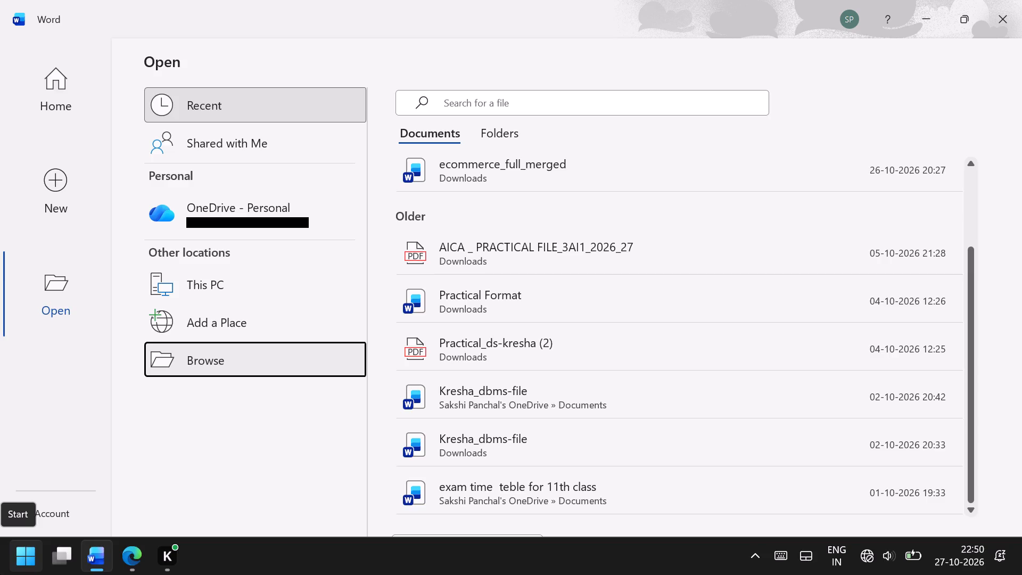
# Switch to Microsoft Edge and start going to the WhatsApp Web site by entering "wh" as the address.
pyautogui.click(128, 561)
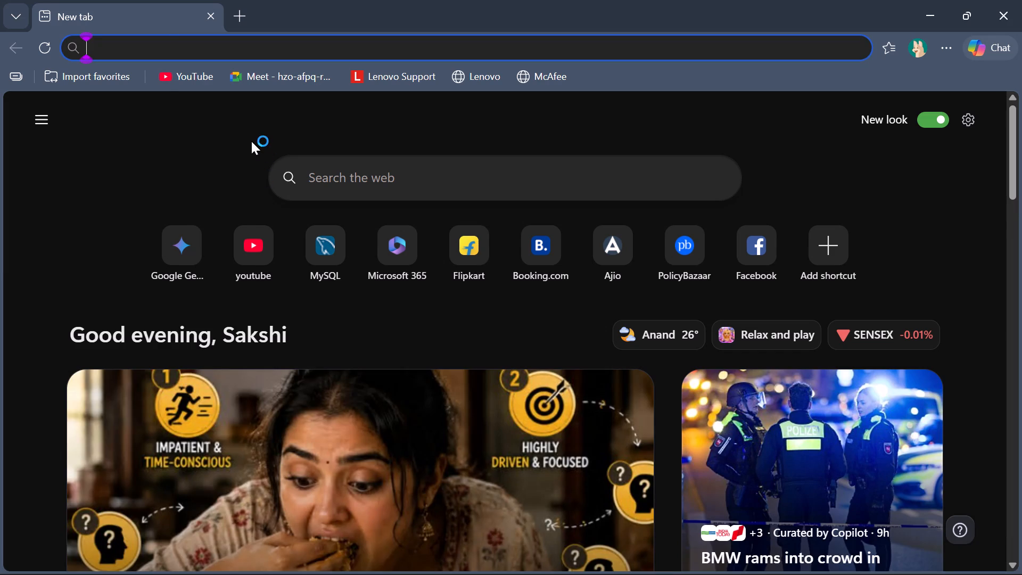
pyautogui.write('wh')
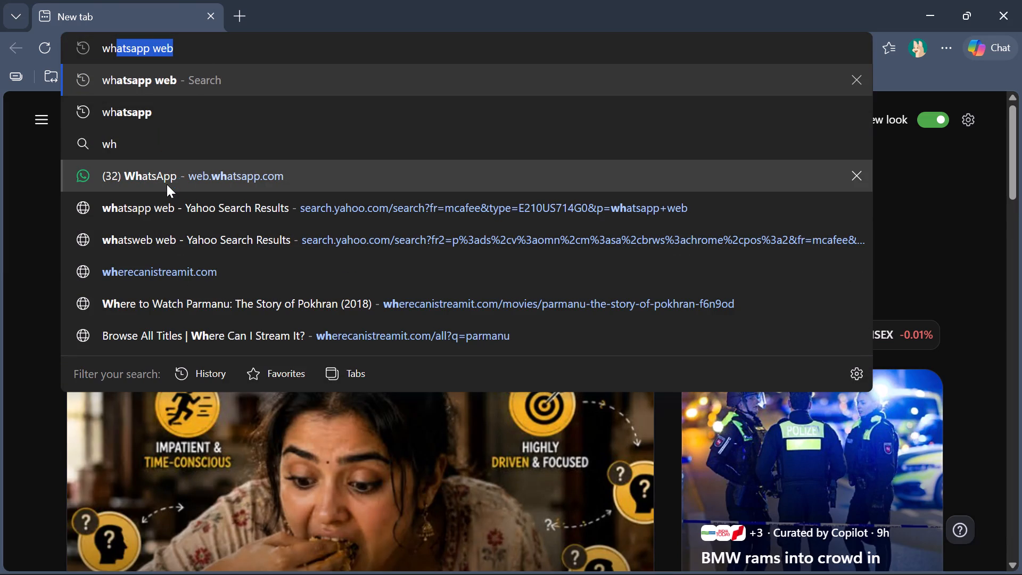
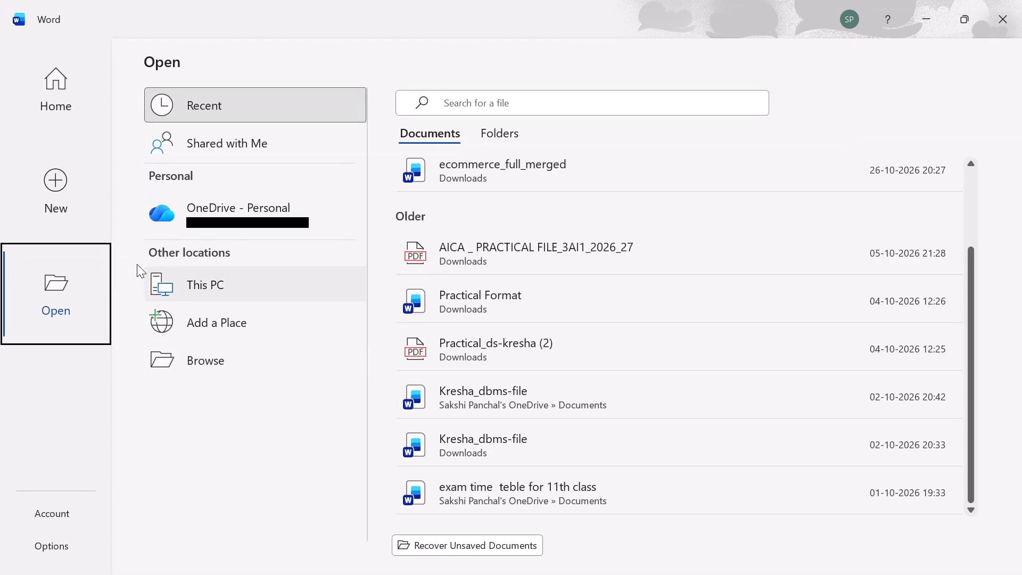
# Look in This PC for the document to open, and bring up the Open dialog to browse for its file.
pyautogui.click(207, 284)
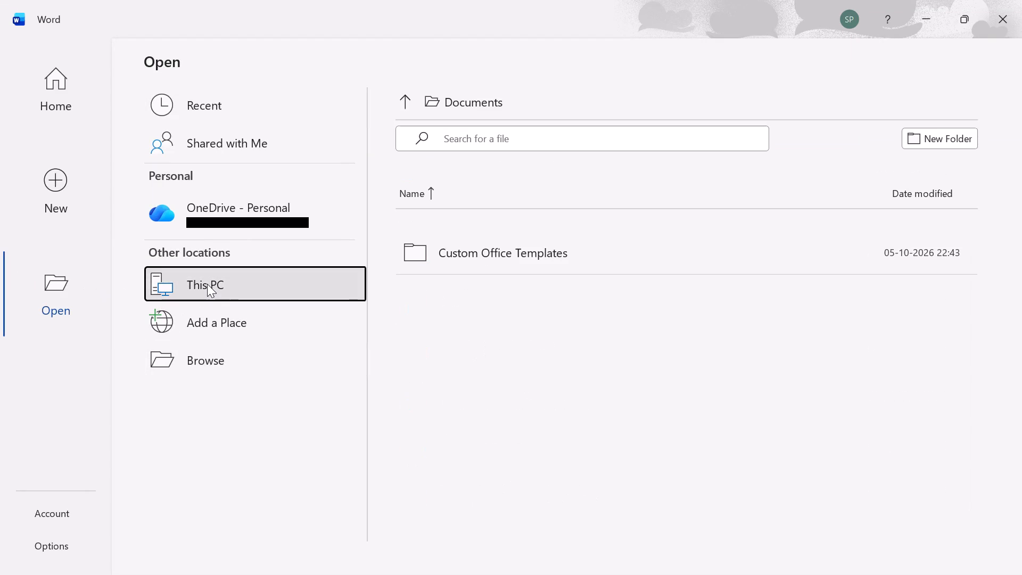
pyautogui.click(232, 375)
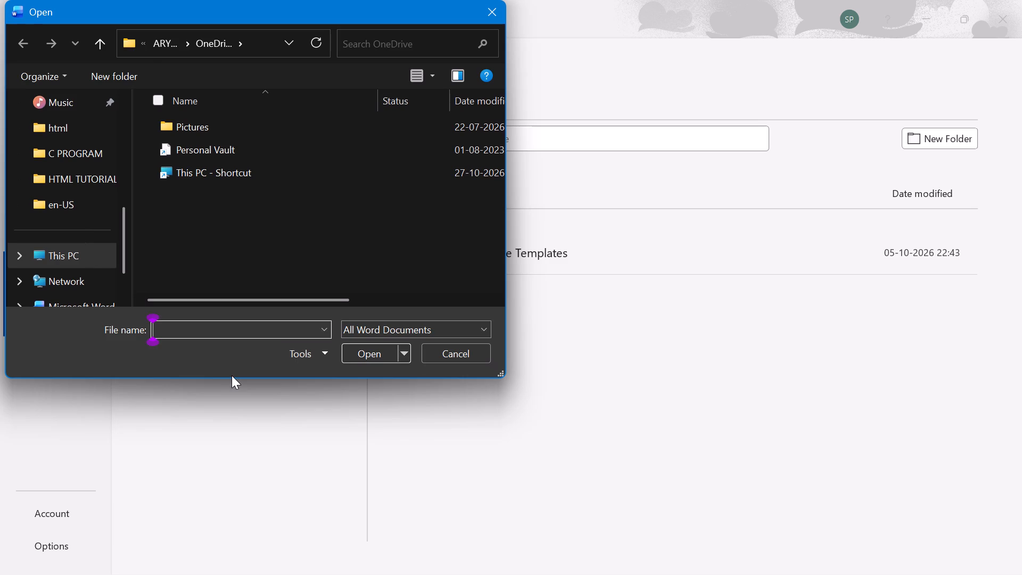
# Browse the Desktop folder and the Documents folder for a Word document to open.
pyautogui.scroll(1, 71, 135)
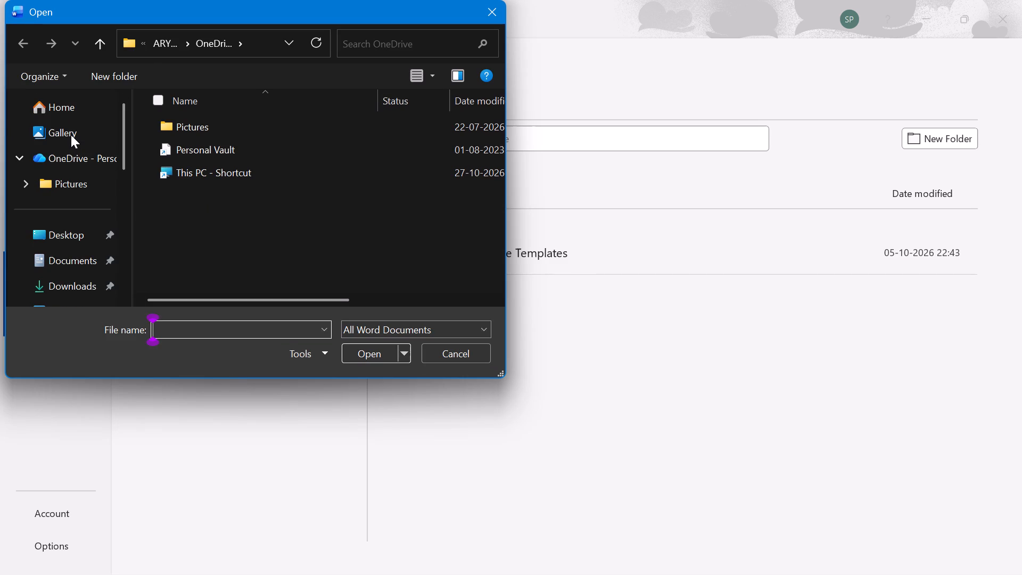
pyautogui.click(63, 233)
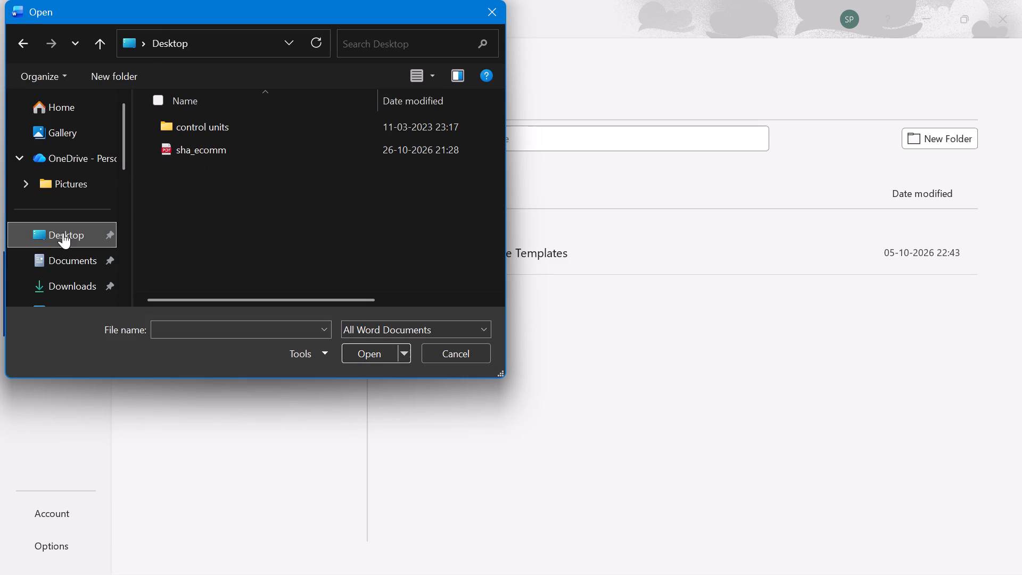
pyautogui.click(81, 259)
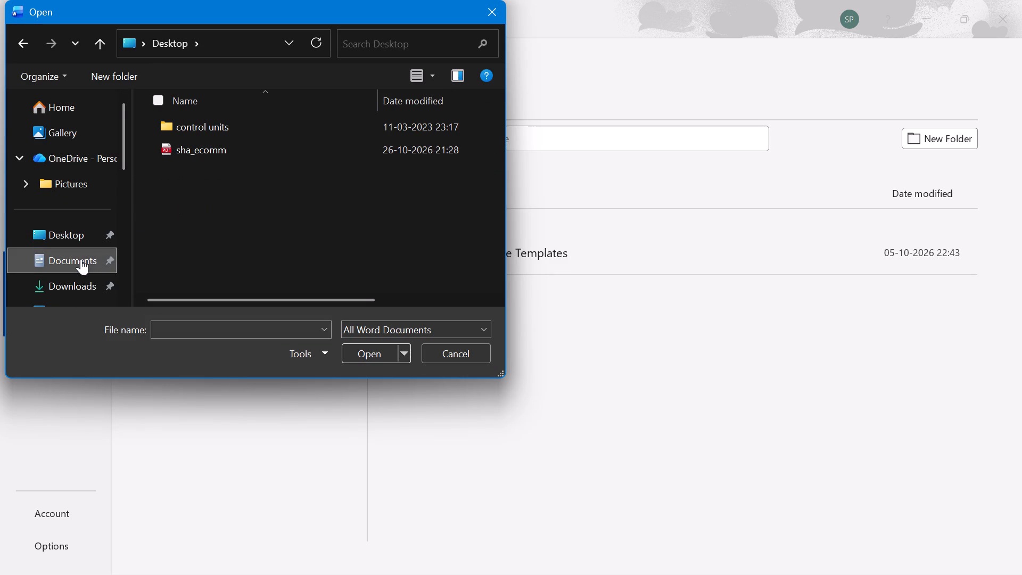
pyautogui.scroll(1, 46, 205)
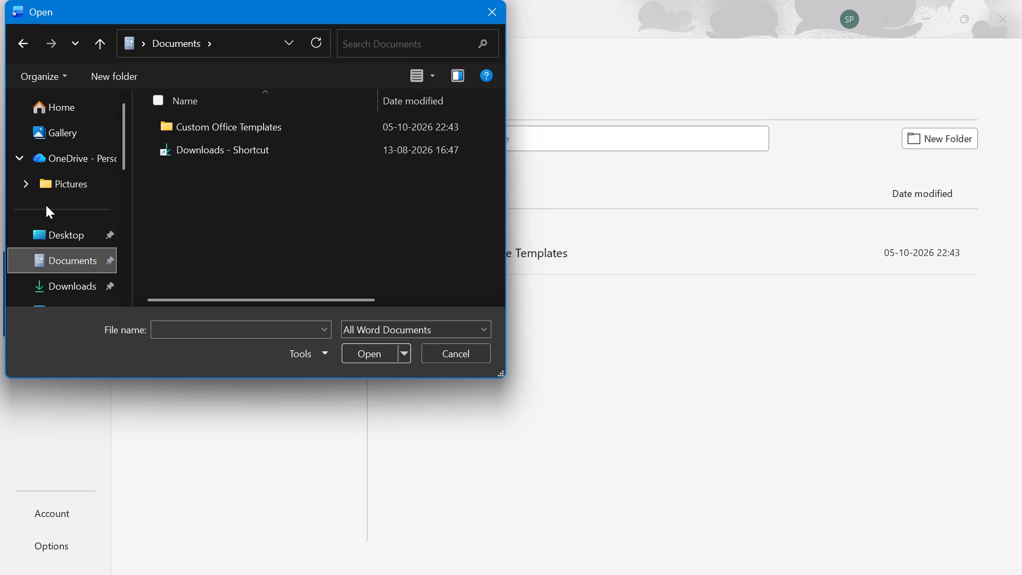
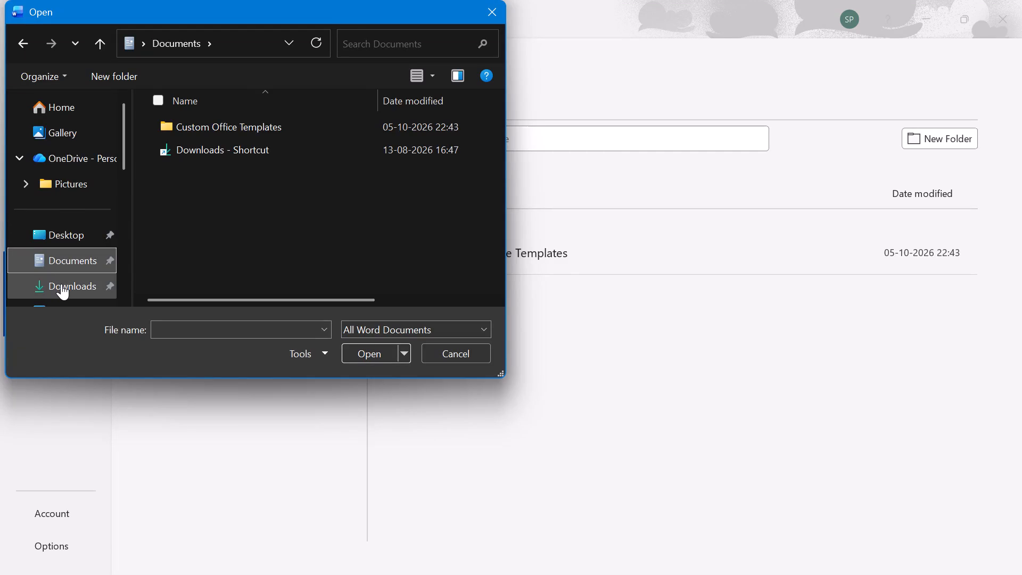
# Open the Word document DOC-20261006-WA0002 from the Downloads folder.
pyautogui.click(61, 284)
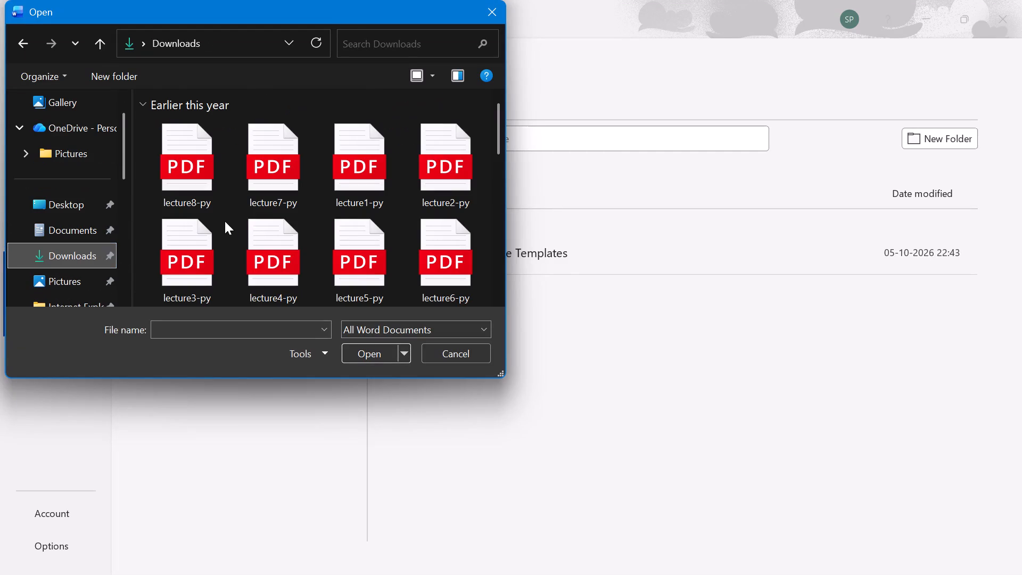
pyautogui.scroll(-1, 265, 220)
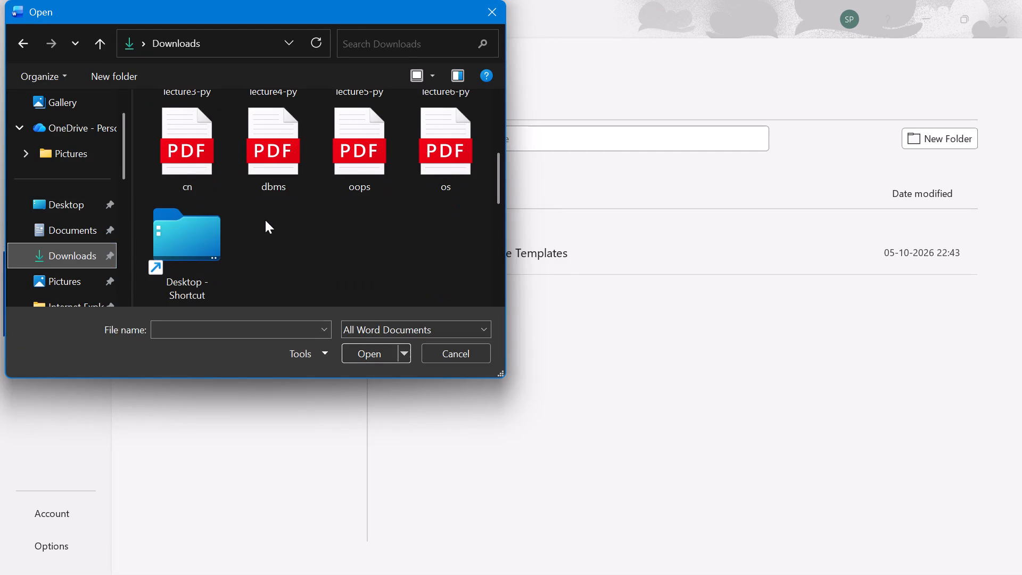
pyautogui.scroll(1, 265, 220)
pyautogui.scroll(-1, 265, 220)
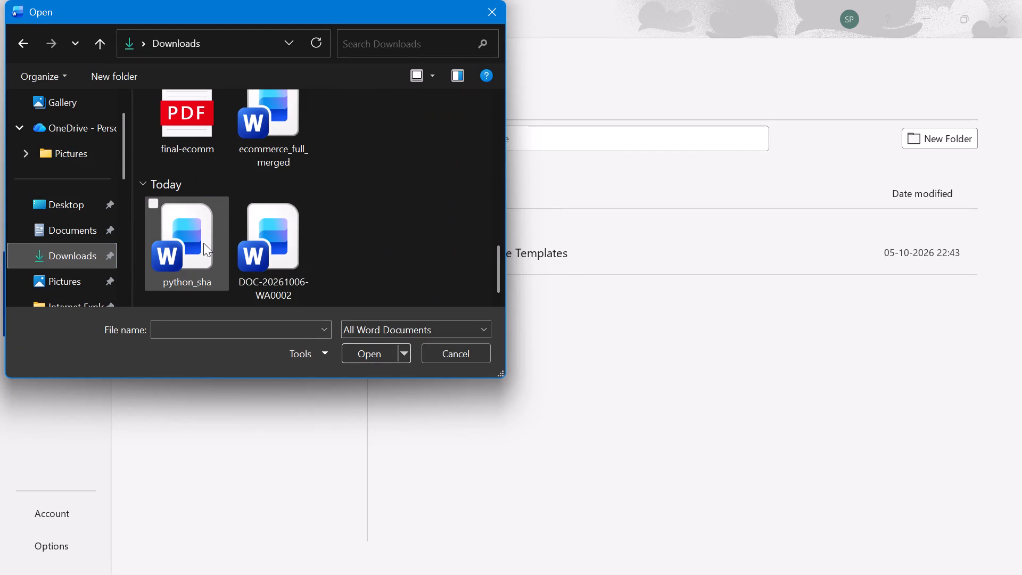
pyautogui.click(255, 247)
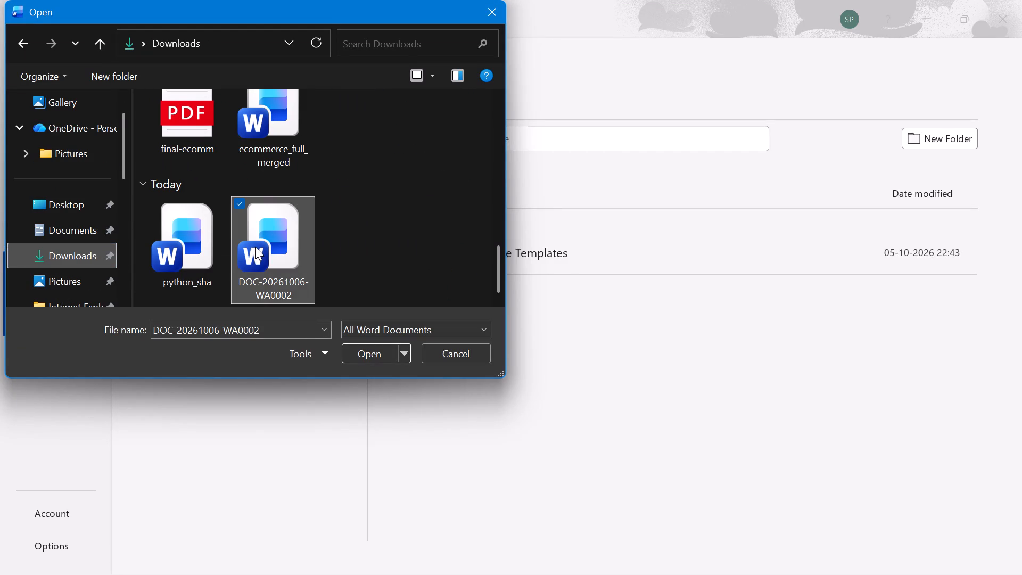
pyautogui.click(368, 350)
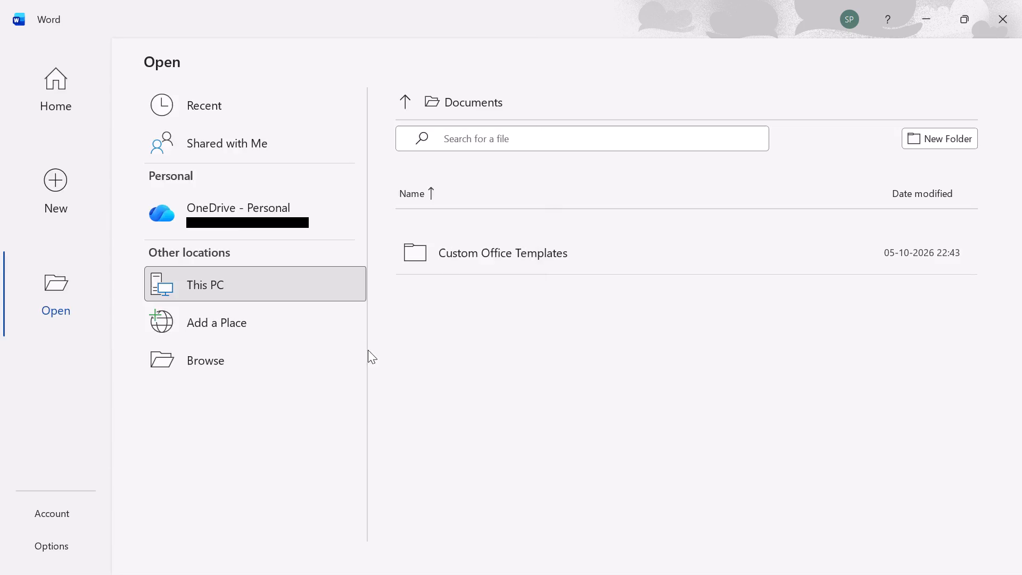
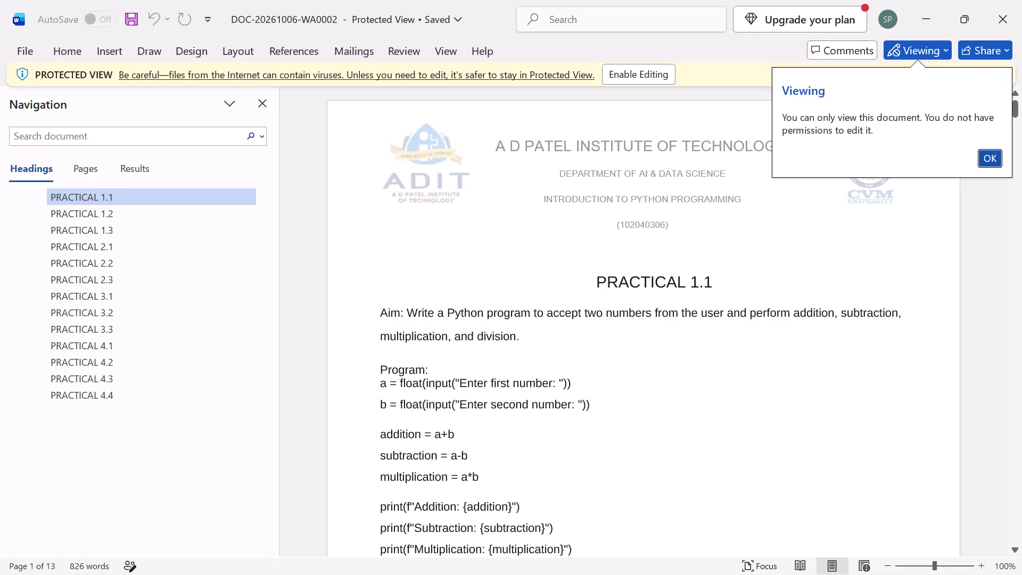
# Dismiss the Viewing notice about the document's editing permissions.
pyautogui.click(989, 158)
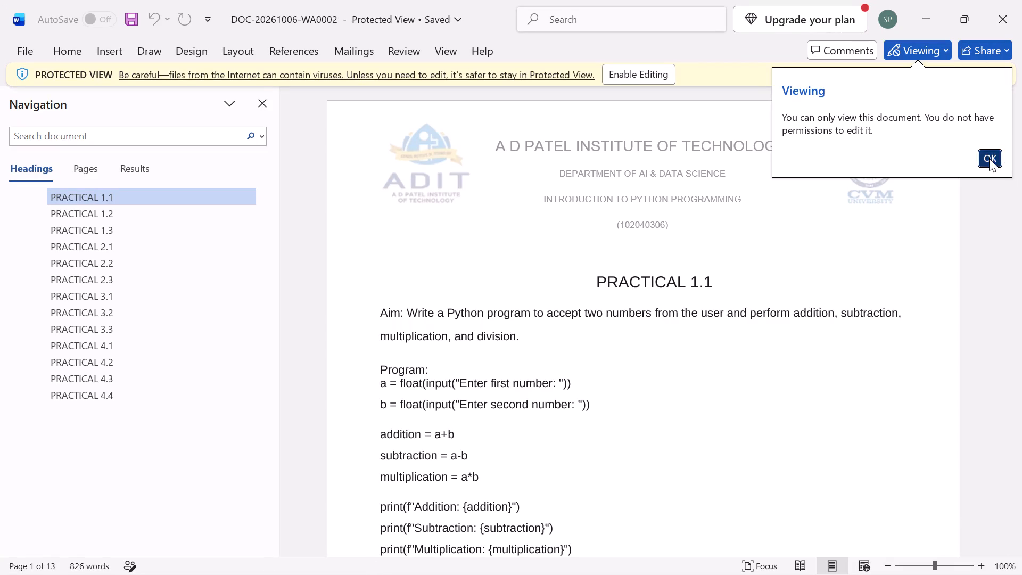
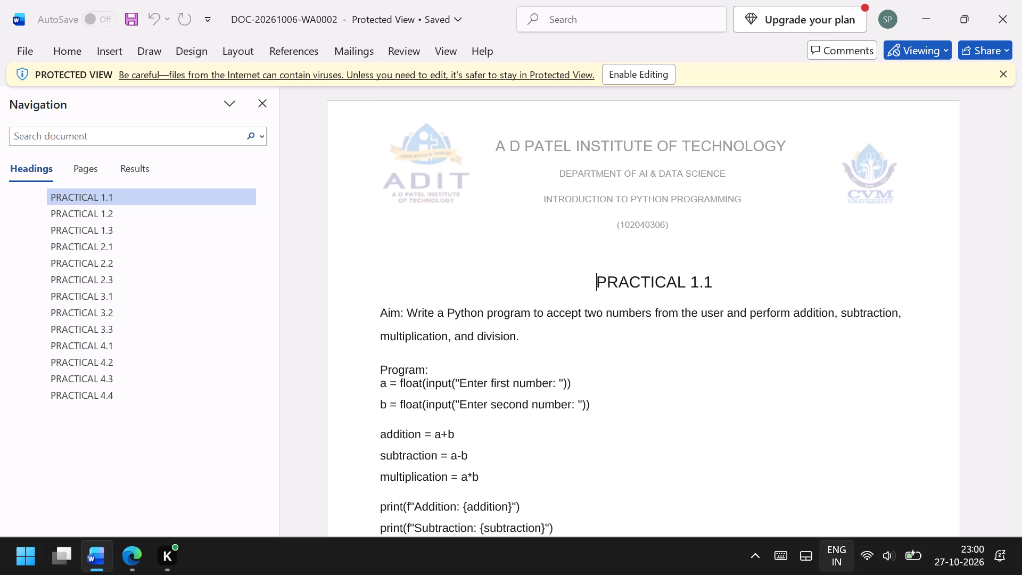
# Look through the document to its last practical and enable editing to leave Protected View.
pyautogui.scroll(-11, 435, 270)
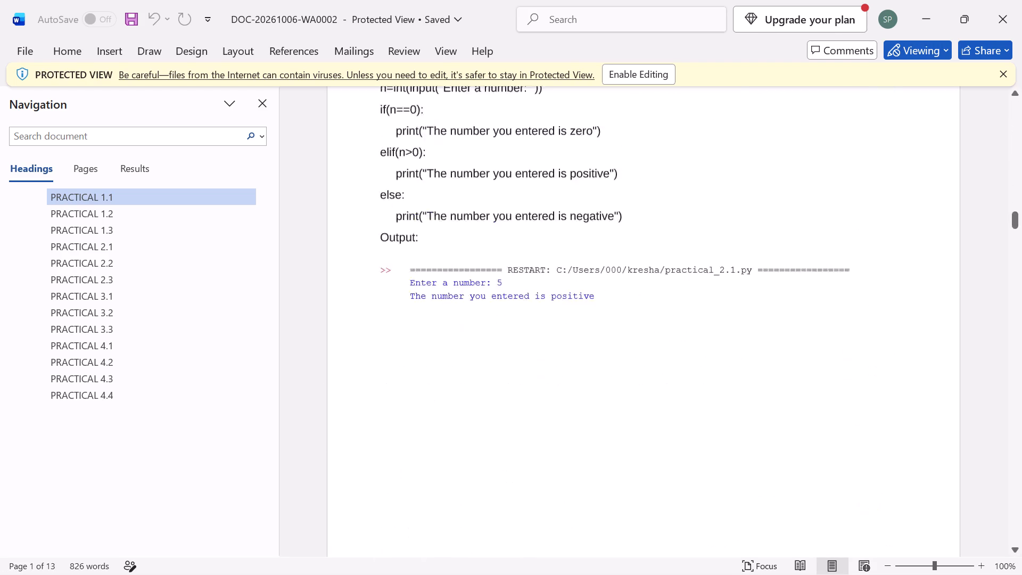
pyautogui.scroll(-14, 435, 270)
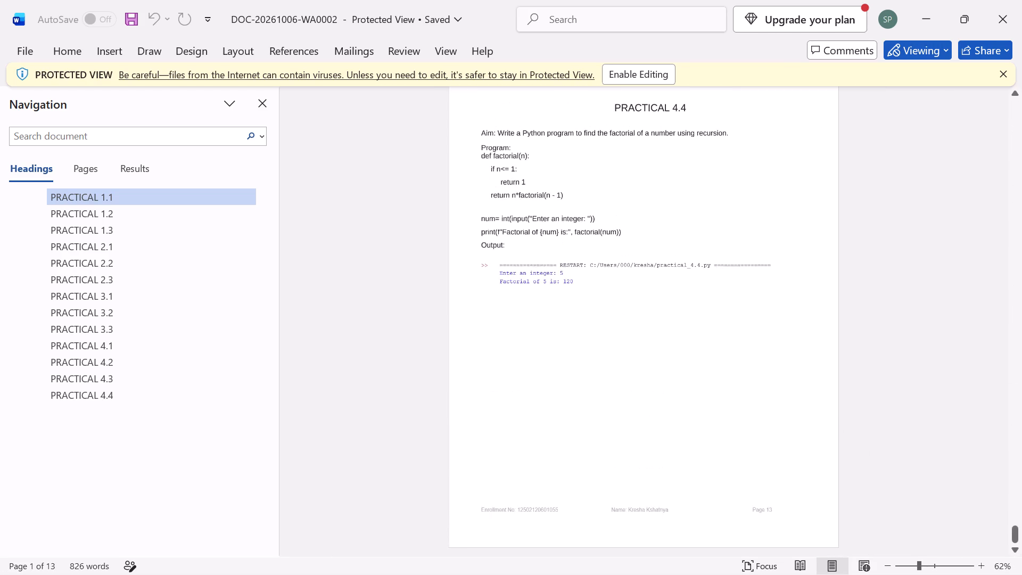
pyautogui.scroll(1, 435, 270)
pyautogui.click(624, 360)
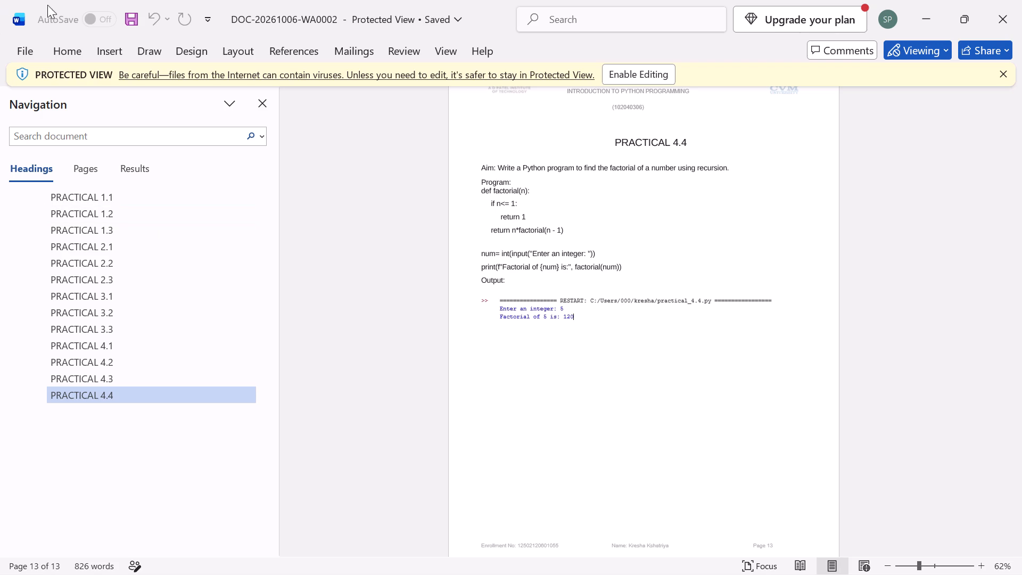
pyautogui.click(636, 71)
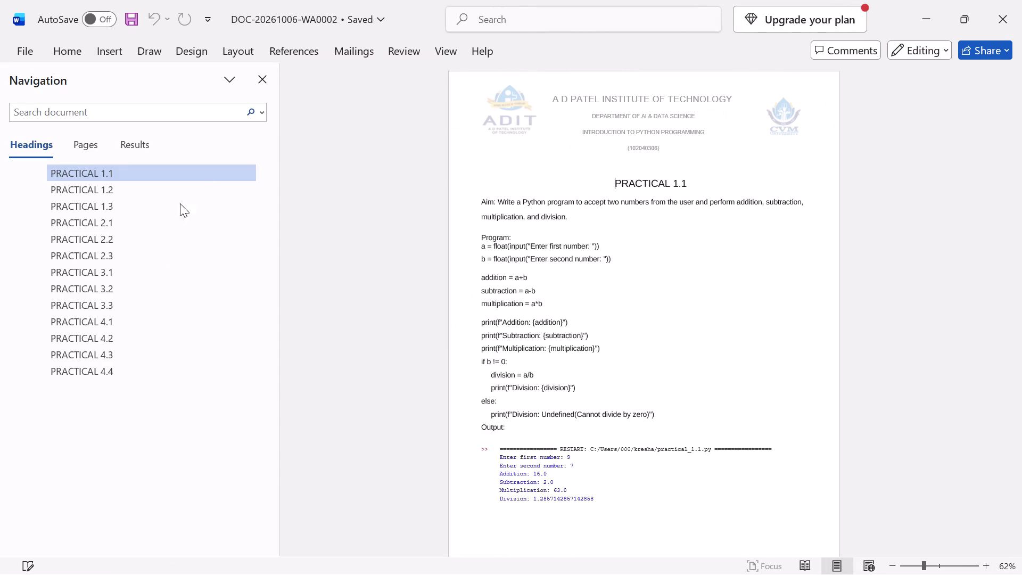
# Insert a page break after the output of PRACTICAL 4.4 at the end of the document.
pyautogui.scroll(-20, 606, 400)
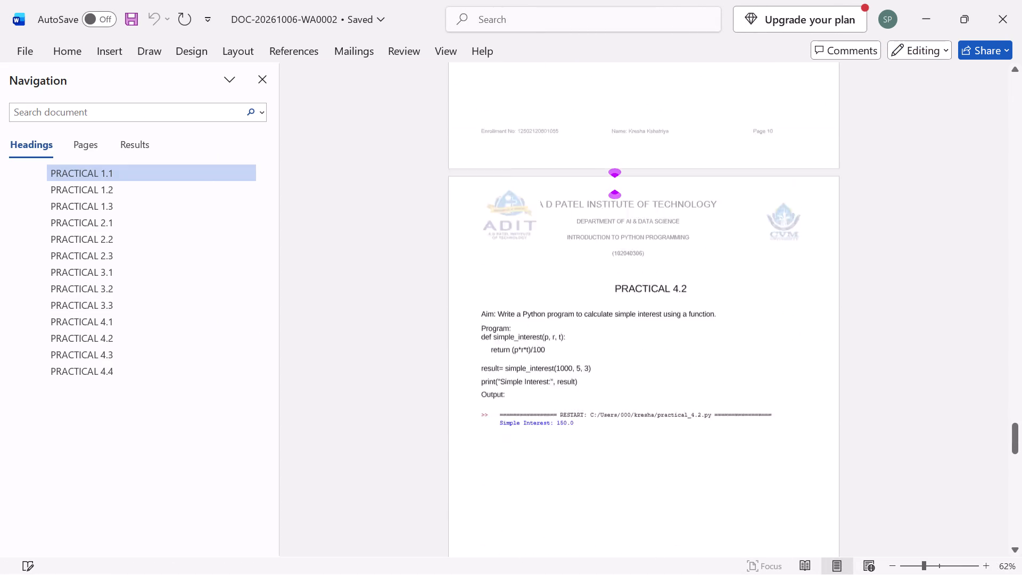
pyautogui.scroll(-4, 606, 400)
pyautogui.click(606, 400)
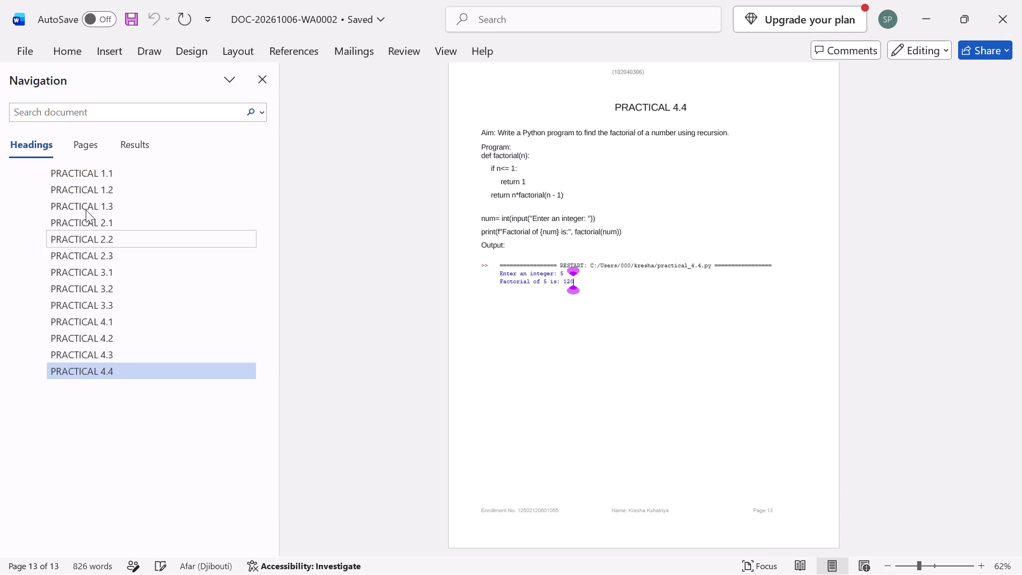
pyautogui.click(110, 50)
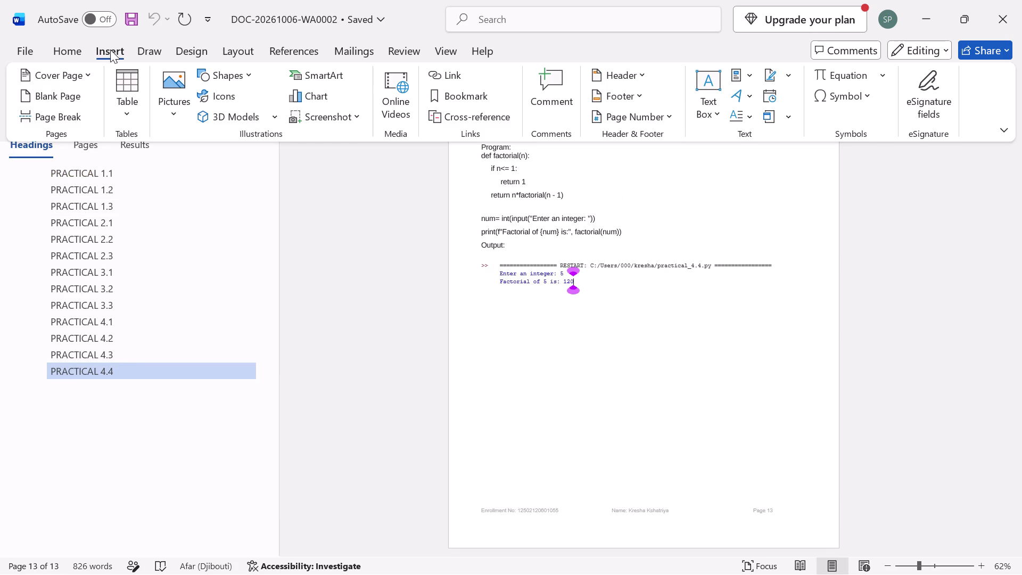
pyautogui.click(77, 117)
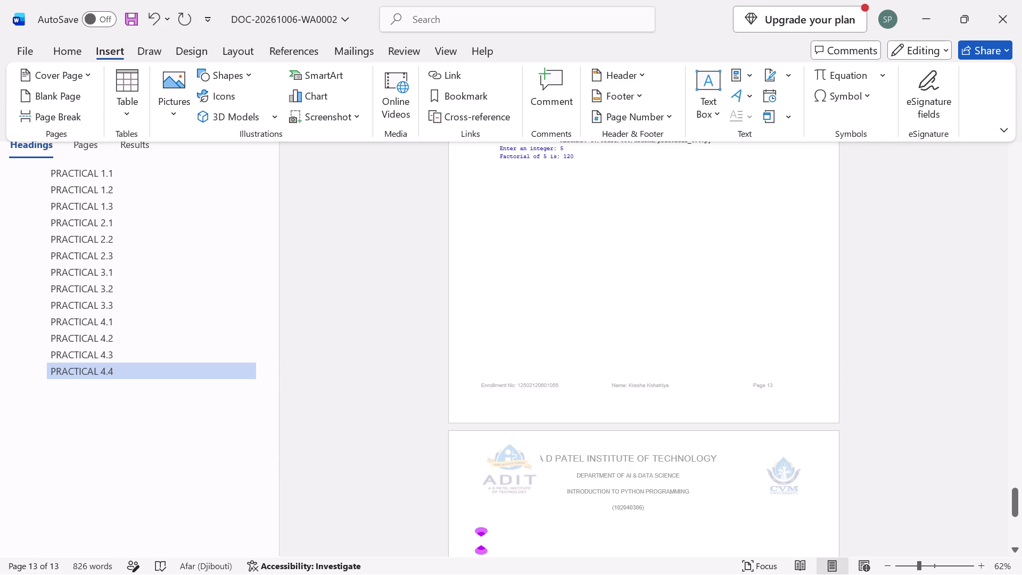
# Review the PRACTICAL 4.4 section on the page before the new blank page.
pyautogui.scroll(5, 642, 271)
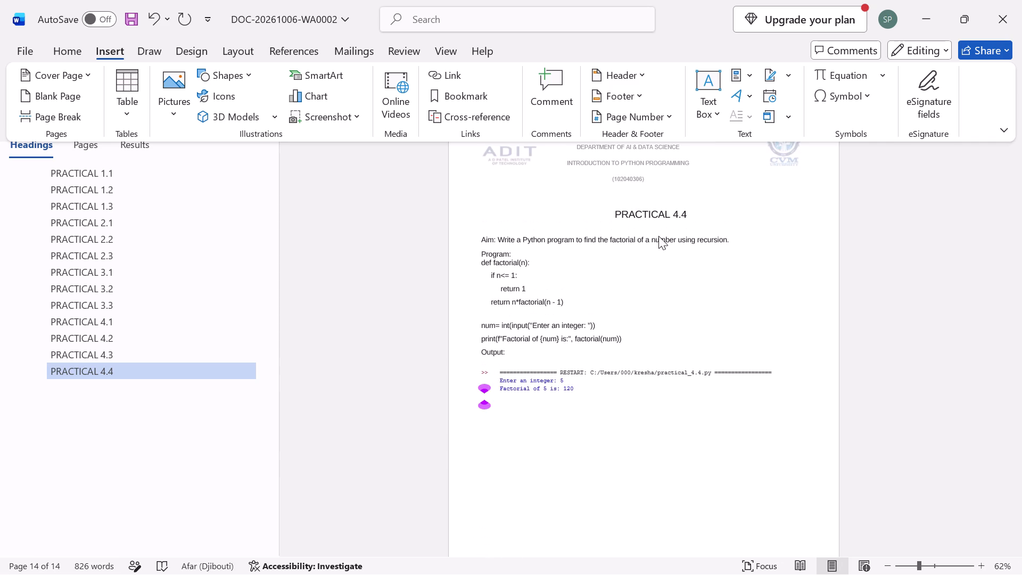
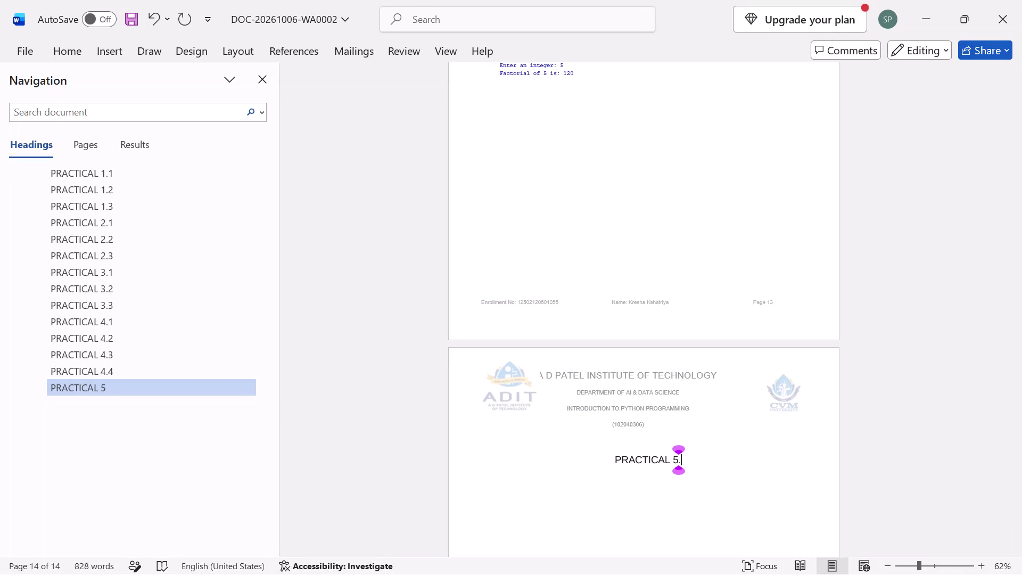
# Complete the heading on the new last page so that it reads PRACTICAL 5.1.
pyautogui.write('1')
# Add an "Aim:" label on a new line below the PRACTICAL 5.1 heading, following the layout of PRACTICAL 4.4.
pyautogui.scroll(1, 697, 259)
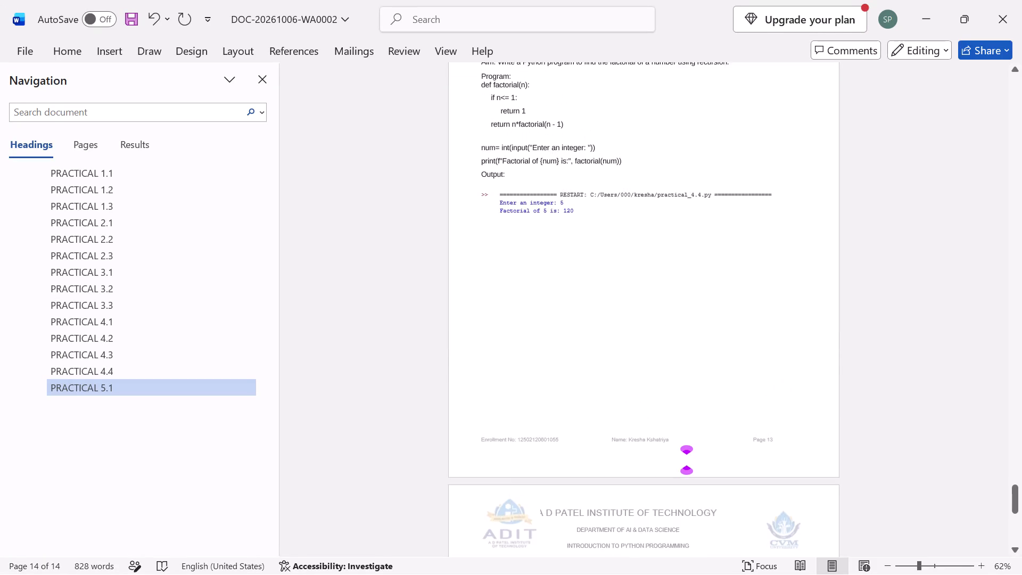
pyautogui.scroll(2, 697, 259)
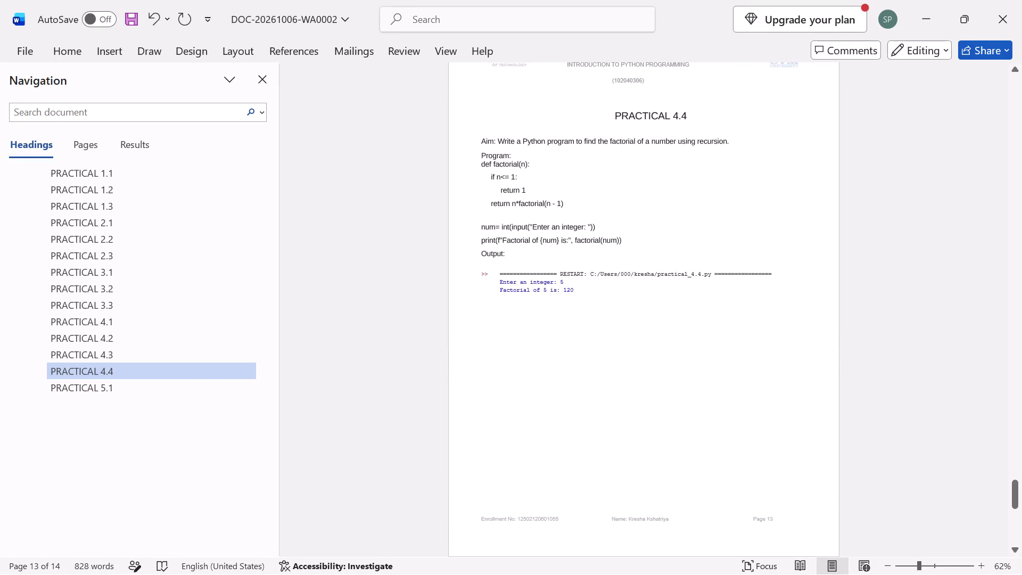
pyautogui.moveTo(480, 139); pyautogui.dragTo(496, 141)
pyautogui.scroll(-1, 551, 325)
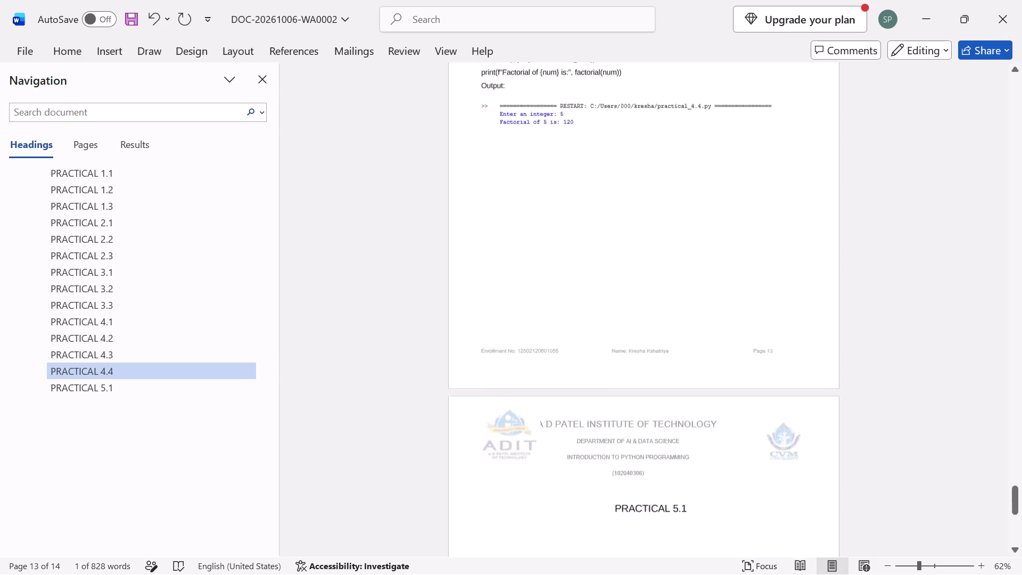
pyautogui.scroll(-1, 551, 325)
pyautogui.click(699, 414)
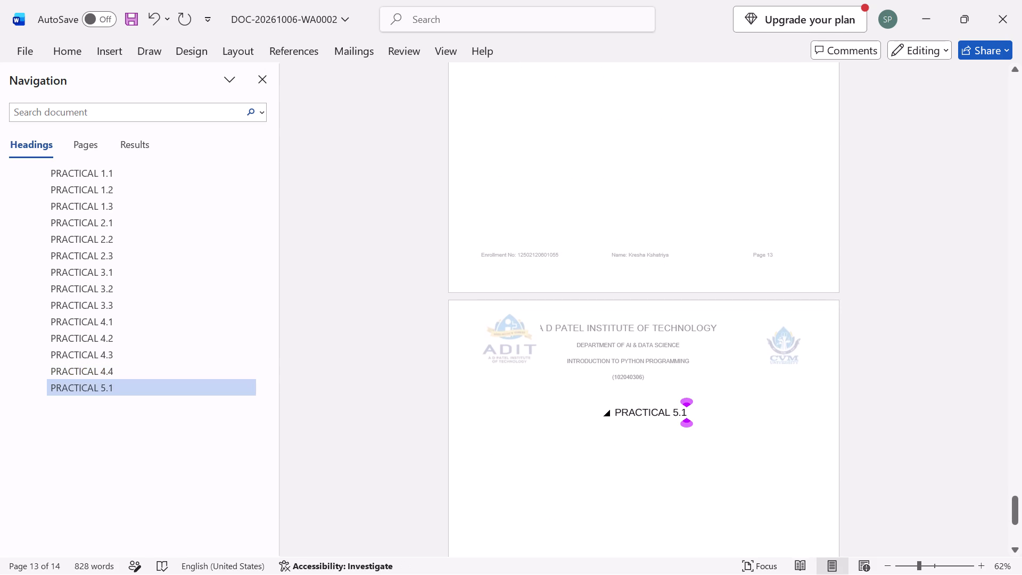
pyautogui.press('Return')
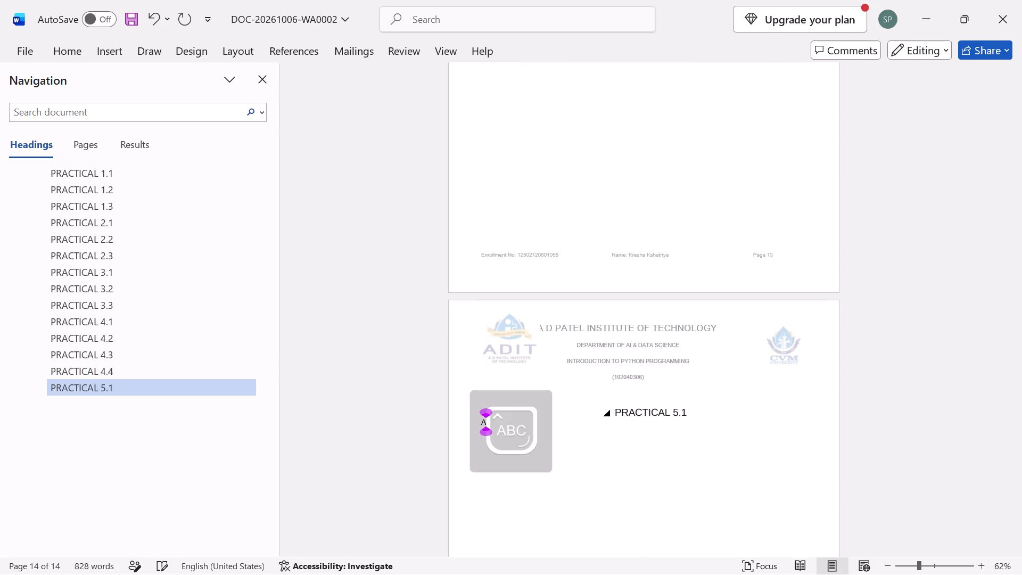
pyautogui.hotkey('shift', ':')
pyautogui.press('space')
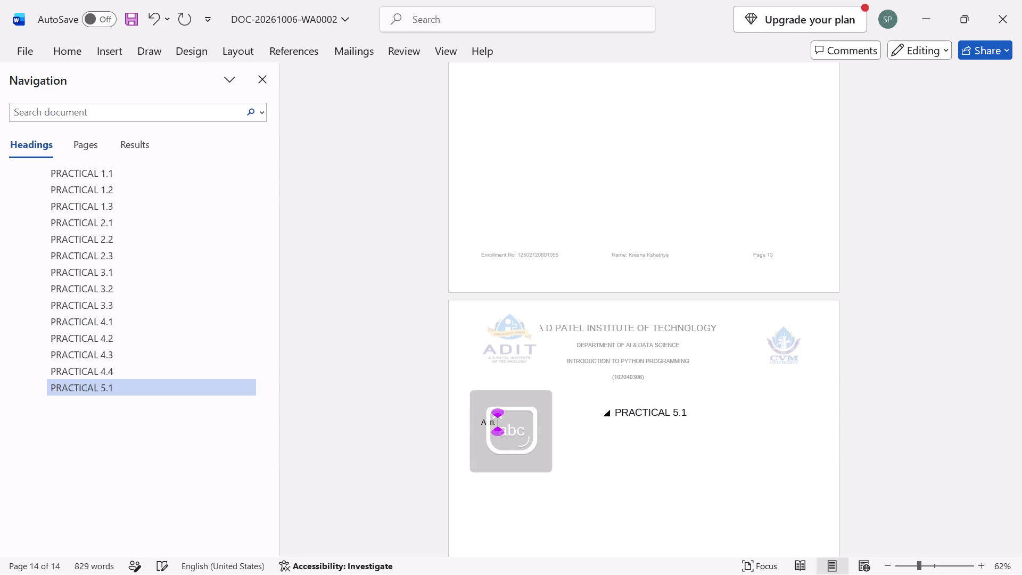
pyautogui.click(688, 506)
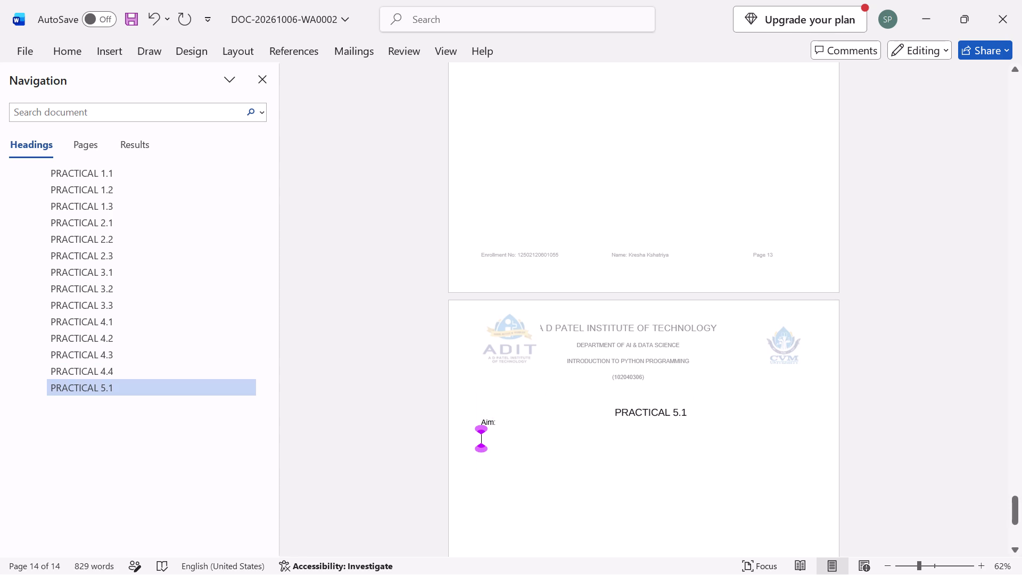
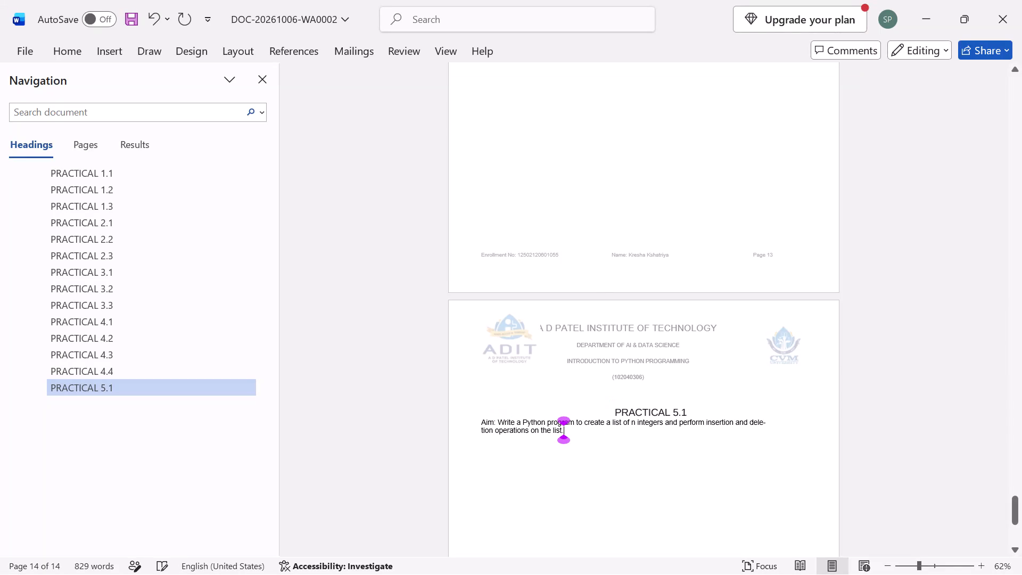
# Insert a blank line between the PRACTICAL 5.1 heading and its Aim paragraph, matching the spacing of PRACTICAL 4.4.
pyautogui.scroll(1, 579, 339)
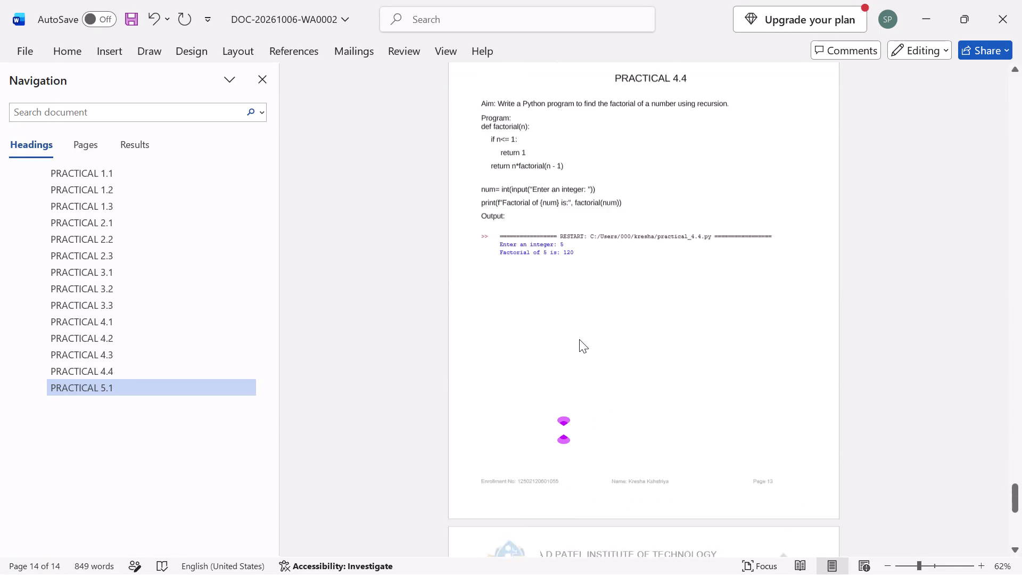
pyautogui.scroll(2, 579, 339)
pyautogui.scroll(-2, 579, 339)
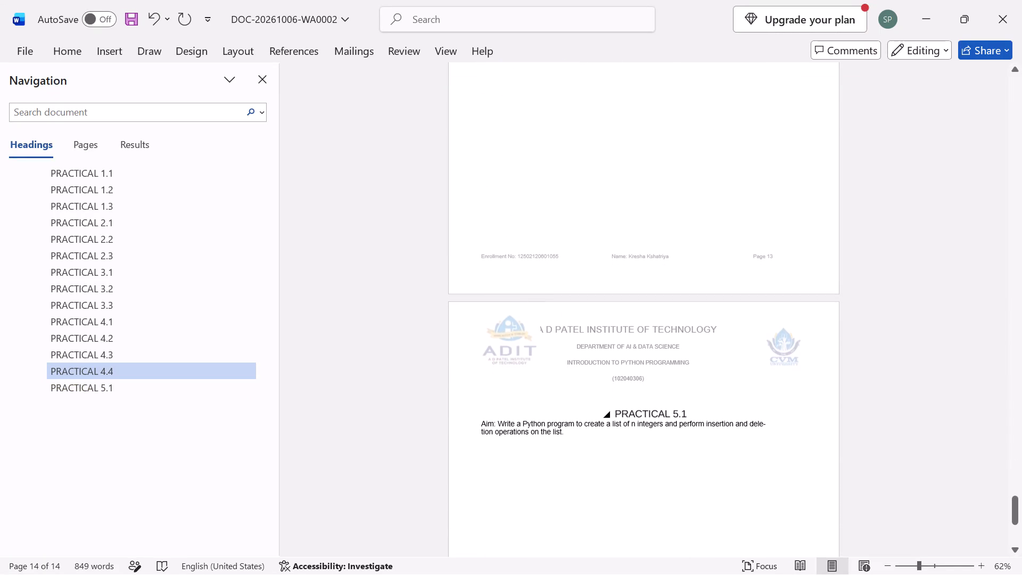
pyautogui.click(693, 410)
pyautogui.press('Return')
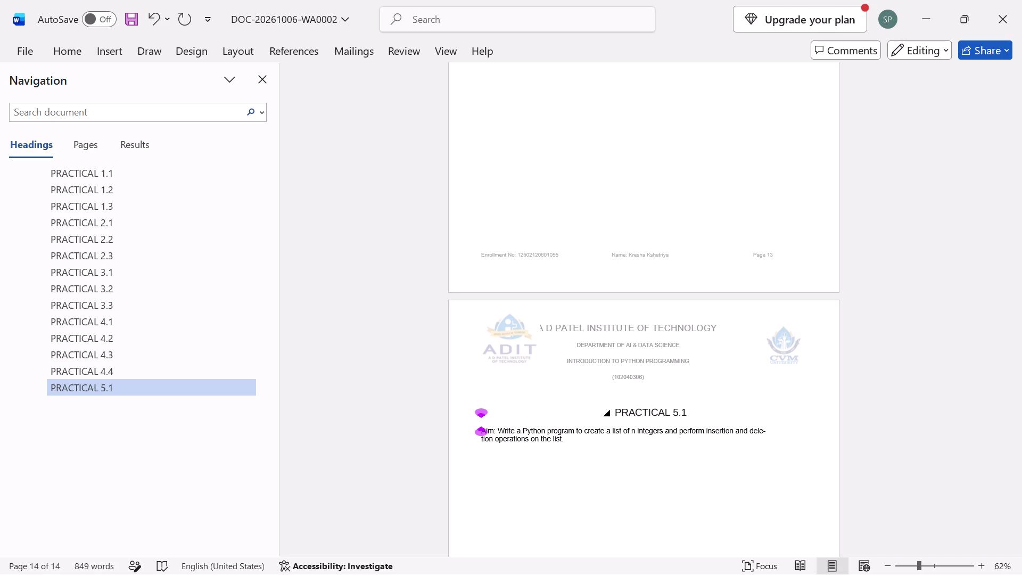
# Compare the text of the Aim line in PRACTICAL 4.4 with the Aim paragraph in PRACTICAL 5.1.
pyautogui.scroll(2, 658, 233)
pyautogui.scroll(1, 524, 124)
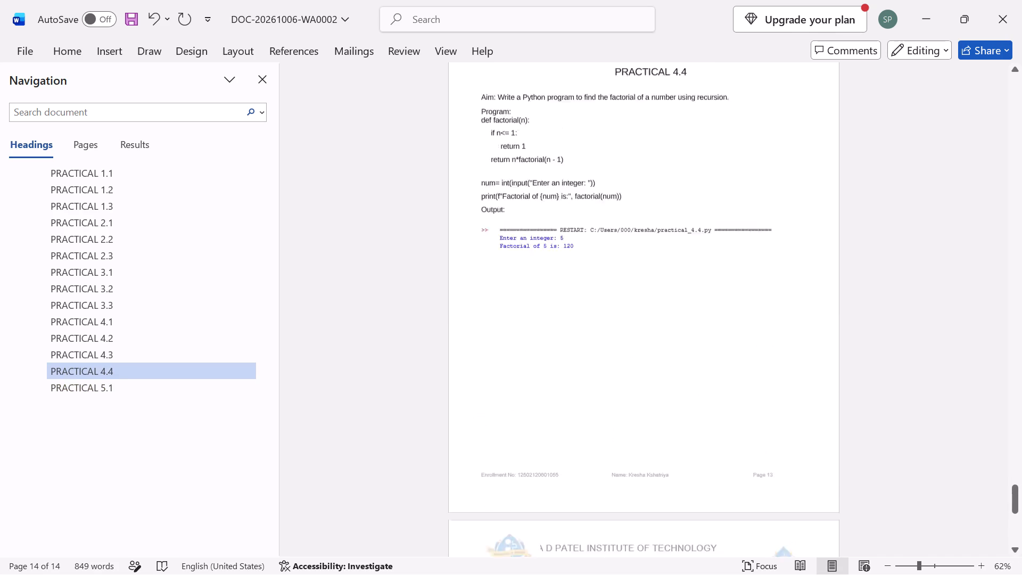
pyautogui.scroll(1, 524, 124)
pyautogui.tripleClick(515, 177)
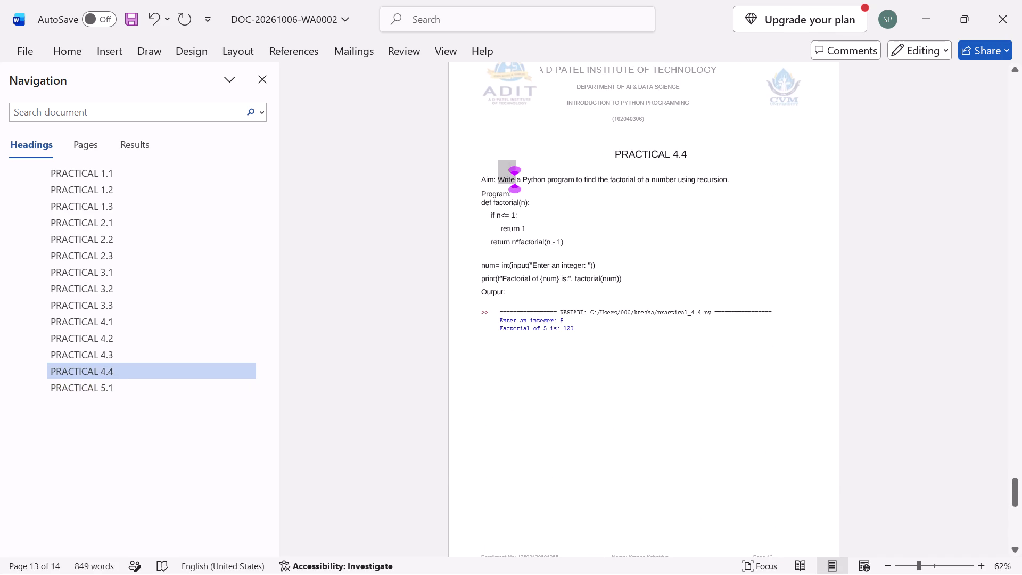
pyautogui.scroll(-3, 575, 313)
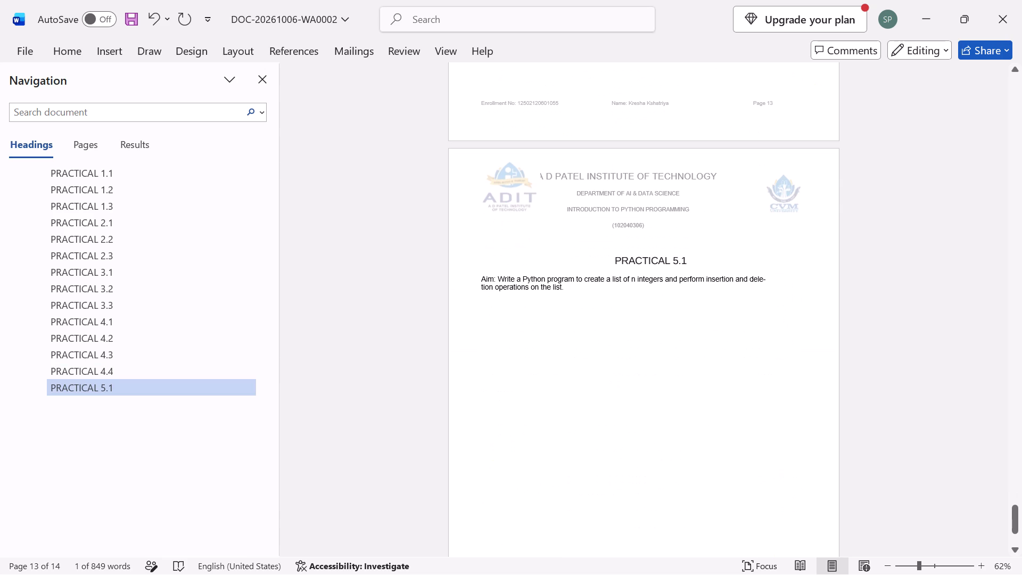
pyautogui.doubleClick(561, 283)
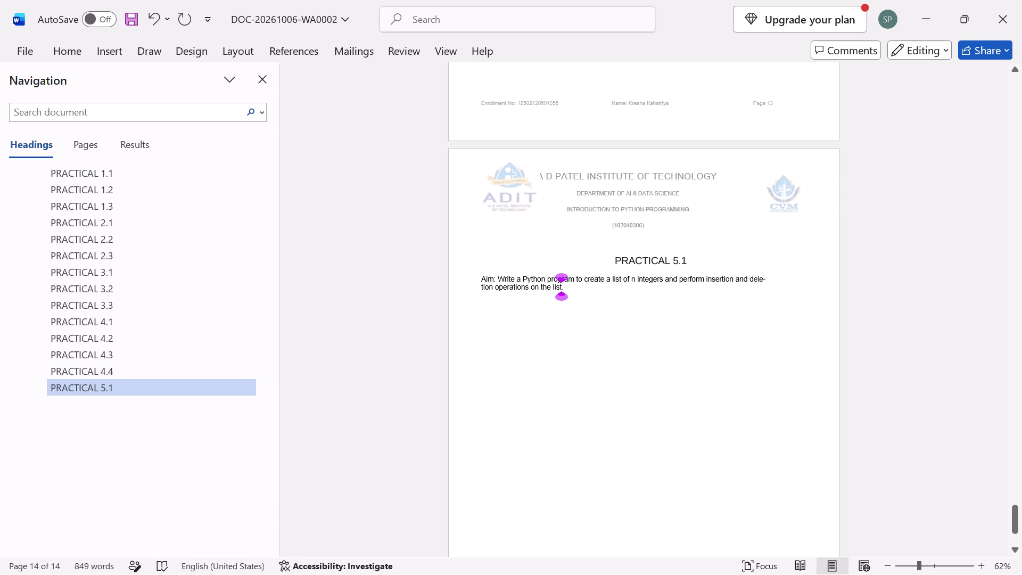
pyautogui.moveTo(543, 276); pyautogui.dragTo(579, 281)
pyautogui.click(582, 304)
# Copy the "Program:" label from PRACTICAL 4.4 for the empty line below the Aim paragraph of PRACTICAL 5.1.
pyautogui.scroll(3, 582, 304)
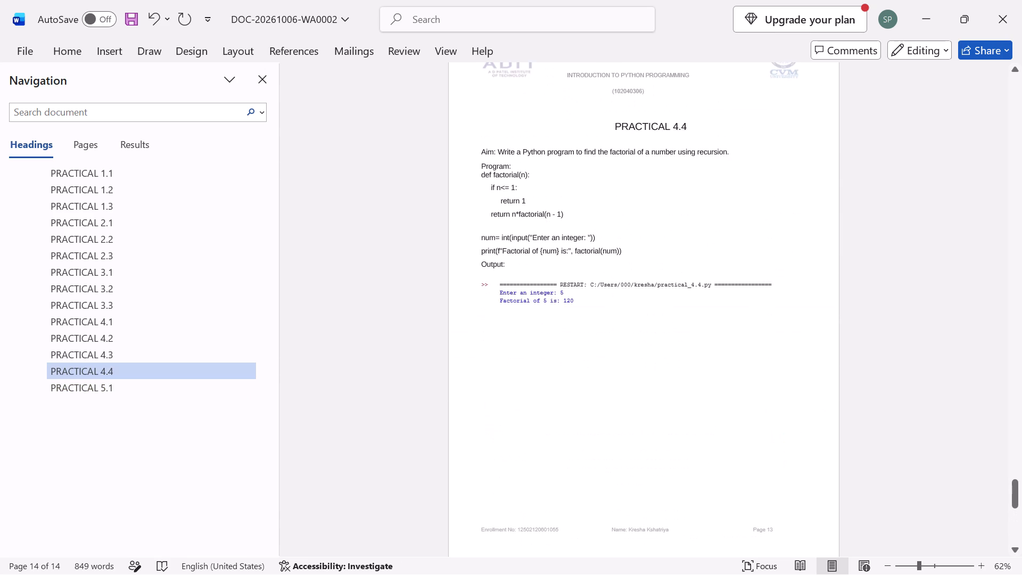
pyautogui.scroll(3, 582, 304)
pyautogui.scroll(-2, 582, 304)
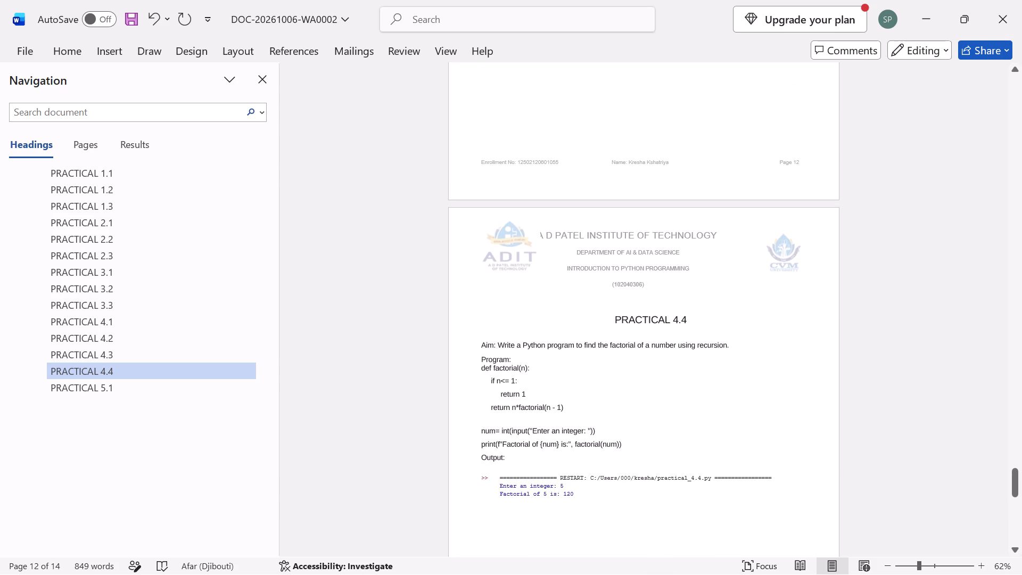
pyautogui.moveTo(514, 359); pyautogui.dragTo(483, 358)
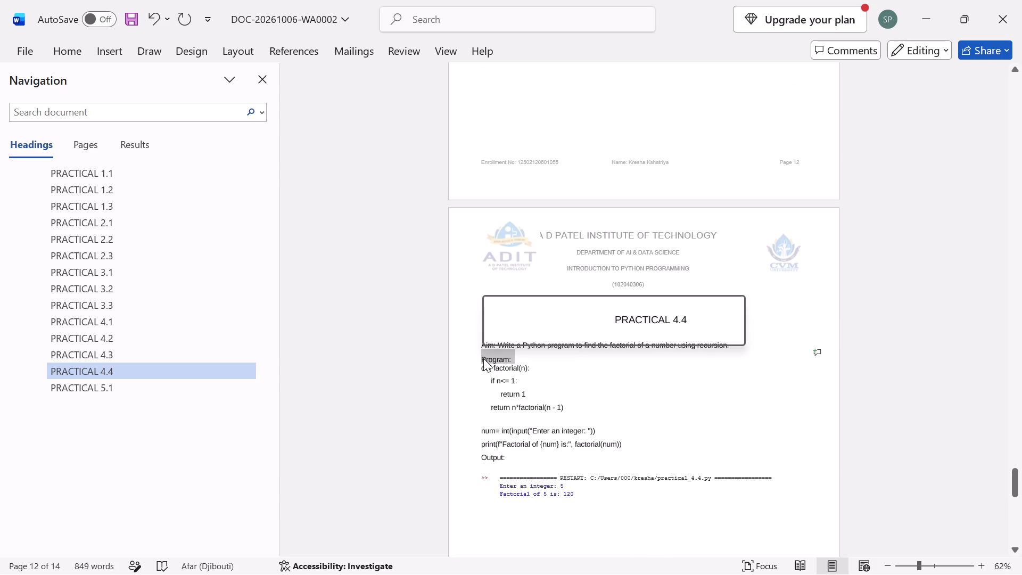
pyautogui.hotkey('ctrl', 'c')
pyautogui.scroll(-4, 681, 432)
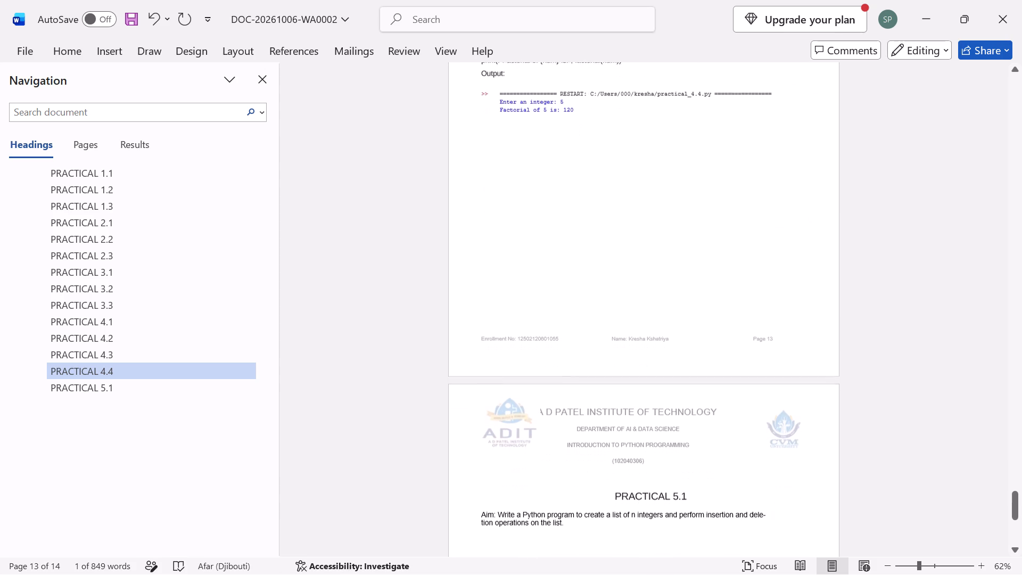
pyautogui.click(591, 525)
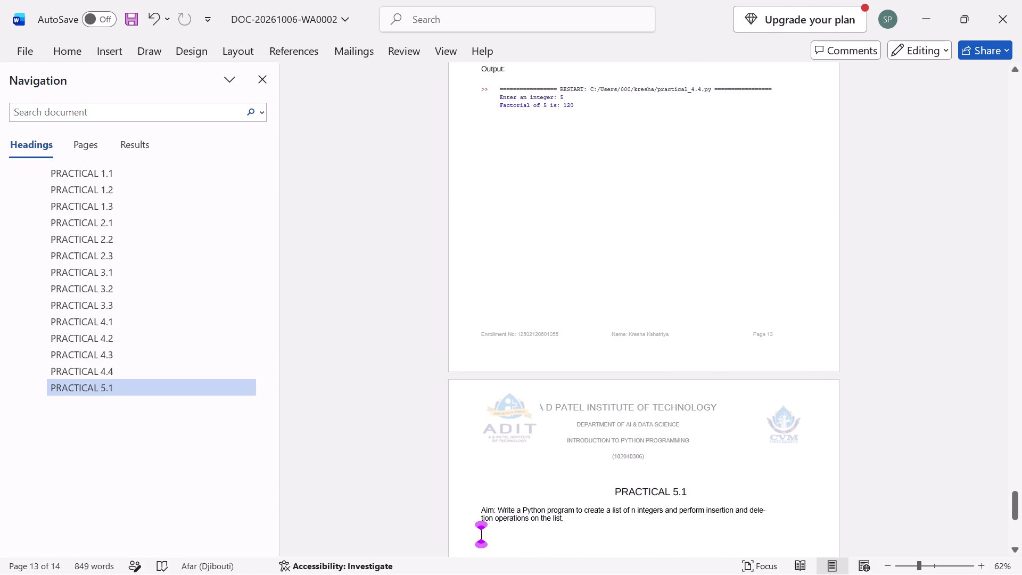
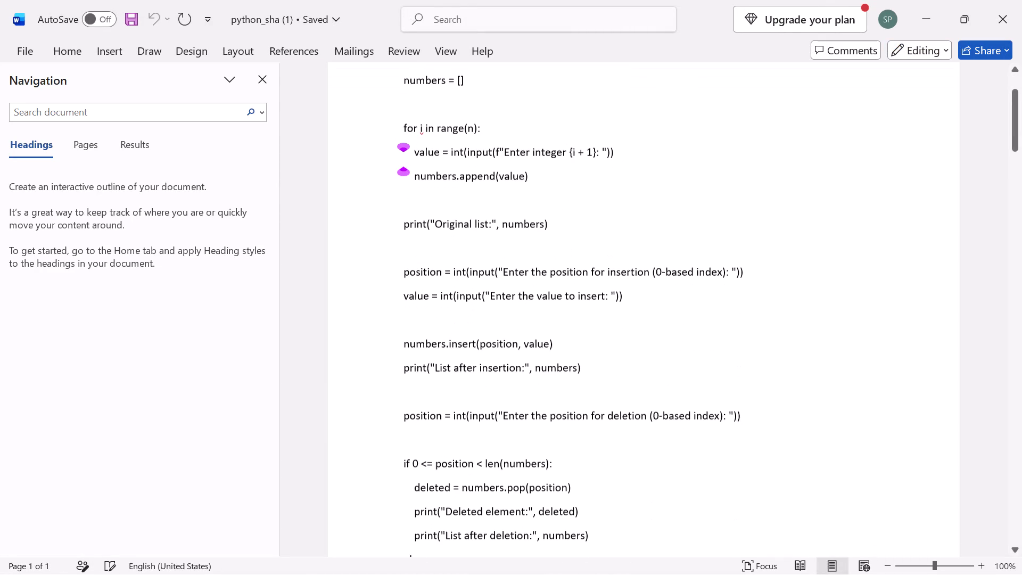
# Copy the list insertion and deletion code from python_sha (1) into DOC-20261006-WA0002, below the "Program:" label of PRACTICAL 5.1.
pyautogui.scroll(-3, 557, 261)
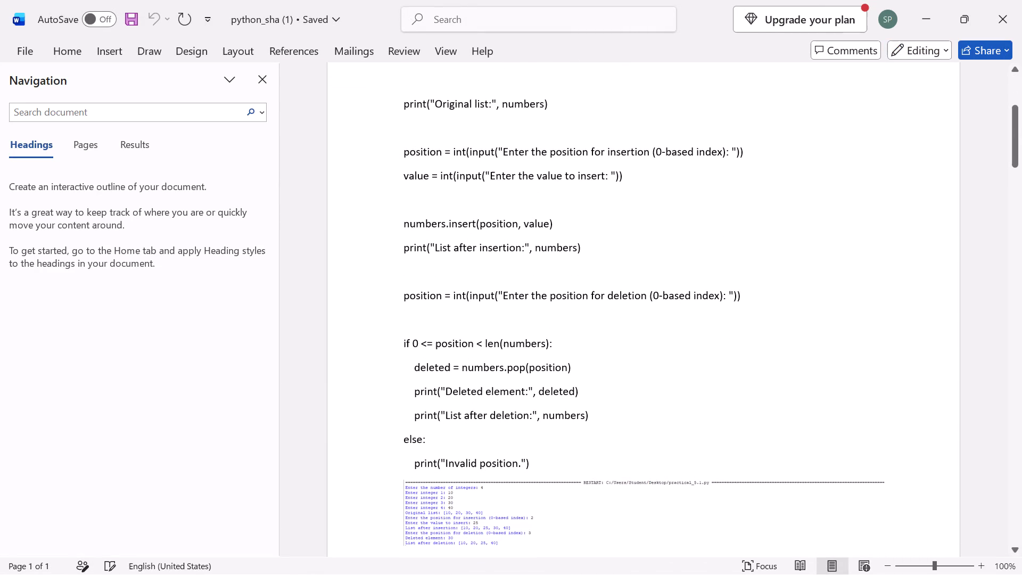
pyautogui.moveTo(534, 469); pyautogui.dragTo(377, 236)
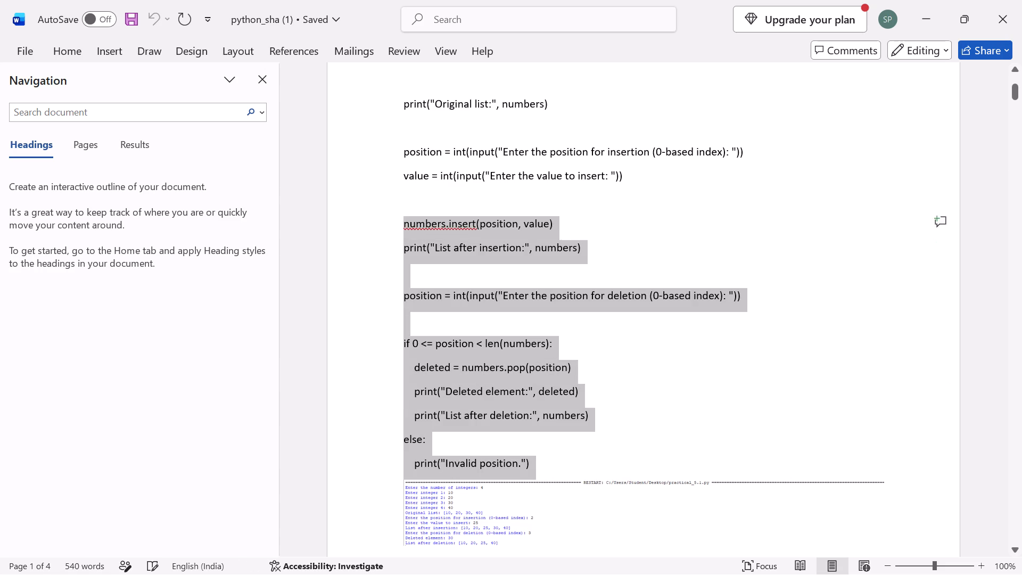
pyautogui.moveTo(377, 236); pyautogui.dragTo(390, 139)
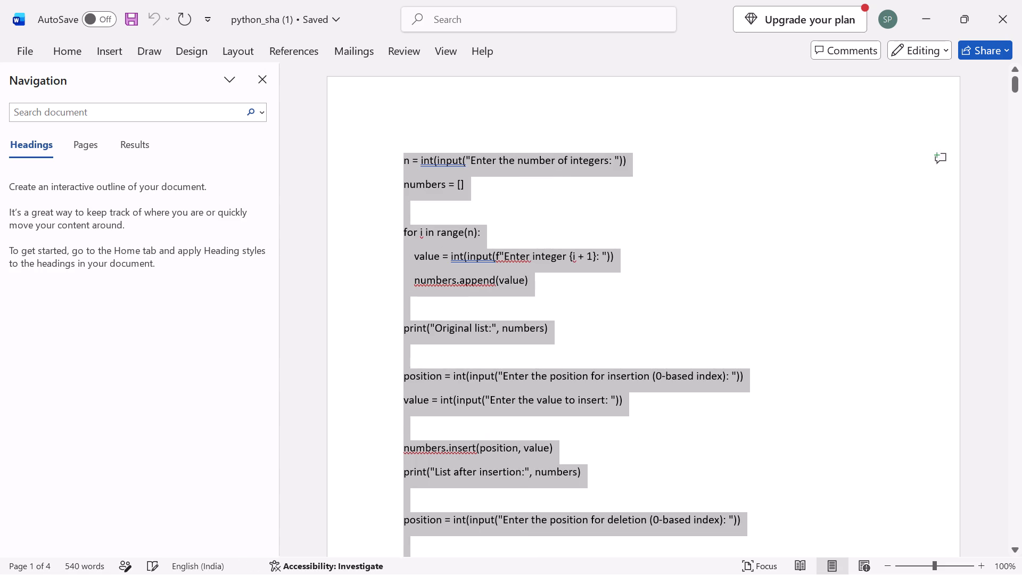
pyautogui.moveTo(390, 139); pyautogui.dragTo(401, 169)
pyautogui.hotkey('ctrl', 'c')
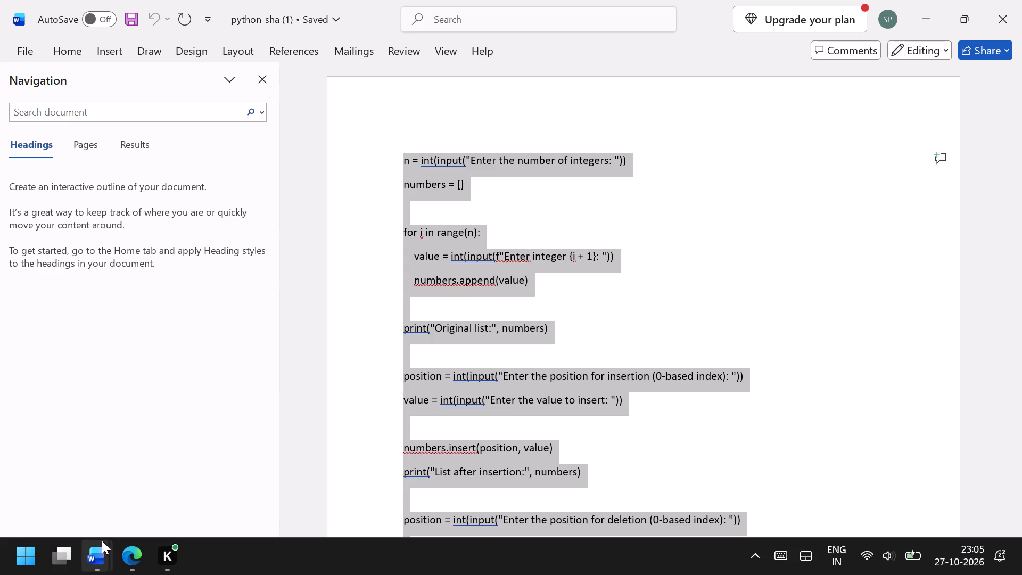
pyautogui.click(101, 486)
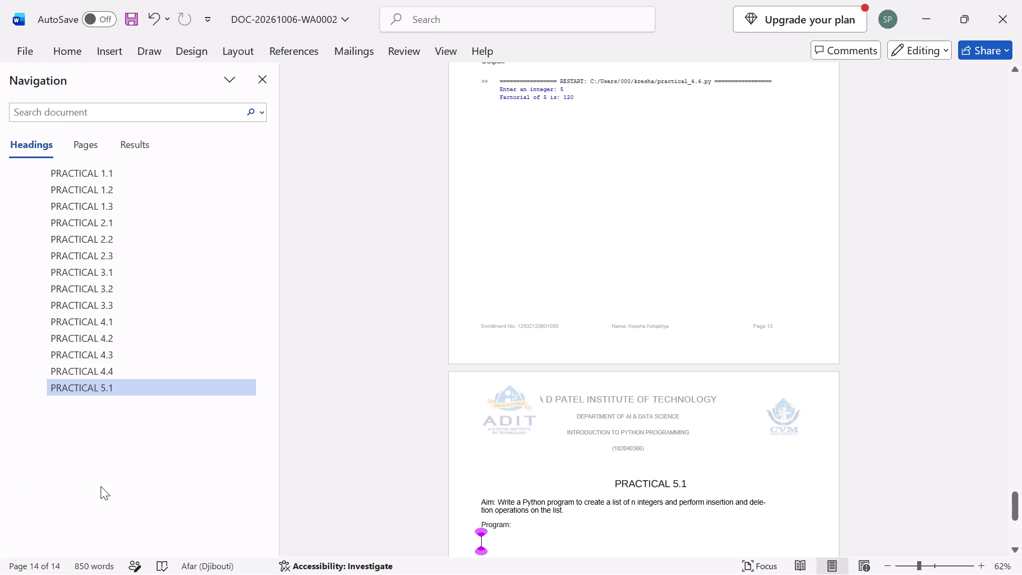
pyautogui.scroll(-1, 612, 426)
pyautogui.hotkey('ctrl', 'v')
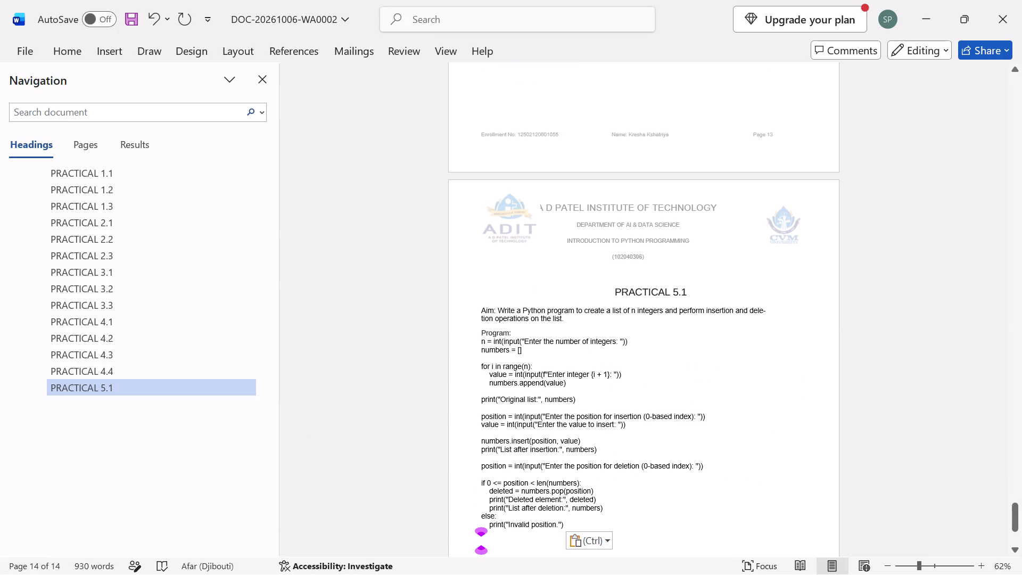
# Compare the formatting of the program code in PRACTICAL 4.4 with the pasted code in PRACTICAL 5.1.
pyautogui.scroll(2, 612, 426)
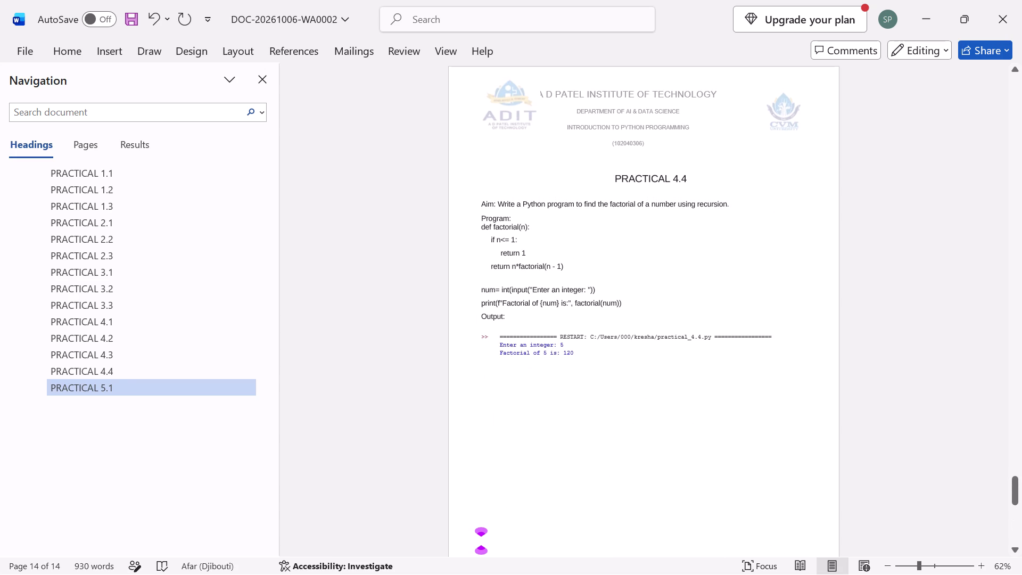
pyautogui.moveTo(605, 302); pyautogui.dragTo(522, 254)
pyautogui.scroll(-2, 542, 413)
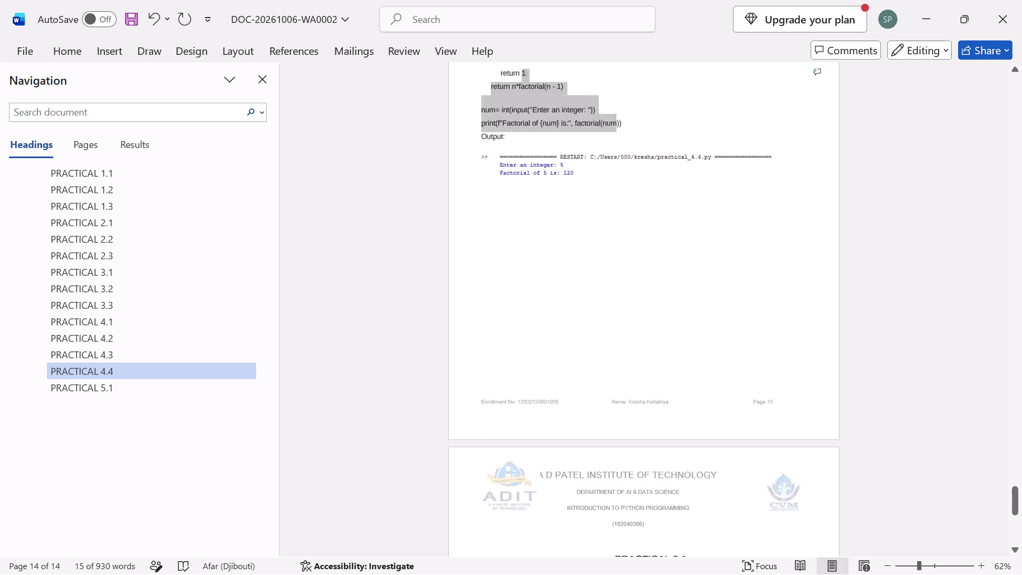
pyautogui.scroll(-2, 542, 413)
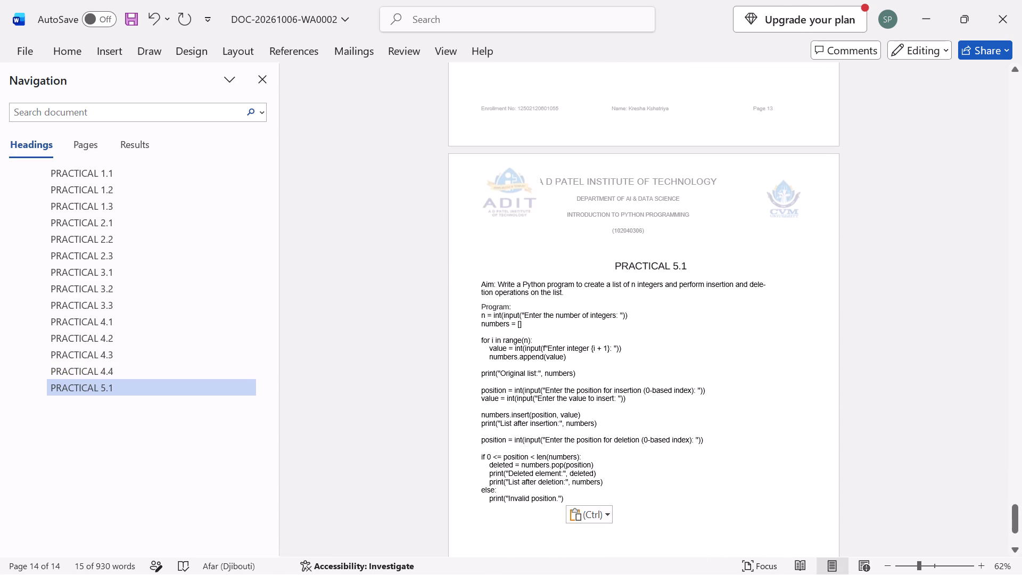
pyautogui.click(576, 504)
pyautogui.moveTo(570, 494); pyautogui.dragTo(514, 371)
pyautogui.scroll(1, 506, 456)
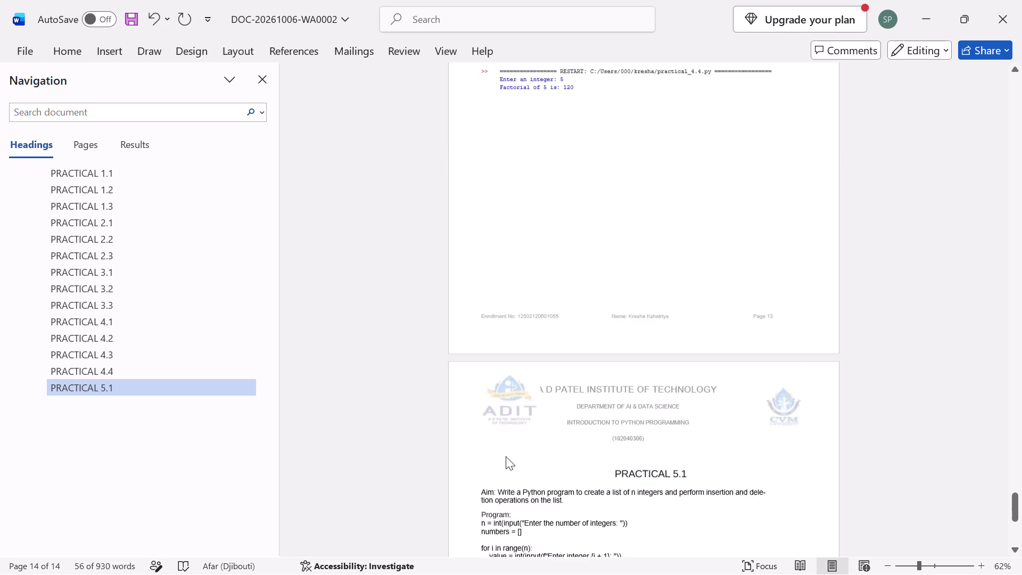
pyautogui.scroll(1, 506, 456)
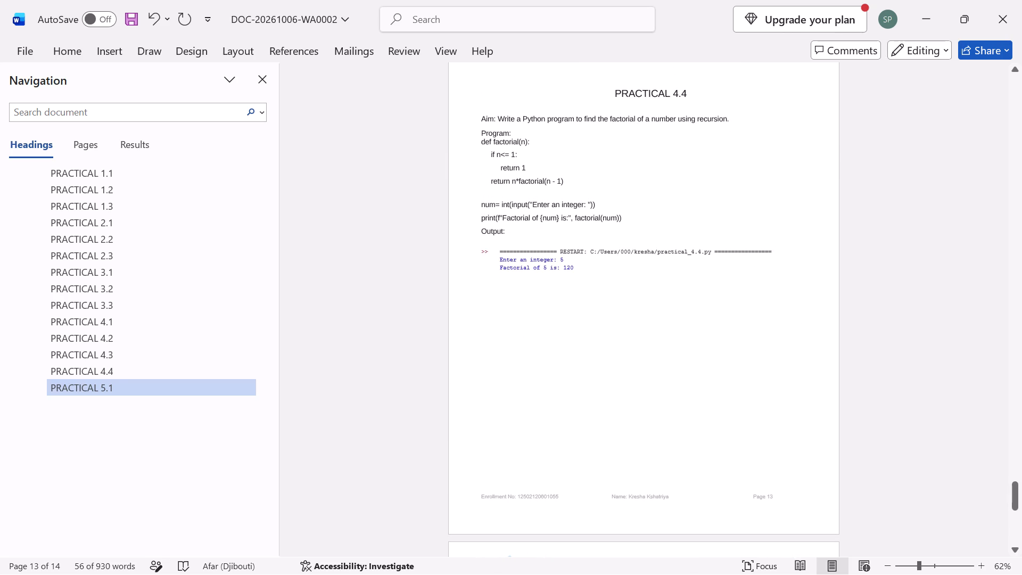
pyautogui.moveTo(620, 217); pyautogui.dragTo(538, 195)
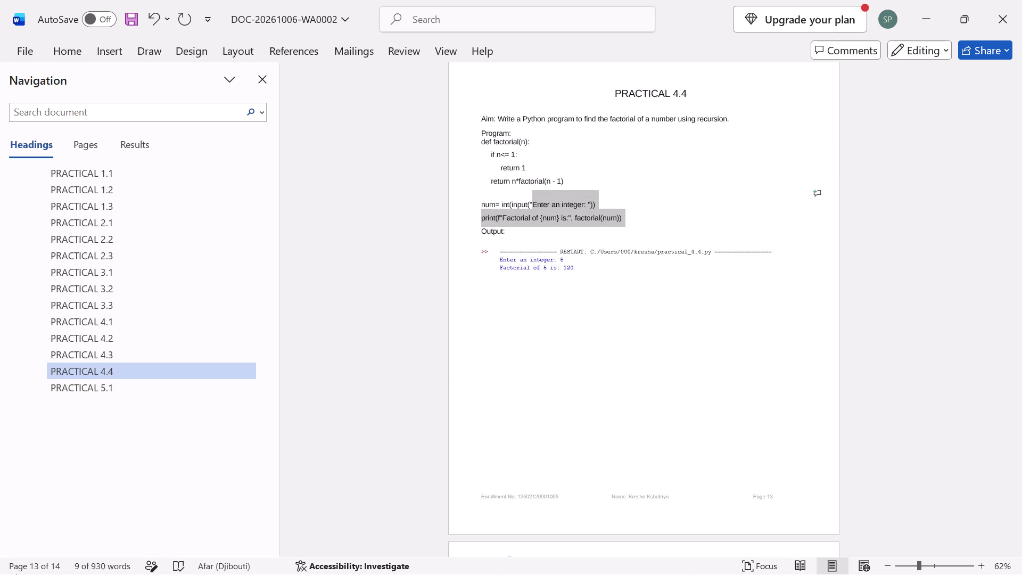
pyautogui.scroll(-2, 530, 341)
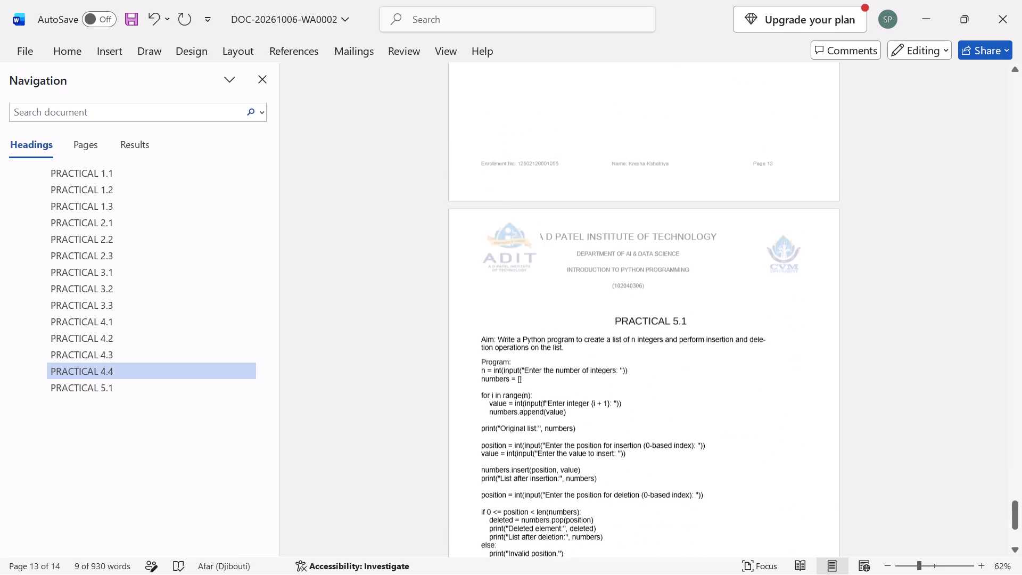
pyautogui.click(576, 417)
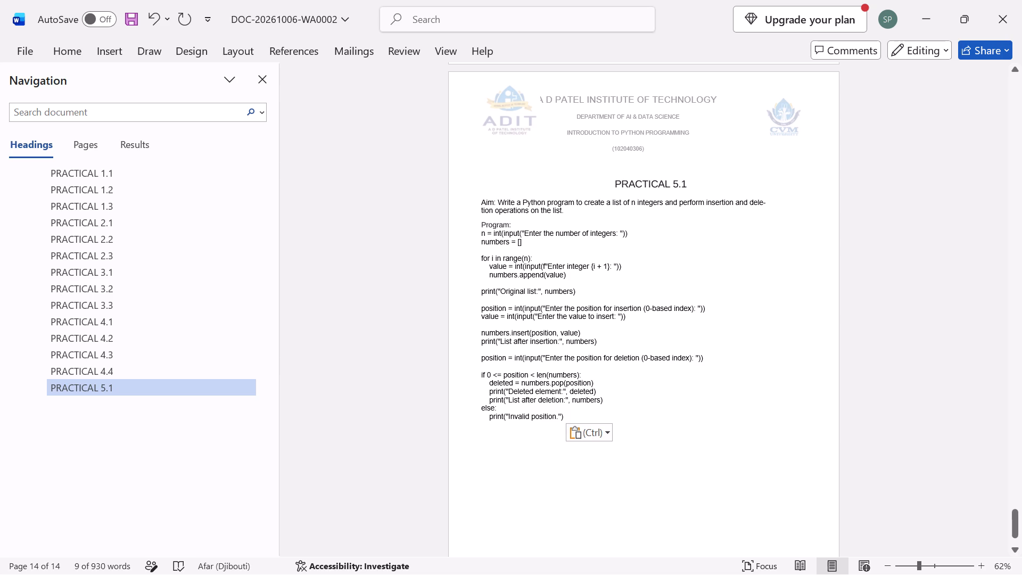
pyautogui.moveTo(576, 417); pyautogui.dragTo(473, 239)
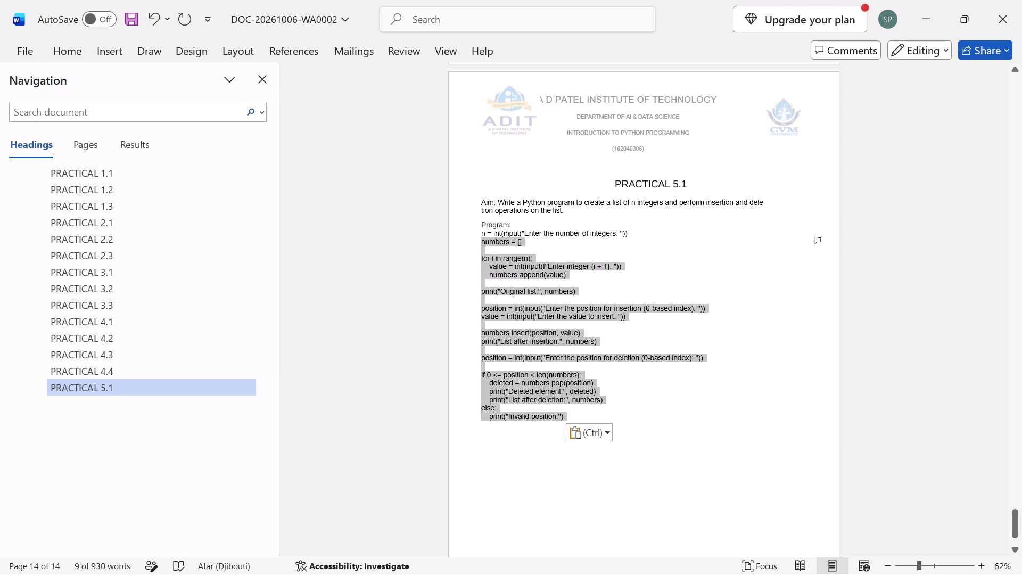
pyautogui.moveTo(473, 239); pyautogui.dragTo(474, 235)
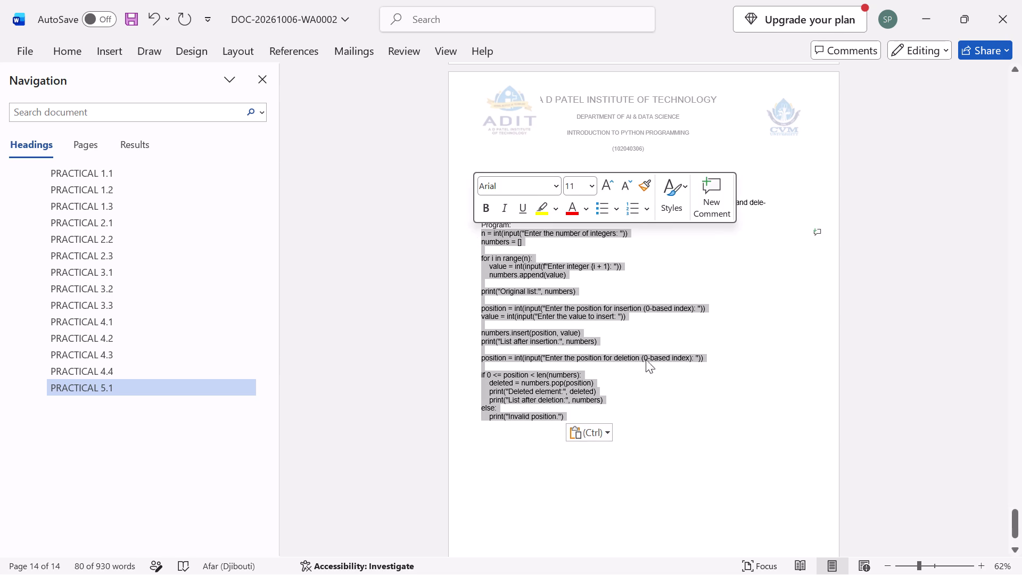
pyautogui.click(652, 393)
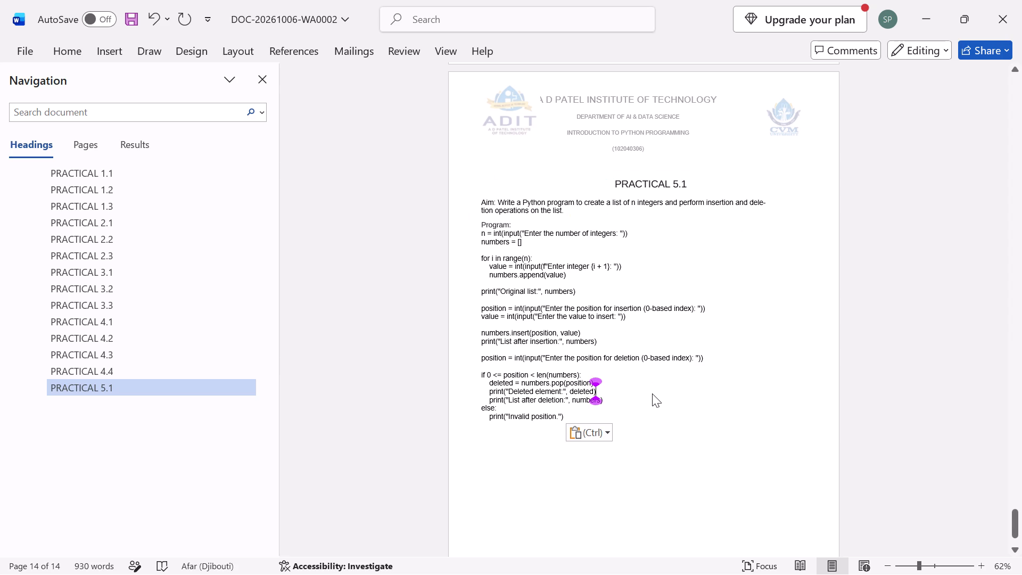
# Copy the practical_5.1.py output picture from python_sha (1) onto a new line below the final print statement of PRACTICAL 5.1.
pyautogui.click(624, 418)
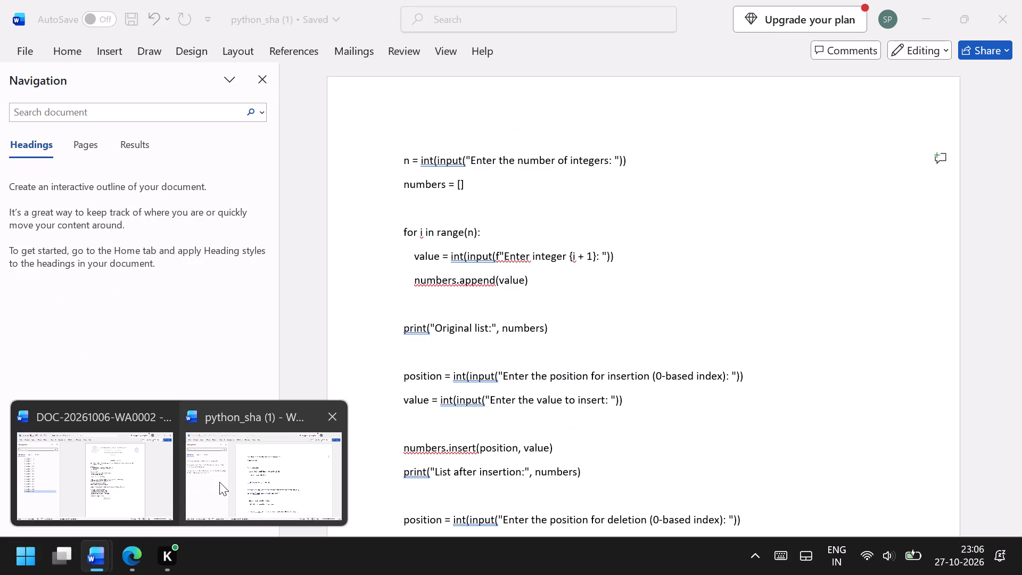
pyautogui.click(219, 482)
pyautogui.scroll(-3, 632, 313)
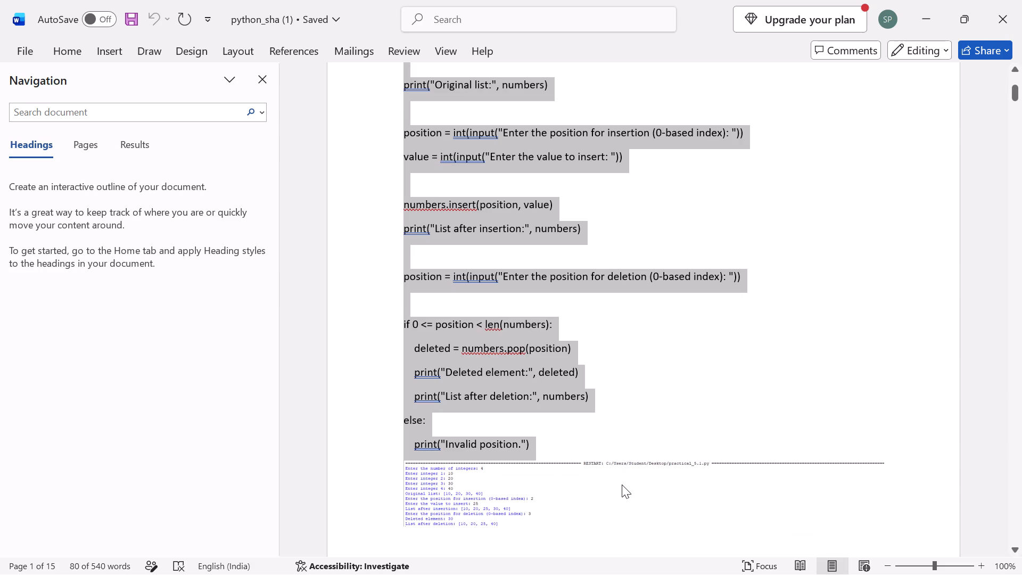
pyautogui.click(622, 484)
pyautogui.rightClick(622, 484)
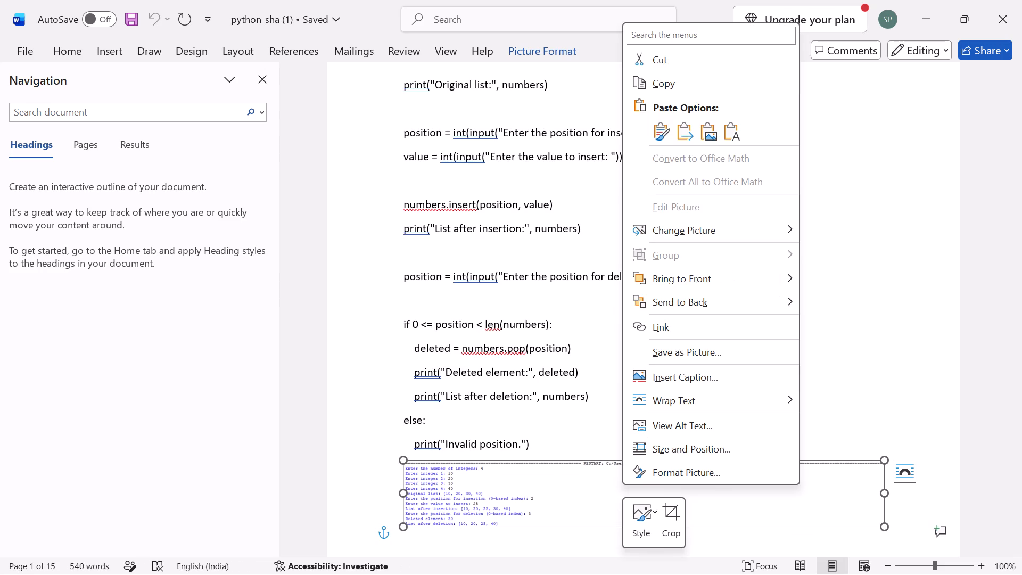
pyautogui.click(687, 78)
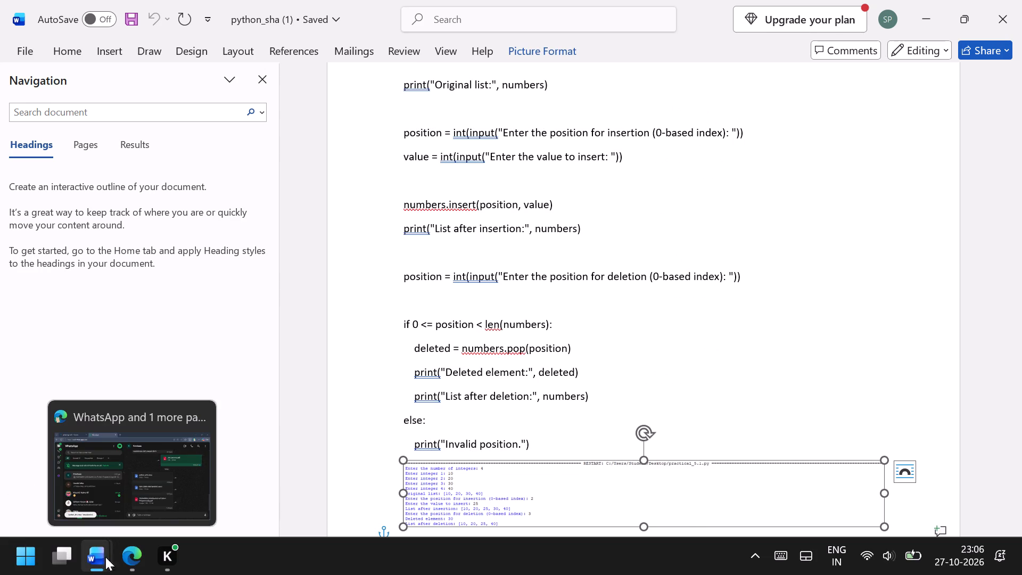
pyautogui.click(88, 470)
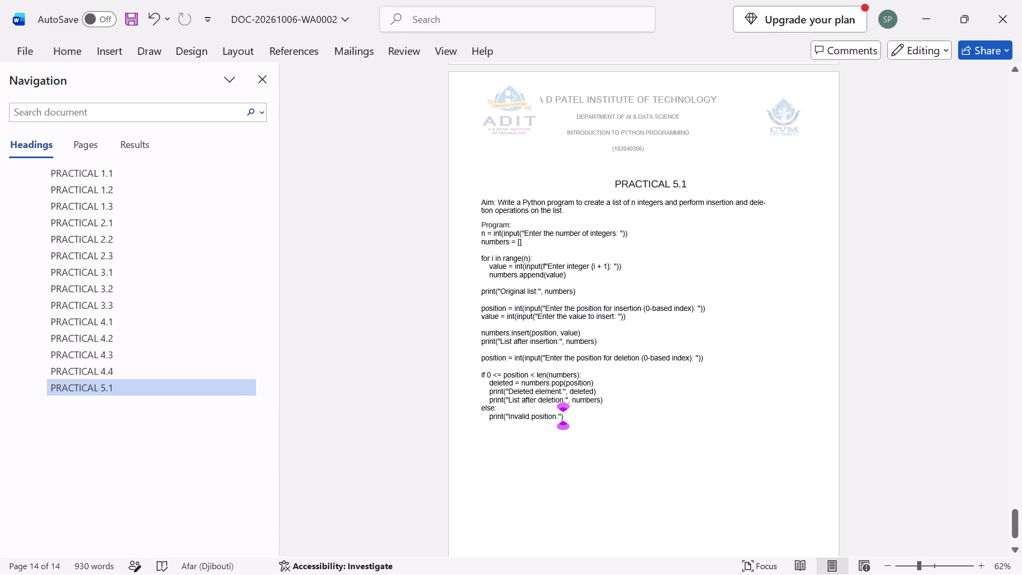
pyautogui.press('Return')
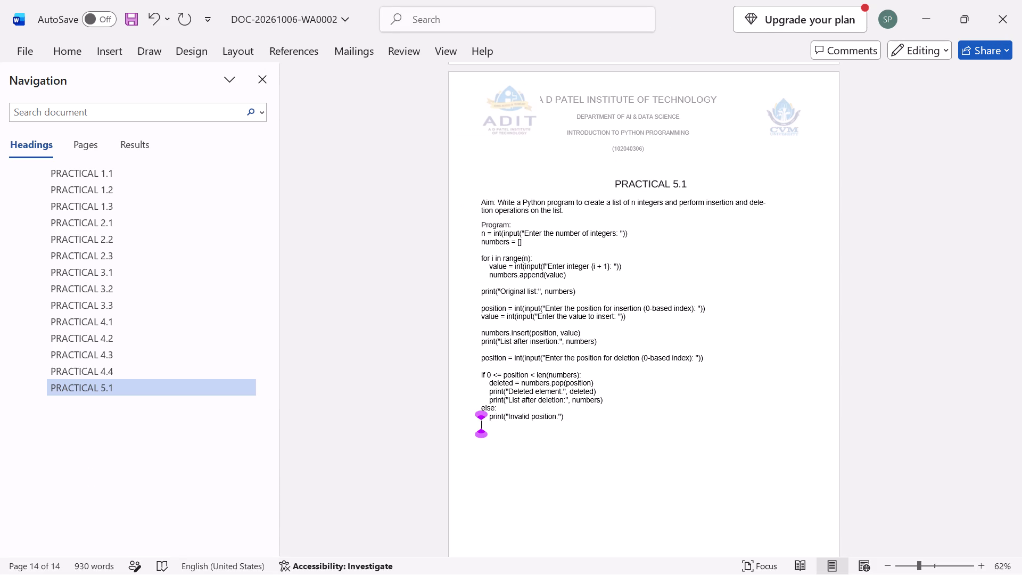
pyautogui.hotkey('ctrl', 'v')
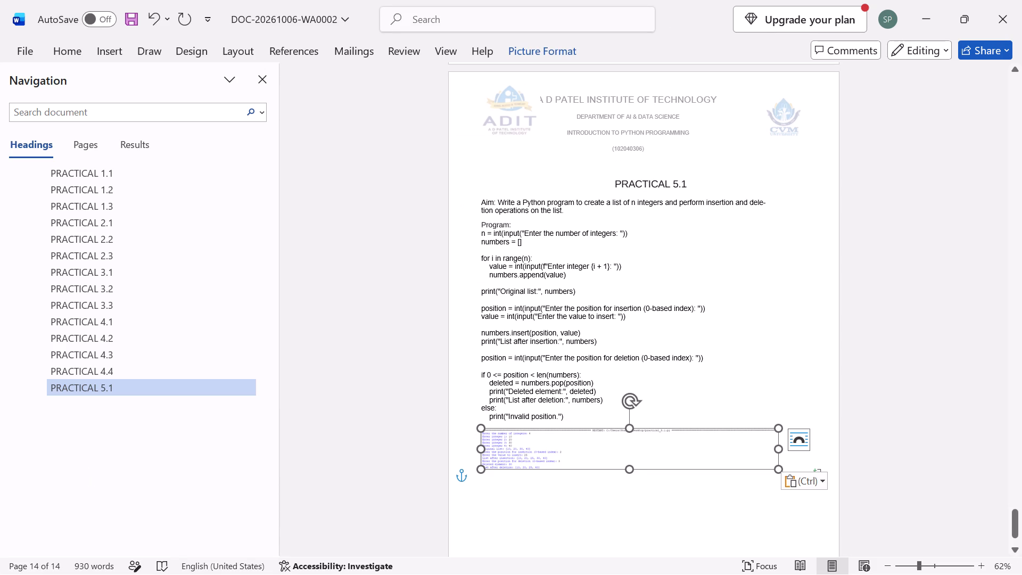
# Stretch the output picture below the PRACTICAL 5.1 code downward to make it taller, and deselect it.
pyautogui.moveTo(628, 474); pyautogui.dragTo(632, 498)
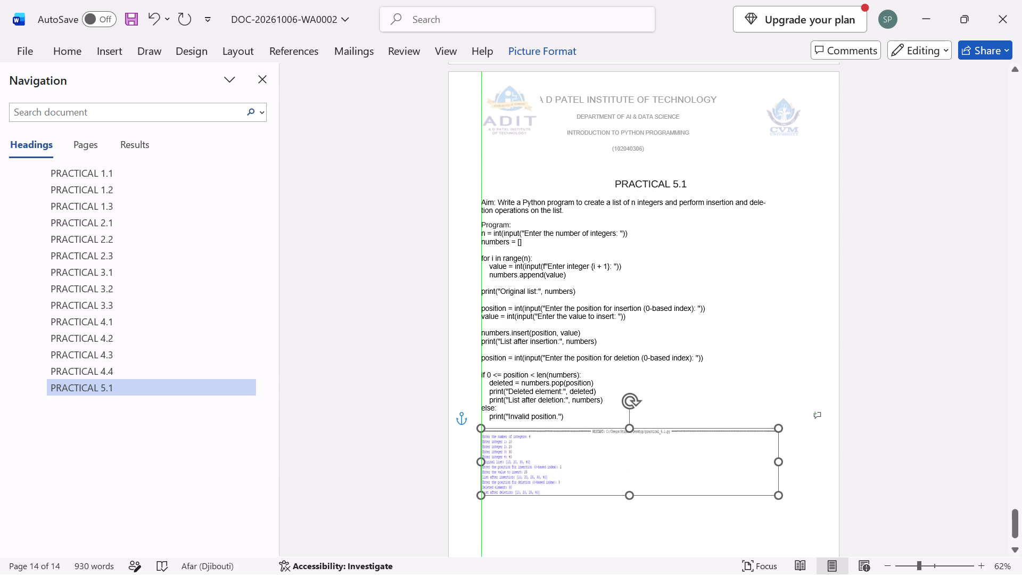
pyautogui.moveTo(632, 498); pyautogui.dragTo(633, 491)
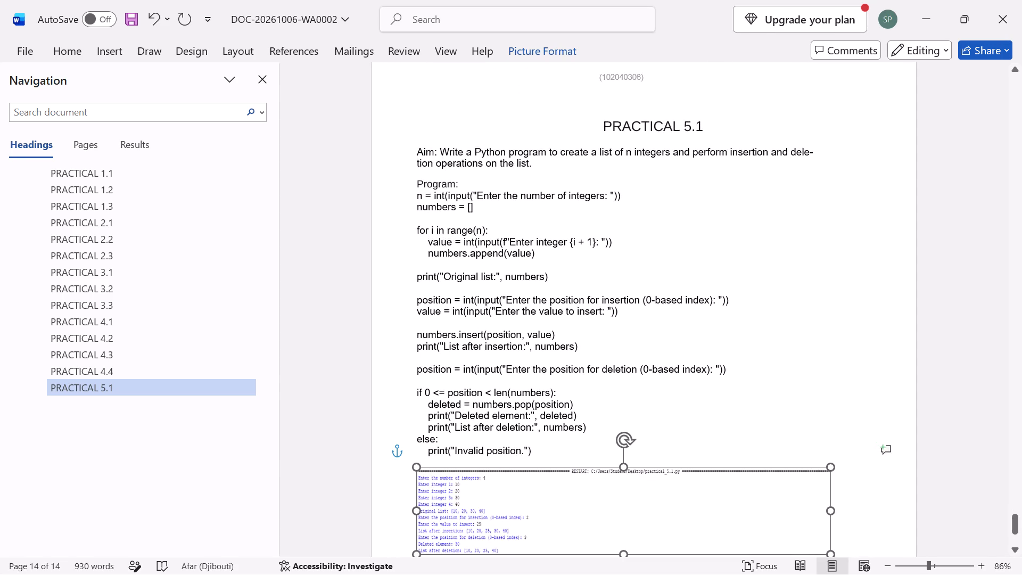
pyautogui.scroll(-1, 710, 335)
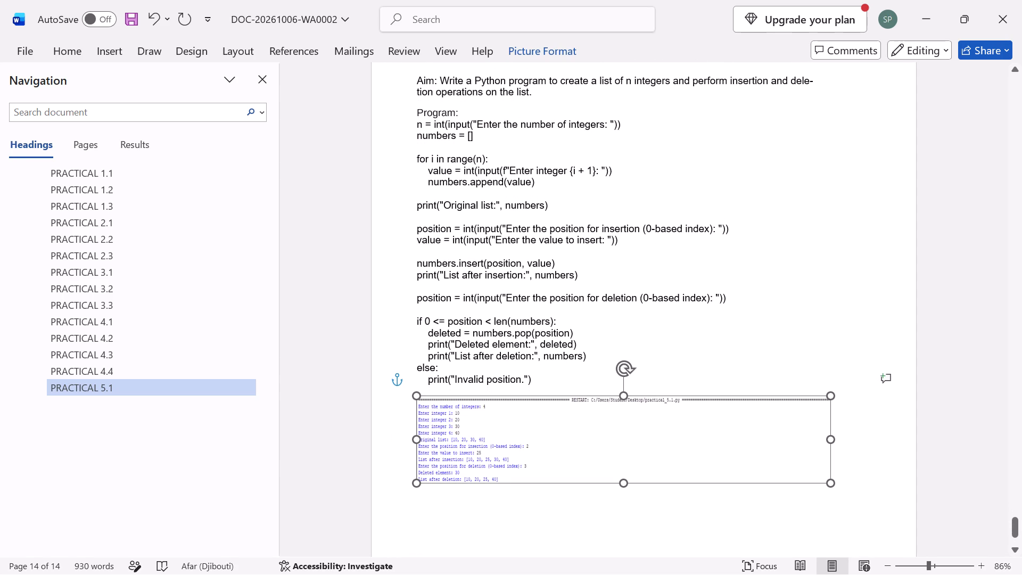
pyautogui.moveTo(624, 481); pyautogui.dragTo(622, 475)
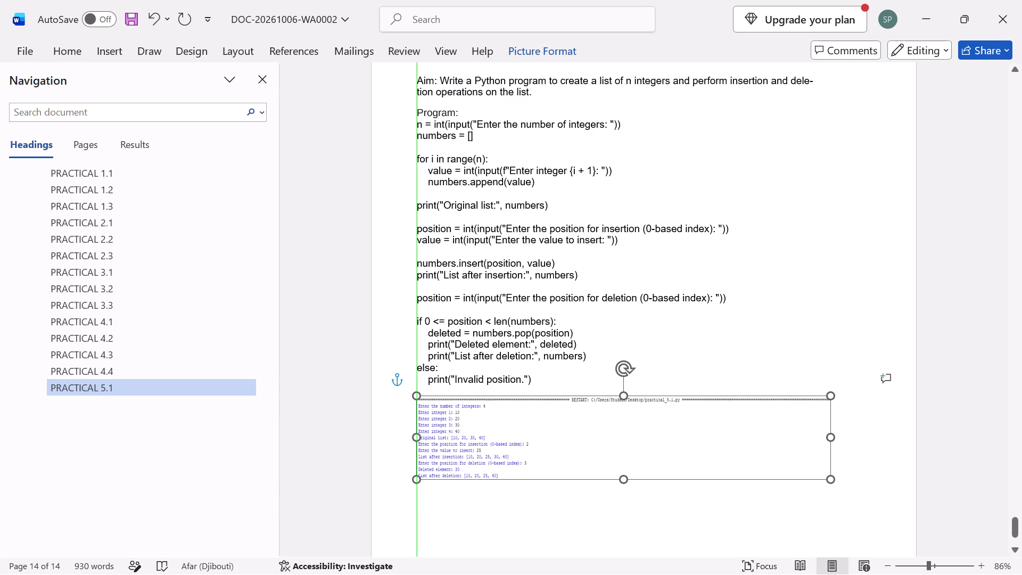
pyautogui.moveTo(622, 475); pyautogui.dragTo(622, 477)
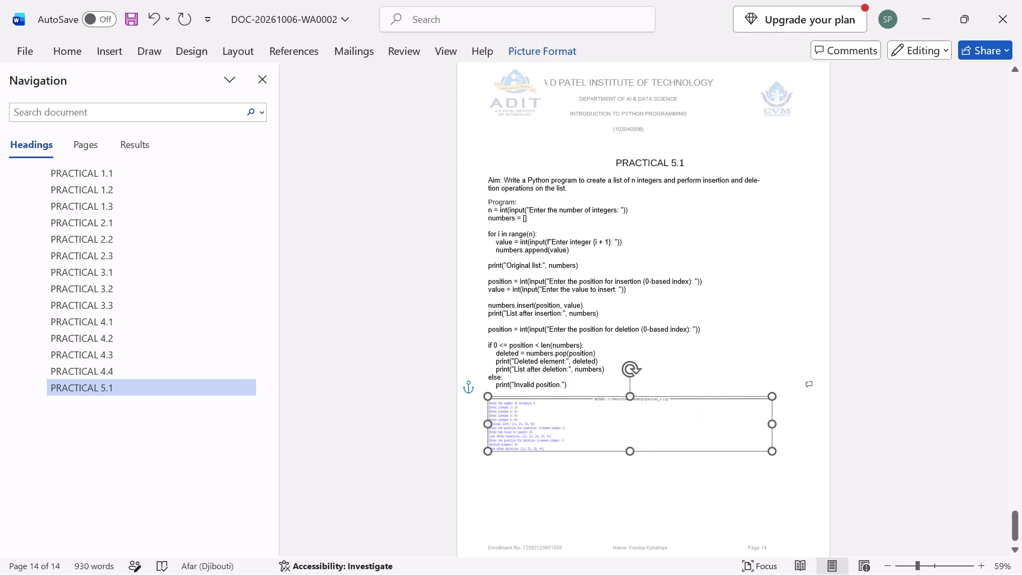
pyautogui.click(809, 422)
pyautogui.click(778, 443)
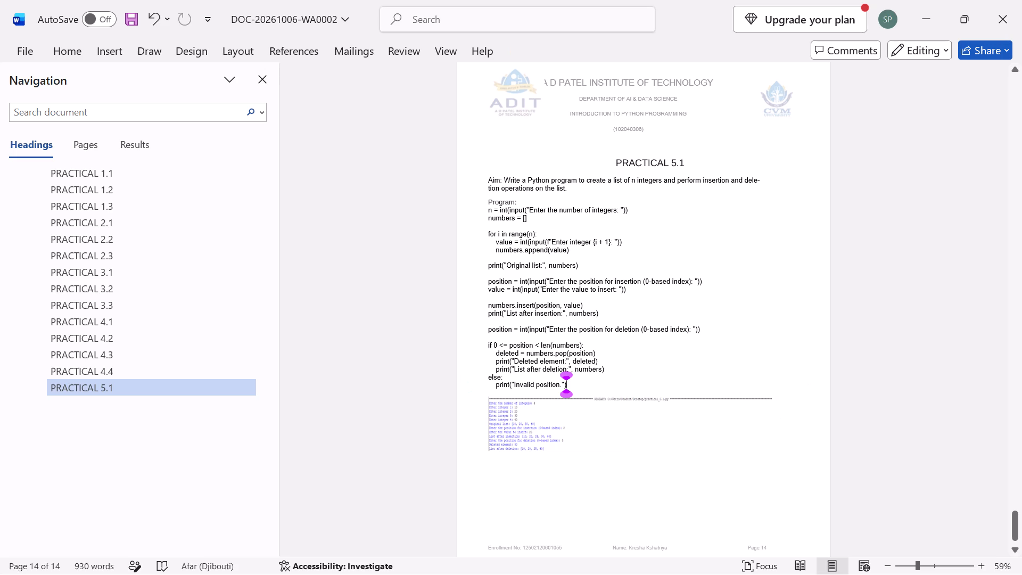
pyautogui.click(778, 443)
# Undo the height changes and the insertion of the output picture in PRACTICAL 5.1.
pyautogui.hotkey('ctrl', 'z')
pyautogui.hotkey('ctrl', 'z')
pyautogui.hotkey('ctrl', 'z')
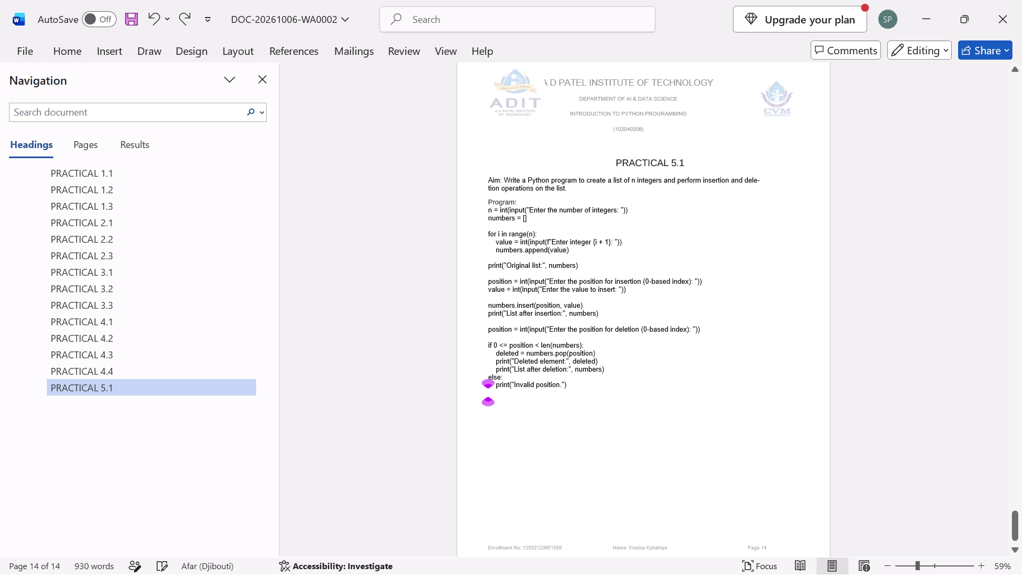
# Paste the output picture again on the empty line below the PRACTICAL 5.1 code and stretch it slightly taller.
pyautogui.hotkey('ctrl', 'v')
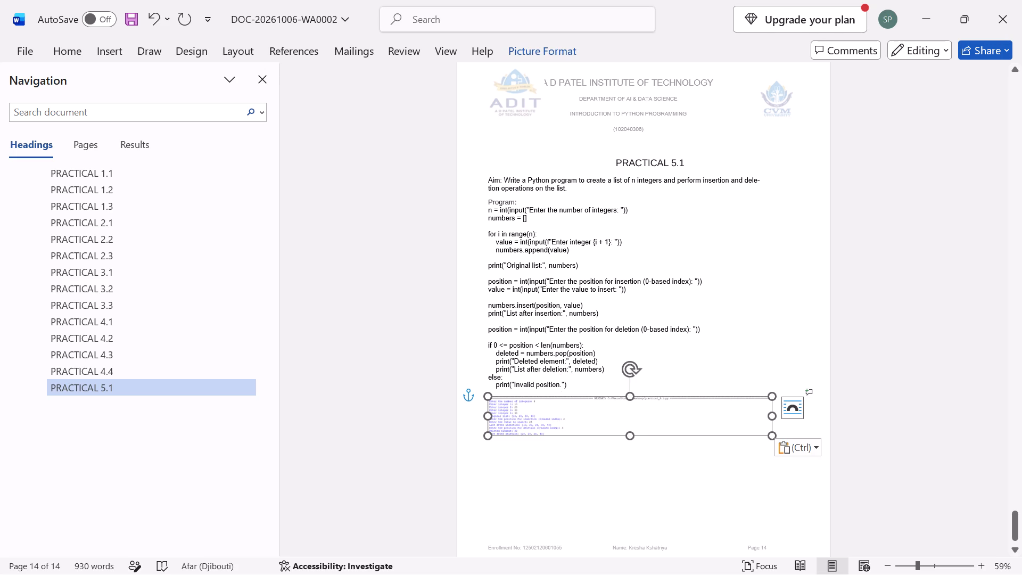
pyautogui.moveTo(628, 434); pyautogui.dragTo(628, 445)
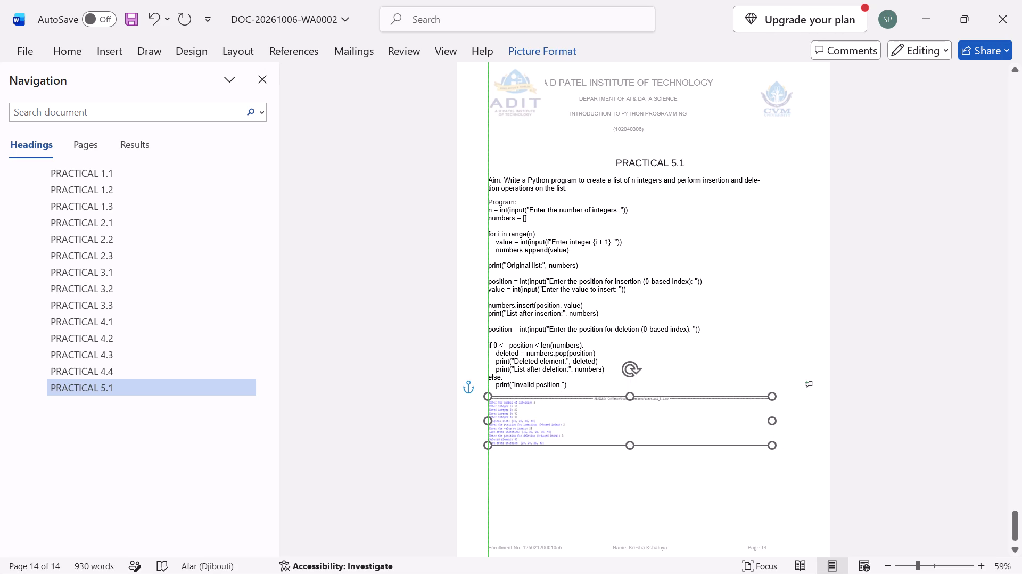
pyautogui.moveTo(628, 445); pyautogui.dragTo(628, 445)
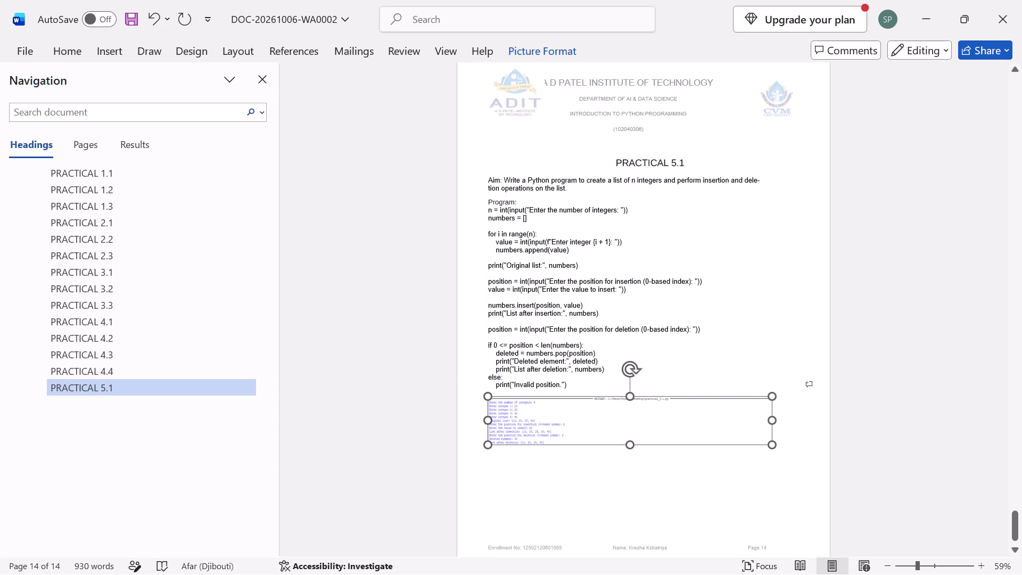
# Insert a page break below the output picture of PRACTICAL 5.1 to start a new page.
pyautogui.click(690, 487)
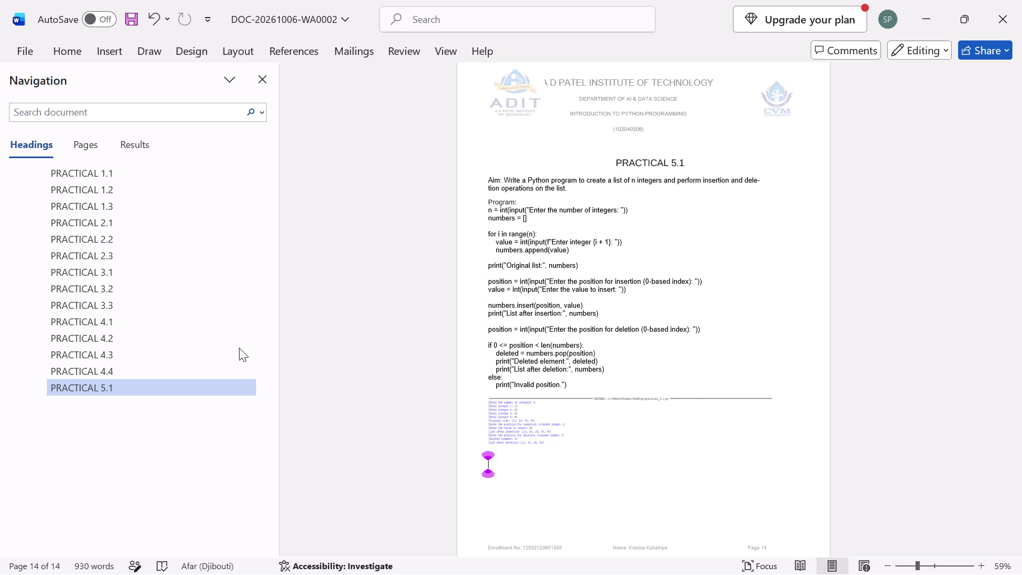
pyautogui.click(64, 45)
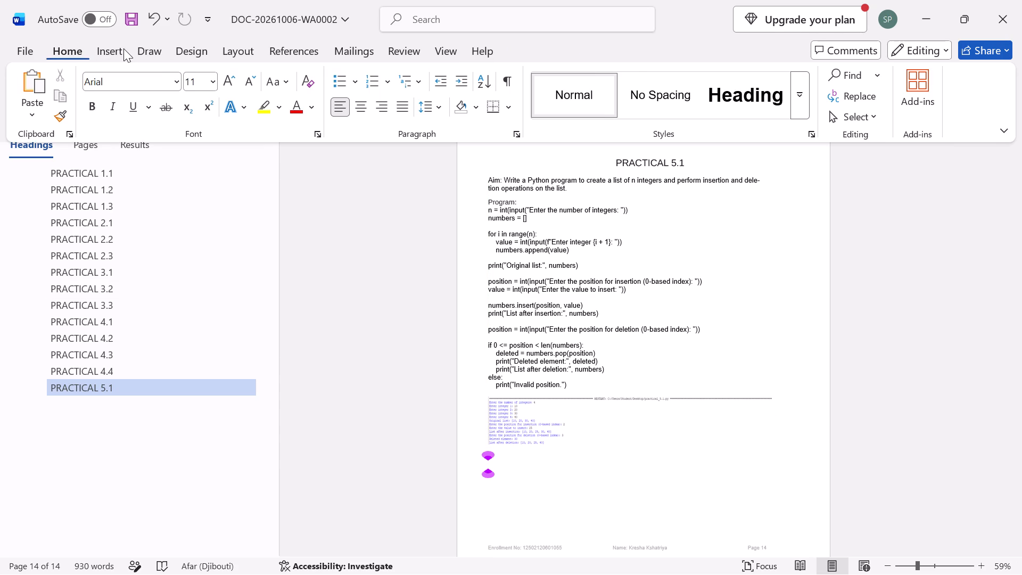
pyautogui.click(123, 48)
pyautogui.click(73, 112)
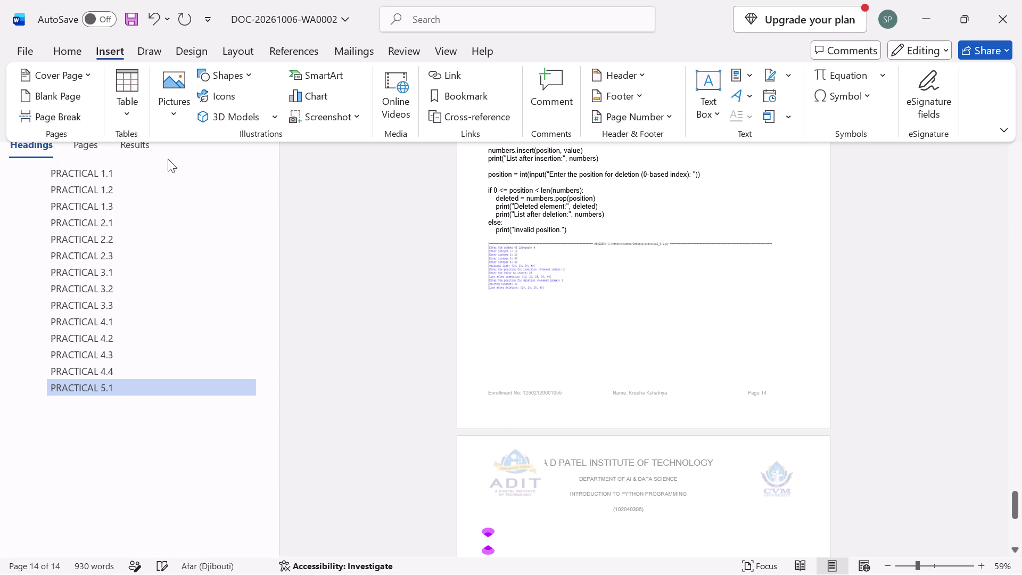
# Copy the PRACTICAL 5.1 heading and paste it at the top of the new blank page.
pyautogui.scroll(2, 514, 260)
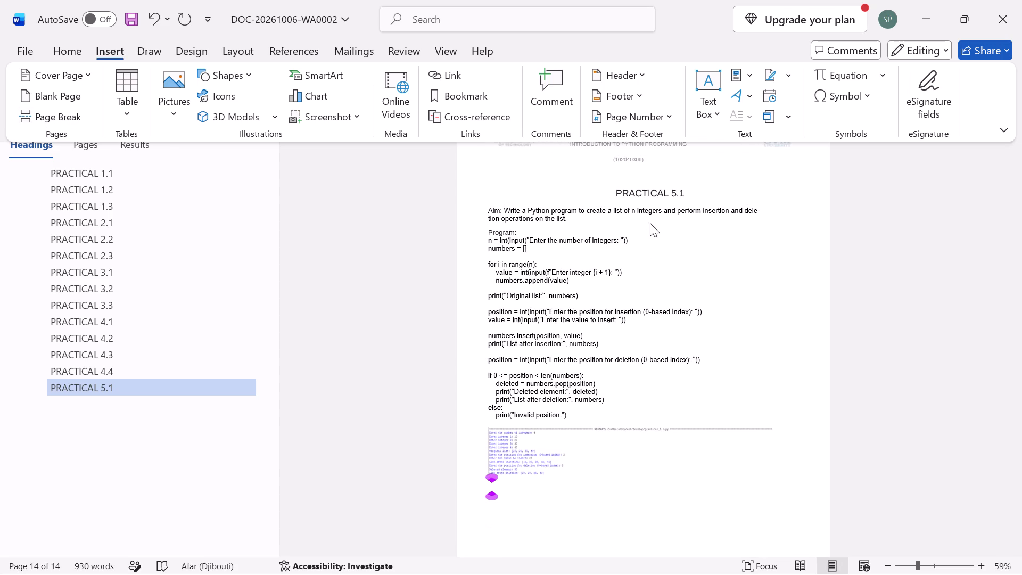
pyautogui.doubleClick(654, 187)
pyautogui.doubleClick(654, 187)
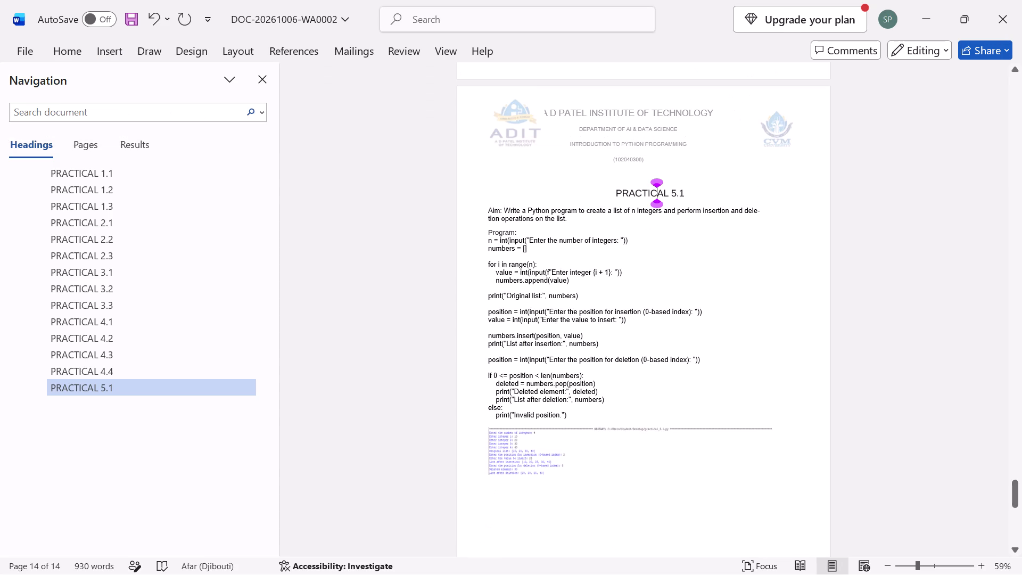
pyautogui.doubleClick(654, 187)
pyautogui.click(622, 190)
pyautogui.click(690, 190)
pyautogui.moveTo(690, 190); pyautogui.dragTo(606, 195)
pyautogui.hotkey('ctrl', 'c')
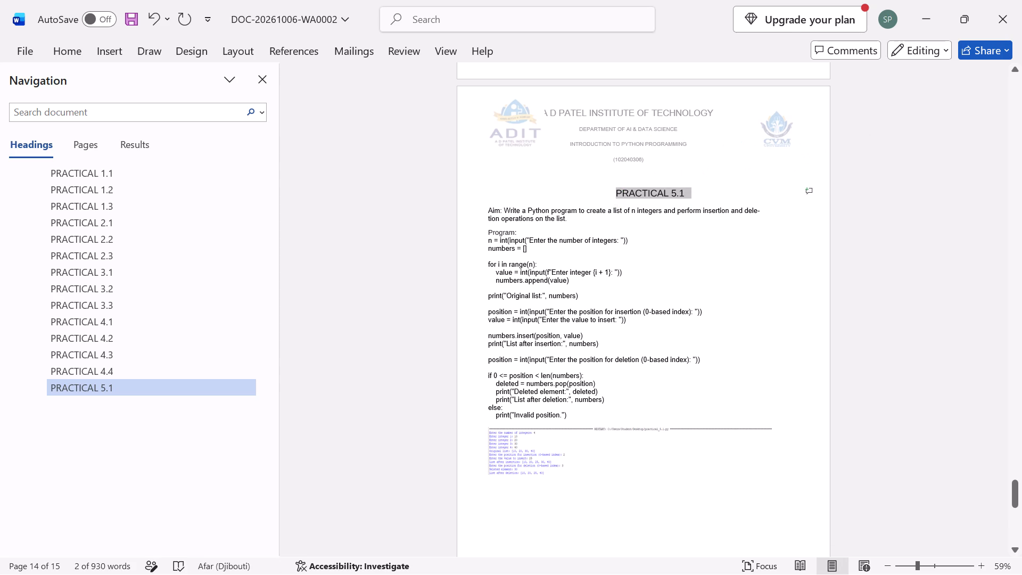
pyautogui.scroll(-3, 634, 287)
pyautogui.click(604, 441)
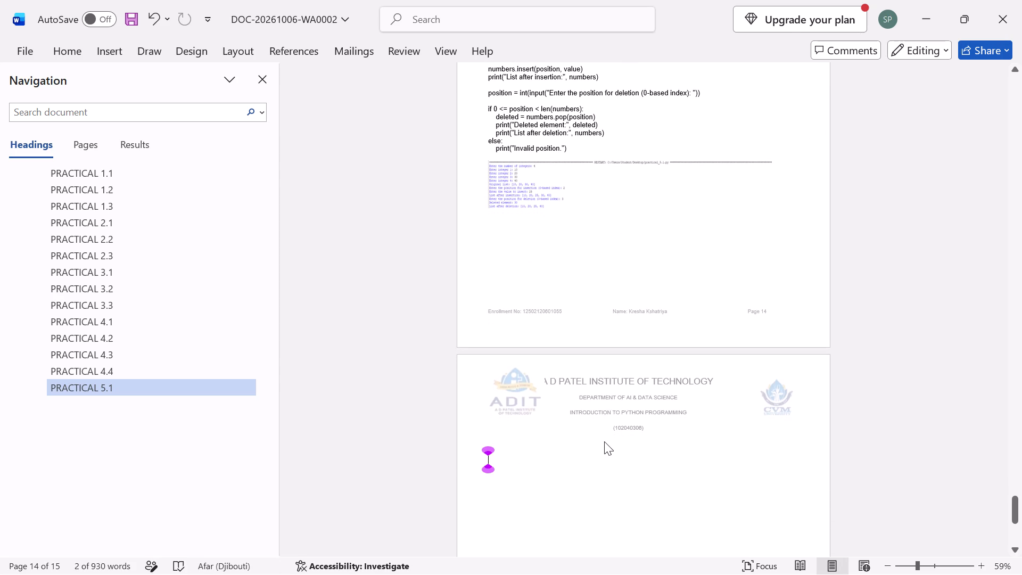
pyautogui.hotkey('ctrl', 'v')
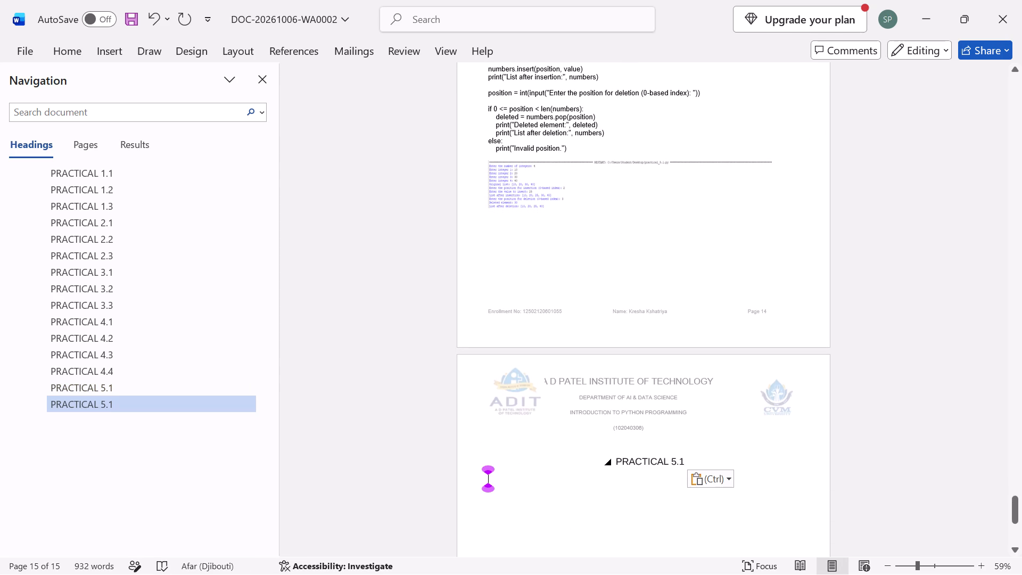
# Change the pasted heading on the new page to PRACTICAL 5.2.
pyautogui.click(688, 462)
pyautogui.press('BackSpace')
pyautogui.press('2')
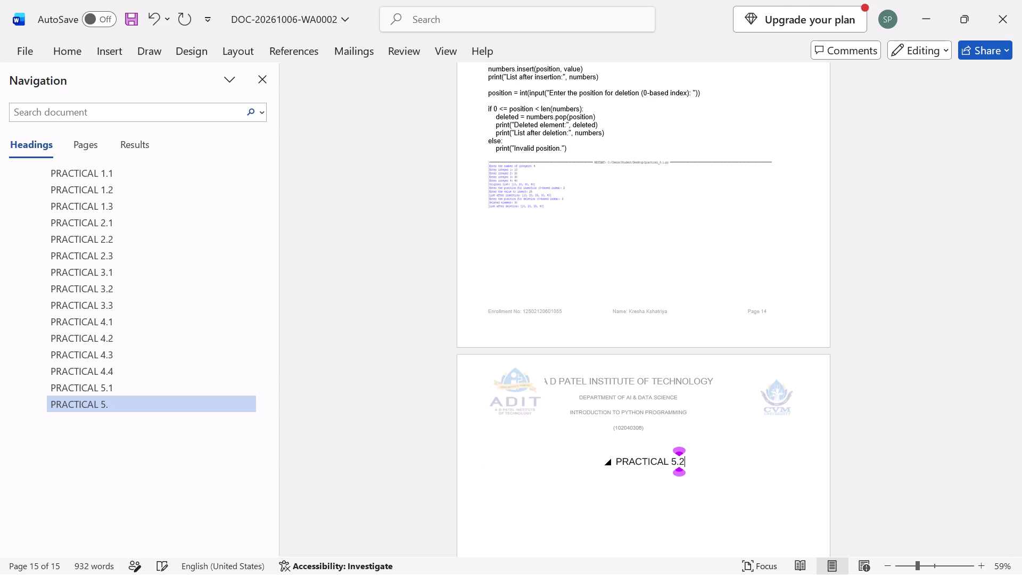
# Copy the "Aim:" label from PRACTICAL 5.1 to the line below the PRACTICAL 5.2 heading and add a space after it.
pyautogui.scroll(2, 688, 462)
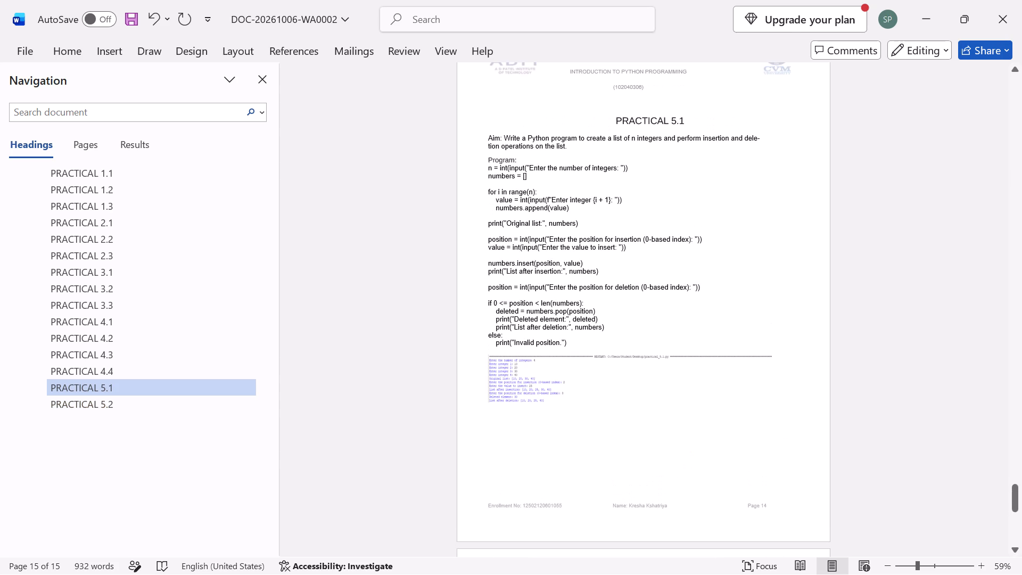
pyautogui.moveTo(502, 136); pyautogui.dragTo(481, 138)
pyautogui.moveTo(481, 138); pyautogui.dragTo(481, 138)
pyautogui.hotkey('ctrl', 'c')
pyautogui.scroll(-1, 642, 349)
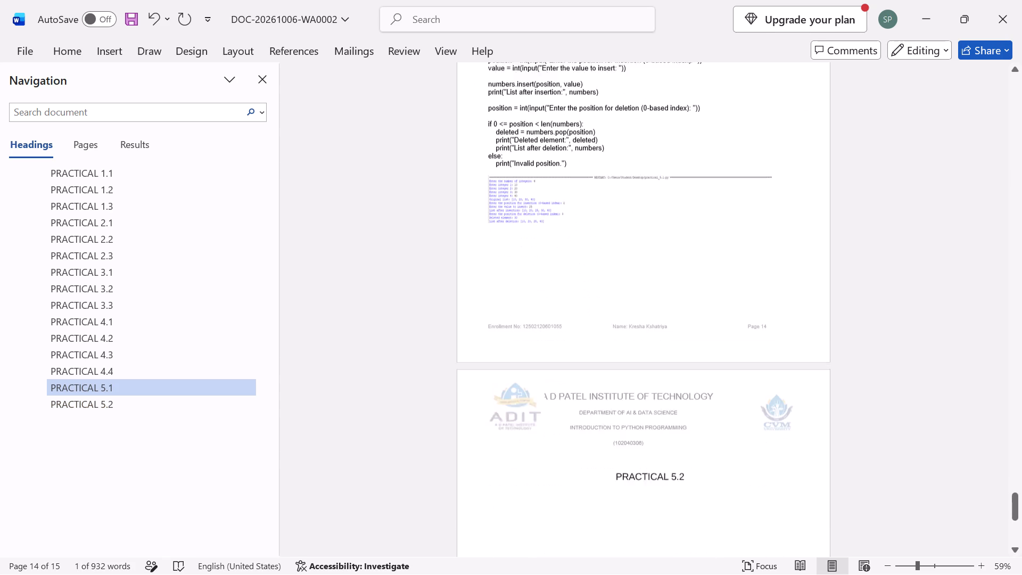
pyautogui.scroll(-1, 642, 349)
pyautogui.click(551, 457)
pyautogui.hotkey('ctrl', 'v')
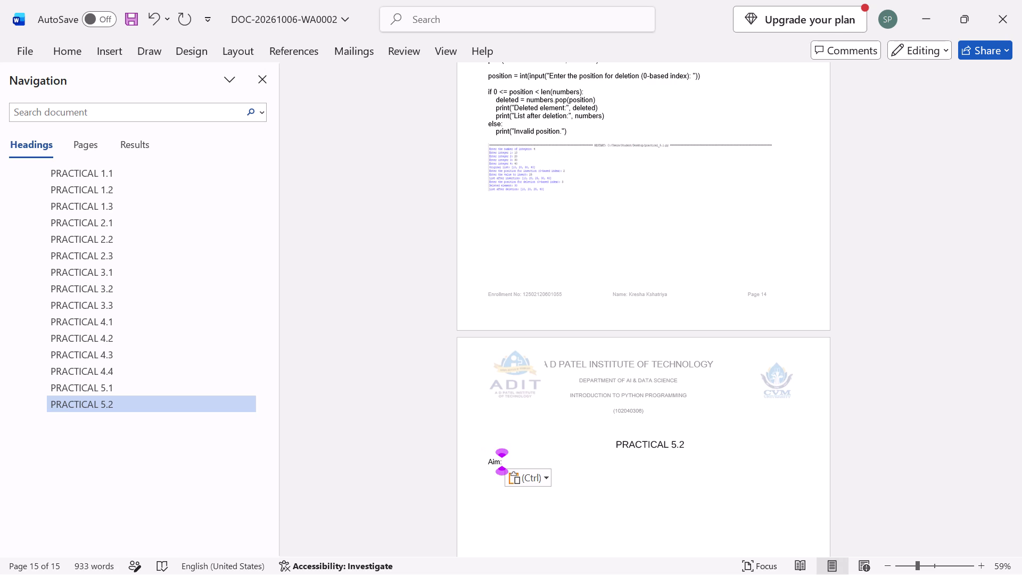
pyautogui.press('space')
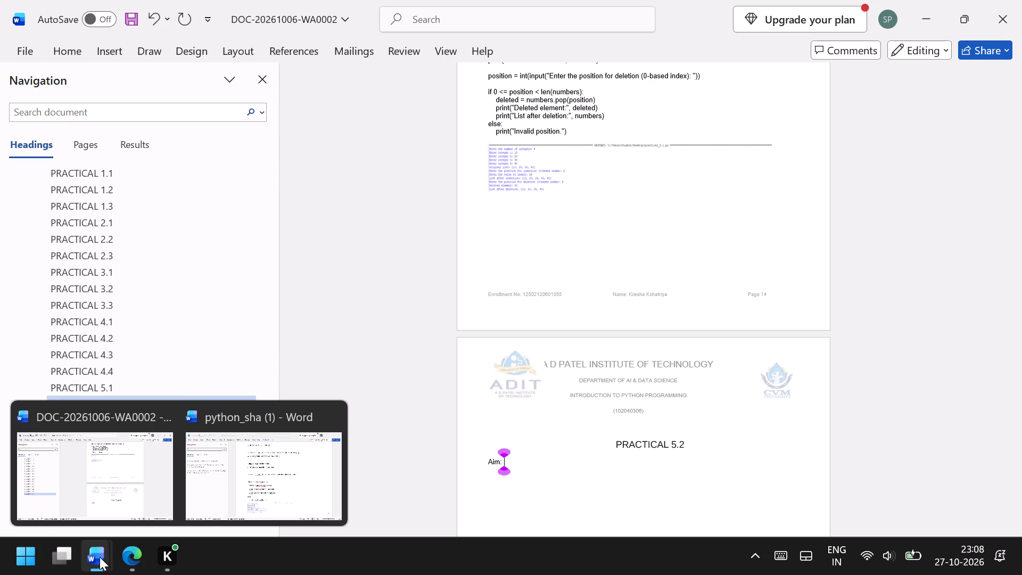
# Switch to python_sha (1) and copy the whole tuple program, from the number-of-elements input line through print(element).
pyautogui.click(206, 487)
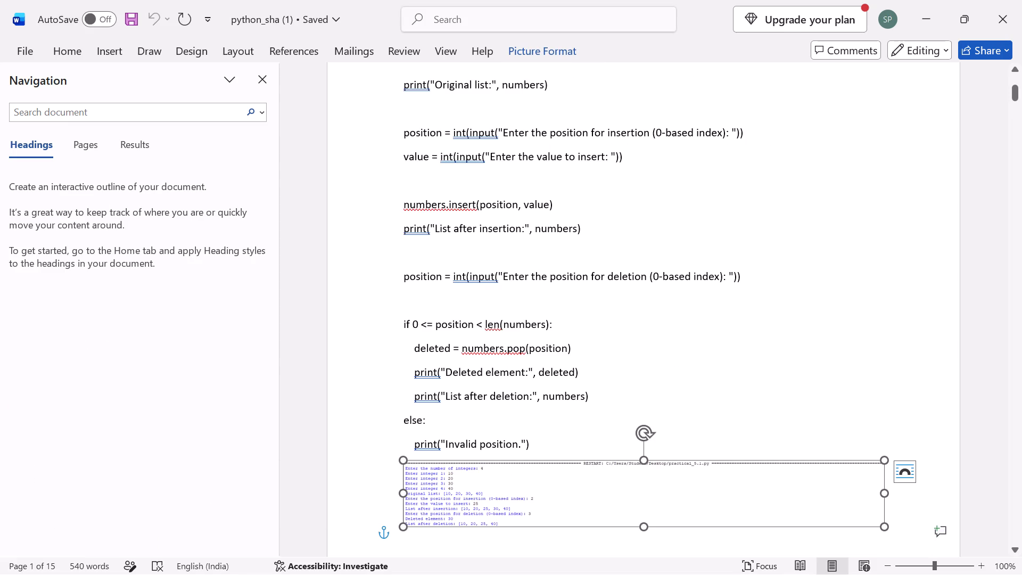
pyautogui.scroll(-4, 450, 384)
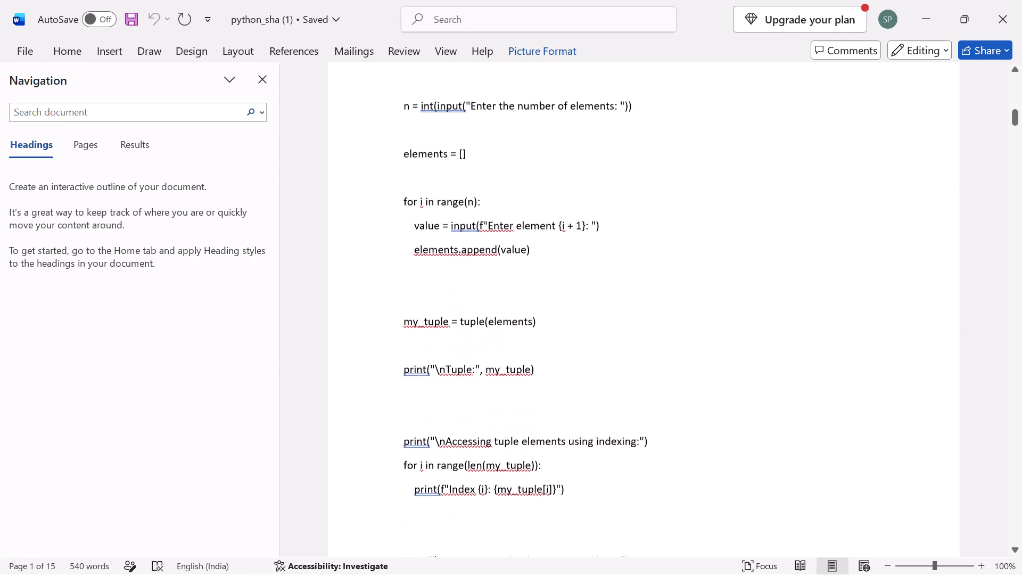
pyautogui.scroll(-2, 450, 384)
pyautogui.scroll(-2, 506, 410)
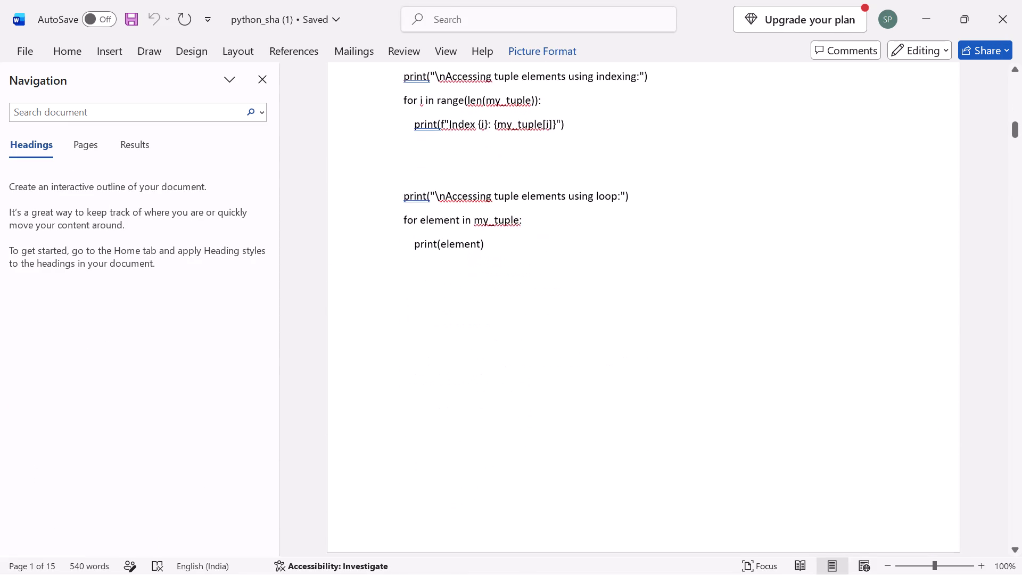
pyautogui.scroll(-1, 506, 410)
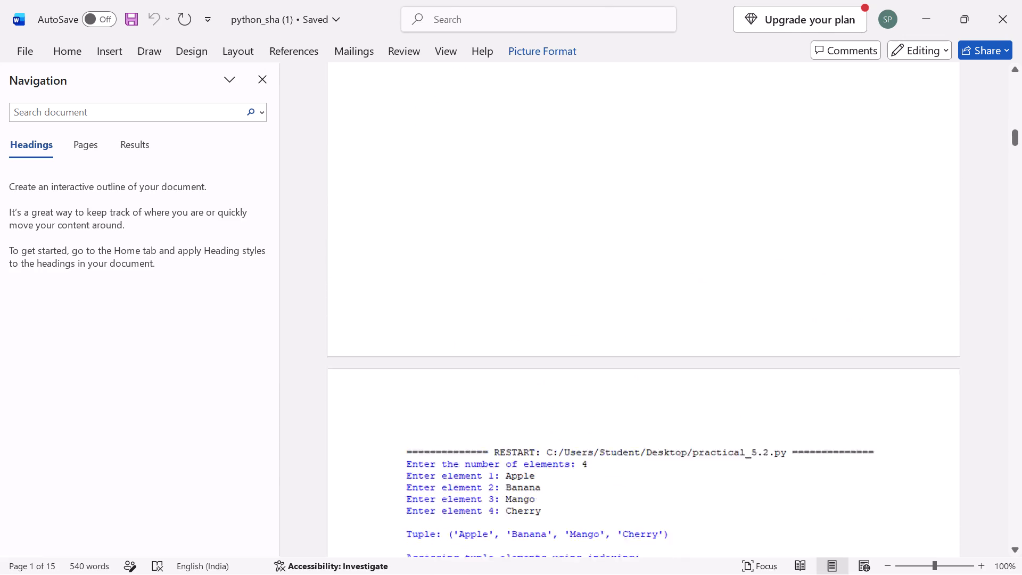
pyautogui.scroll(1, 506, 410)
pyautogui.click(506, 410)
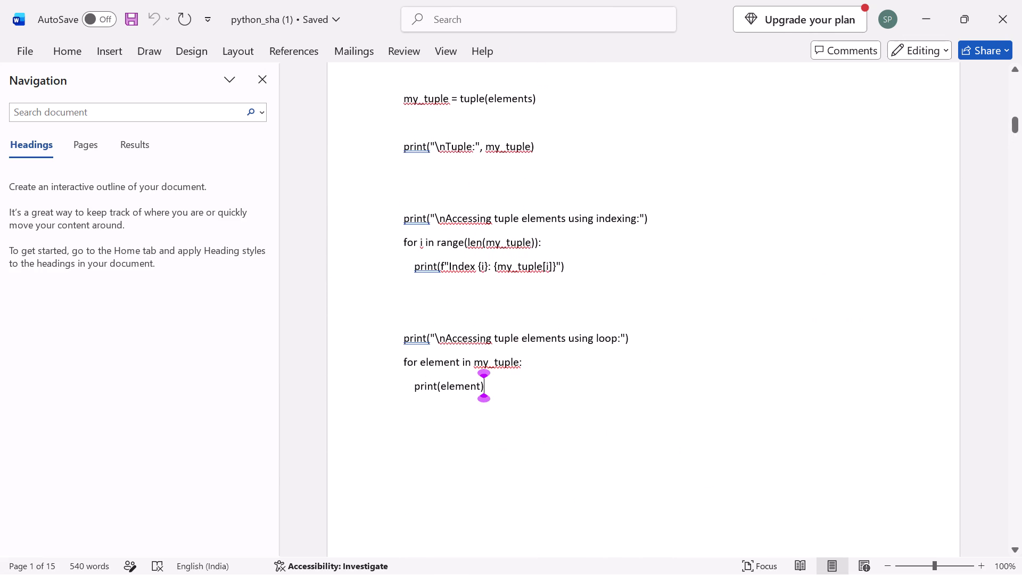
pyautogui.moveTo(493, 387); pyautogui.dragTo(399, 141)
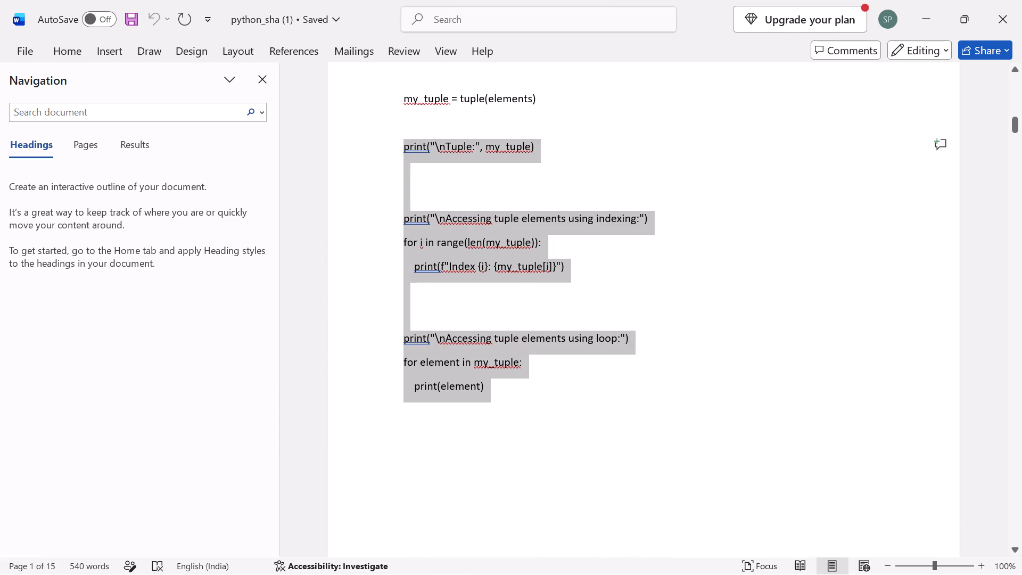
pyautogui.moveTo(399, 141); pyautogui.dragTo(458, 0)
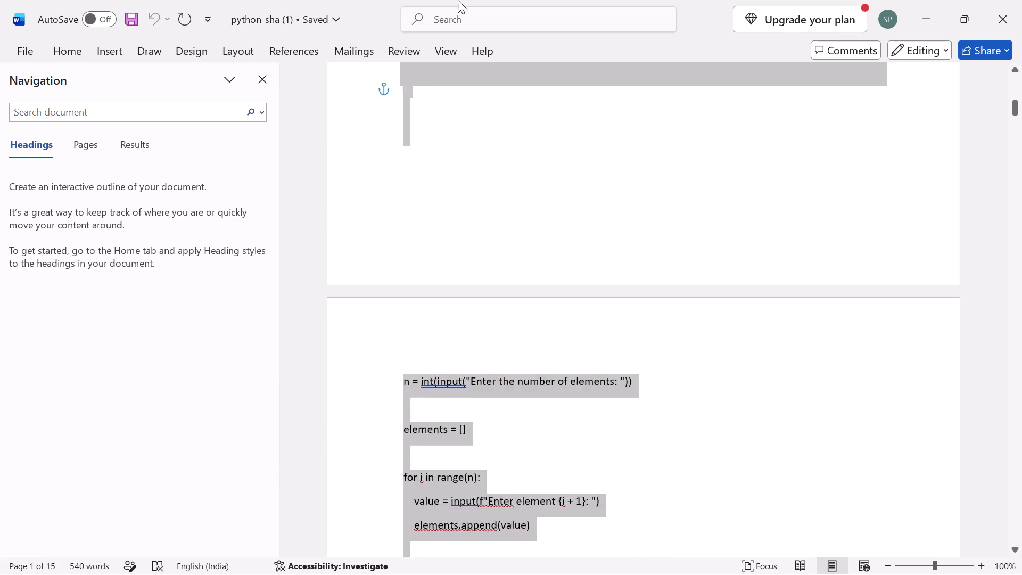
pyautogui.moveTo(458, 0); pyautogui.dragTo(399, 439)
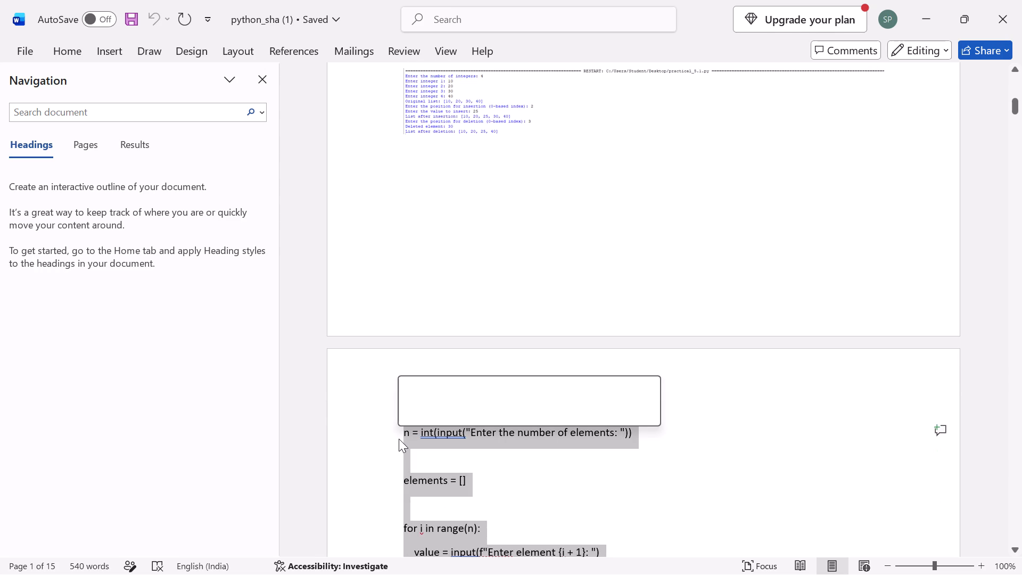
pyautogui.hotkey('ctrl', 'c')
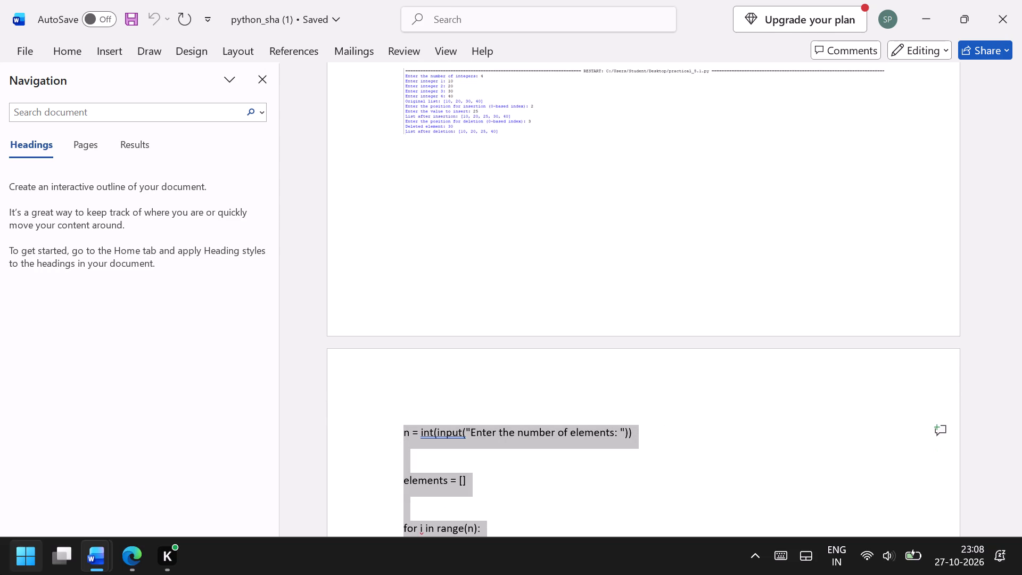
# Return to DOC-20261006-WA0002 and paste the tuple program on a new line below "Aim:" in PRACTICAL 5.2.
pyautogui.click(97, 462)
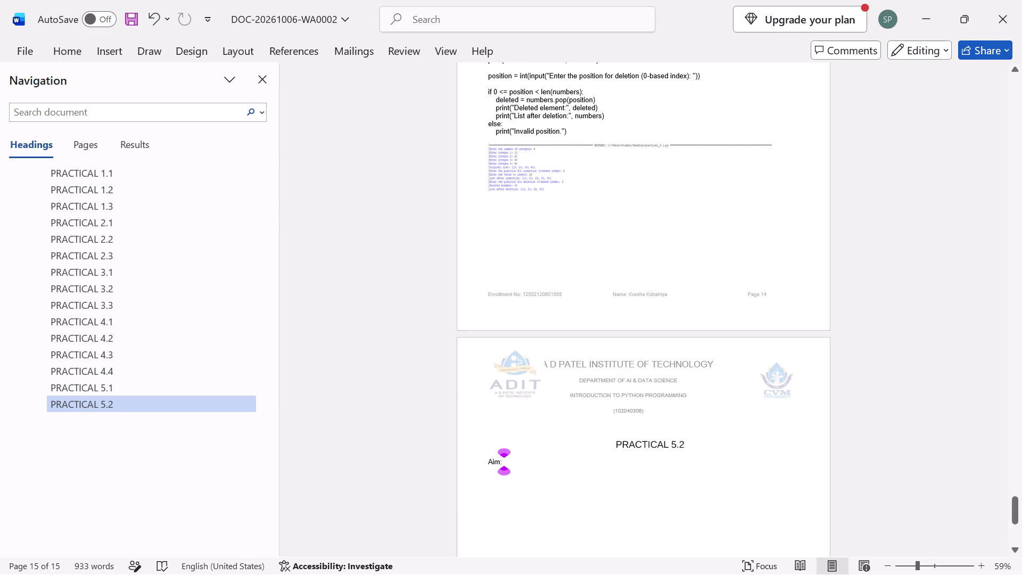
pyautogui.press('Return')
pyautogui.hotkey('ctrl', 'v')
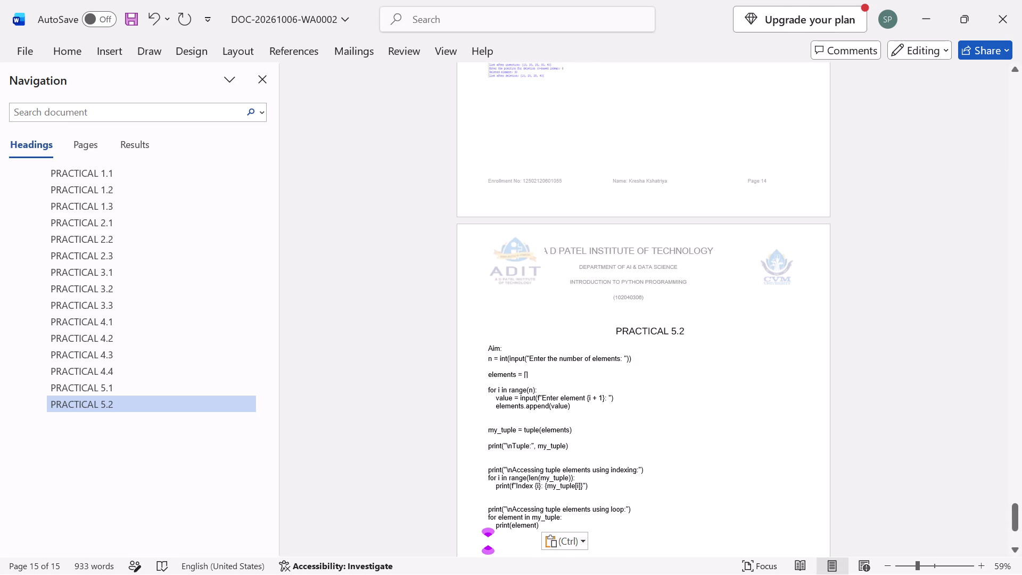
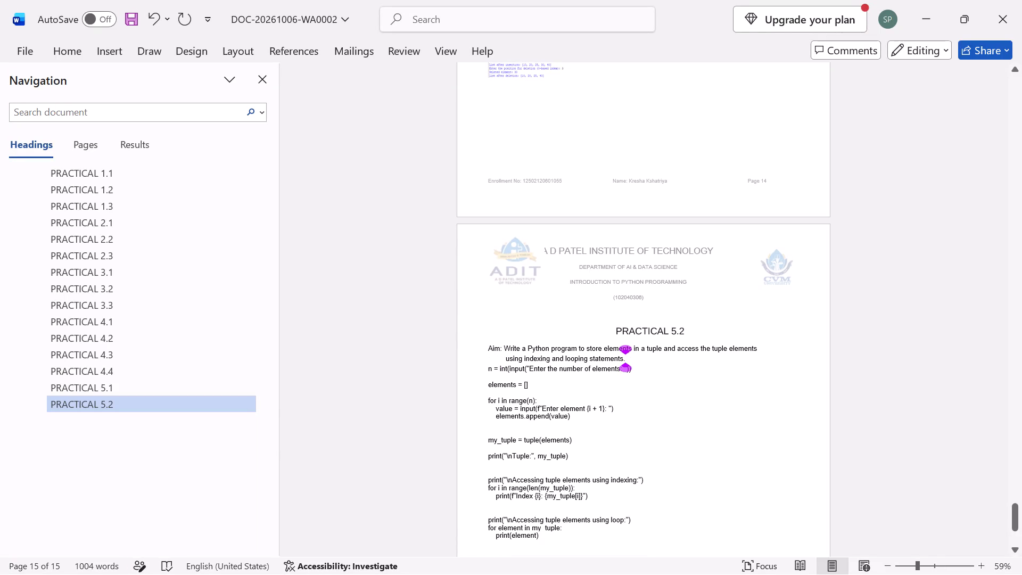
# Add a blank line above the tuple code in PRACTICAL 5.2 and copy the "Program:" label from PRACTICAL 5.1.
pyautogui.press('Return')
pyautogui.scroll(1, 665, 375)
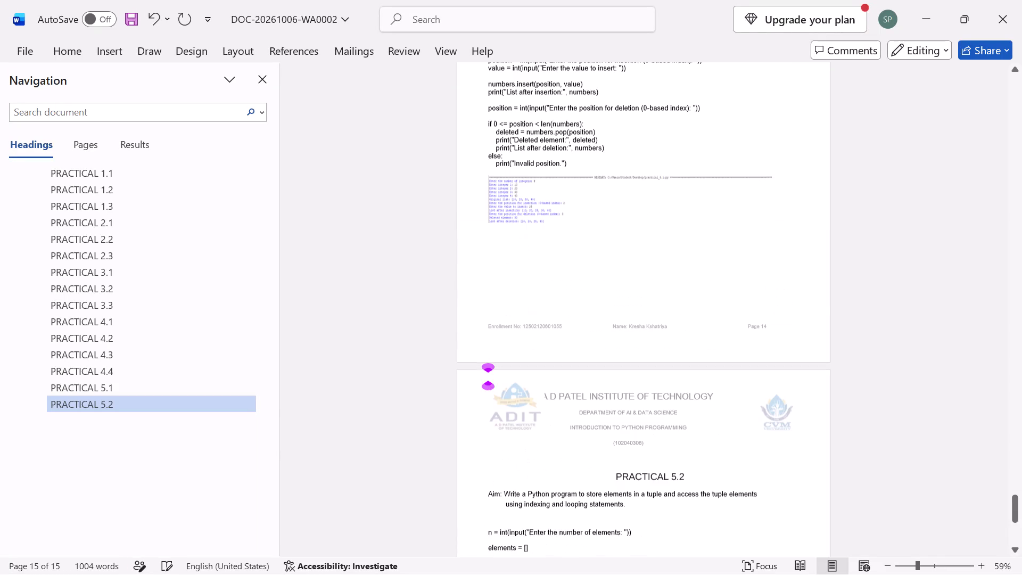
pyautogui.scroll(1, 665, 375)
pyautogui.scroll(2, 664, 228)
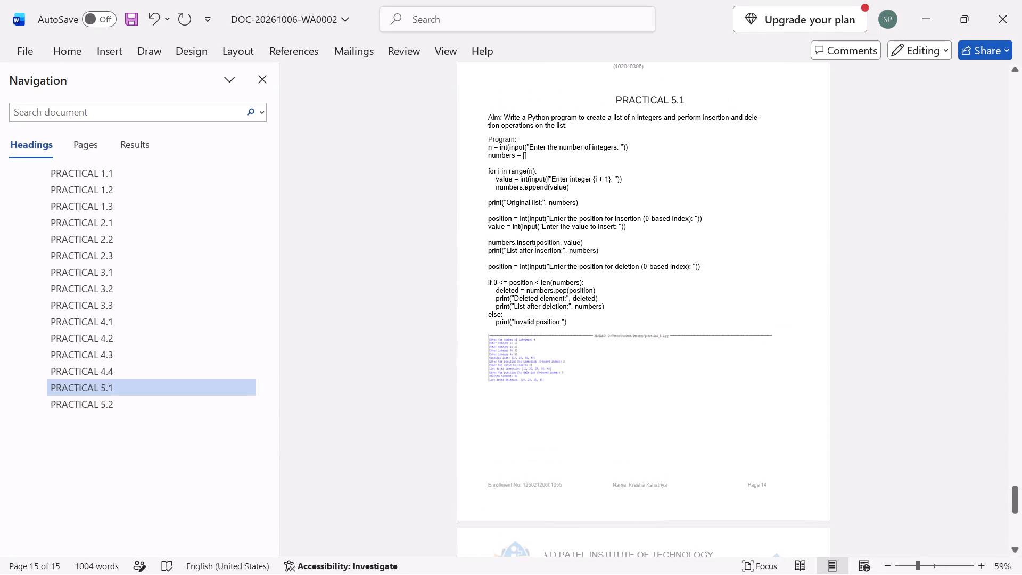
pyautogui.click(521, 135)
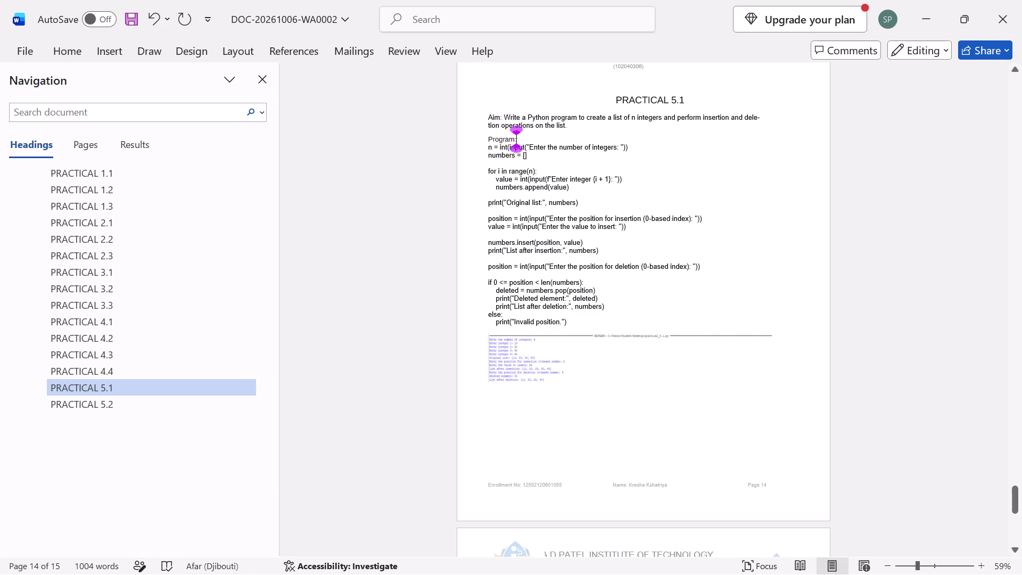
pyautogui.doubleClick(504, 141)
pyautogui.moveTo(519, 141); pyautogui.dragTo(496, 142)
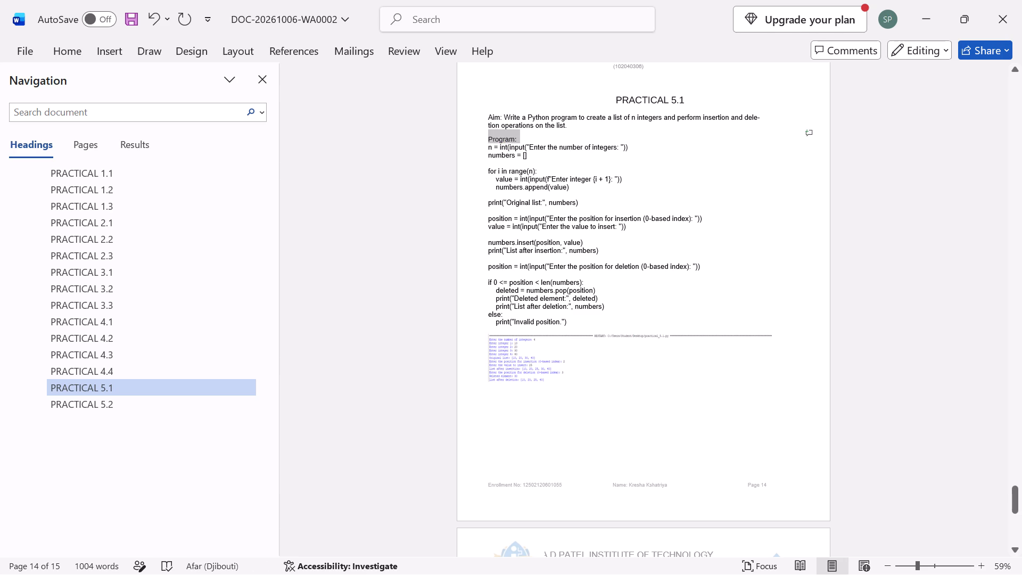
pyautogui.moveTo(496, 142); pyautogui.dragTo(486, 141)
pyautogui.hotkey('ctrl', 'c')
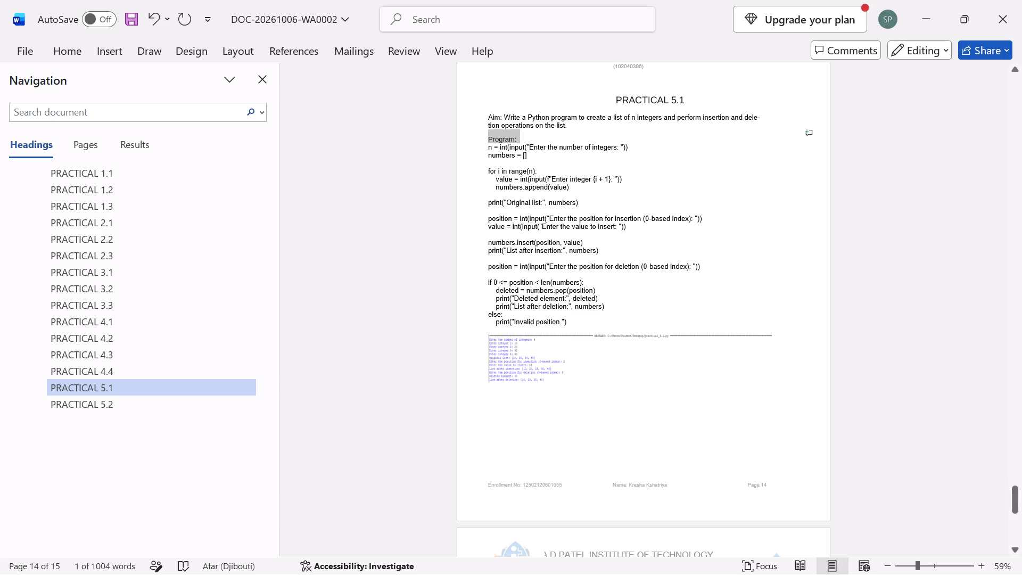
# Paste the "Program:" label between the Aim and the first code line of PRACTICAL 5.2, removing the surplus blank lines below it.
pyautogui.scroll(-4, 616, 252)
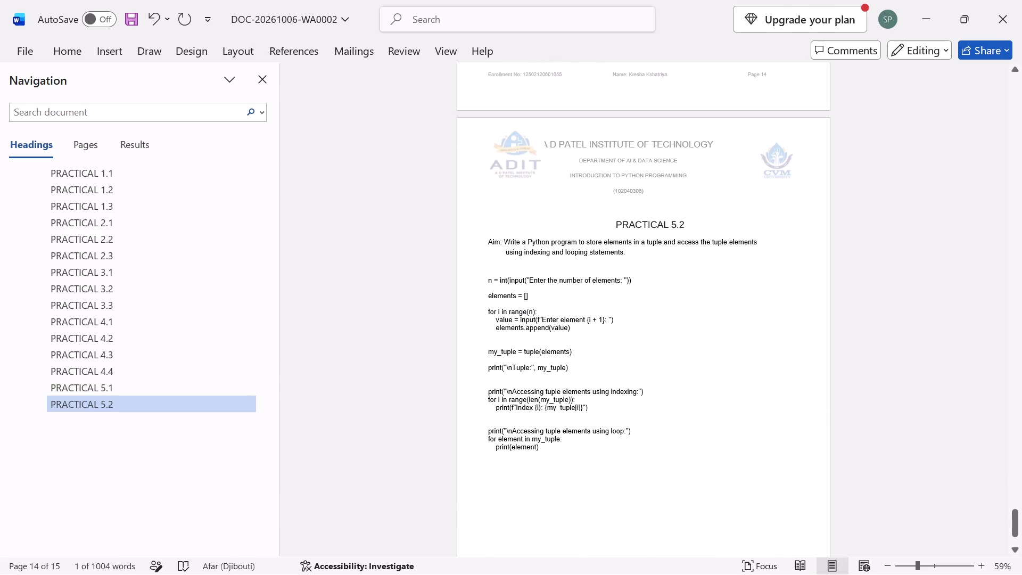
pyautogui.click(619, 264)
pyautogui.scroll(4, 619, 264)
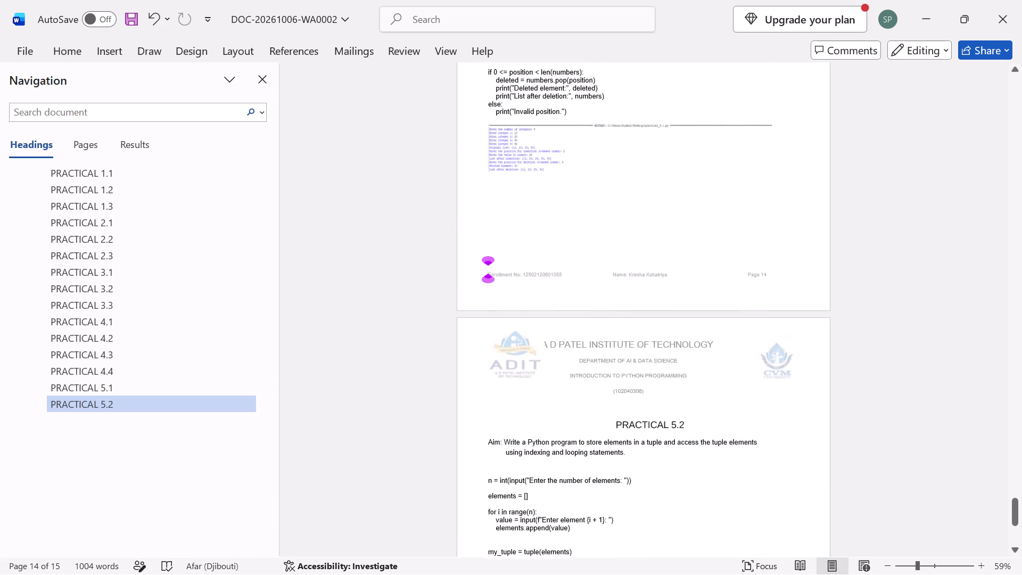
pyautogui.scroll(1, 619, 264)
pyautogui.scroll(-2, 619, 264)
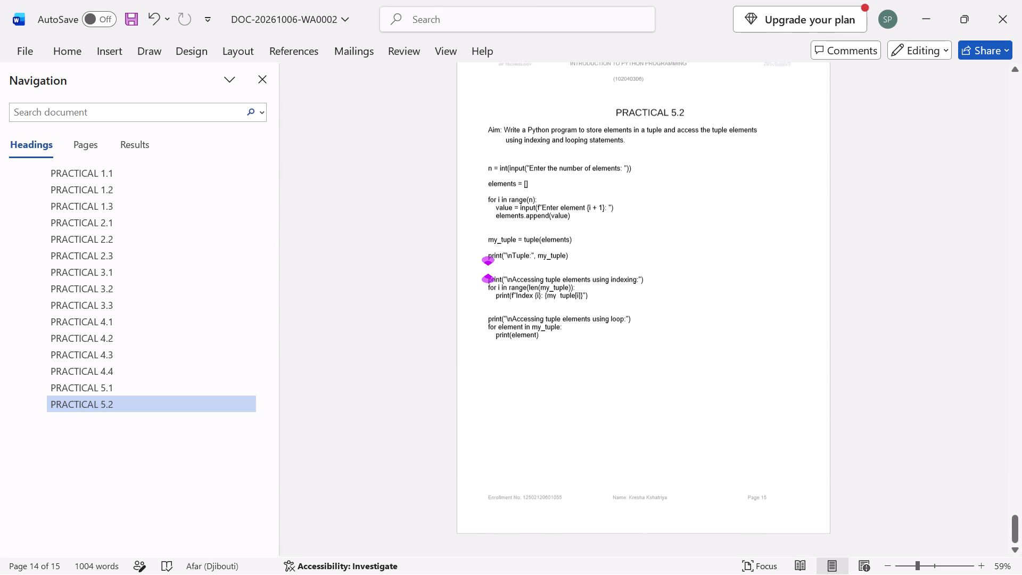
pyautogui.scroll(-1, 619, 264)
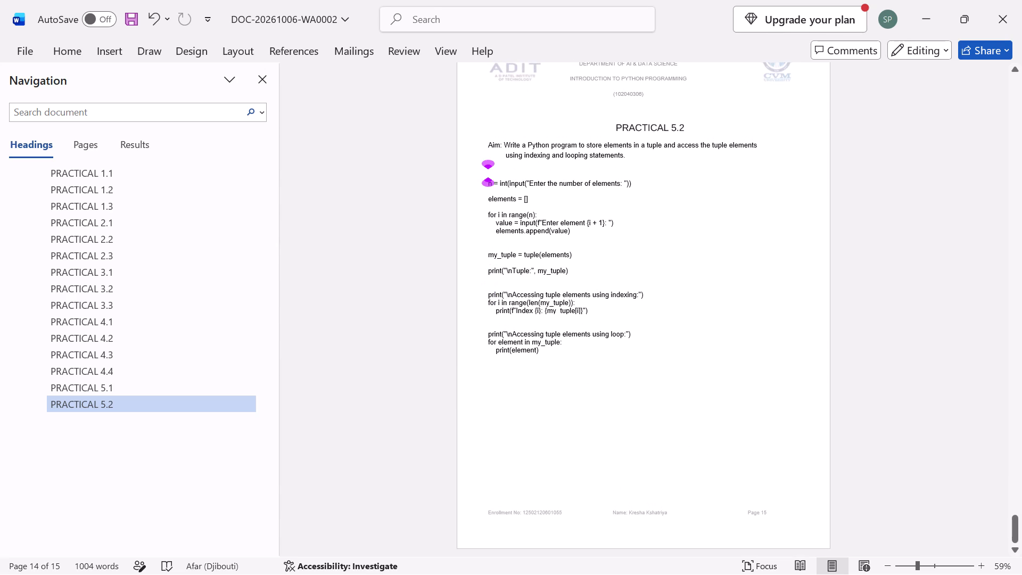
pyautogui.hotkey('ctrl', 'v')
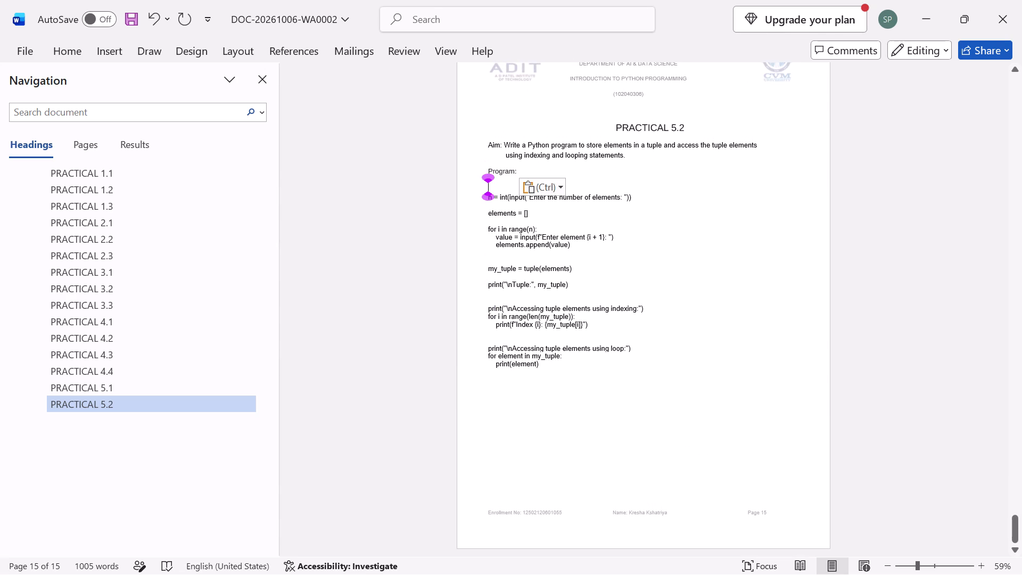
pyautogui.press('BackSpace')
pyautogui.press('BackSpace')
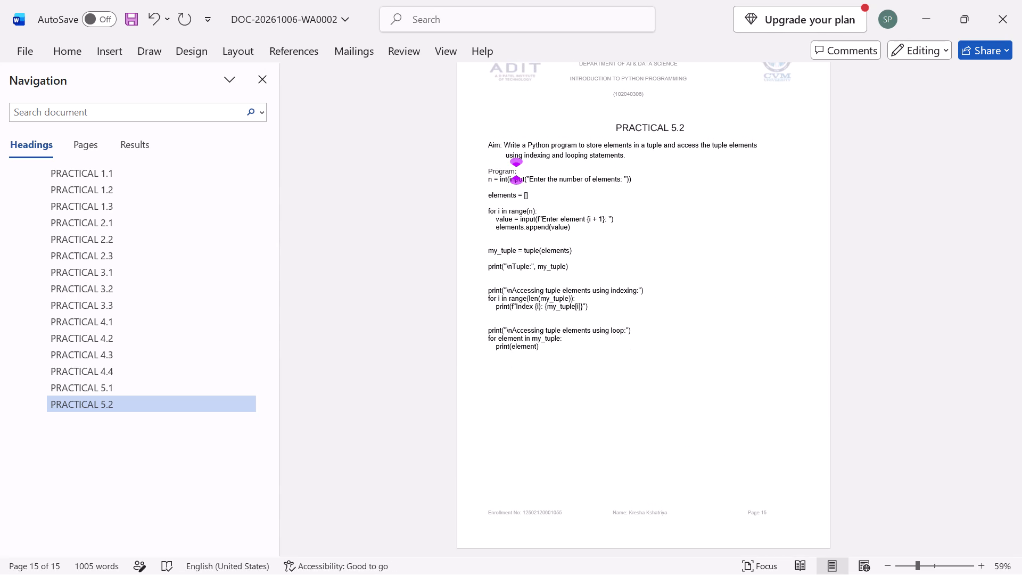
# Delete one extra blank line above each of my_tuple = tuple(elements), the indexing print line and the loop print line in PRACTICAL 5.2.
pyautogui.click(500, 238)
pyautogui.press('BackSpace')
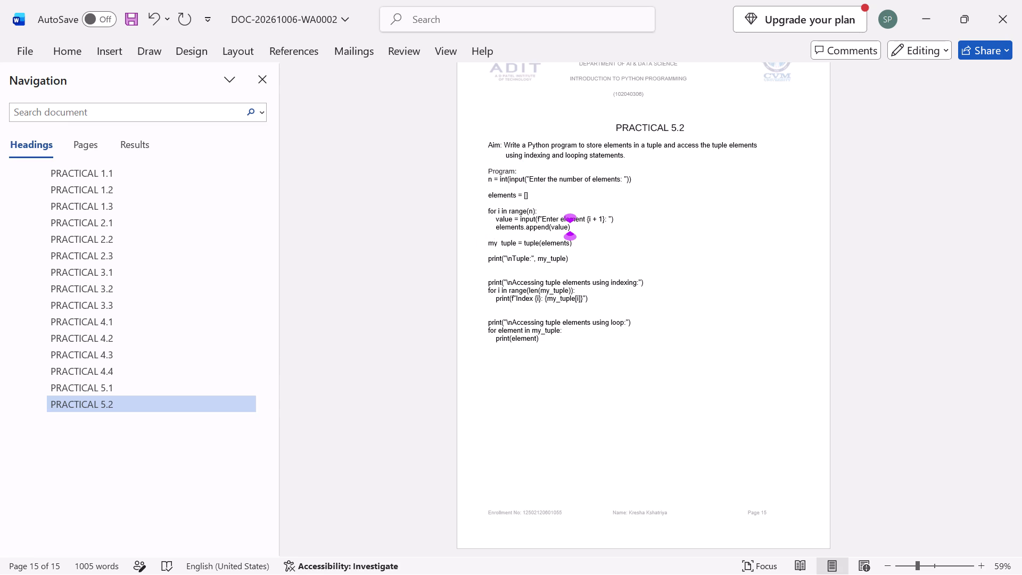
pyautogui.click(499, 273)
pyautogui.press('BackSpace')
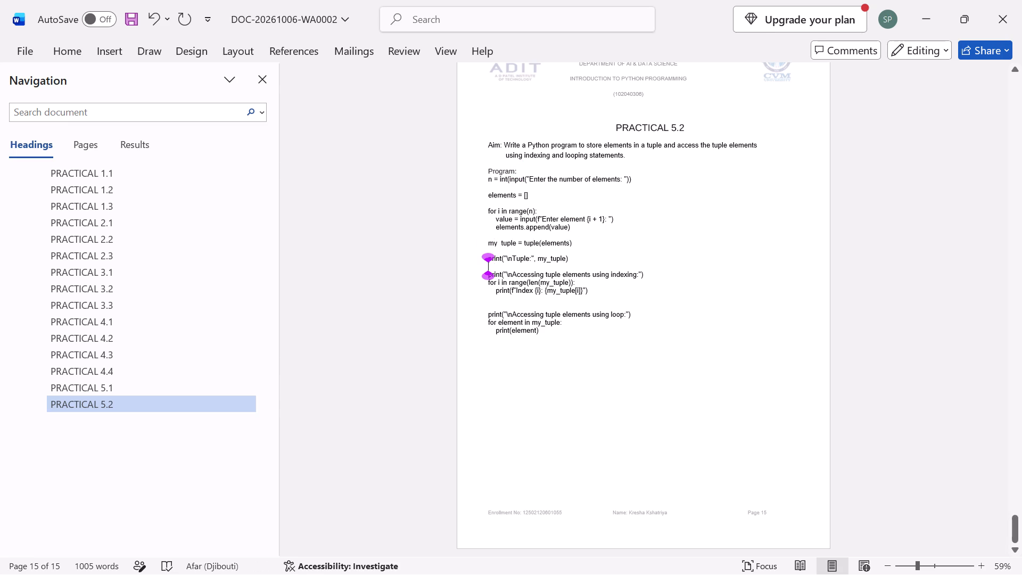
pyautogui.click(502, 302)
pyautogui.press('BackSpace')
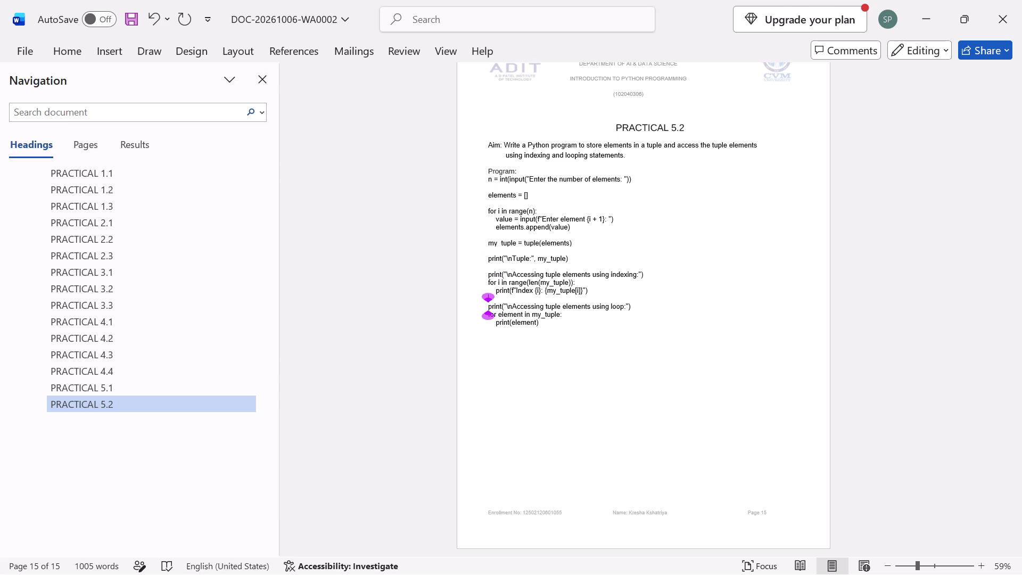
pyautogui.click(502, 302)
# Switch to python_sha (1) and copy the practical_5.2.py output picture that follows the tuple program.
pyautogui.scroll(5, 502, 302)
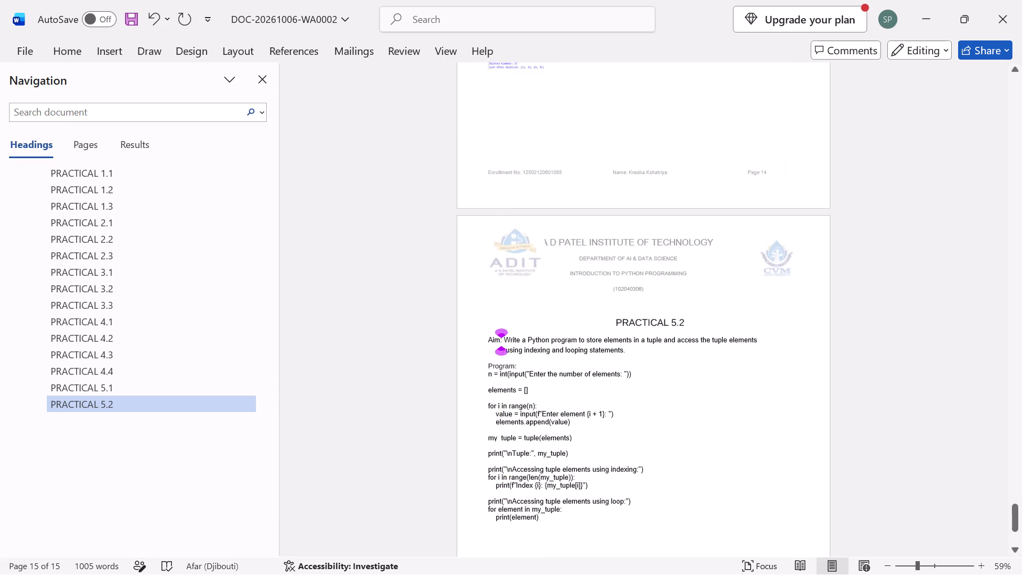
pyautogui.scroll(2, 502, 302)
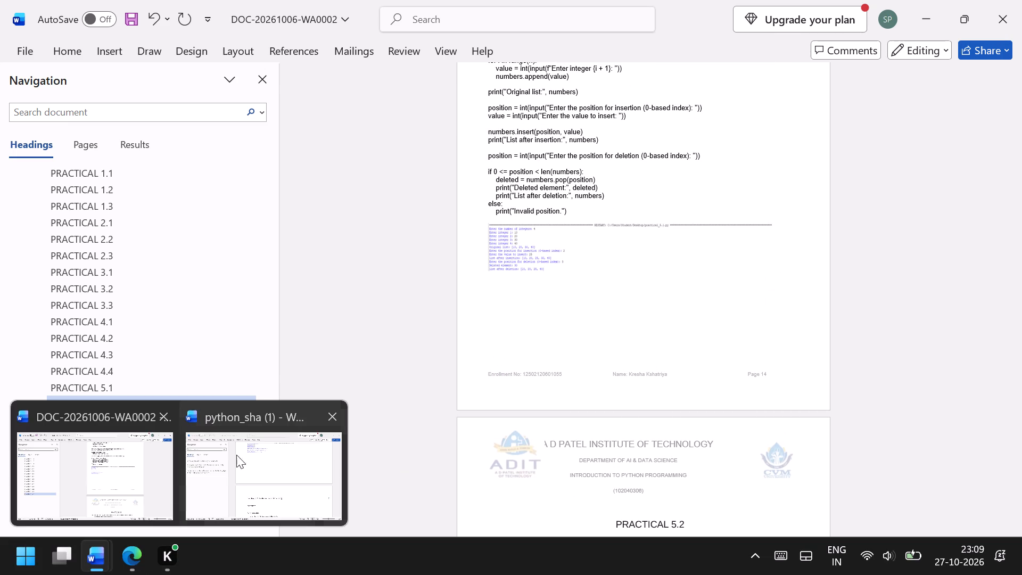
pyautogui.click(257, 443)
pyautogui.scroll(-3, 518, 364)
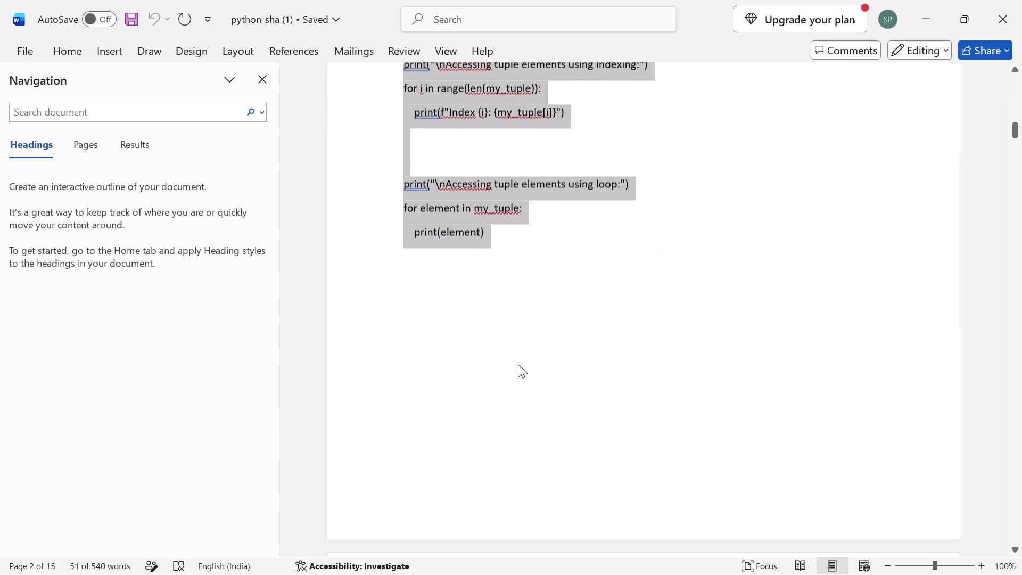
pyautogui.scroll(-2, 518, 364)
pyautogui.click(545, 287)
pyautogui.rightClick(545, 287)
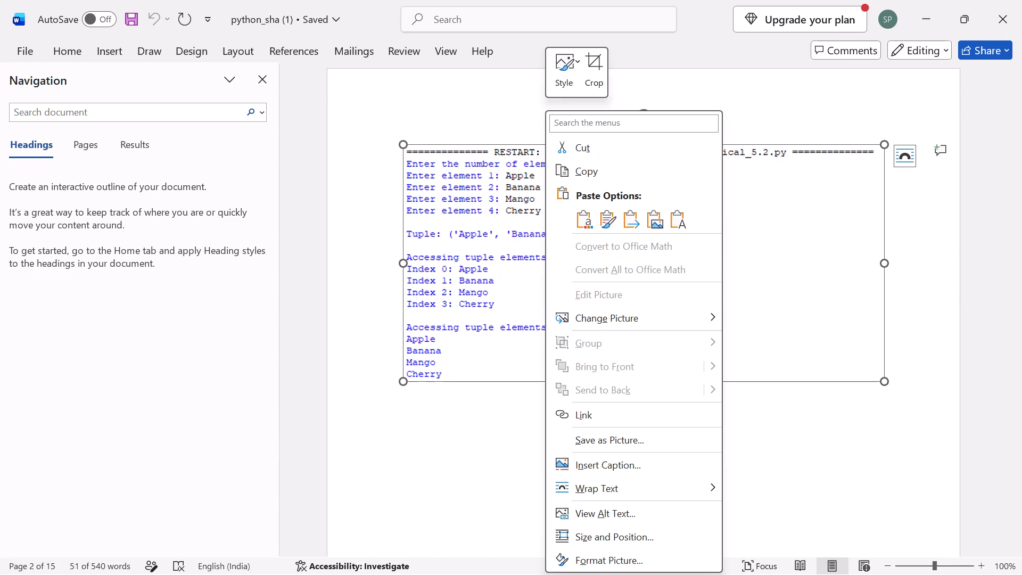
pyautogui.click(585, 176)
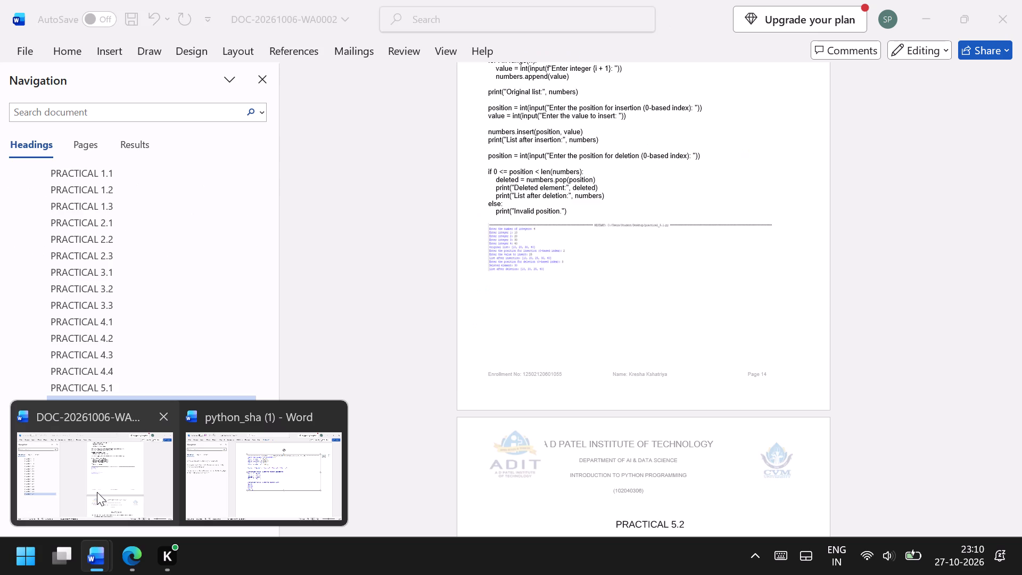
# Return to DOC-20261006-WA0002 and paste the output picture on a new line below print(element) in PRACTICAL 5.2.
pyautogui.click(97, 492)
pyautogui.scroll(-2, 664, 248)
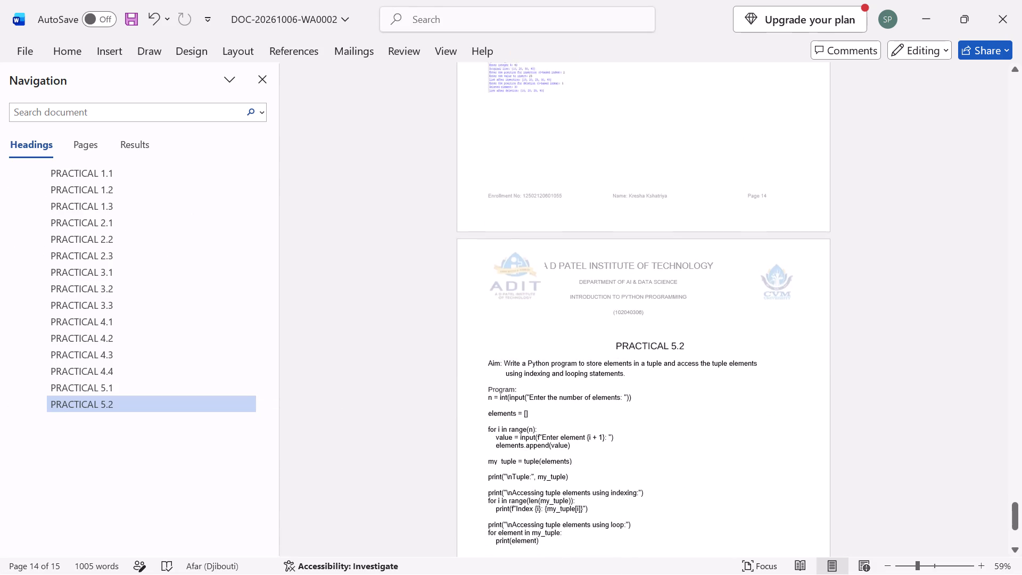
pyautogui.scroll(-1, 664, 248)
pyautogui.click(582, 348)
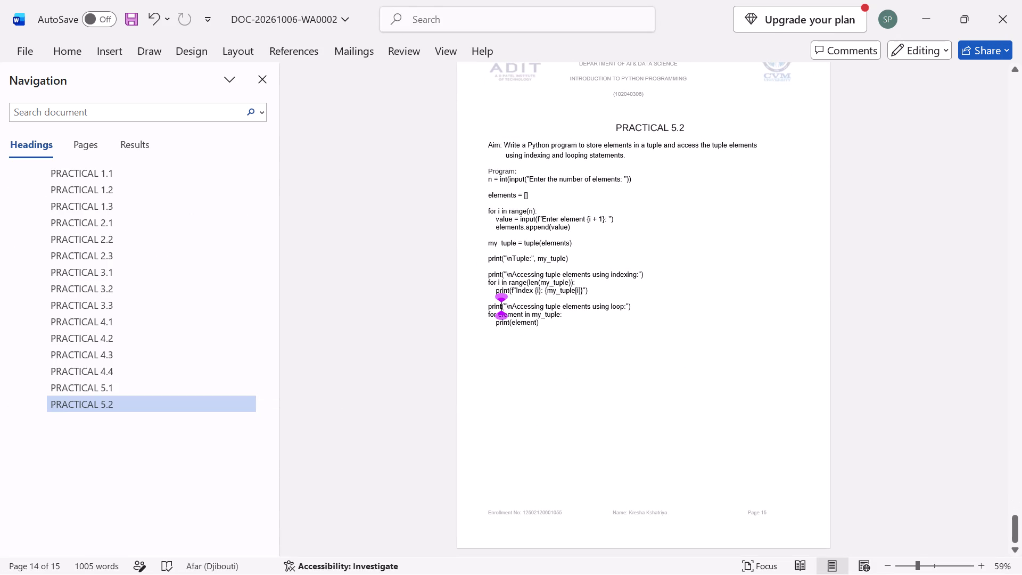
pyautogui.click(552, 324)
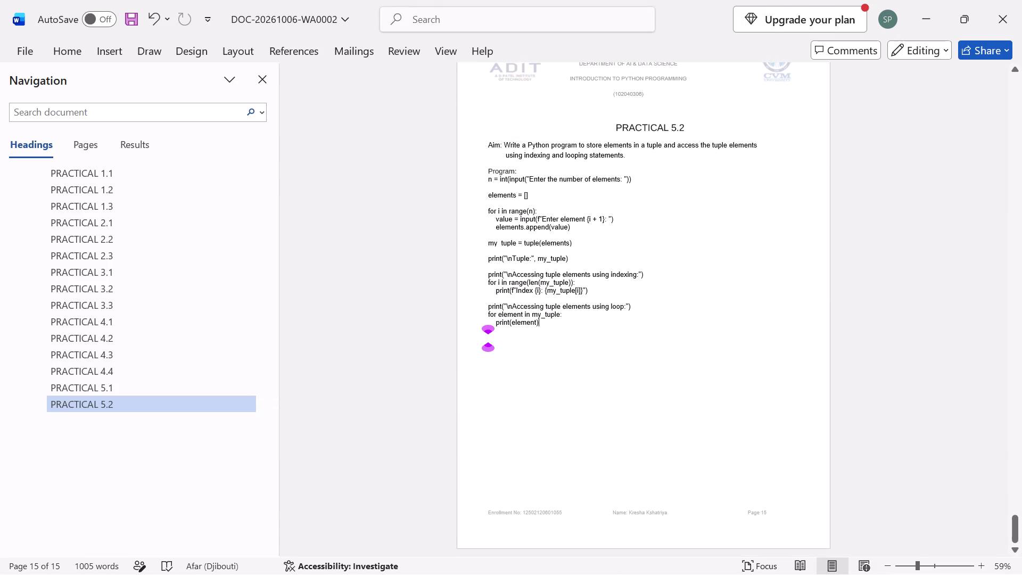
pyautogui.press('Return')
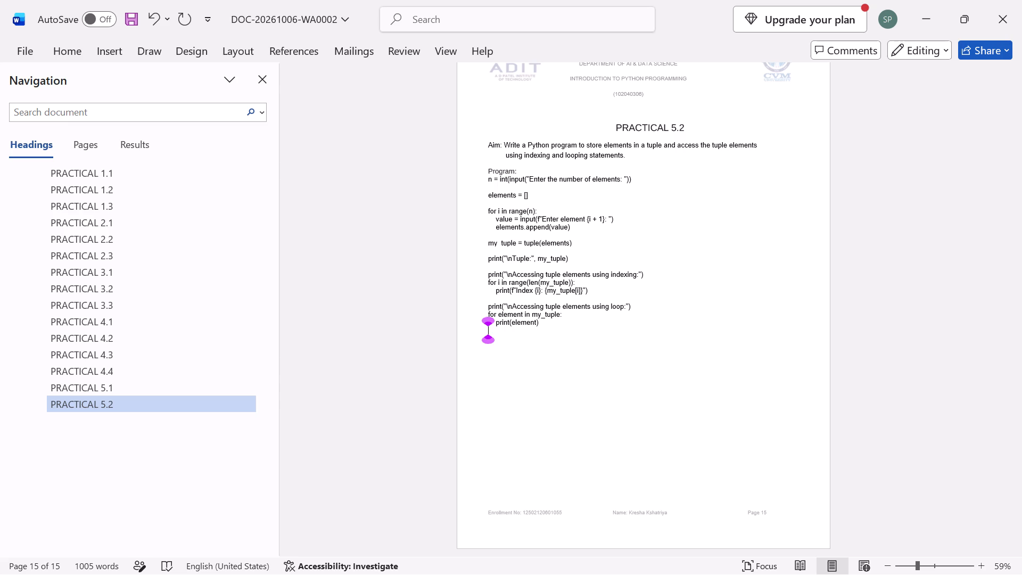
pyautogui.press('Return')
pyautogui.hotkey('ctrl', 'v')
# Slightly reduce the height and width of the pasted output picture in PRACTICAL 5.2, then deselect it.
pyautogui.click(616, 376)
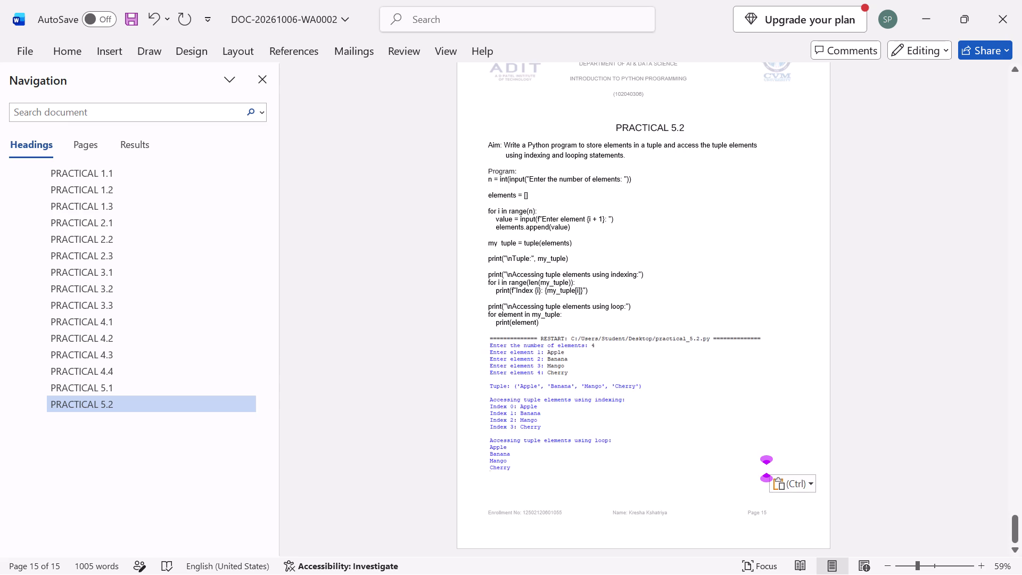
pyautogui.moveTo(627, 472); pyautogui.dragTo(624, 458)
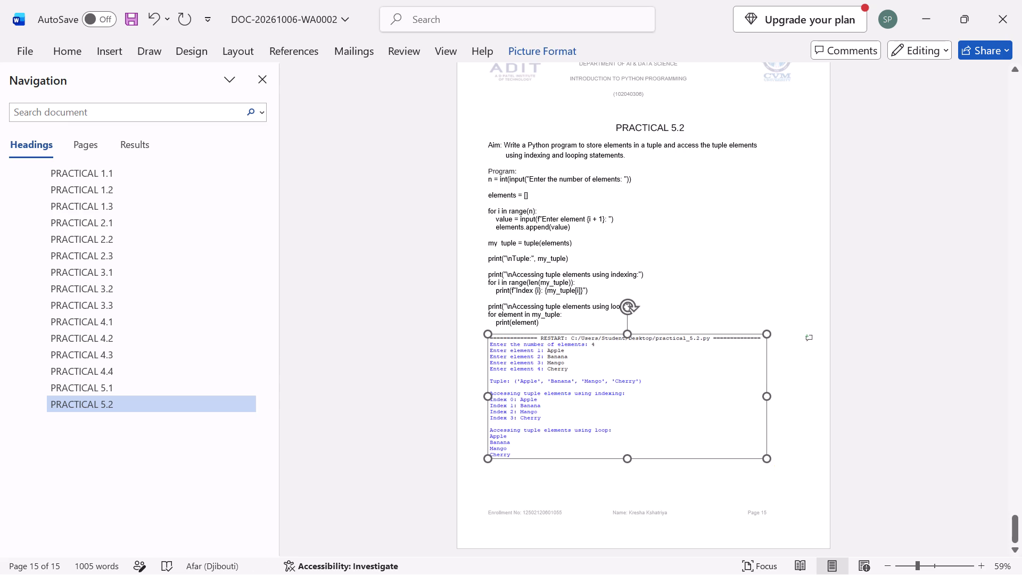
pyautogui.moveTo(624, 458); pyautogui.dragTo(624, 453)
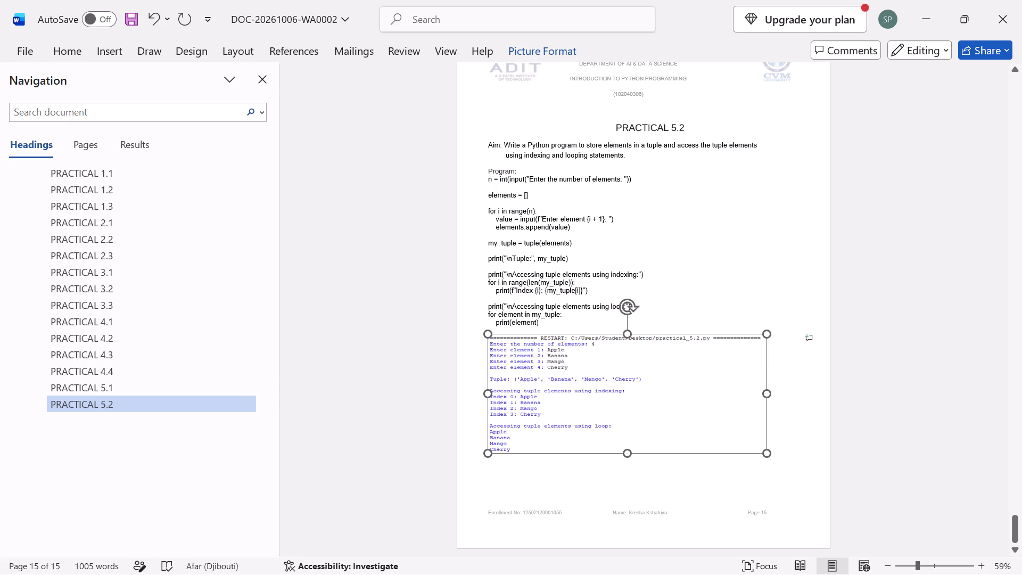
pyautogui.moveTo(624, 453); pyautogui.dragTo(624, 453)
pyautogui.moveTo(772, 393); pyautogui.dragTo(752, 394)
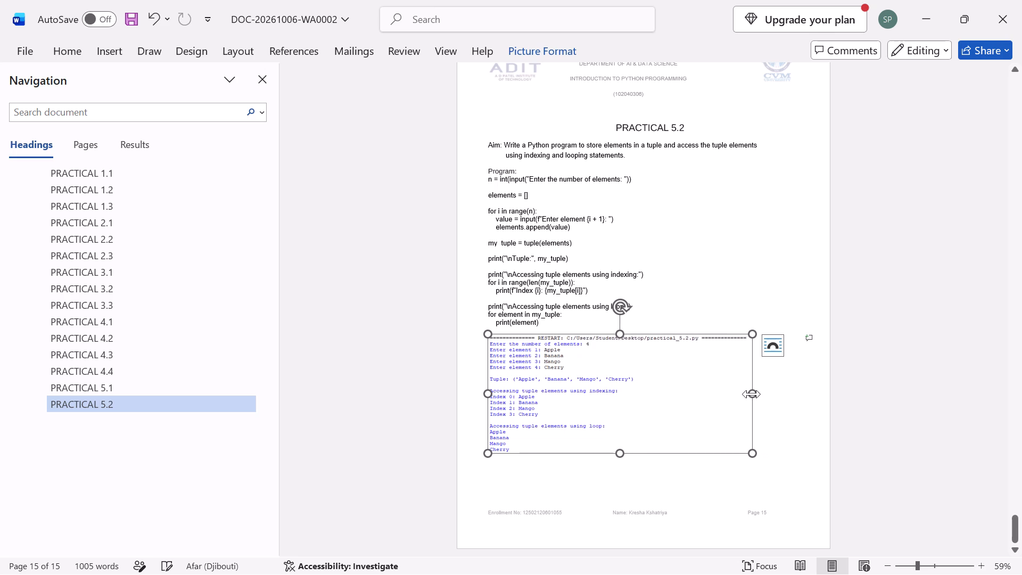
pyautogui.click(772, 405)
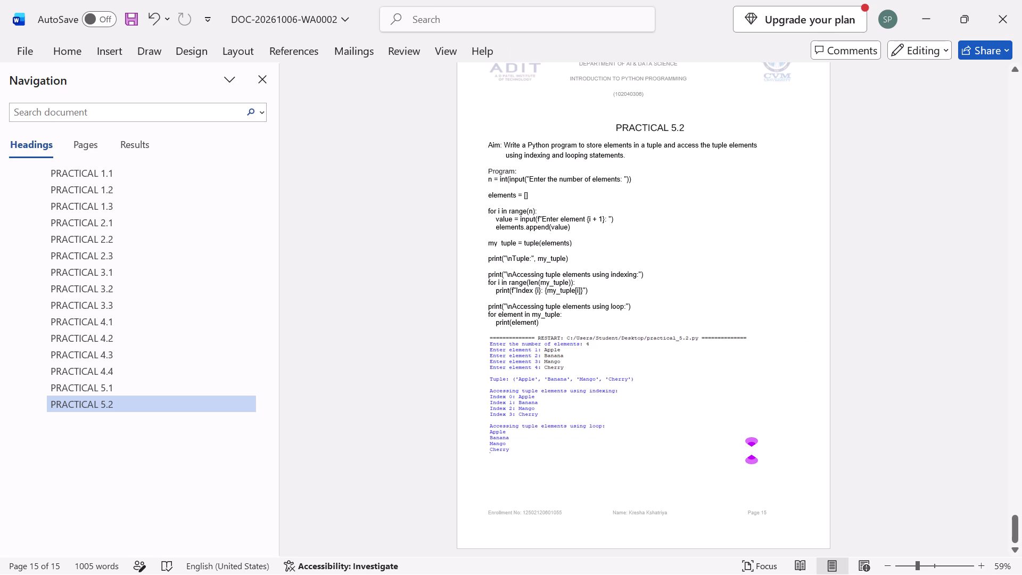
# Copy the PRACTICAL 5.2 heading text.
pyautogui.doubleClick(649, 127)
pyautogui.doubleClick(649, 127)
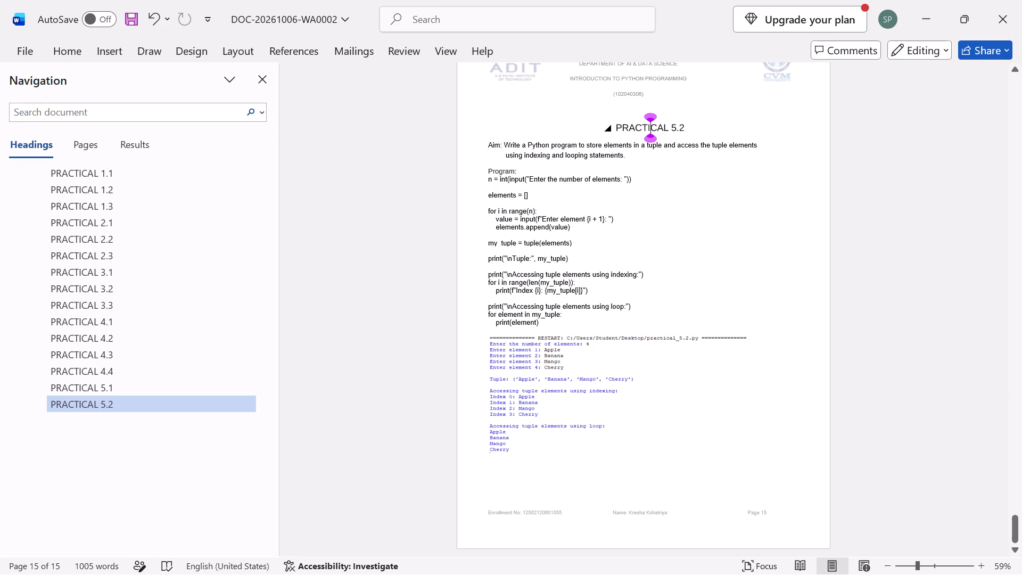
pyautogui.moveTo(687, 131); pyautogui.dragTo(612, 123)
pyautogui.hotkey('ctrl', 'c')
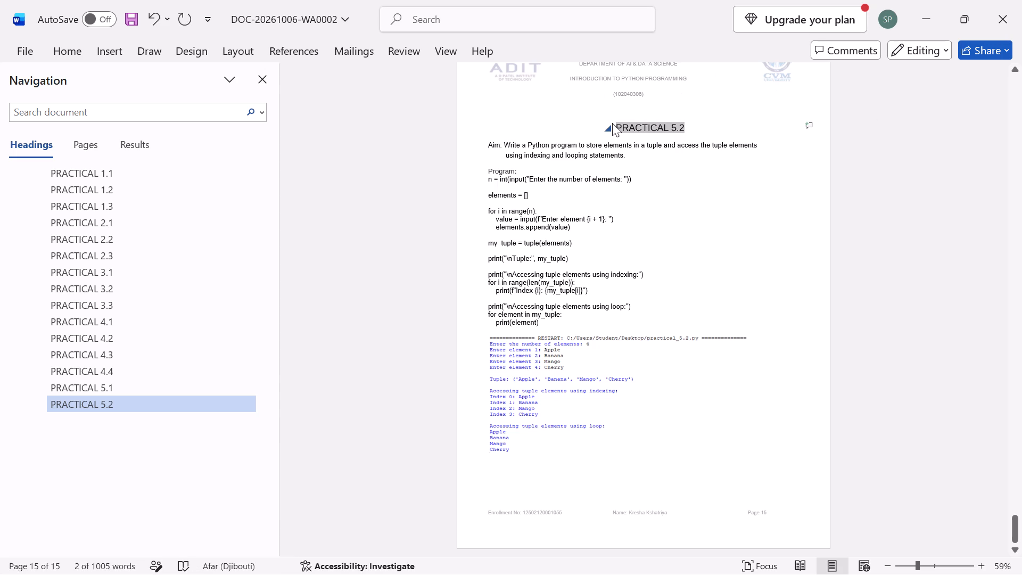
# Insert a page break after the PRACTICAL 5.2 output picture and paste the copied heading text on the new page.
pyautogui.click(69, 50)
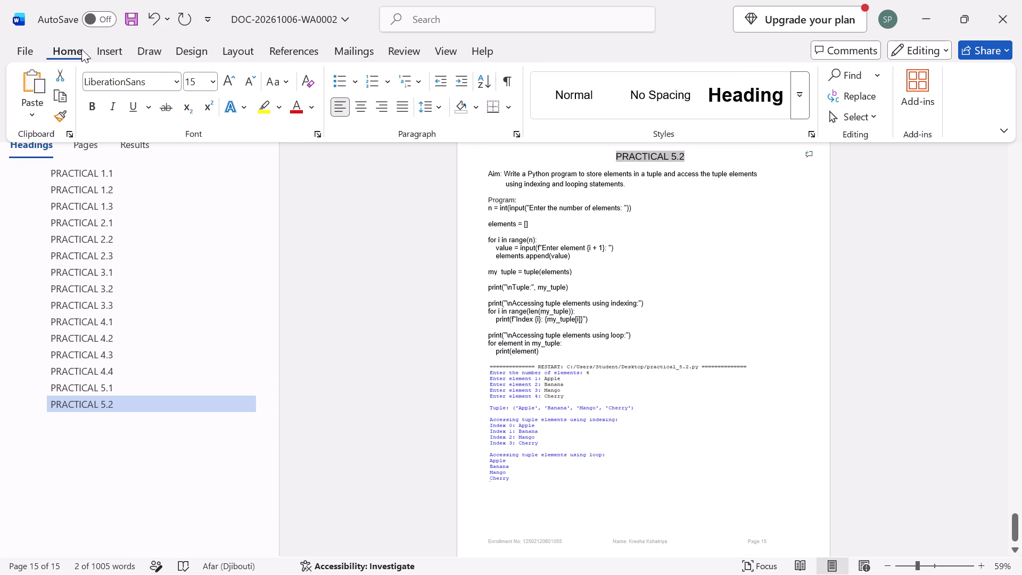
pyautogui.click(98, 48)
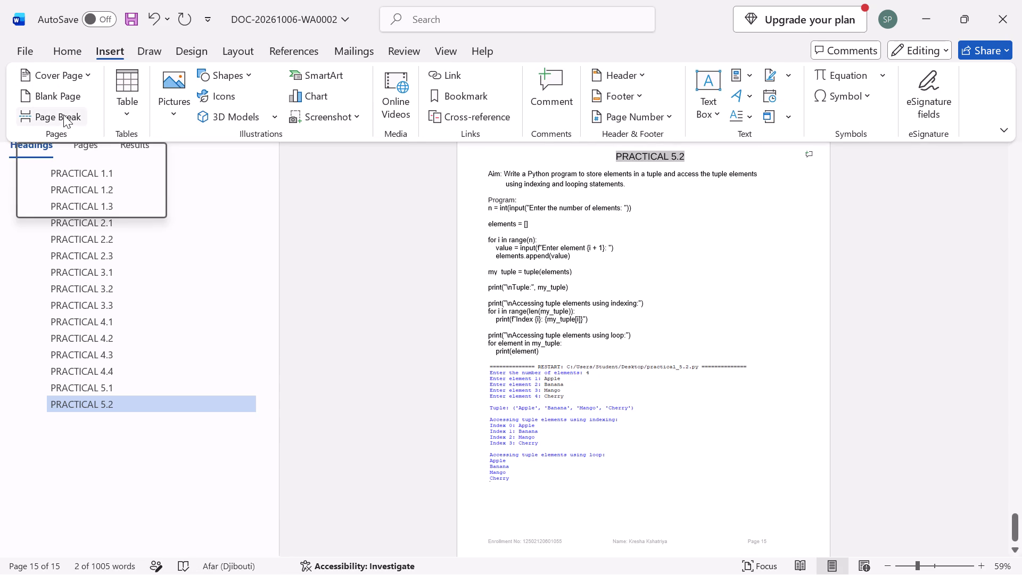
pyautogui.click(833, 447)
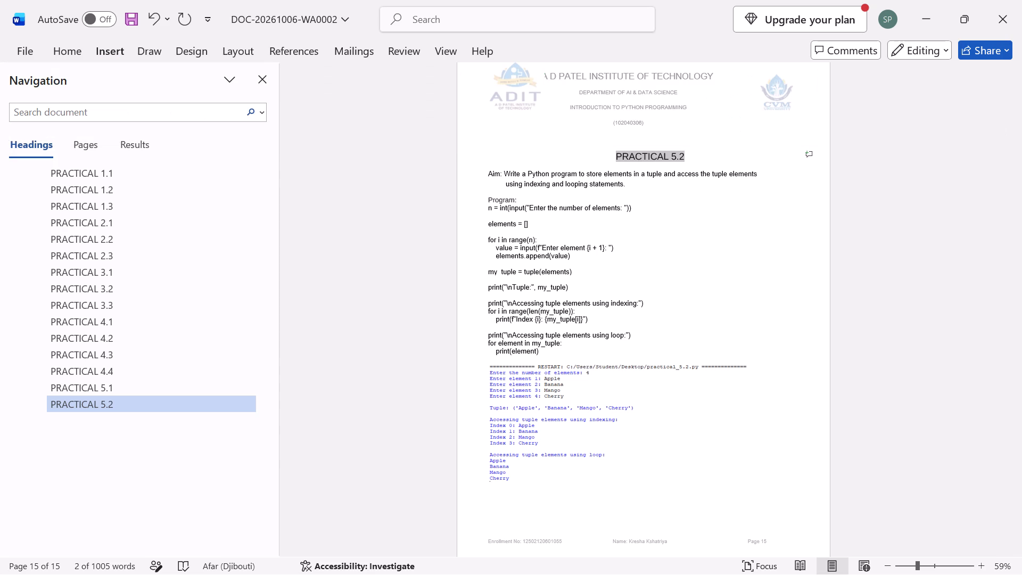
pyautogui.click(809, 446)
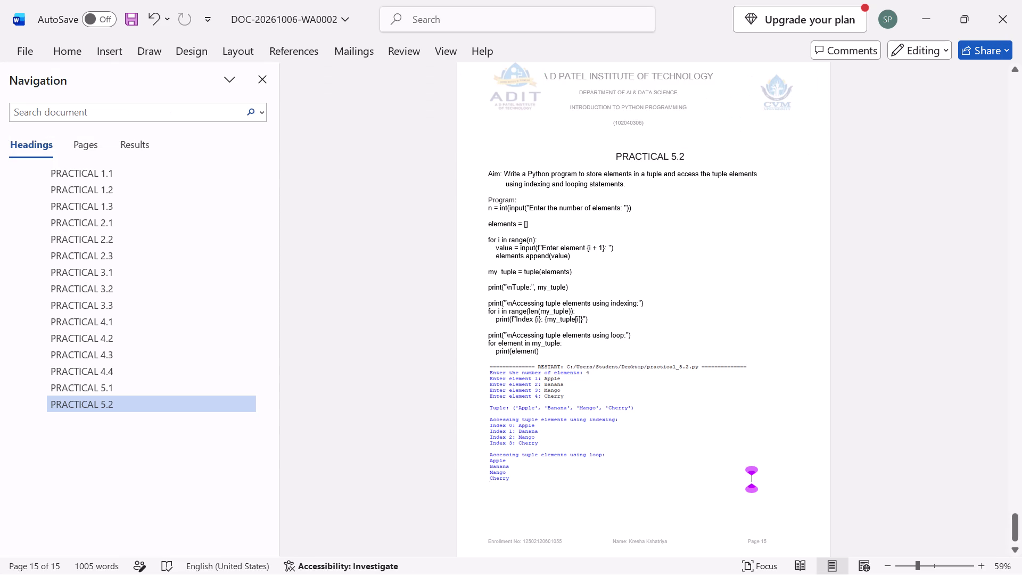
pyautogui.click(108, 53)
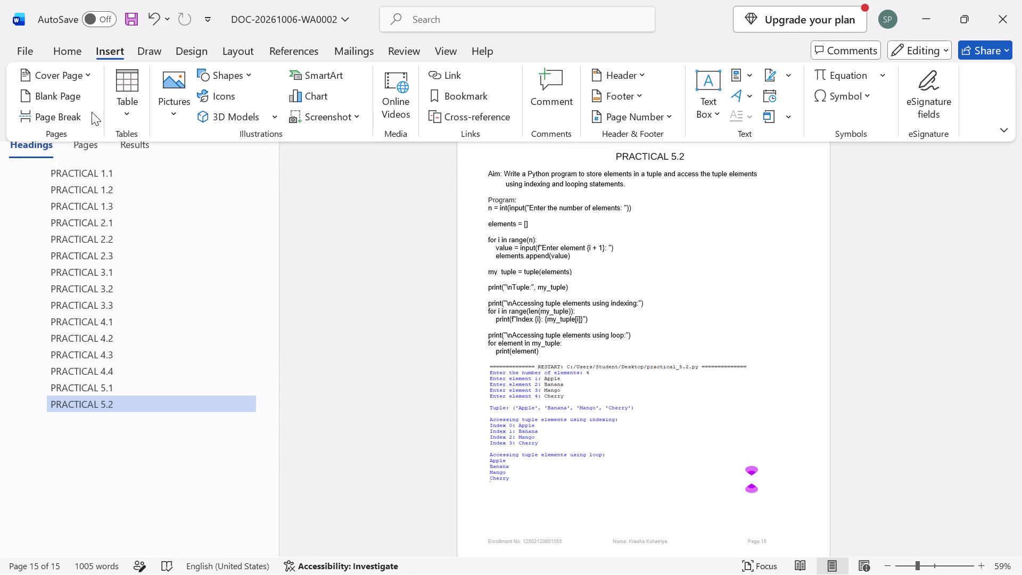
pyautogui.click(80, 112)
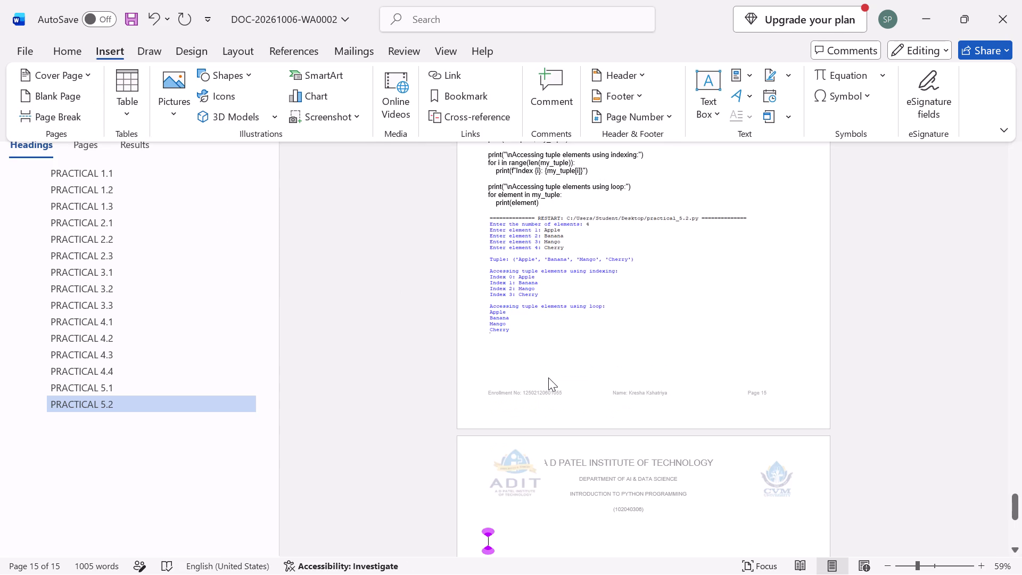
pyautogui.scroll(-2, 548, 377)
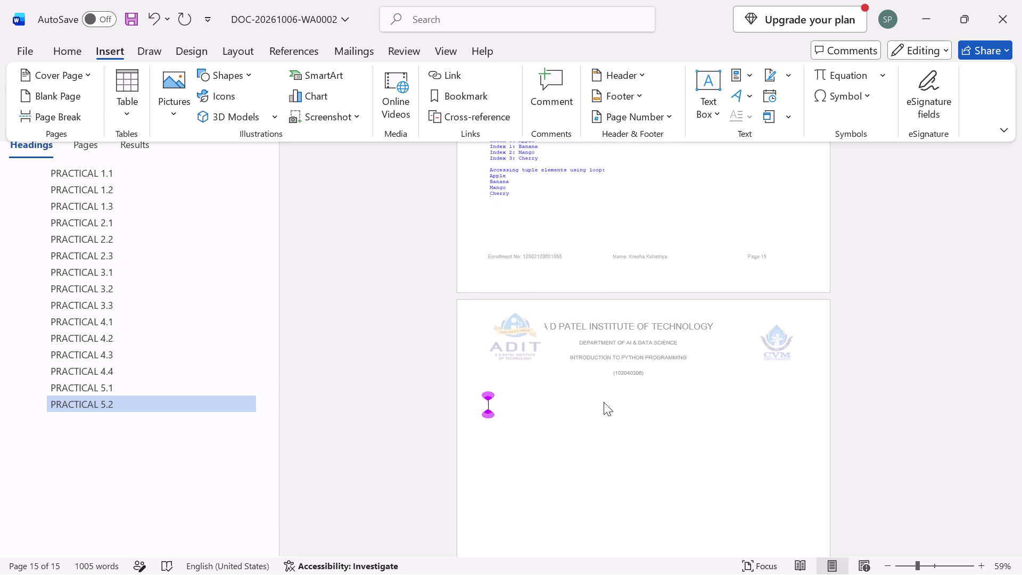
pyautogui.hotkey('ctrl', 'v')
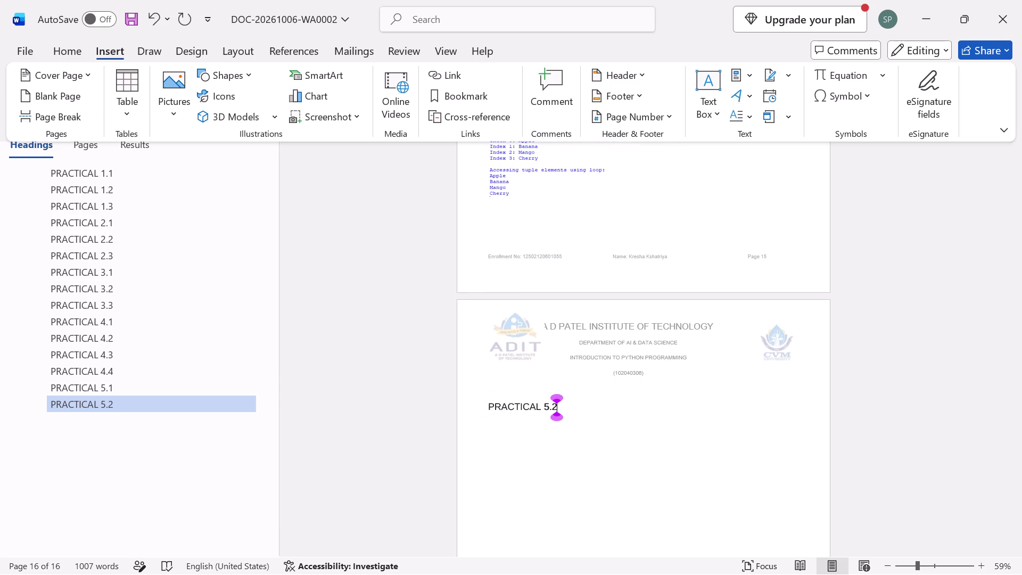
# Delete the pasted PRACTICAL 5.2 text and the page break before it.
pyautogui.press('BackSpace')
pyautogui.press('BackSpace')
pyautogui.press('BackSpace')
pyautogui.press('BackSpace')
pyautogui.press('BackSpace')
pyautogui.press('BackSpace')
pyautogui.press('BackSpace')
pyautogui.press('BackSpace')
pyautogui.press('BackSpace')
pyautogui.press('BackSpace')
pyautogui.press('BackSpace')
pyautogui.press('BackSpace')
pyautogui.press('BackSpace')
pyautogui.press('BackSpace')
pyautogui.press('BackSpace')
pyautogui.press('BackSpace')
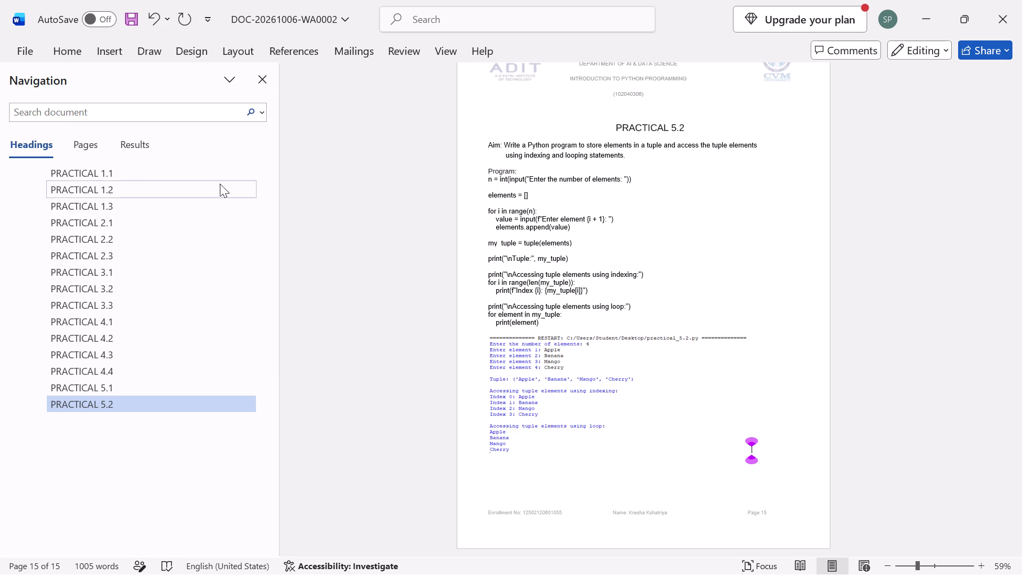
# Insert a page break after the PRACTICAL 5.2 output picture to start a new page.
pyautogui.click(59, 55)
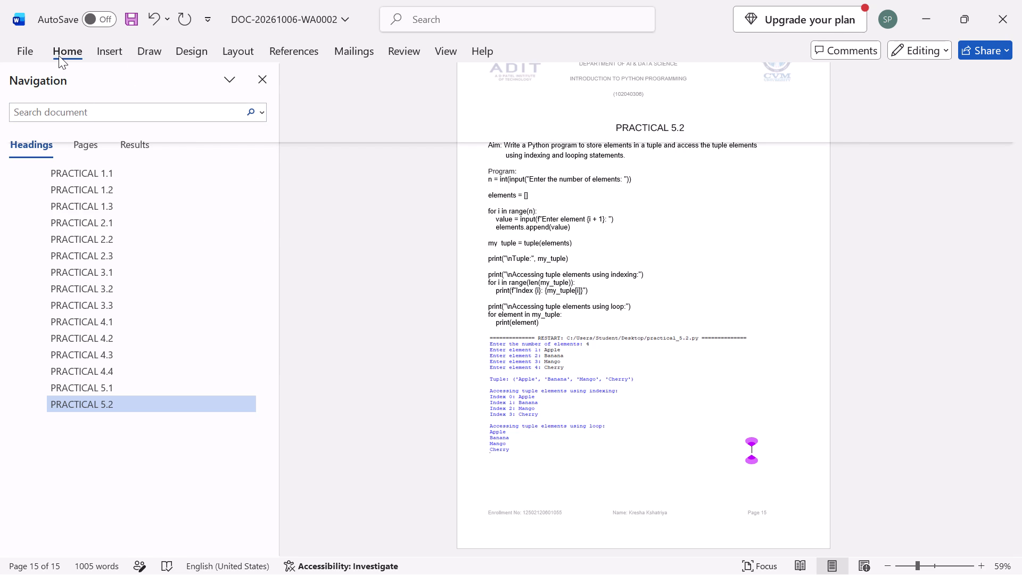
pyautogui.click(98, 49)
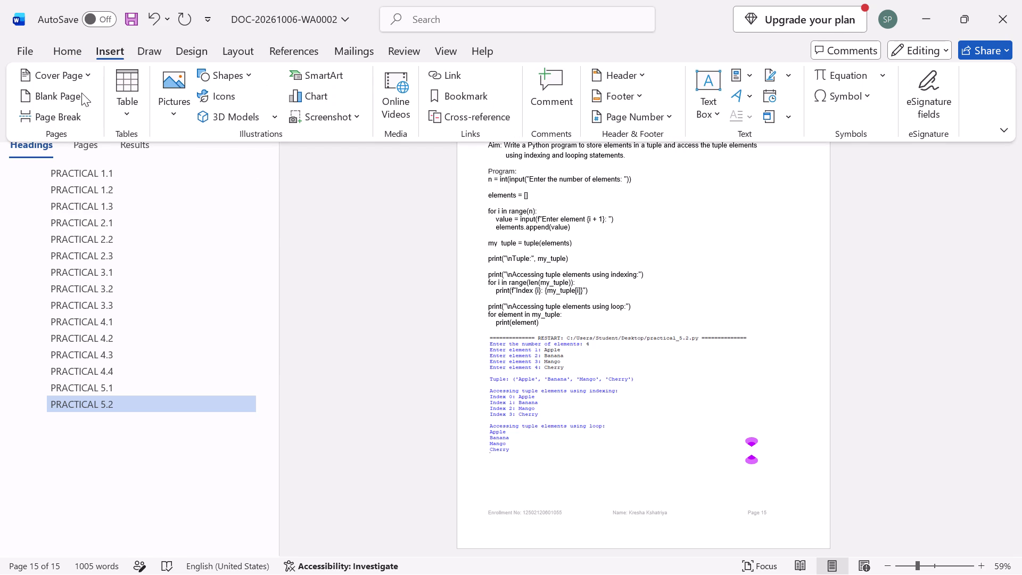
pyautogui.click(79, 119)
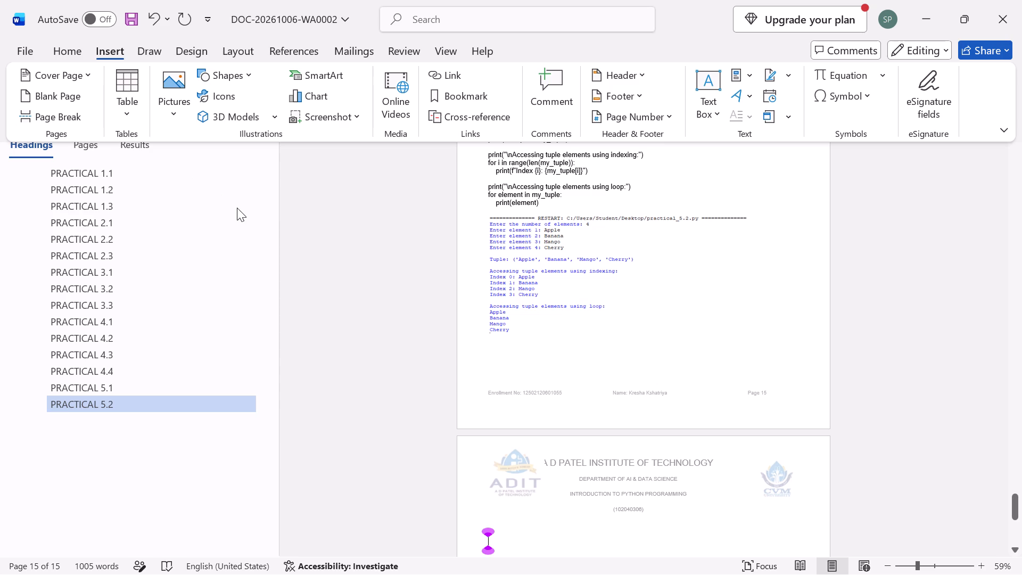
# Copy the entire PRACTICAL 5.2 heading line, including its paragraph mark, from the page with the tuple program.
pyautogui.scroll(2, 589, 250)
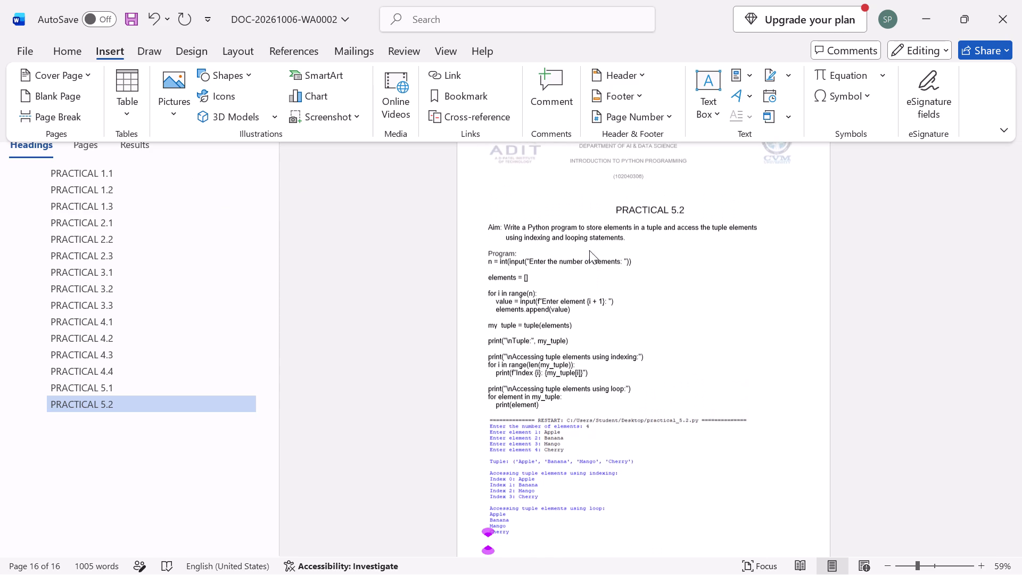
pyautogui.moveTo(688, 213); pyautogui.dragTo(627, 215)
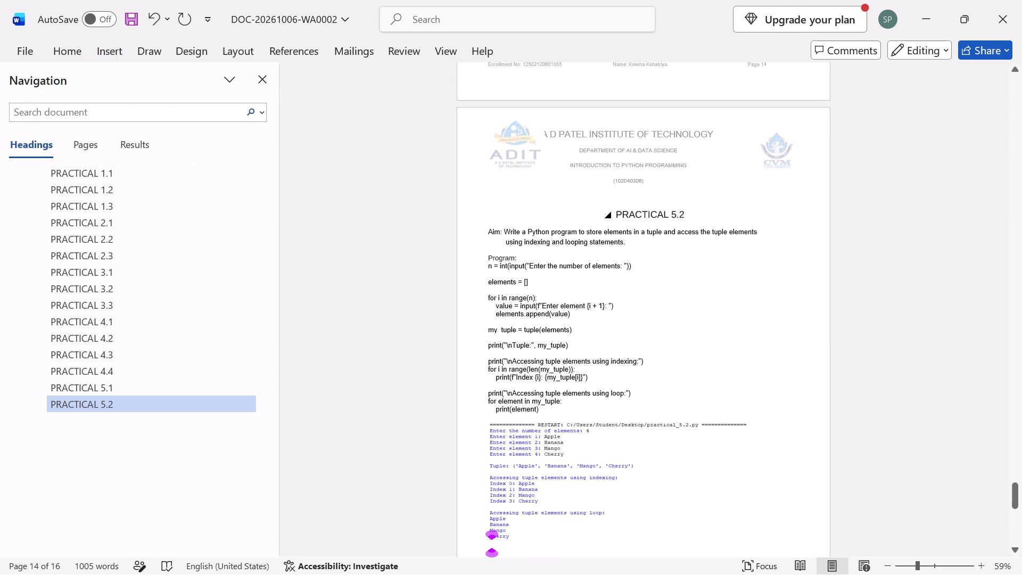
pyautogui.moveTo(627, 215); pyautogui.dragTo(615, 213)
pyautogui.moveTo(615, 213); pyautogui.dragTo(697, 214)
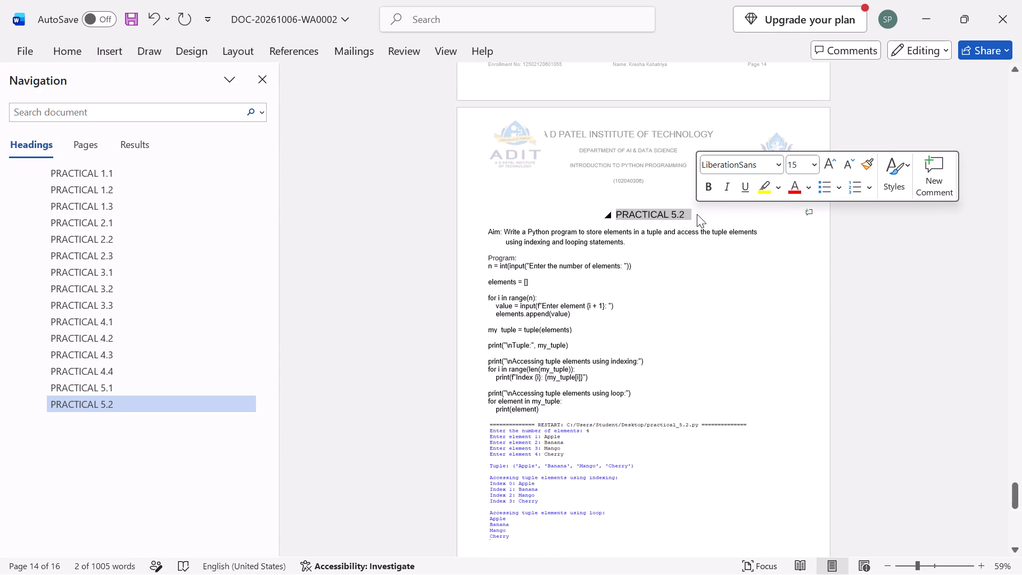
pyautogui.doubleClick(697, 214)
pyautogui.moveTo(697, 214); pyautogui.dragTo(627, 216)
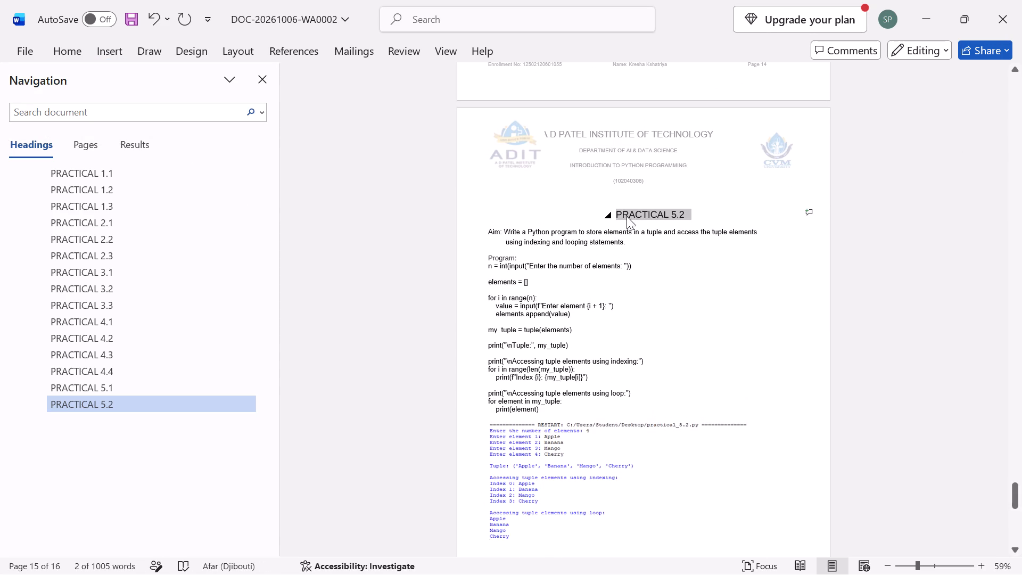
pyautogui.moveTo(627, 216); pyautogui.dragTo(625, 216)
pyautogui.hotkey('ctrl', 'c')
# Paste the copied PRACTICAL 5.2 heading line at the top of the new blank page 16.
pyautogui.scroll(-3, 625, 216)
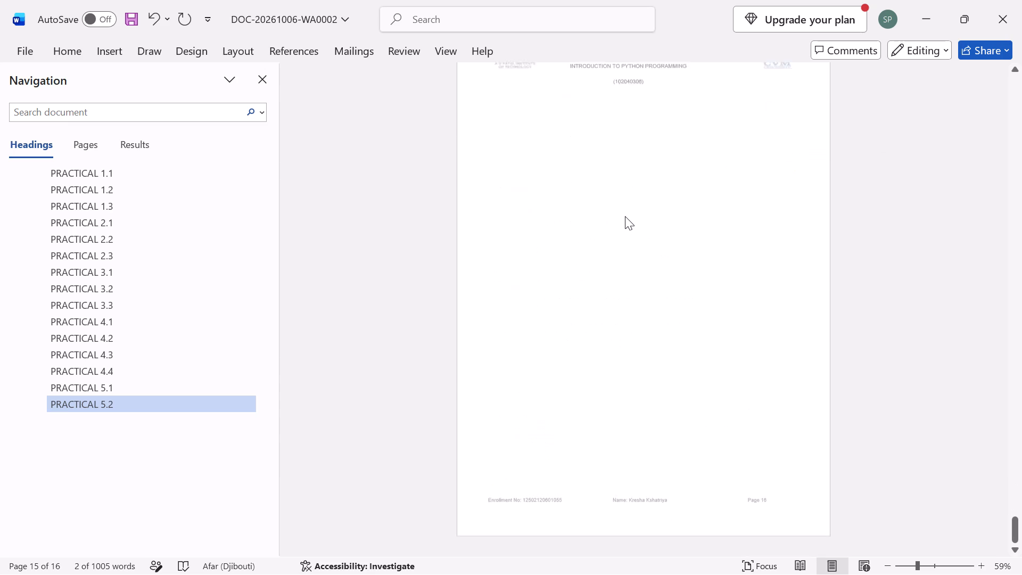
pyautogui.scroll(1, 621, 227)
pyautogui.doubleClick(621, 227)
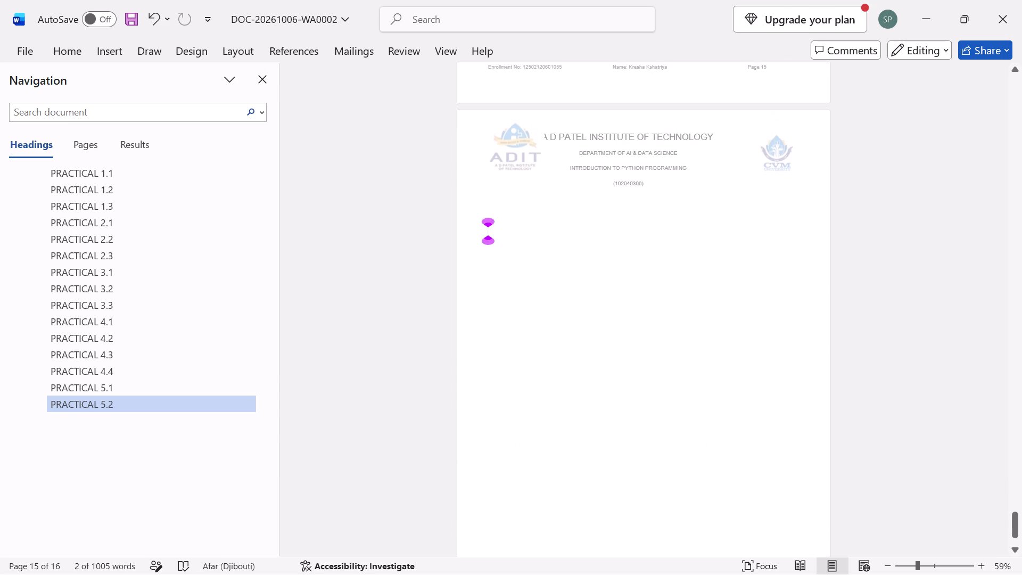
pyautogui.click(624, 199)
pyautogui.doubleClick(624, 199)
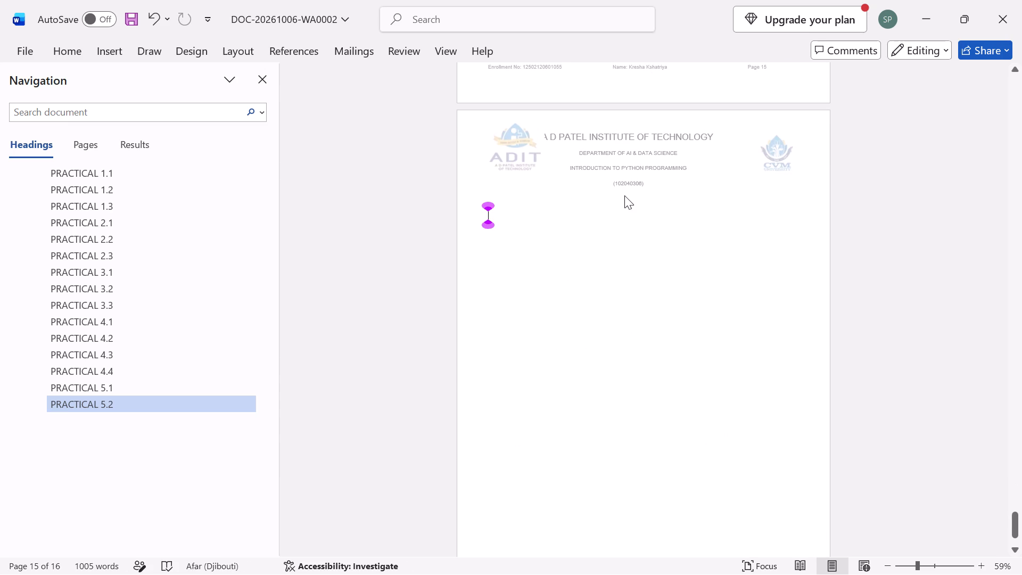
pyautogui.click(624, 195)
pyautogui.hotkey('ctrl', 'v')
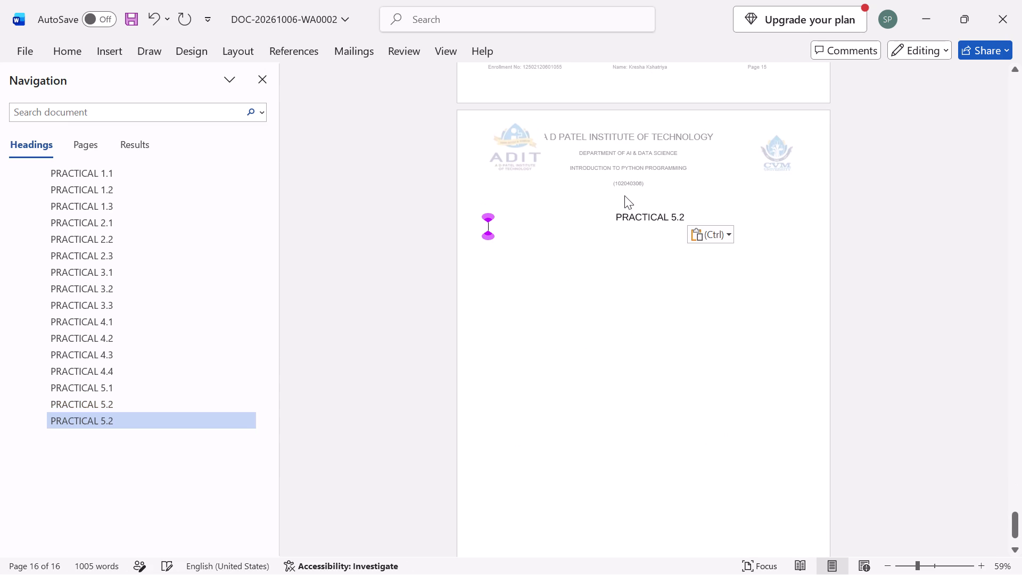
pyautogui.scroll(1, 624, 195)
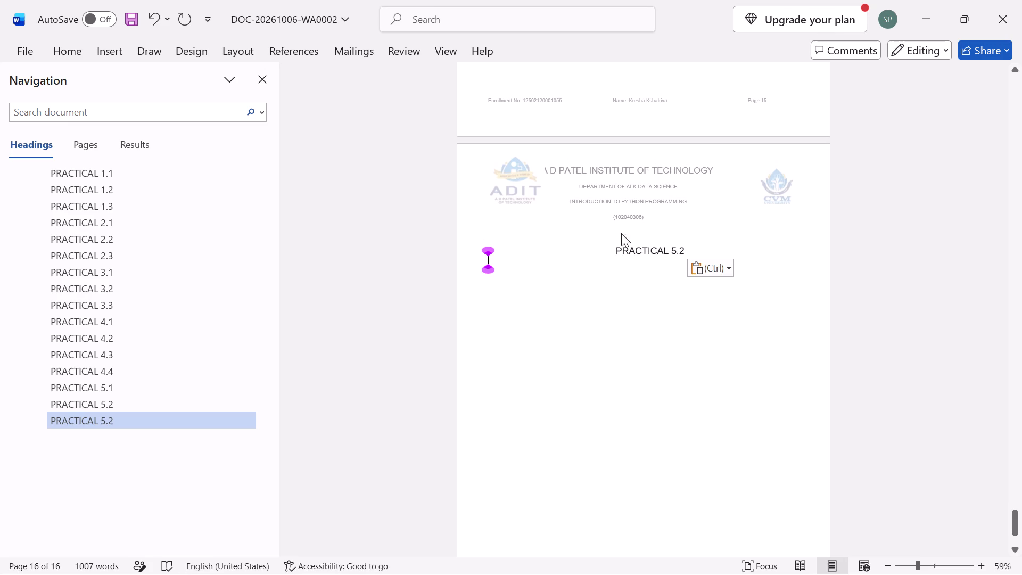
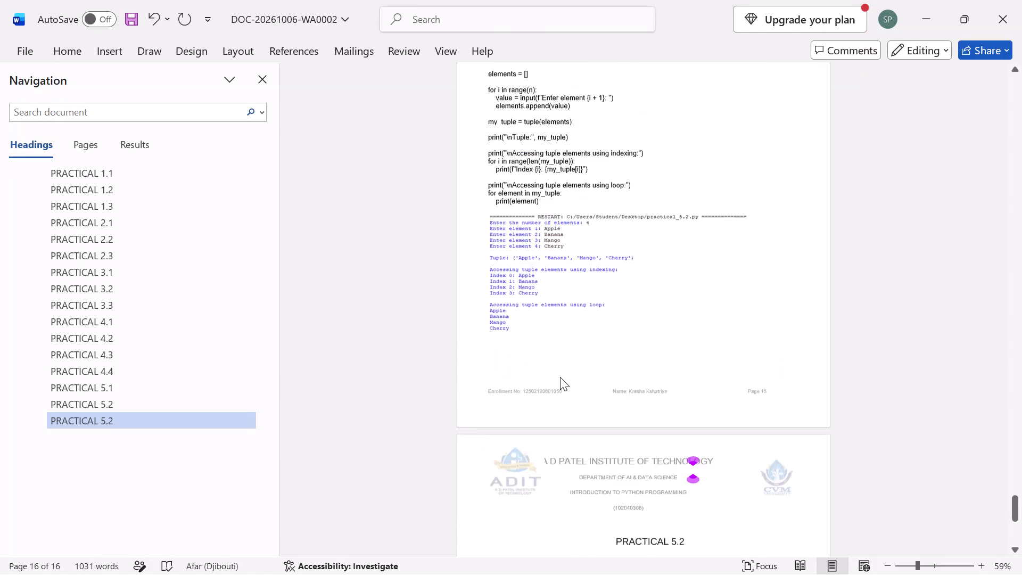
# Copy the "Aim:" label from the start of the aim paragraph on the PRACTICAL 5.2 tuple program page.
pyautogui.scroll(1, 560, 377)
pyautogui.moveTo(502, 80); pyautogui.dragTo(481, 84)
pyautogui.hotkey('ctrl', 'c')
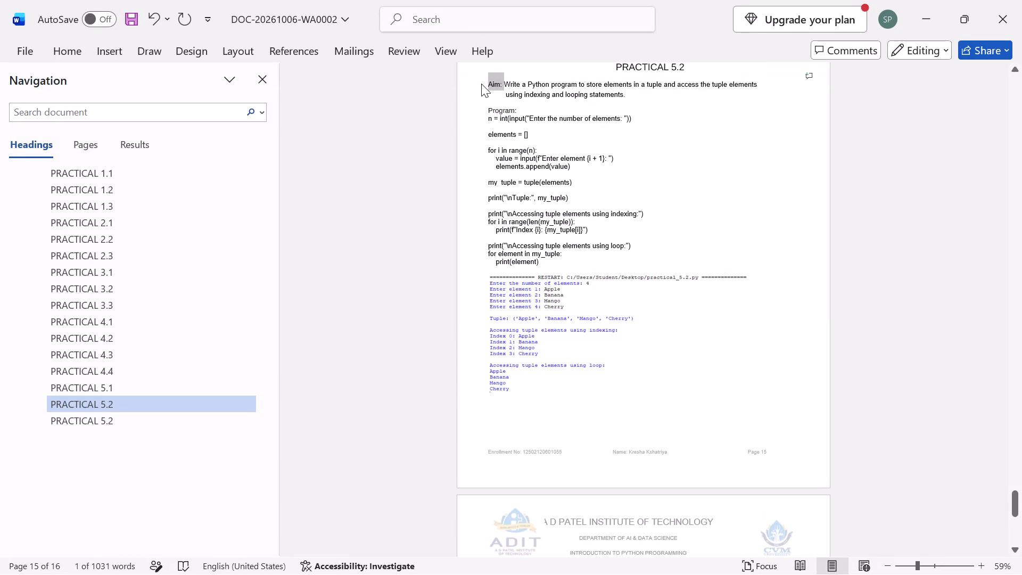
# Delete the two-line dictionary aim text, "Write a Python program to create a dictionary…", below the heading on page 16.
pyautogui.scroll(-2, 693, 386)
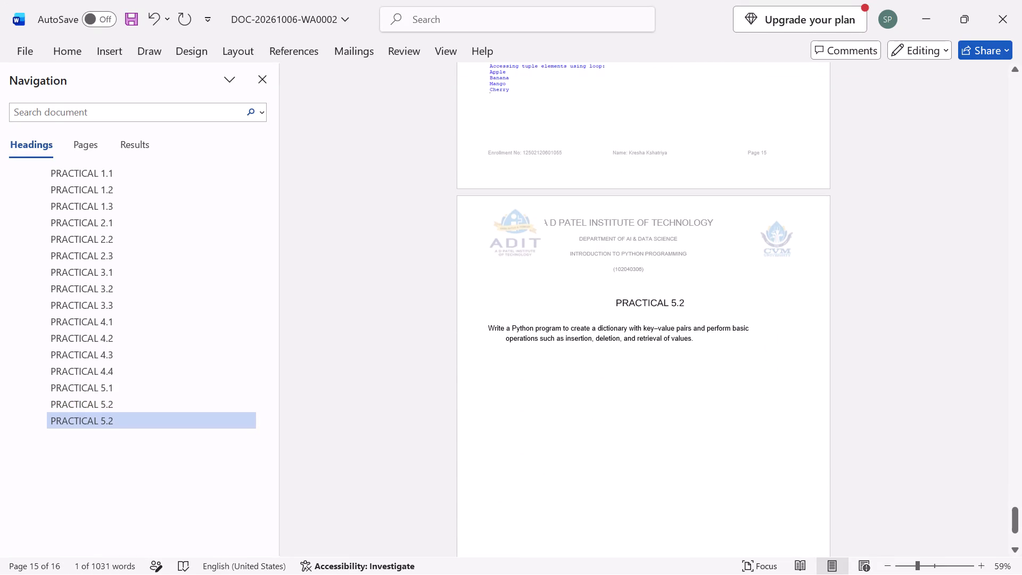
pyautogui.moveTo(703, 338); pyautogui.dragTo(475, 330)
pyautogui.press('BackSpace')
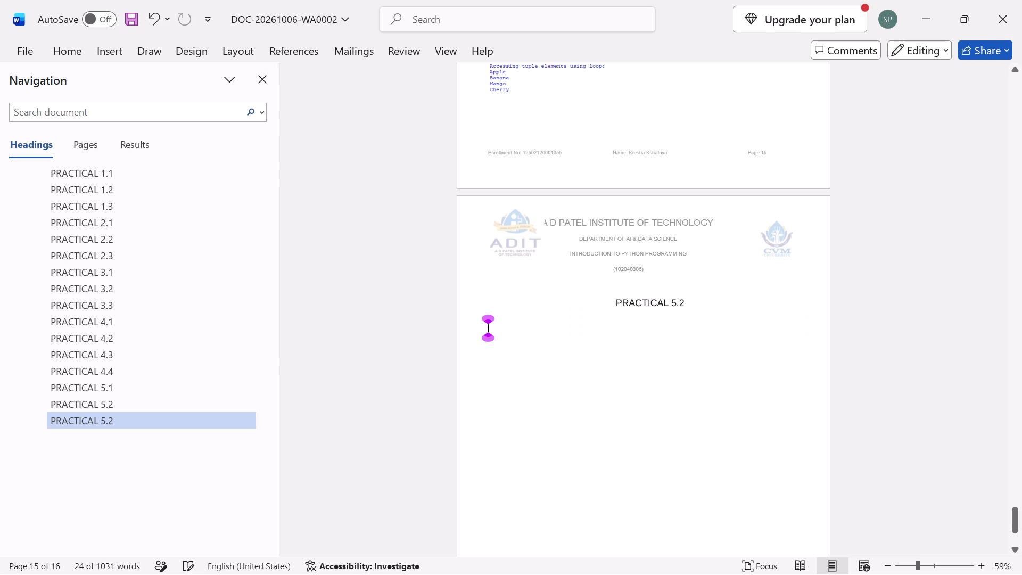
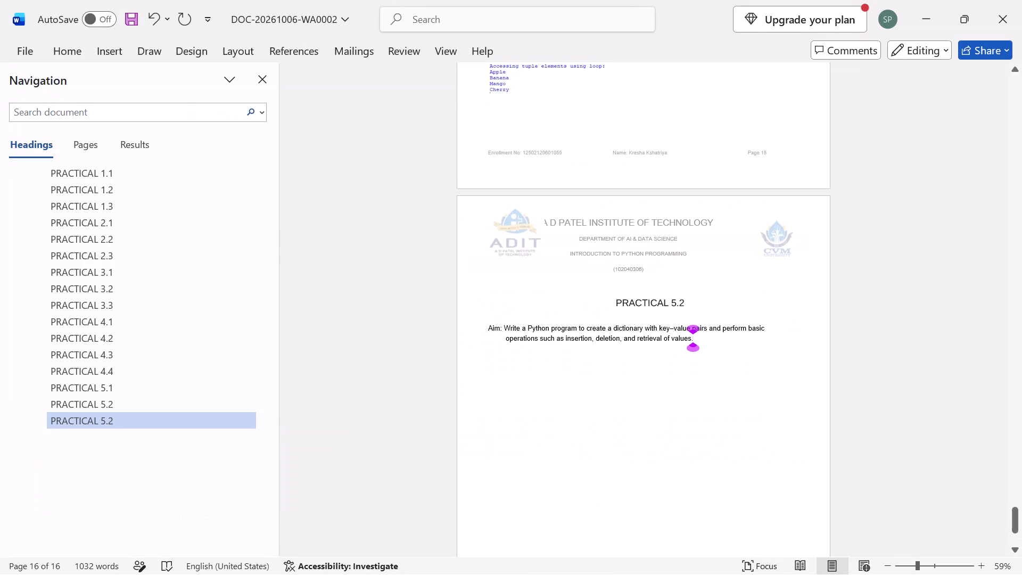
# Copy the "Program:" label from the tuple practical page and paste it on its own line below the dictionary aim on page 16.
pyautogui.scroll(4, 562, 297)
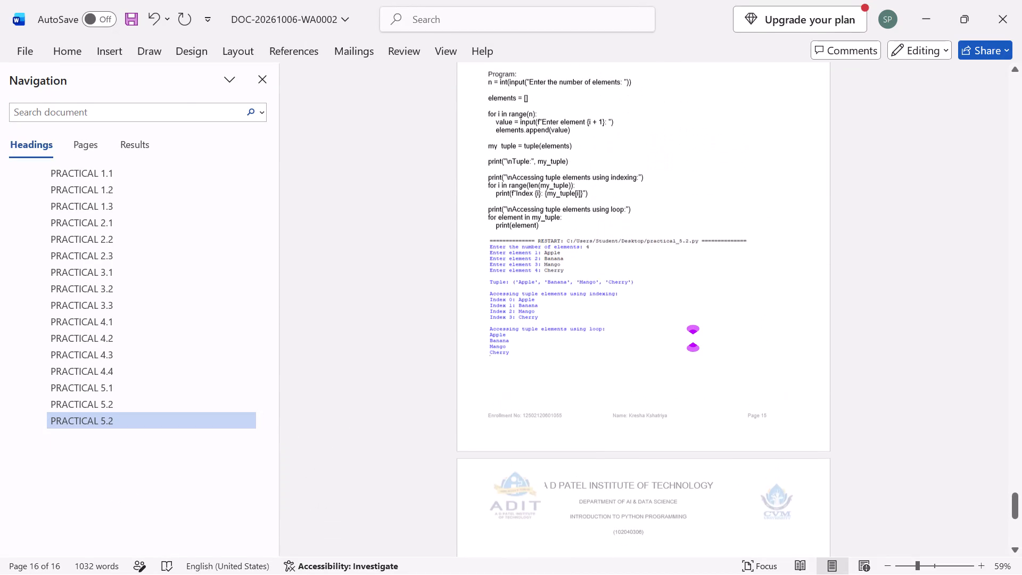
pyautogui.scroll(2, 562, 297)
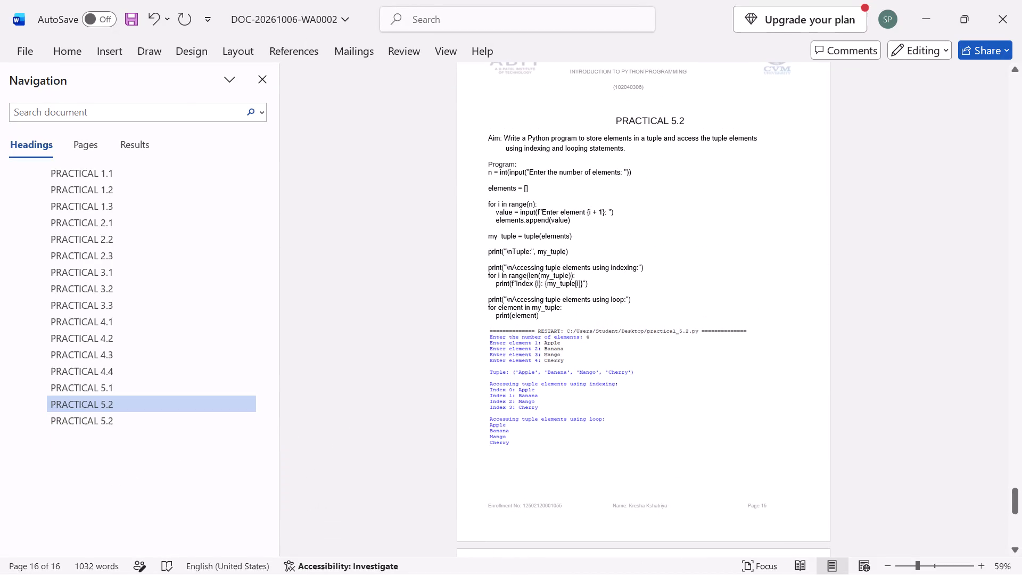
pyautogui.moveTo(520, 163); pyautogui.dragTo(492, 163)
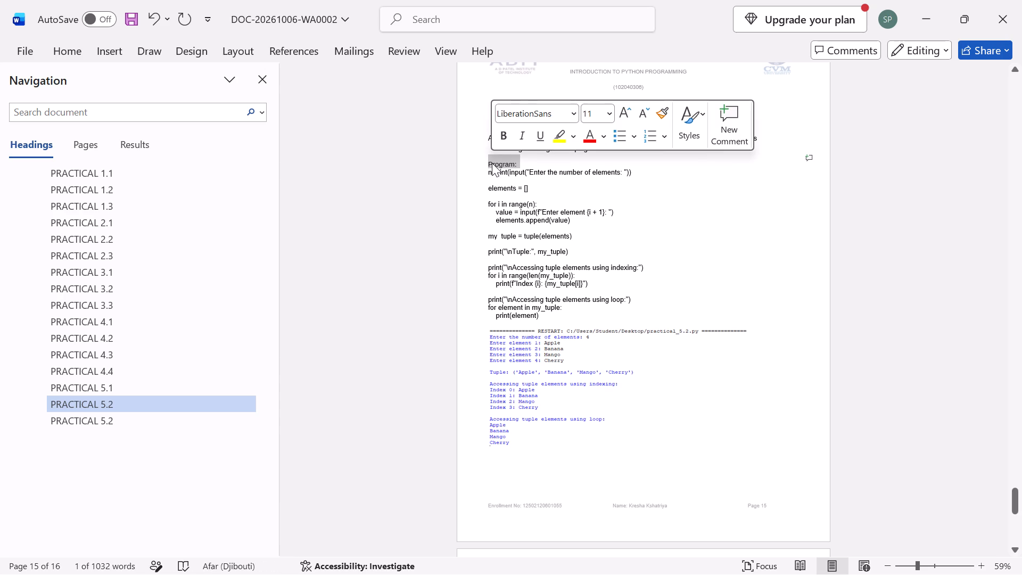
pyautogui.hotkey('ctrl', 'c')
pyautogui.scroll(-1, 619, 366)
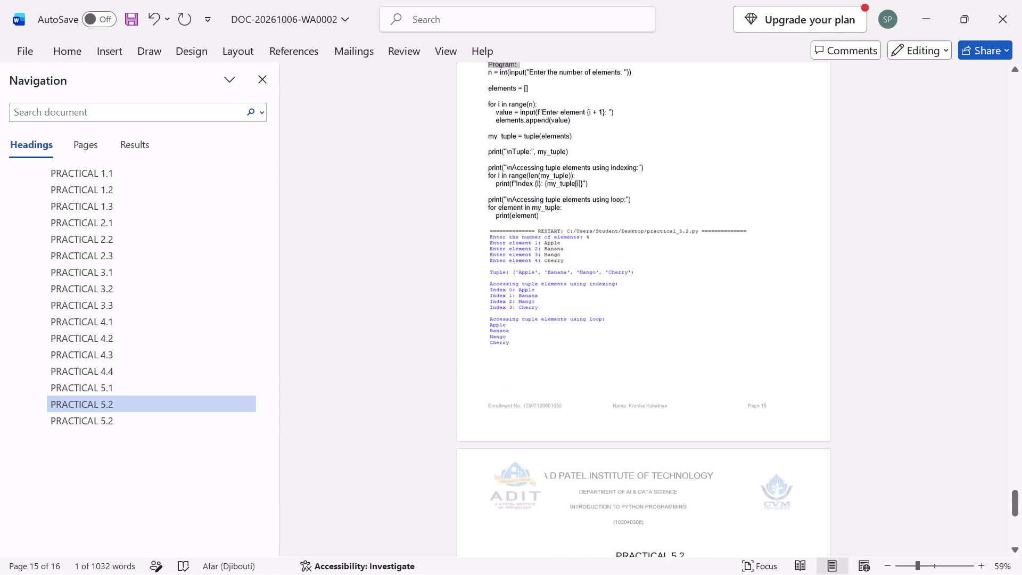
pyautogui.scroll(-1, 619, 366)
pyautogui.click(721, 357)
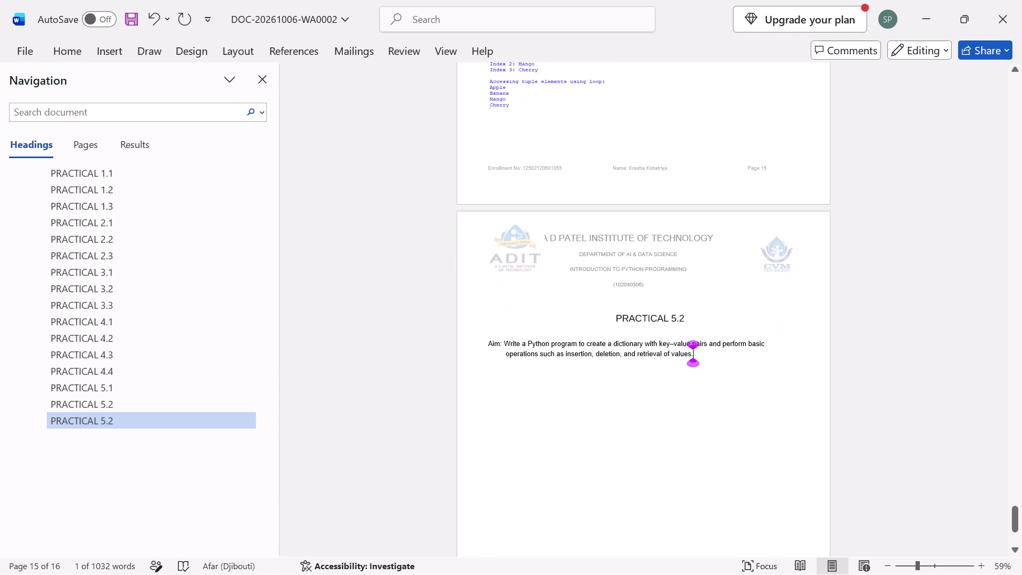
pyautogui.press('Return')
pyautogui.click(721, 357)
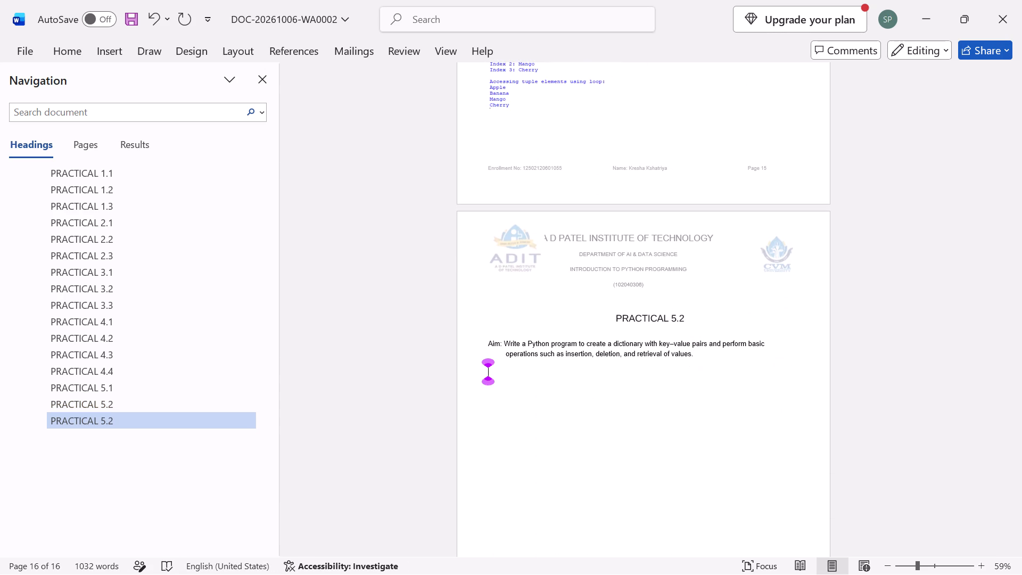
pyautogui.hotkey('ctrl', 'v')
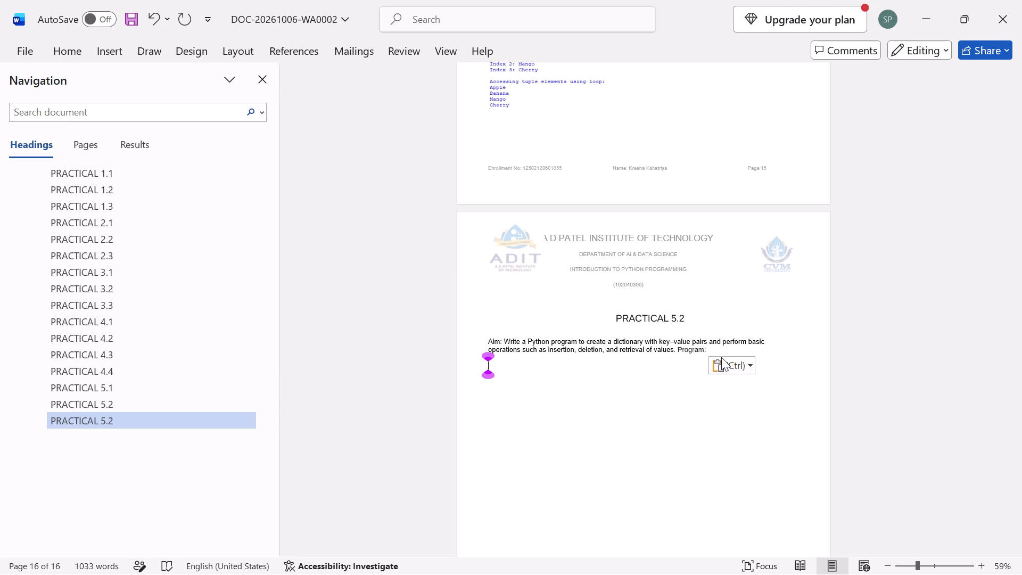
pyautogui.hotkey('ctrl', 'z')
pyautogui.press('Return')
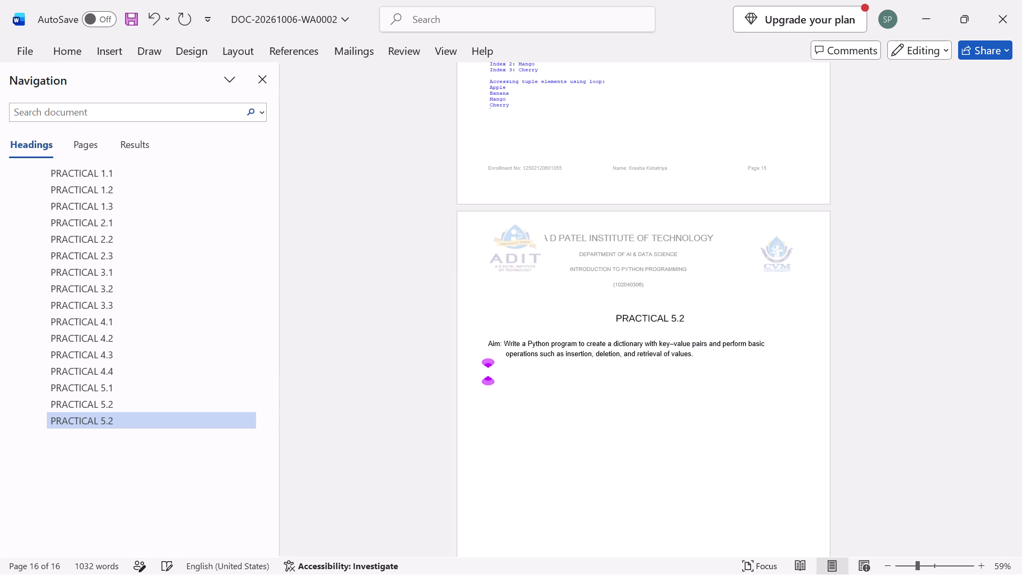
pyautogui.hotkey('ctrl', 'v')
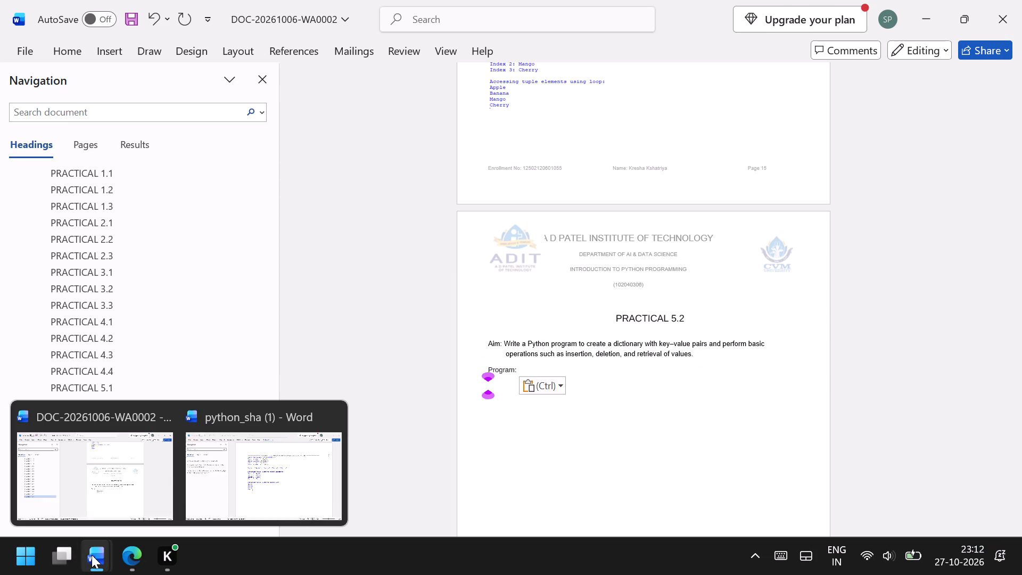
# Copy the student dictionary code from the python_sha (1) document and paste it under the "Program:" label on page 16 of DOC-20261006-WA0002.
pyautogui.click(229, 484)
pyautogui.scroll(-2, 442, 404)
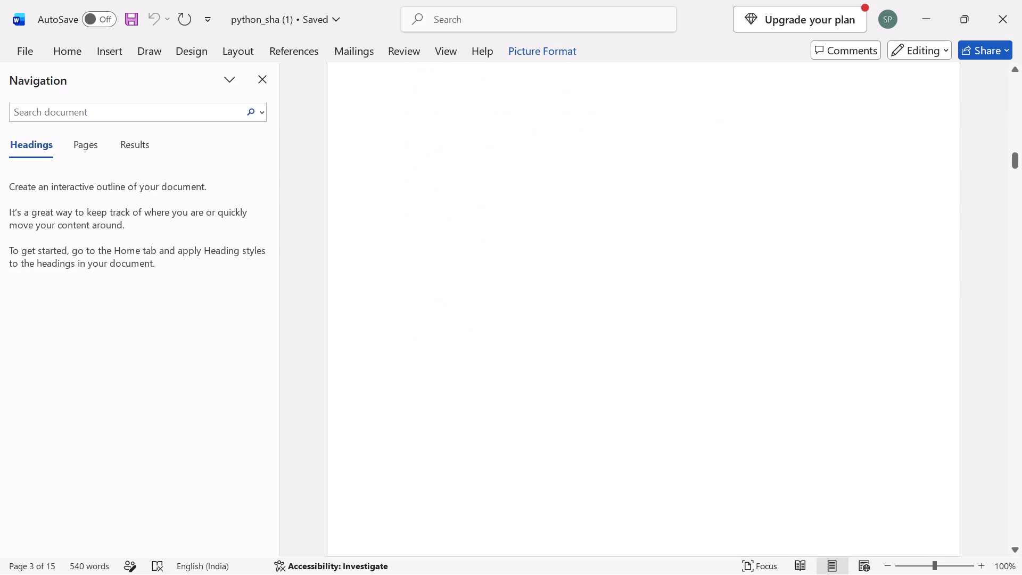
pyautogui.scroll(-3, 442, 404)
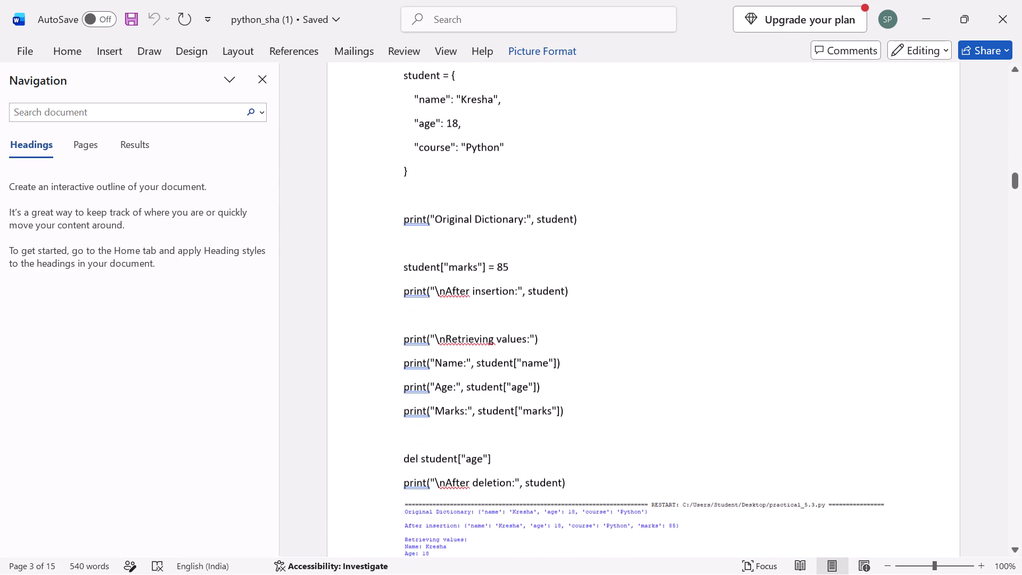
pyautogui.moveTo(575, 487); pyautogui.dragTo(400, 154)
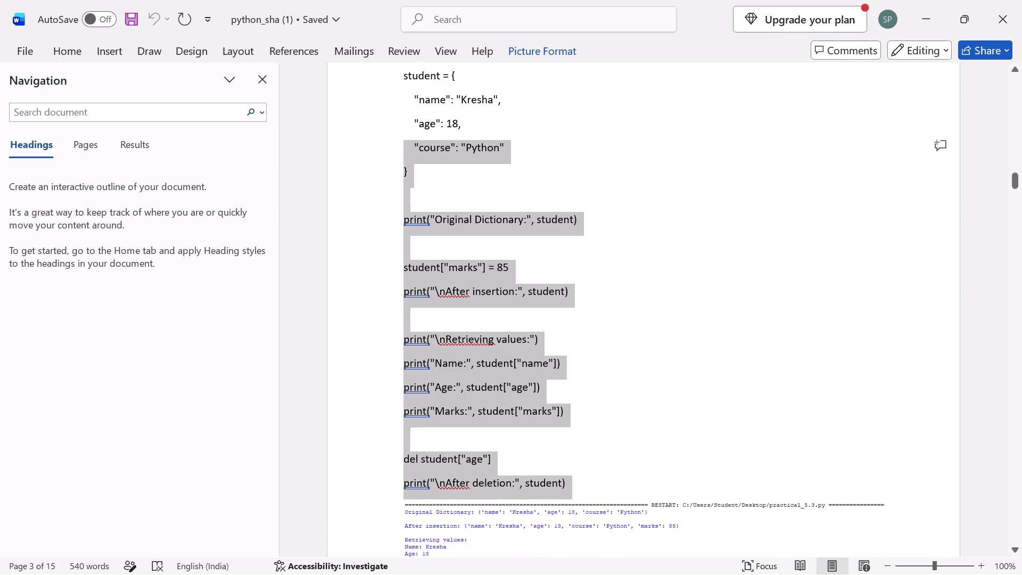
pyautogui.moveTo(400, 154); pyautogui.dragTo(404, 280)
pyautogui.hotkey('ctrl', 'c')
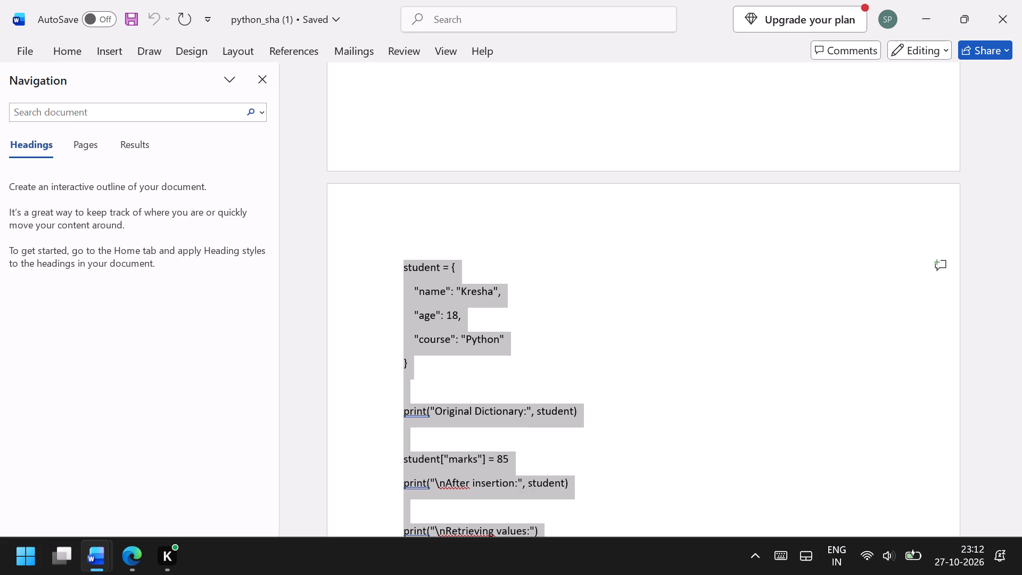
pyautogui.click(104, 457)
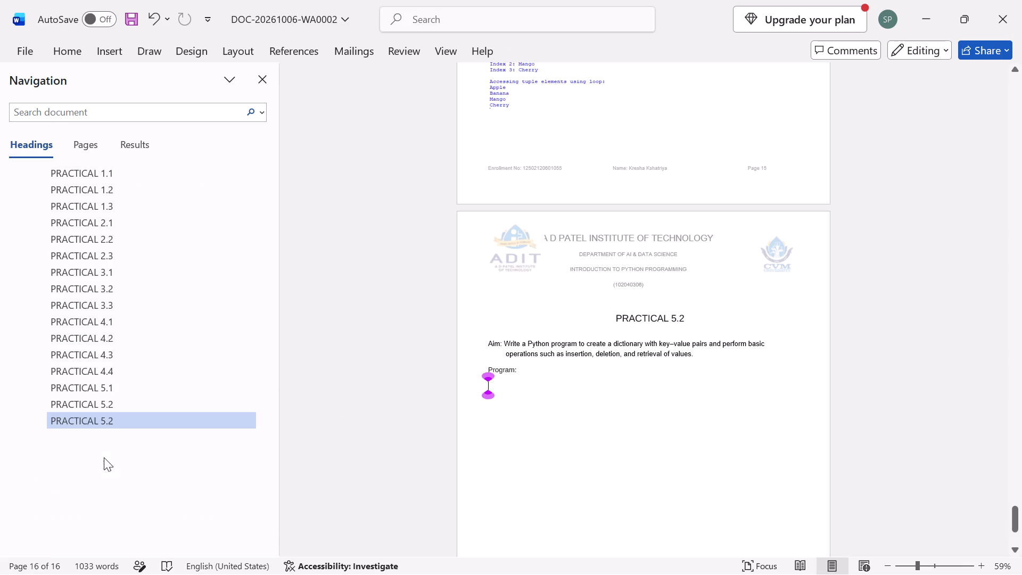
pyautogui.hotkey('ctrl', 'v')
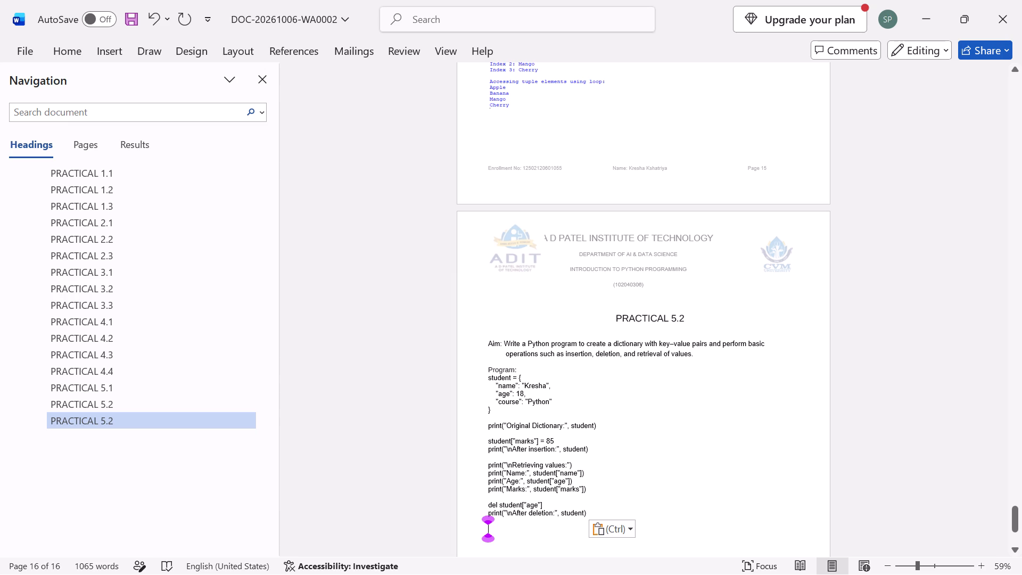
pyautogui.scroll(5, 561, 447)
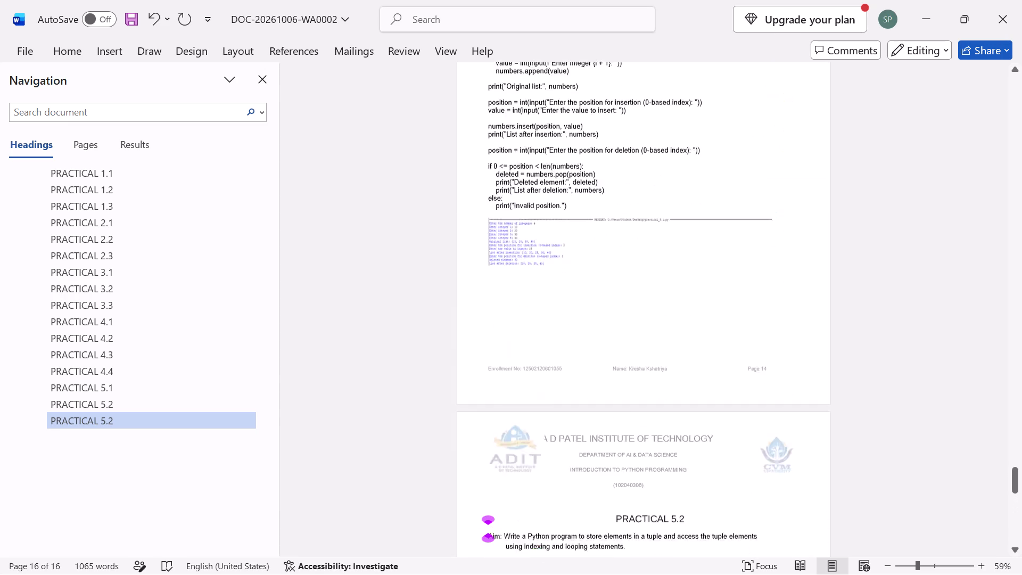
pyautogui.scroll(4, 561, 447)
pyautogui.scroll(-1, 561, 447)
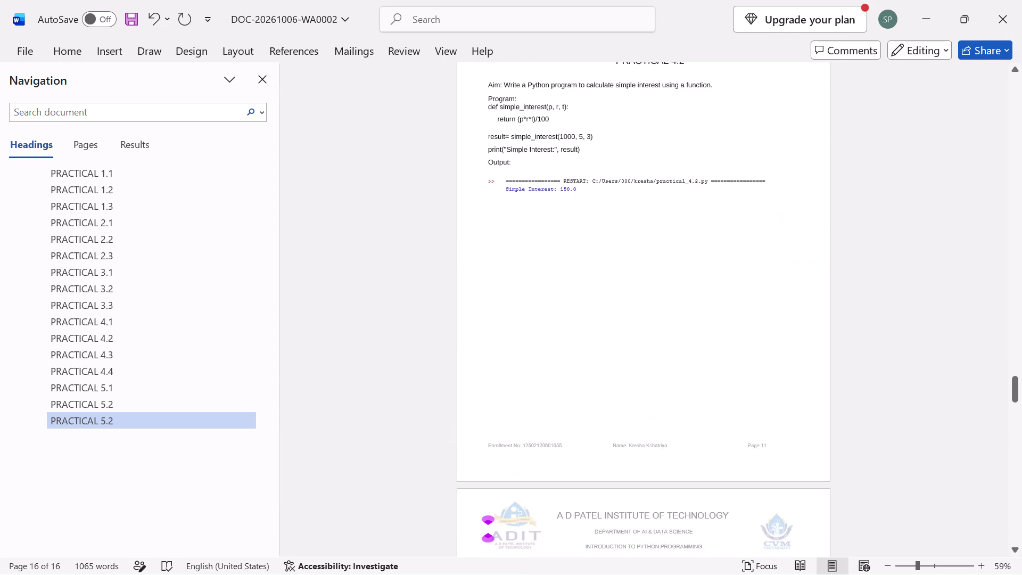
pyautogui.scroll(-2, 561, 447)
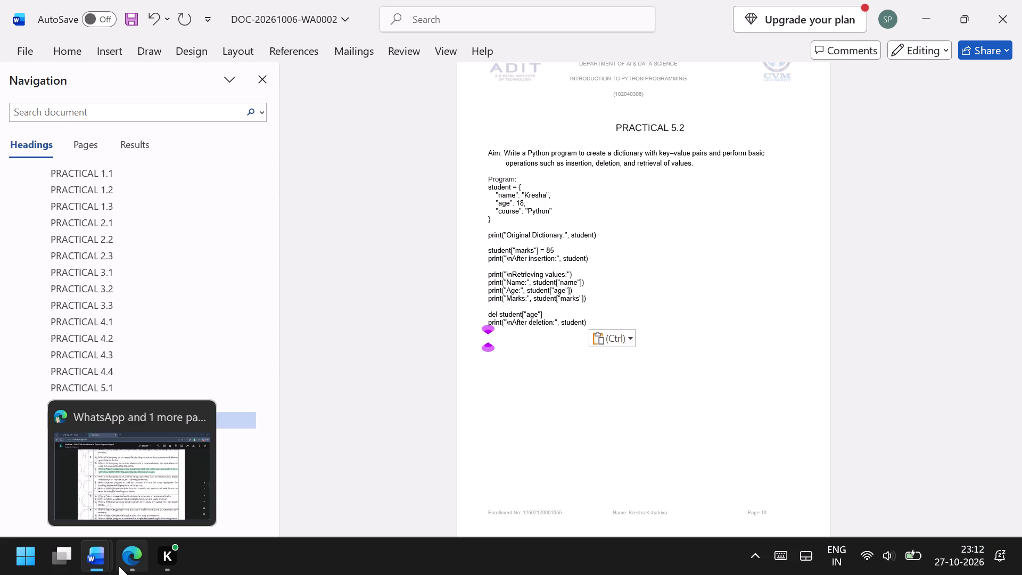
# Copy the practical_5.3.py output picture from python_sha (1) and paste it below the dictionary code in DOC-20261006-WA0002.
pyautogui.click(230, 474)
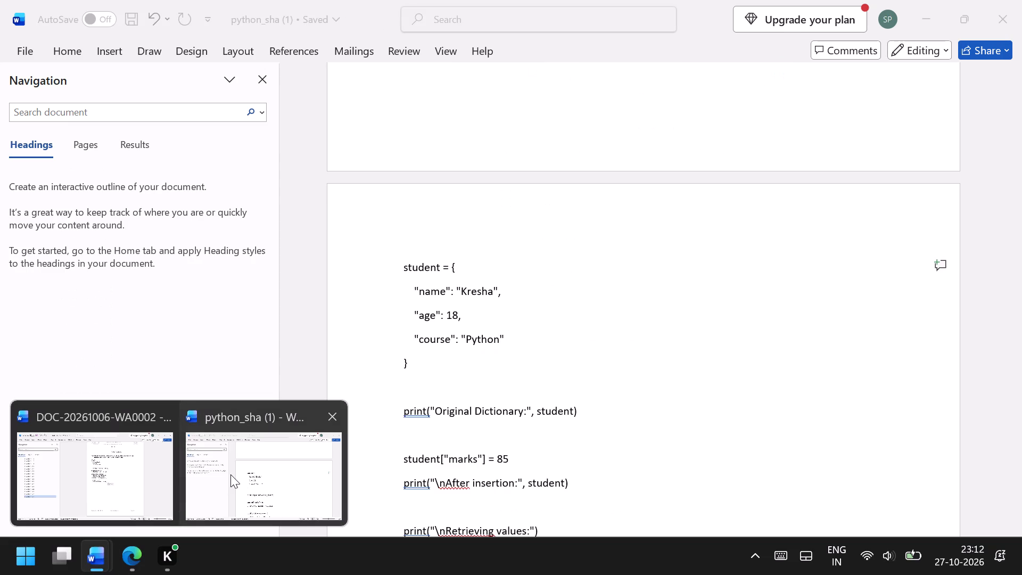
pyautogui.scroll(-3, 533, 364)
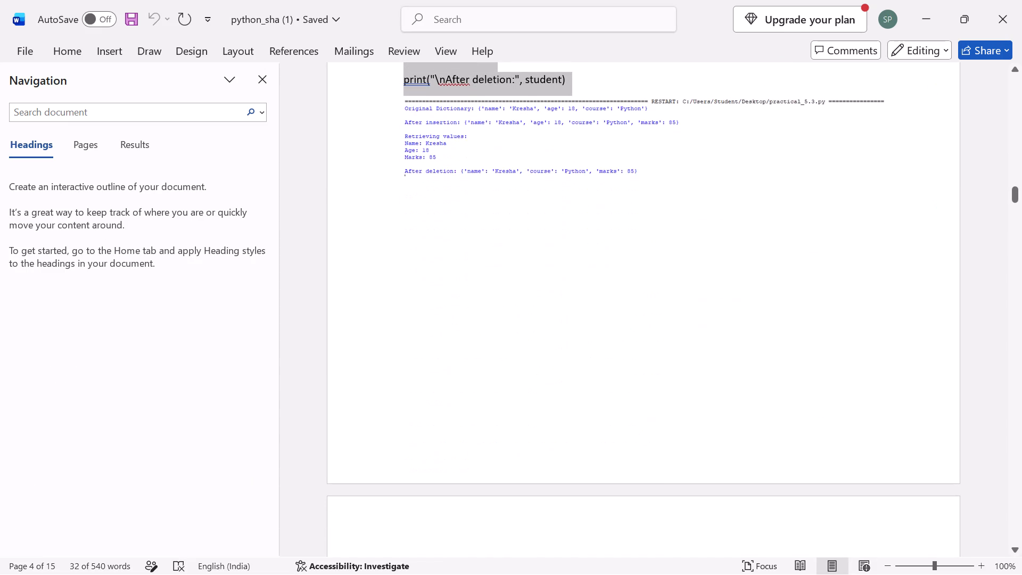
pyautogui.rightClick(610, 153)
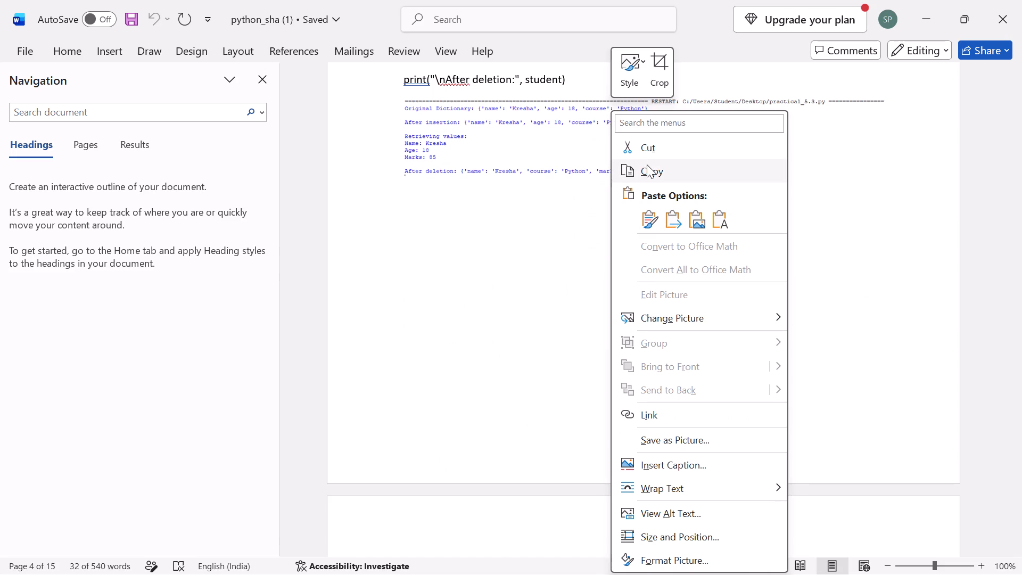
pyautogui.click(647, 165)
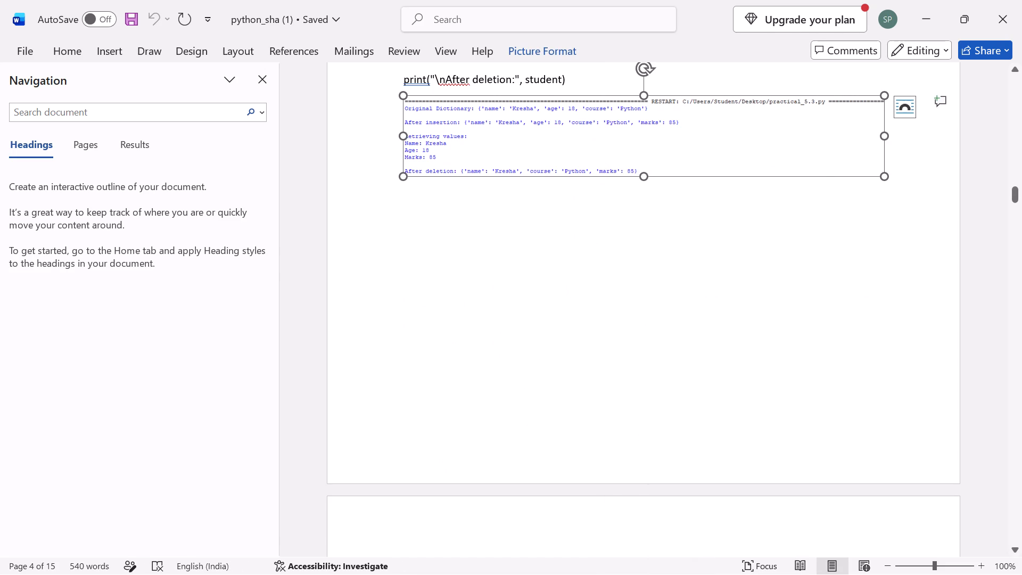
pyautogui.rightClick(646, 144)
pyautogui.click(667, 166)
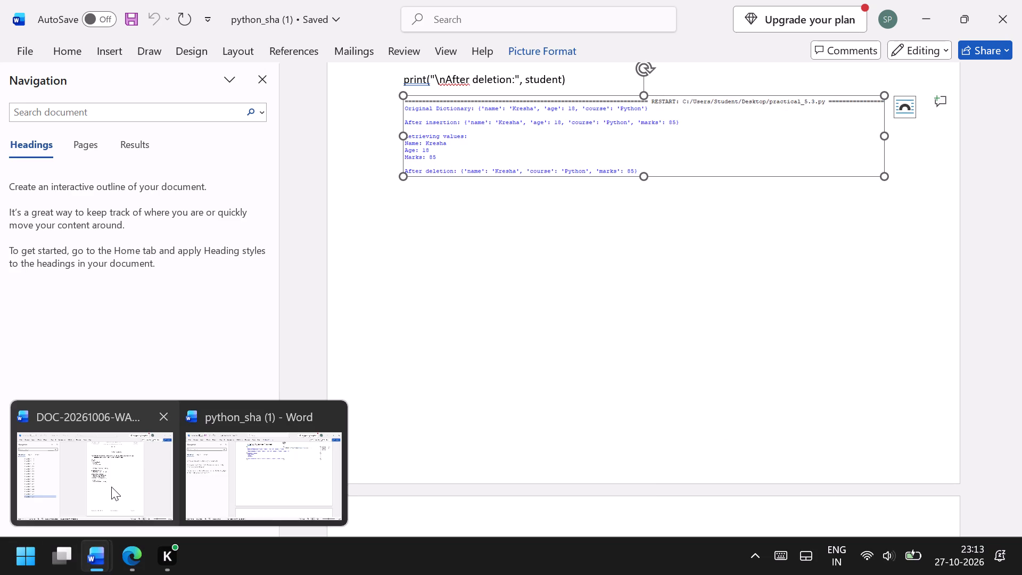
pyautogui.click(111, 487)
pyautogui.hotkey('ctrl', 'v')
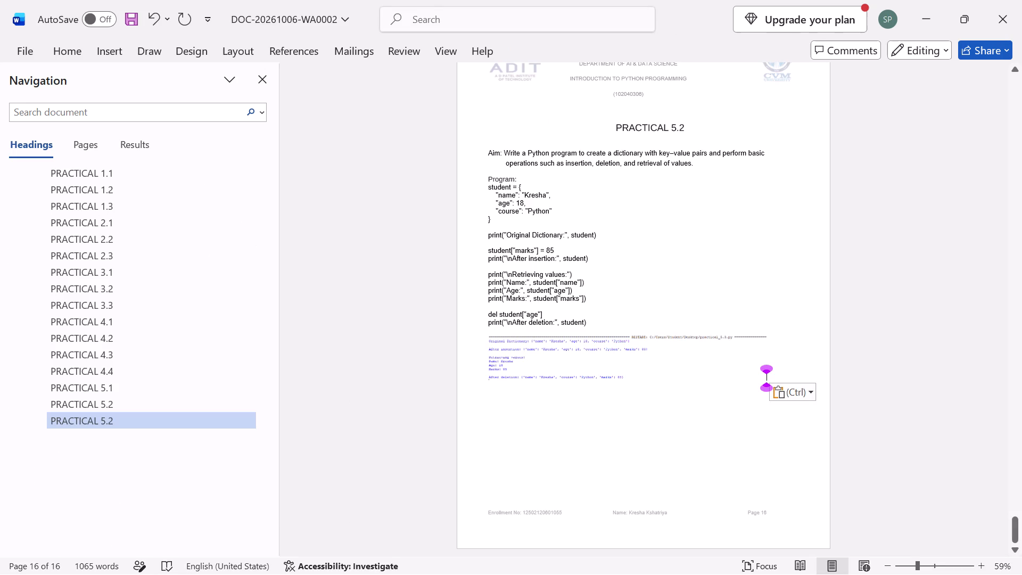
# Insert a page break after the dictionary output picture on page 16.
pyautogui.click(102, 50)
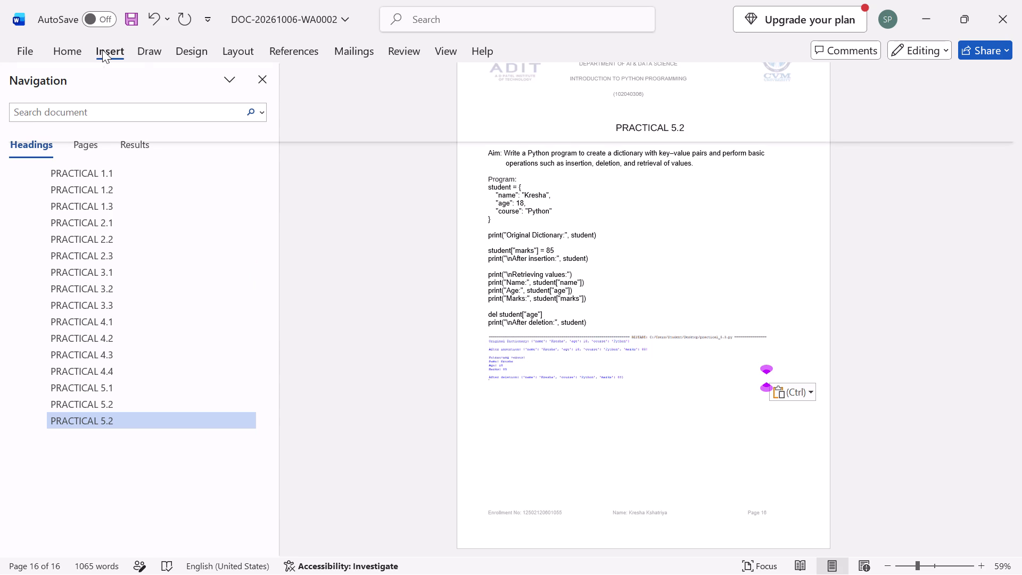
pyautogui.click(70, 119)
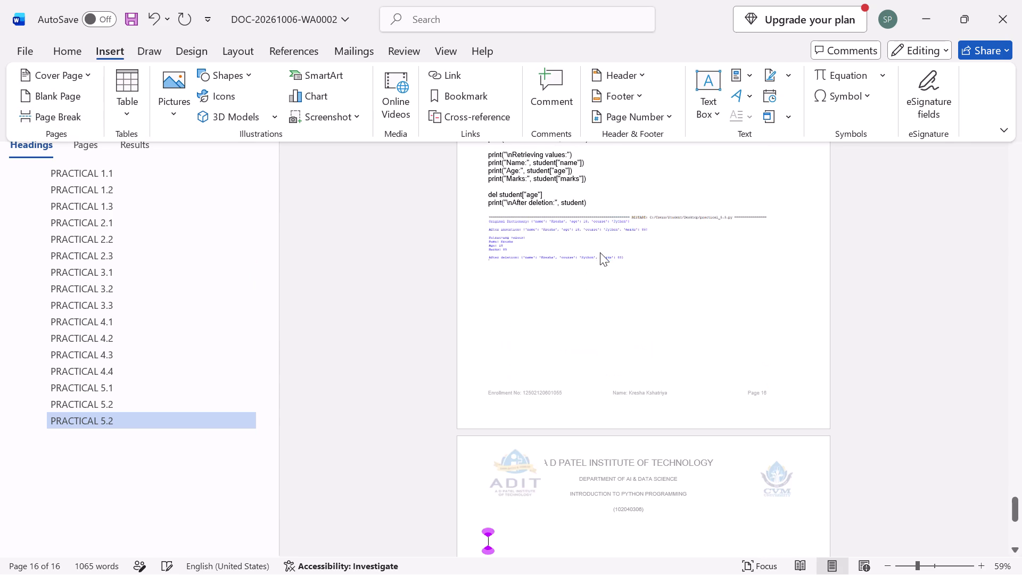
# Copy the PRACTICAL 5.2 heading from the dictionary page and paste it at the top of the new blank page 17.
pyautogui.scroll(1, 600, 252)
pyautogui.click(694, 194)
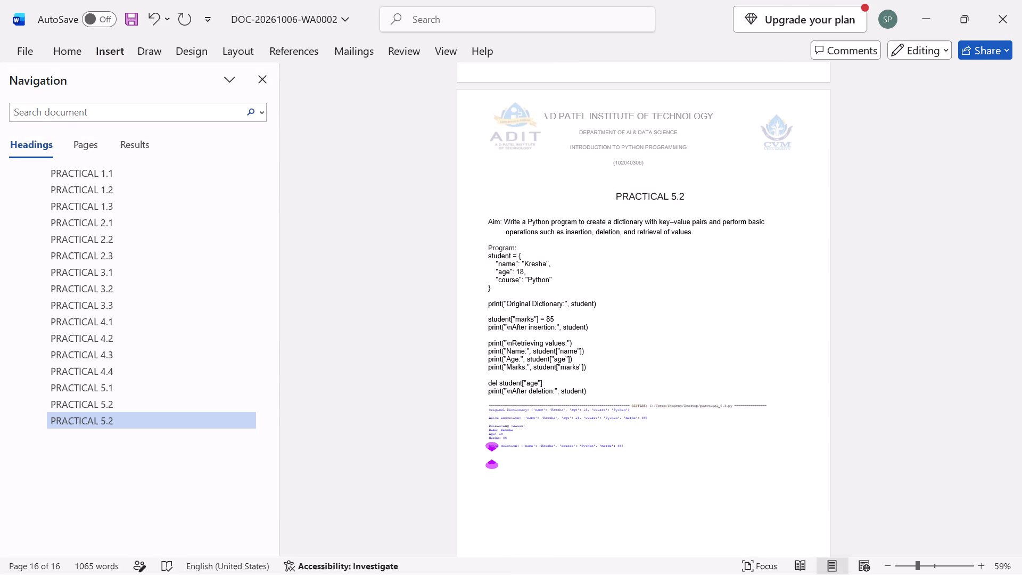
pyautogui.moveTo(694, 194); pyautogui.dragTo(616, 190)
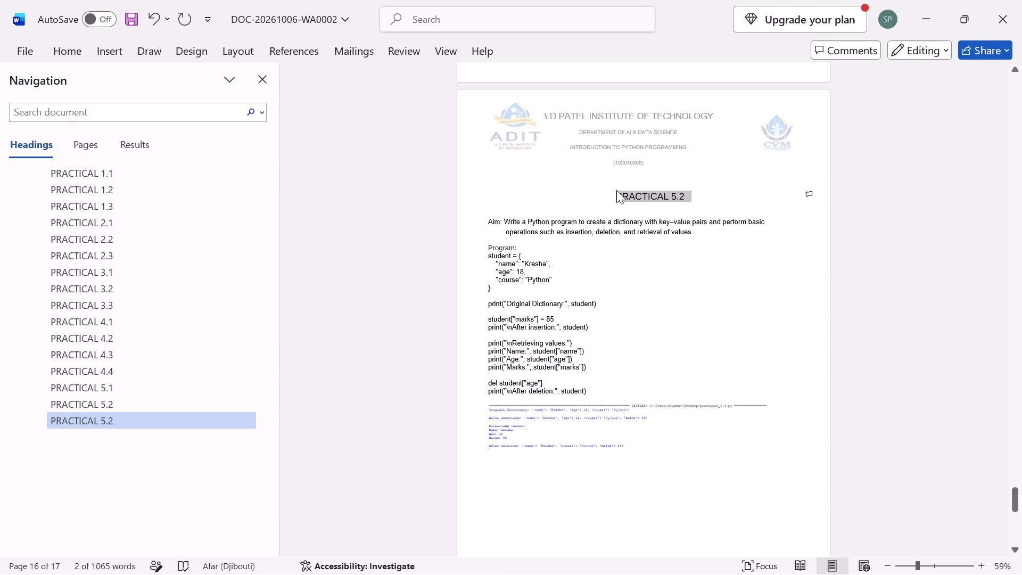
pyautogui.hotkey('ctrl', 'c')
pyautogui.scroll(-1, 680, 434)
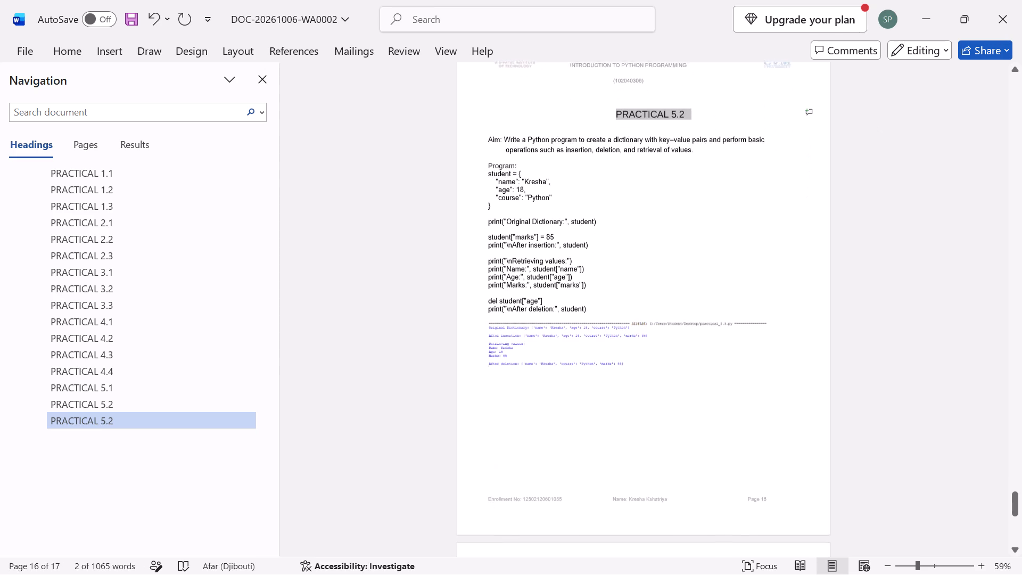
pyautogui.scroll(-4, 680, 434)
pyautogui.click(640, 503)
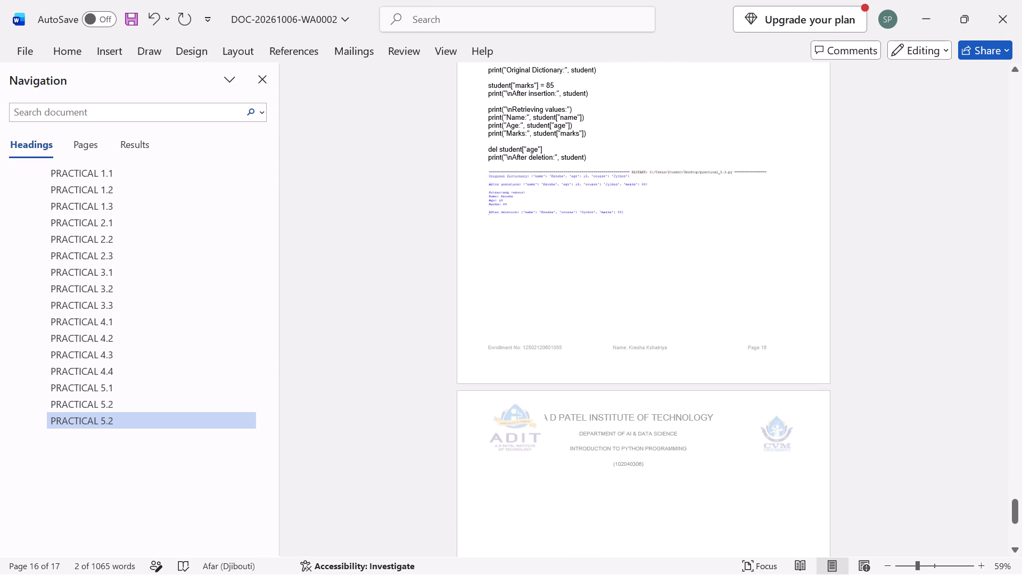
pyautogui.click(634, 481)
pyautogui.click(634, 481)
pyautogui.hotkey('ctrl', 'v')
# Change the number in the page 17 heading so it reads PRACTICAL 6.1.
pyautogui.scroll(-1, 634, 481)
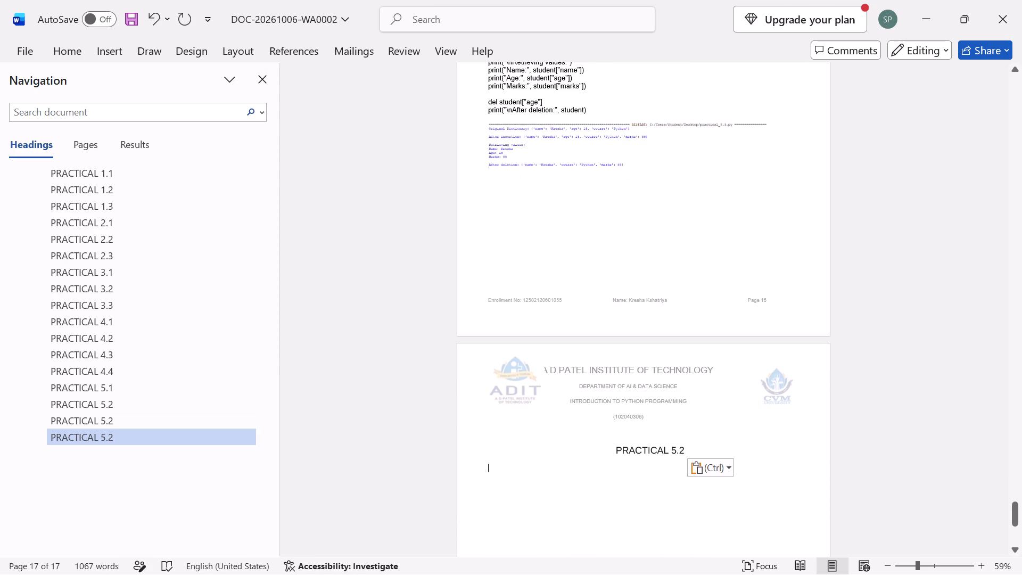
pyautogui.click(689, 448)
pyautogui.press('BackSpace')
pyautogui.press('BackSpace')
pyautogui.press('BackSpace')
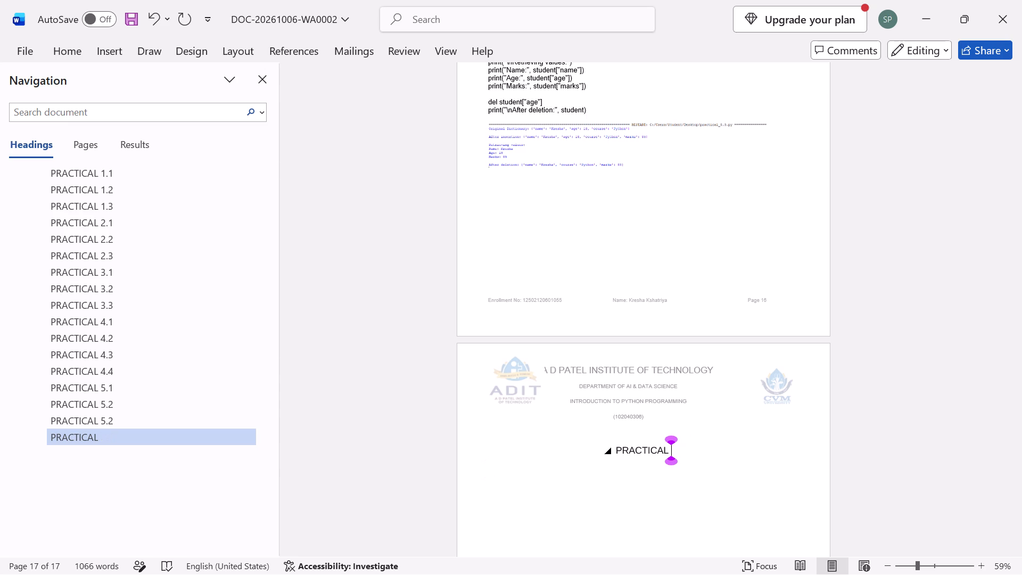
pyautogui.write('6.1')
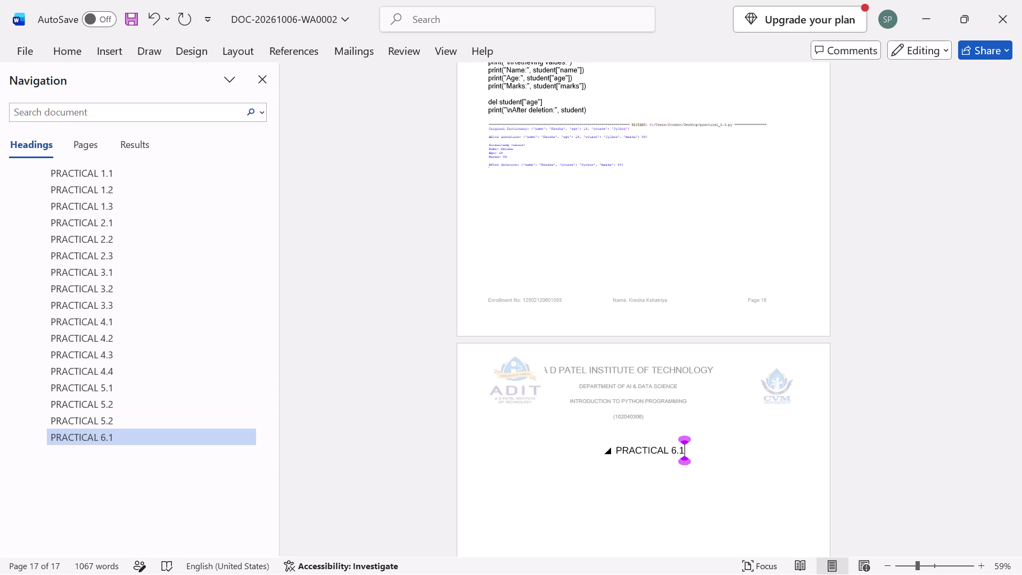
# Copy the "Aim:" label from the dictionary practical on page 16 and paste it on a new line below the PRACTICAL 6.1 heading.
pyautogui.scroll(2, 631, 302)
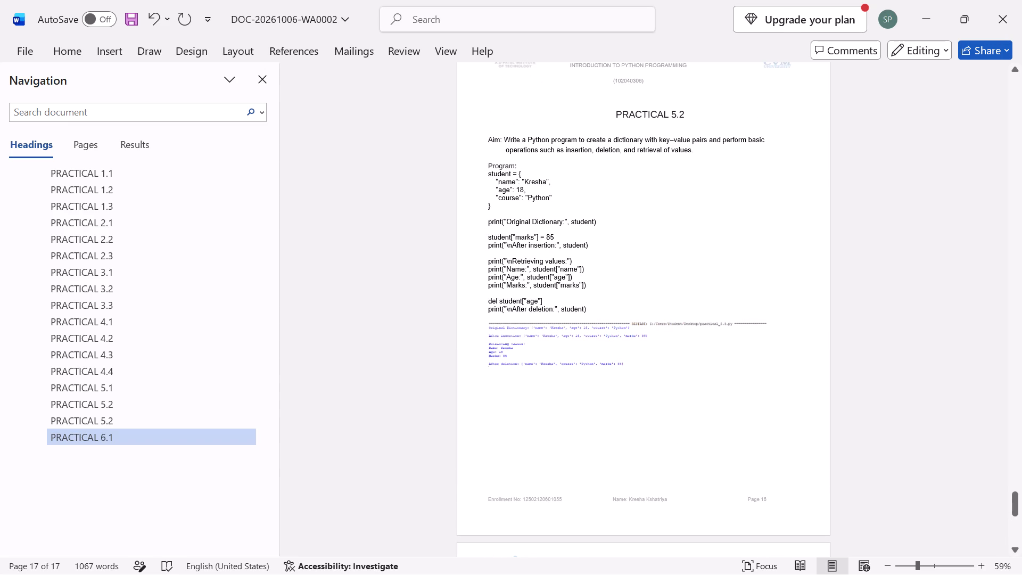
pyautogui.moveTo(503, 138); pyautogui.dragTo(487, 134)
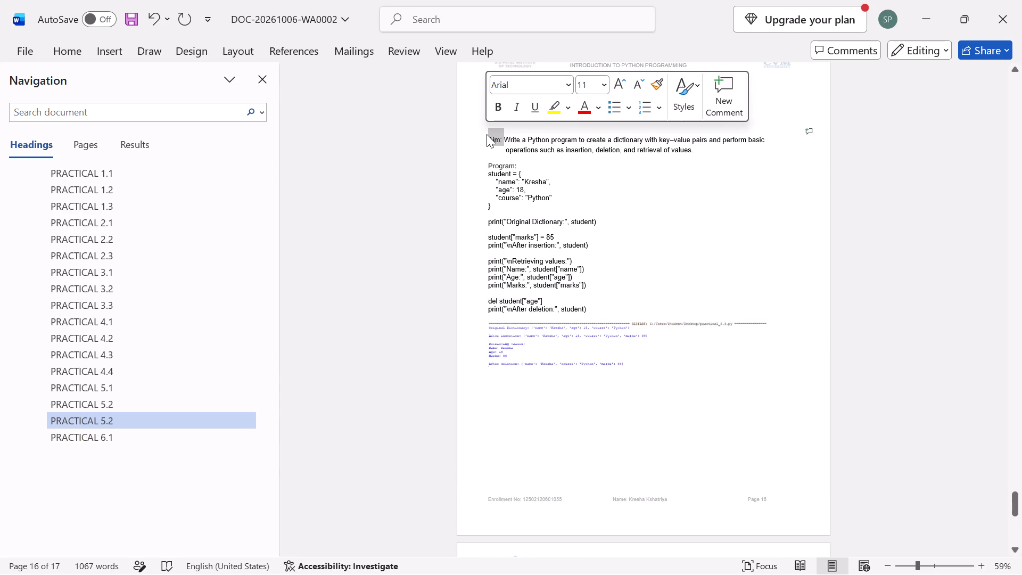
pyautogui.hotkey('ctrl', 'c')
pyautogui.scroll(-2, 666, 316)
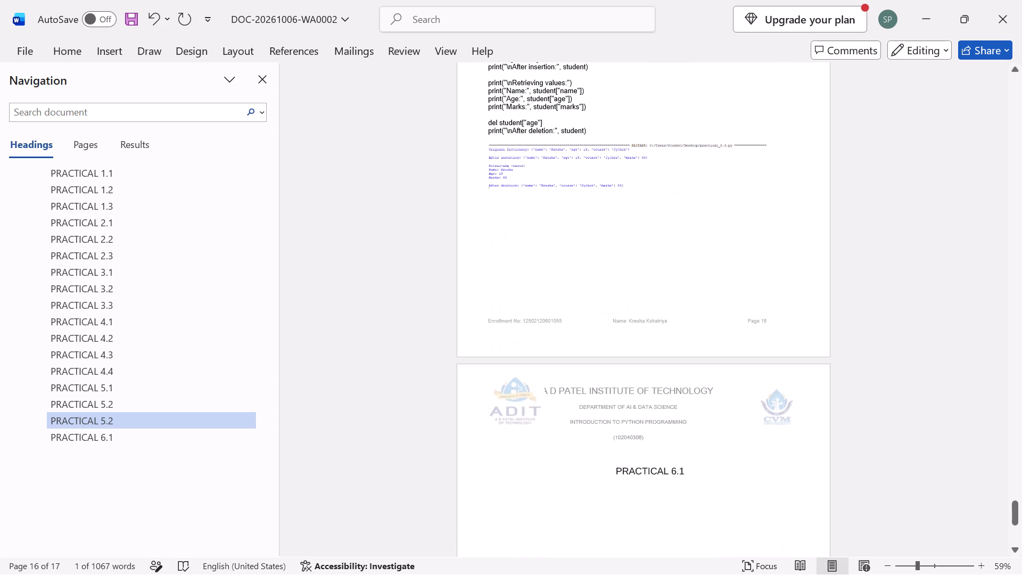
pyautogui.click(700, 476)
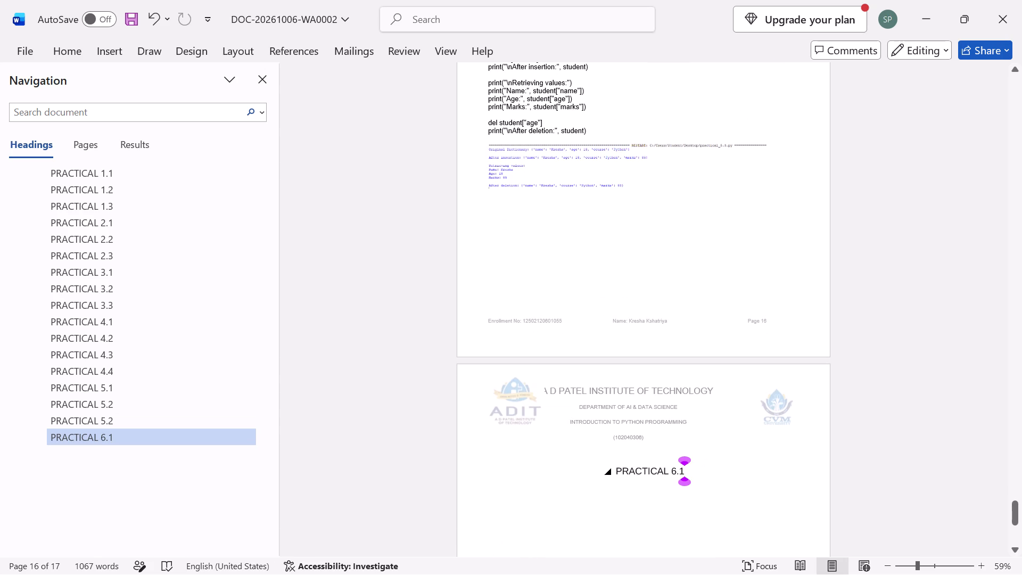
pyautogui.press('Return')
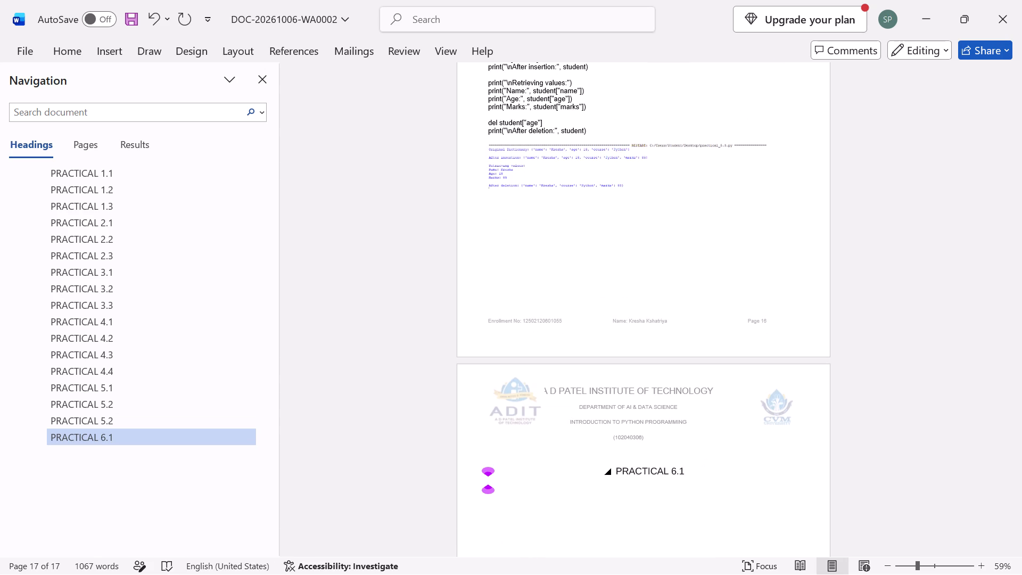
pyautogui.hotkey('ctrl', 'v')
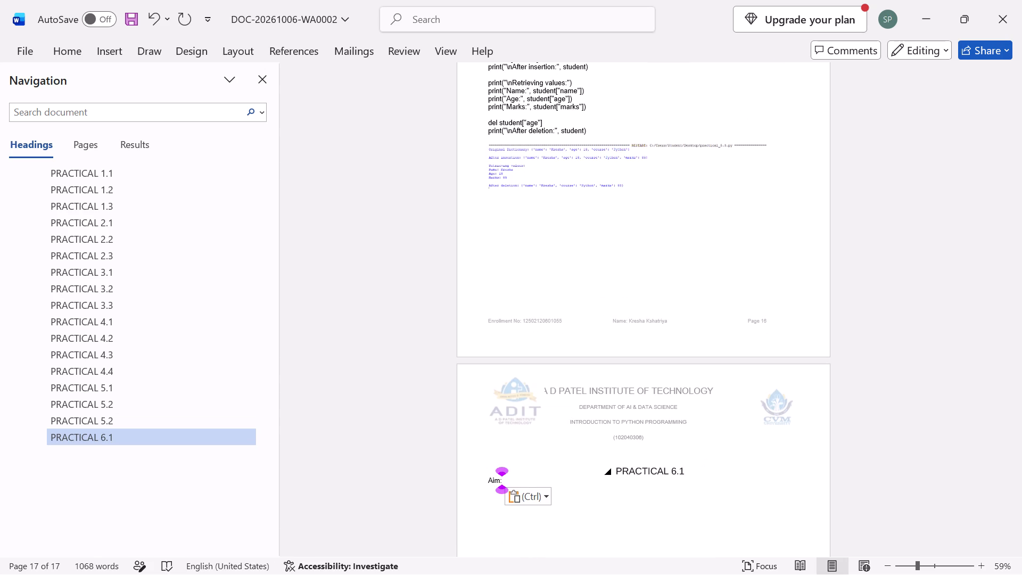
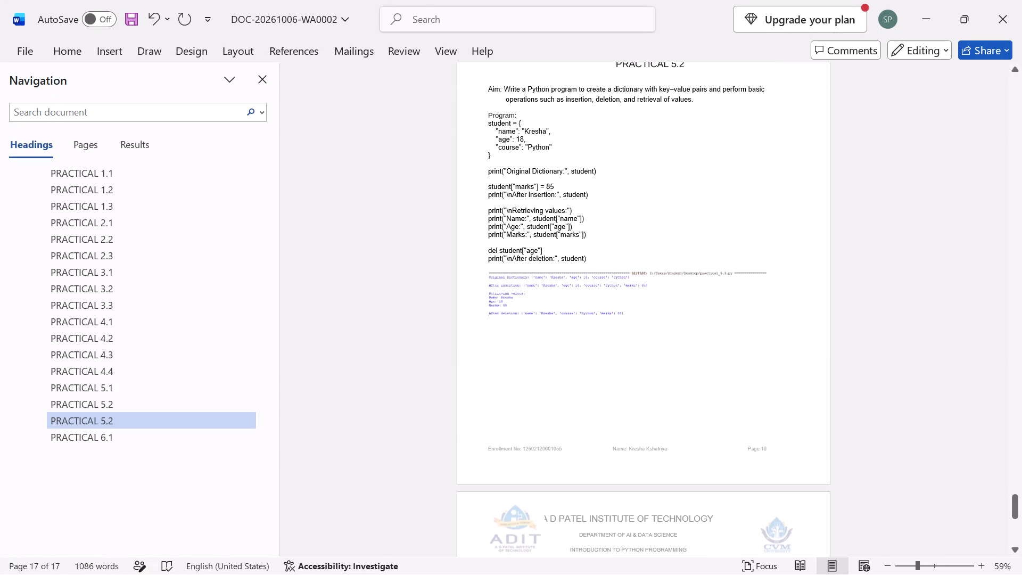
# Copy the "Program:" label from the dictionary practical on page 16 and paste it below the PRACTICAL 6.1 aim, leaving a blank line between.
pyautogui.moveTo(521, 112); pyautogui.dragTo(483, 114)
pyautogui.hotkey('ctrl', 'c')
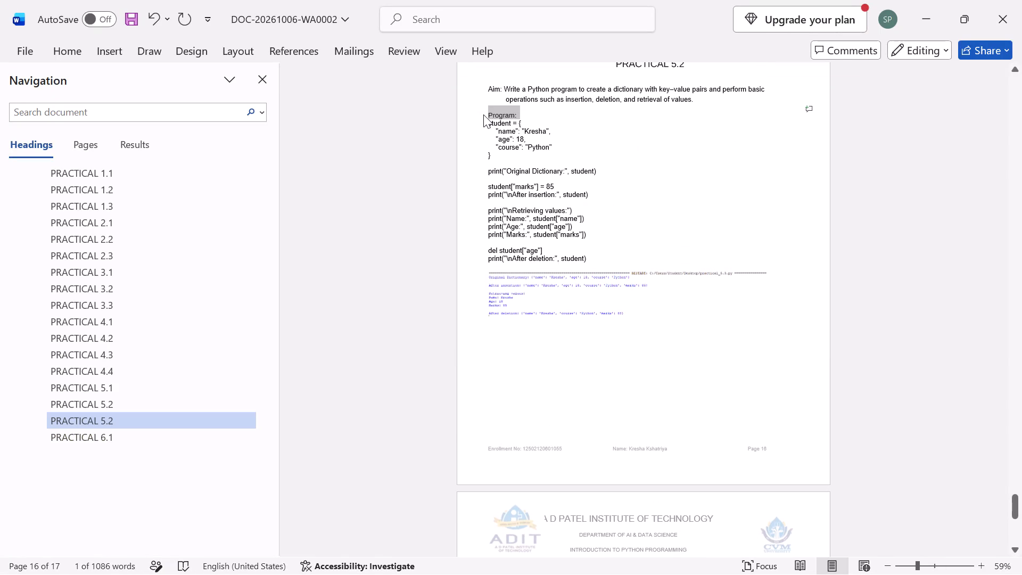
pyautogui.scroll(-2, 702, 307)
pyautogui.click(690, 443)
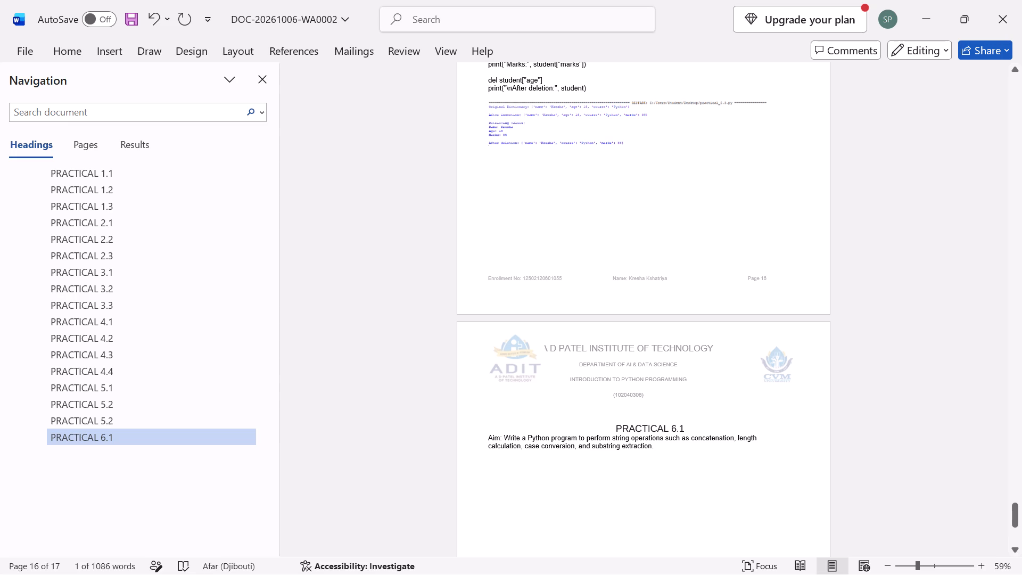
pyautogui.press('Return')
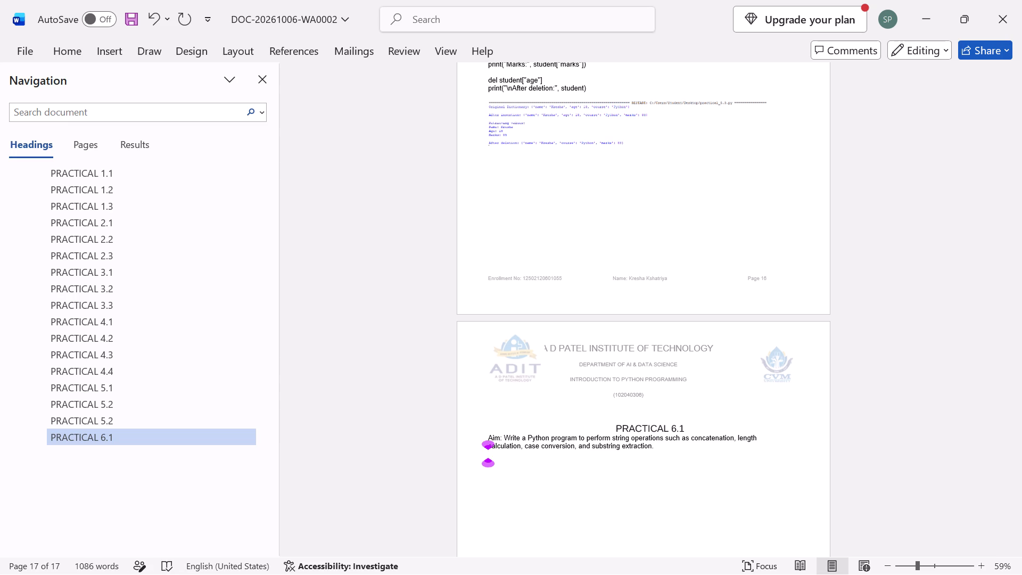
pyautogui.press('Return')
pyautogui.hotkey('ctrl', 'v')
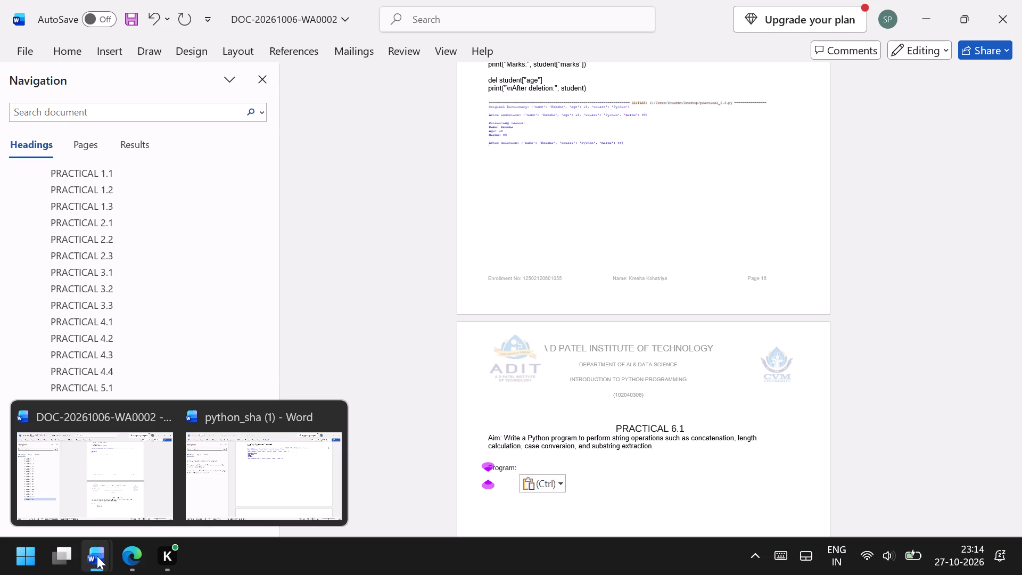
# Copy the string operations code, from str1 input to the Substring print line, from python_sha (1) and paste it under the PRACTICAL 6.1 "Program:" label.
pyautogui.click(254, 457)
pyautogui.scroll(-2, 549, 373)
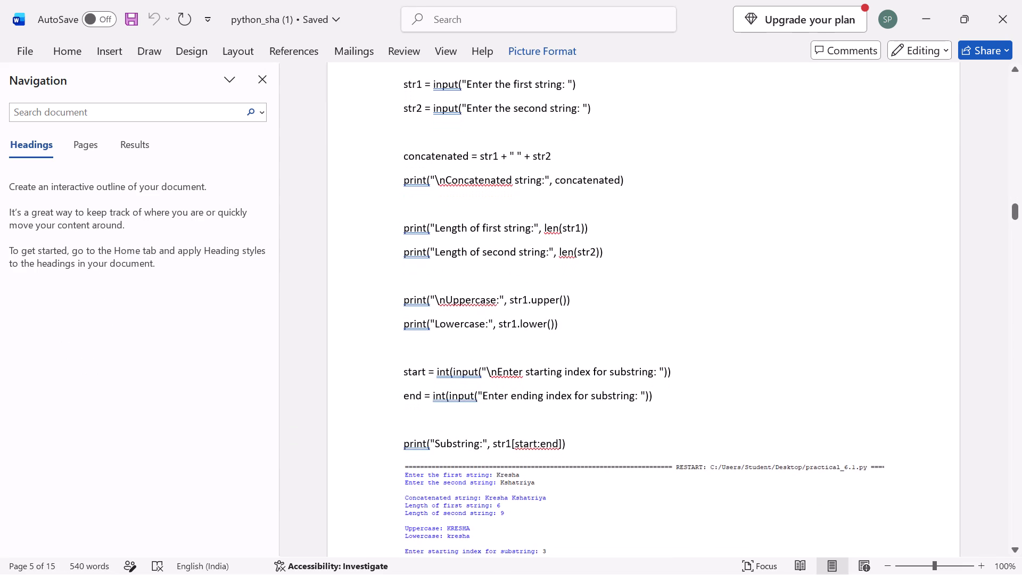
pyautogui.moveTo(568, 441); pyautogui.dragTo(365, 139)
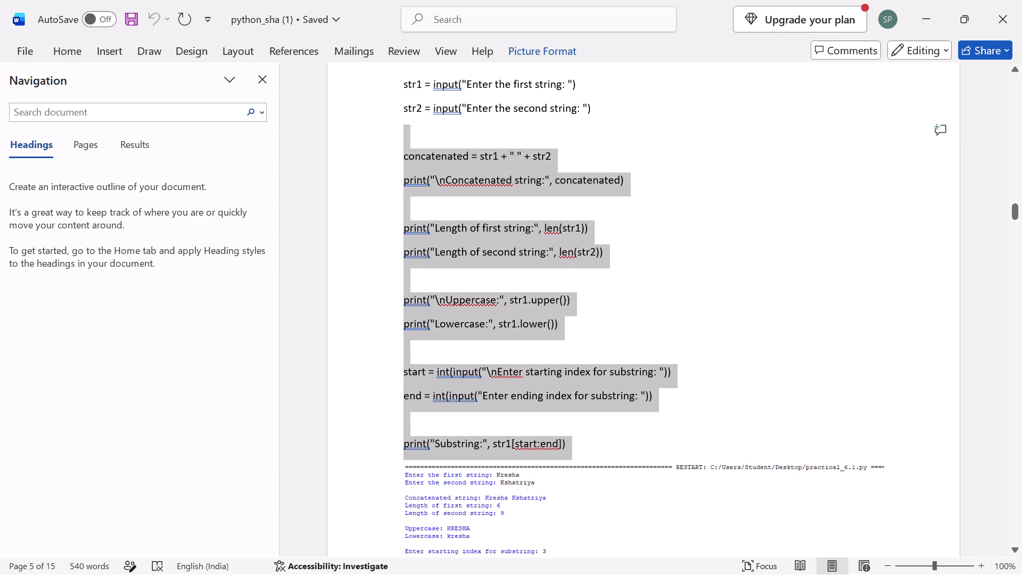
pyautogui.moveTo(365, 139); pyautogui.dragTo(389, 88)
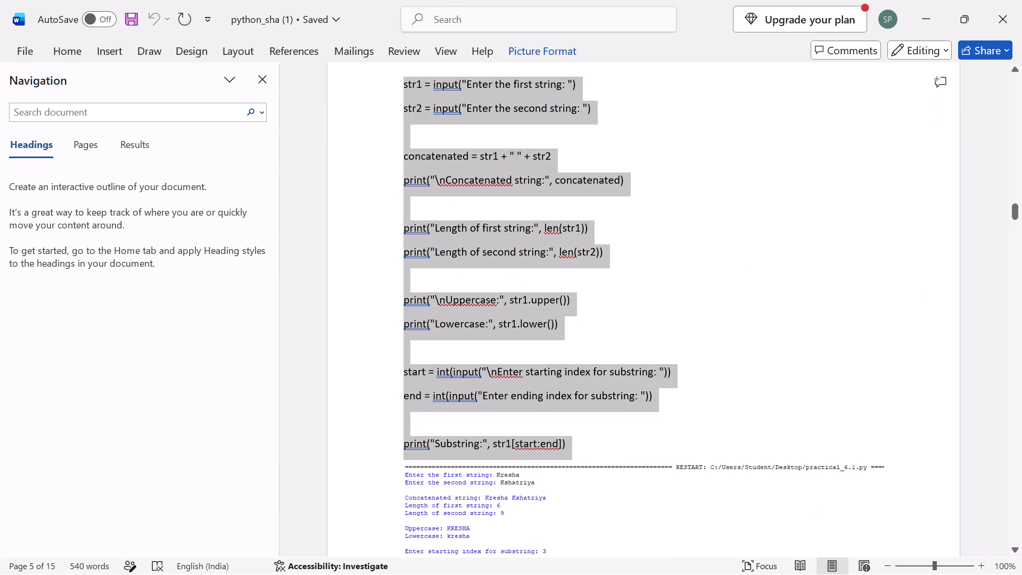
pyautogui.moveTo(389, 88); pyautogui.dragTo(389, 83)
pyautogui.scroll(1, 389, 83)
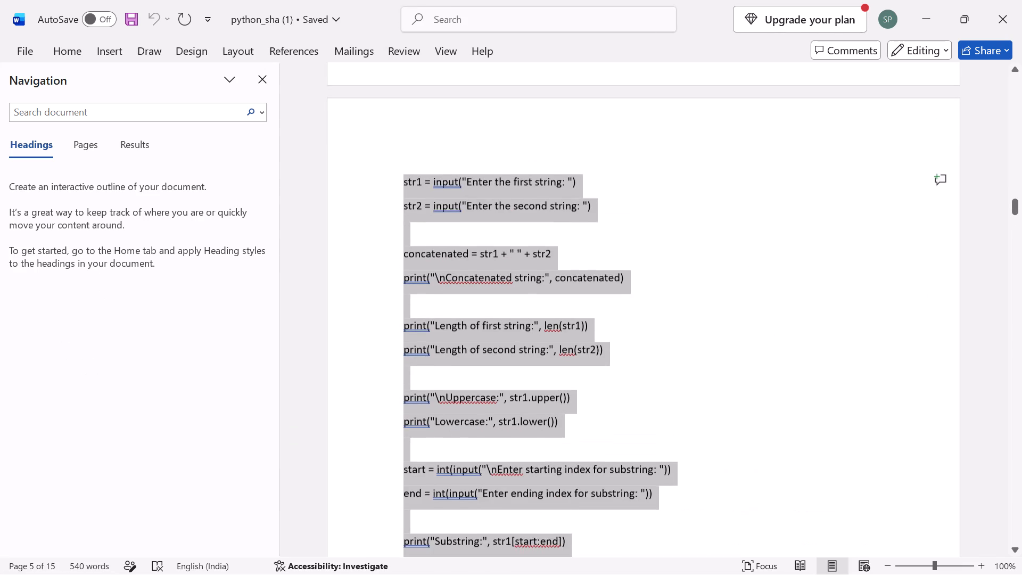
pyautogui.scroll(1, 389, 83)
pyautogui.scroll(-1, 474, 282)
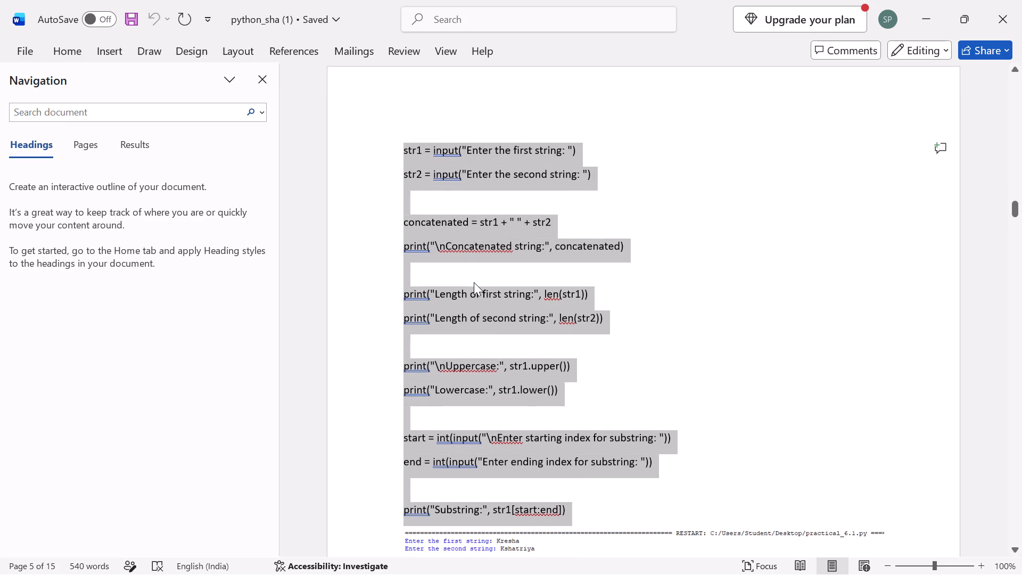
pyautogui.click(579, 504)
pyautogui.moveTo(579, 504); pyautogui.dragTo(401, 161)
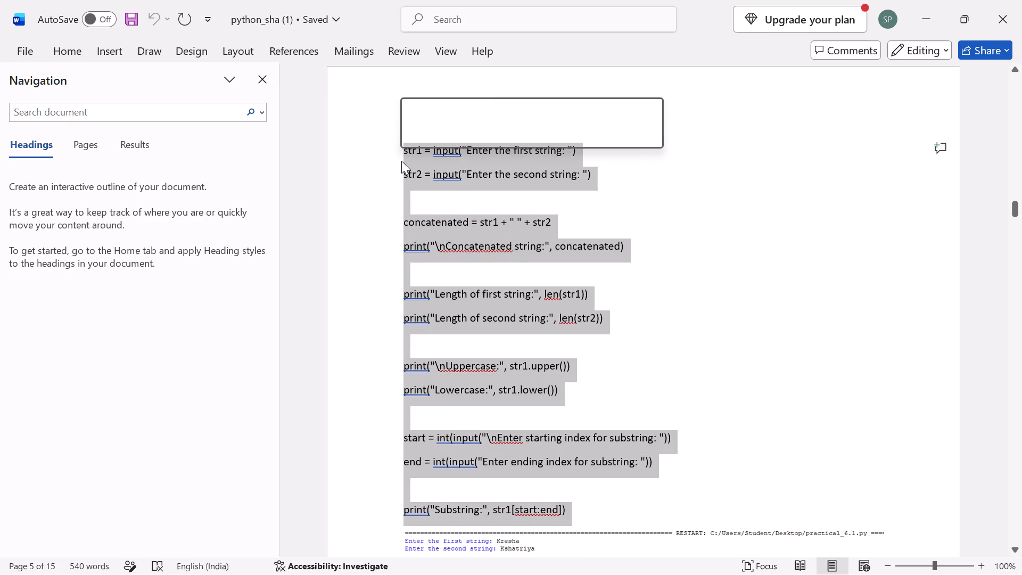
pyautogui.hotkey('ctrl', 'c')
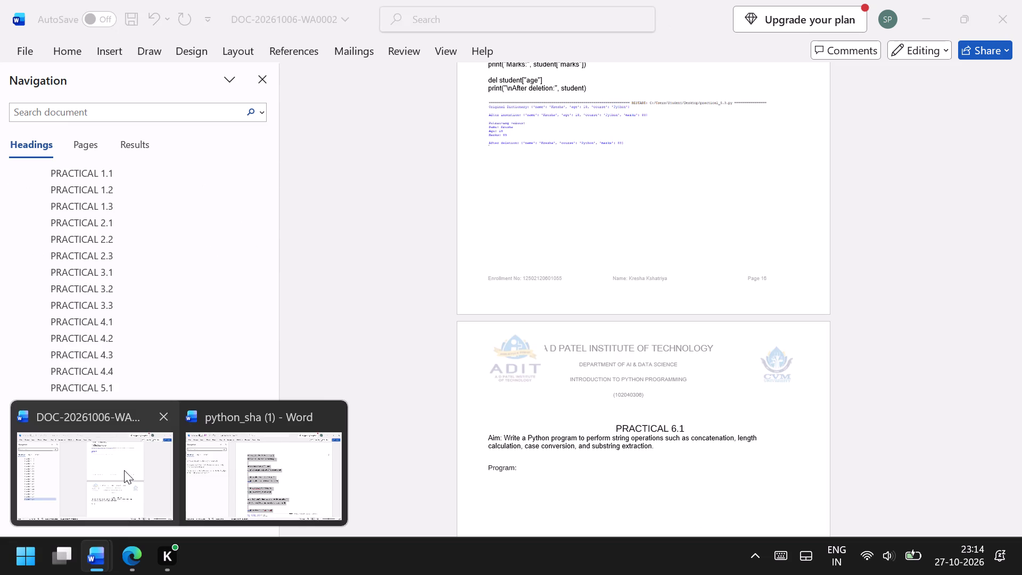
pyautogui.click(124, 470)
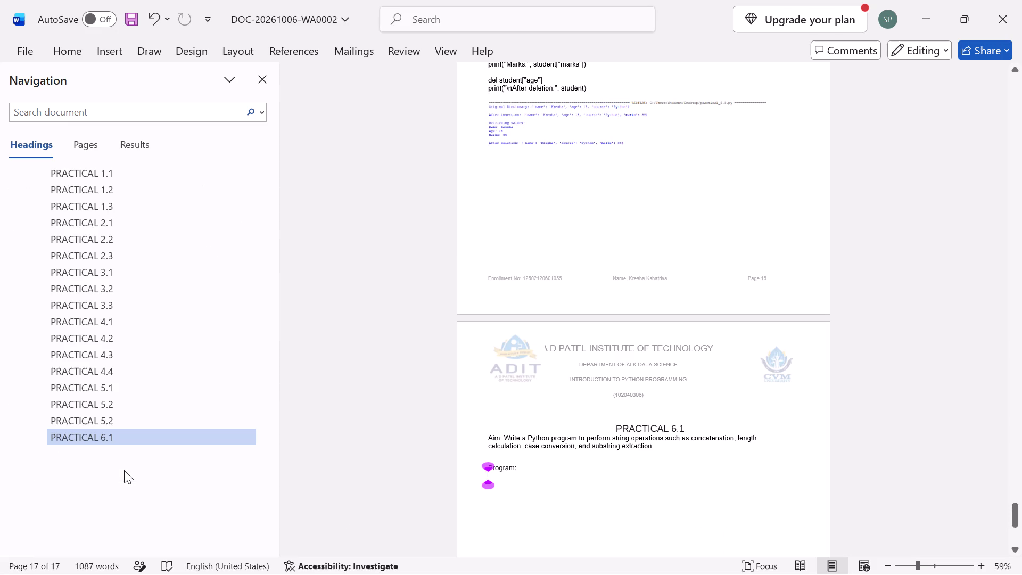
pyautogui.hotkey('ctrl', 'v')
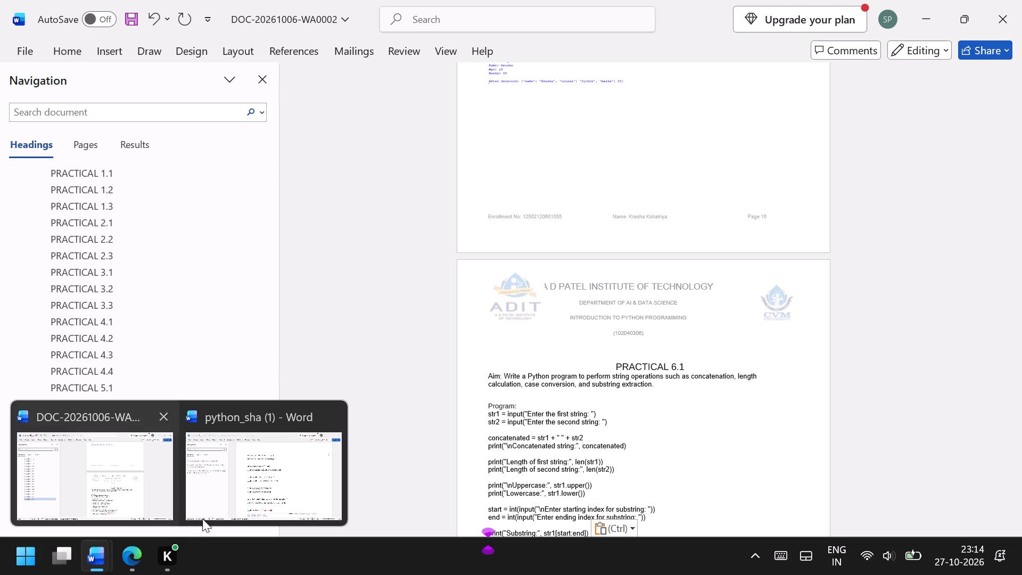
# Copy the practical_6.1.py output picture from python_sha (1) and paste it below the PRACTICAL 6.1 code in DOC-20261006-WA0002.
pyautogui.click(252, 480)
pyautogui.scroll(-2, 513, 346)
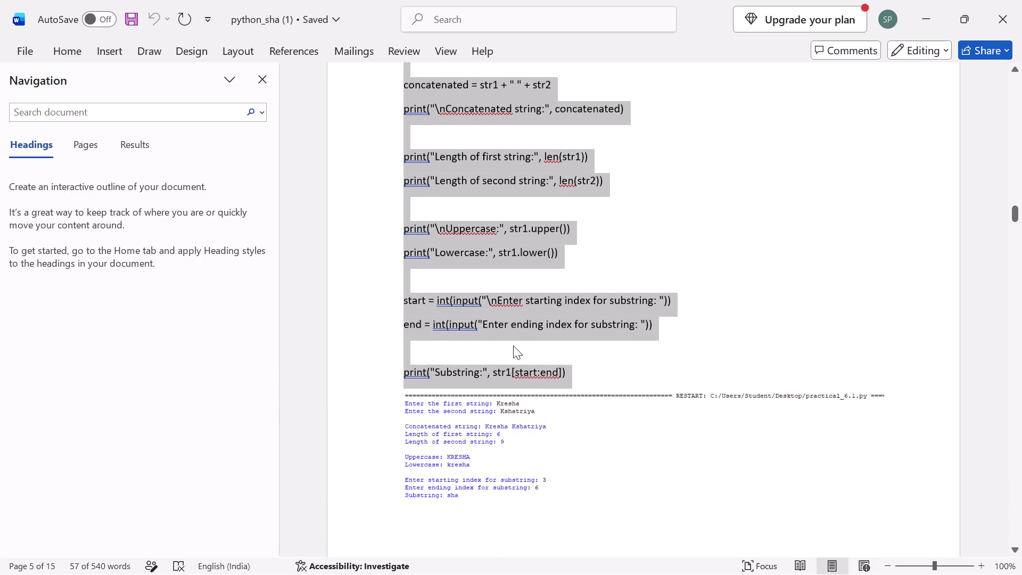
pyautogui.rightClick(576, 391)
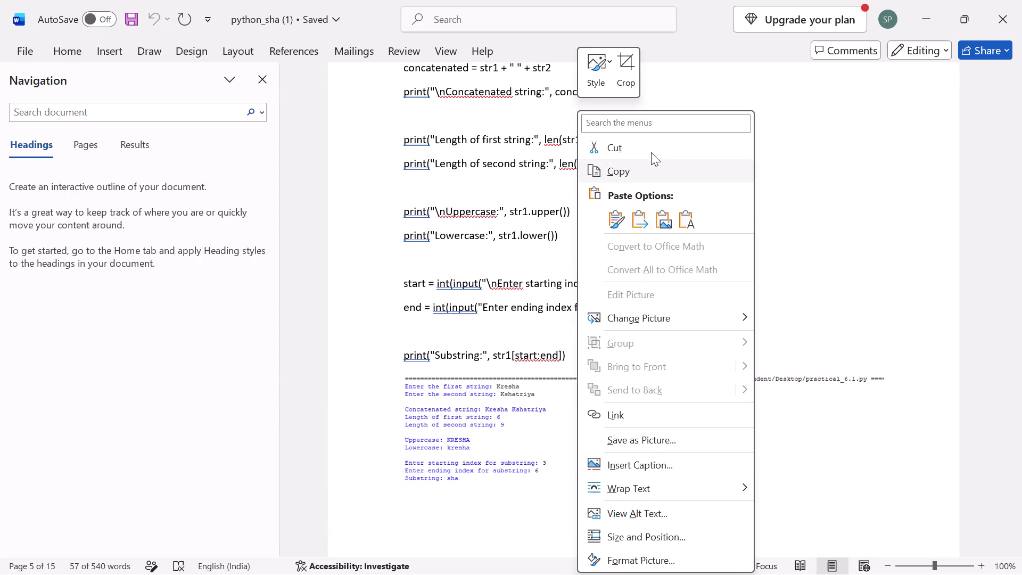
pyautogui.click(631, 172)
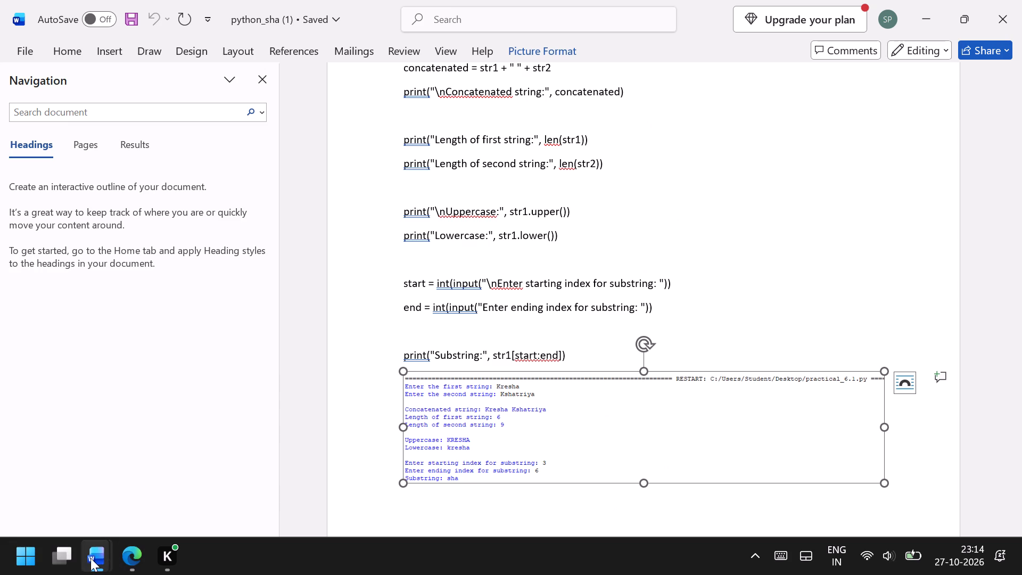
pyautogui.click(91, 481)
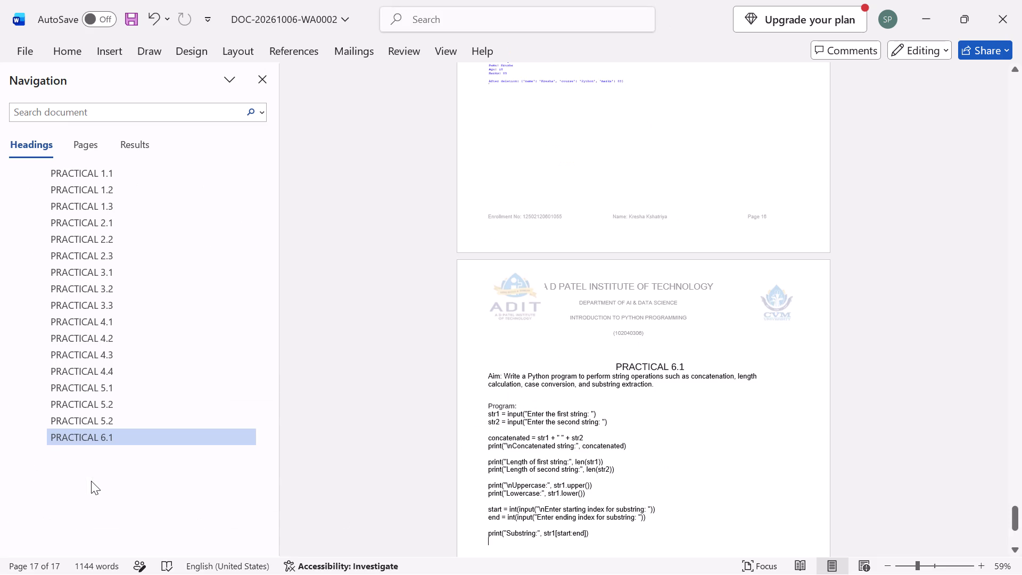
pyautogui.scroll(-1, 539, 432)
pyautogui.hotkey('ctrl', 'v')
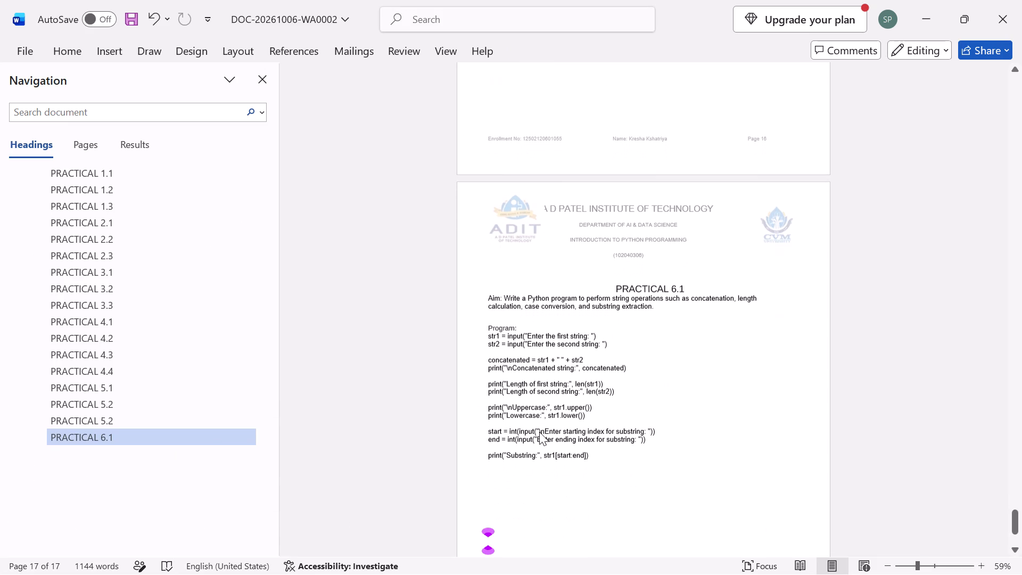
# Insert a page break after the PRACTICAL 6.1 output picture on page 17.
pyautogui.click(107, 48)
pyautogui.click(71, 114)
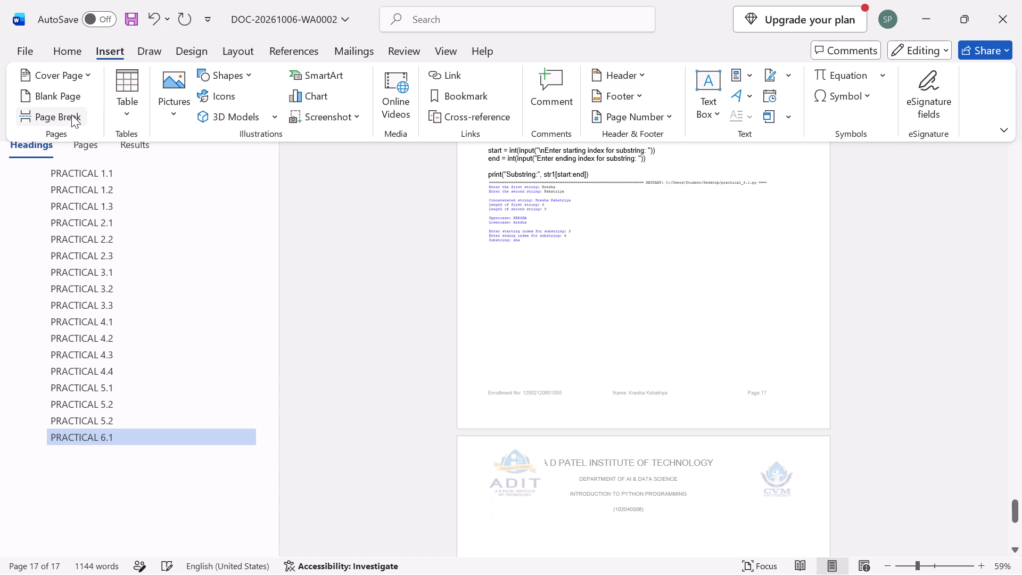
# Copy the PRACTICAL 6.1 heading from page 17 and paste it at the top of the new blank page 18.
pyautogui.scroll(2, 649, 287)
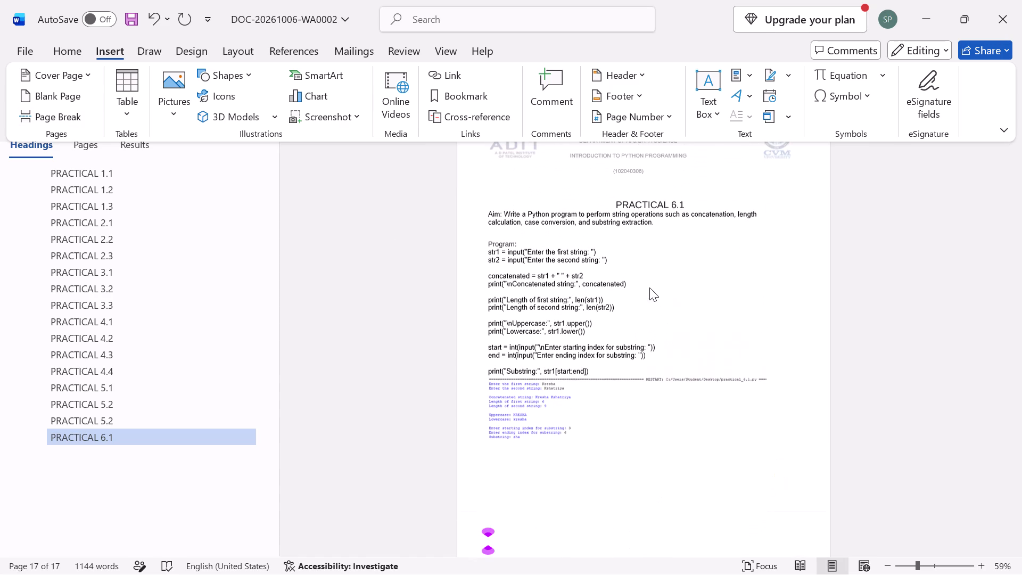
pyautogui.moveTo(688, 203); pyautogui.dragTo(621, 206)
pyautogui.moveTo(690, 203); pyautogui.dragTo(652, 212)
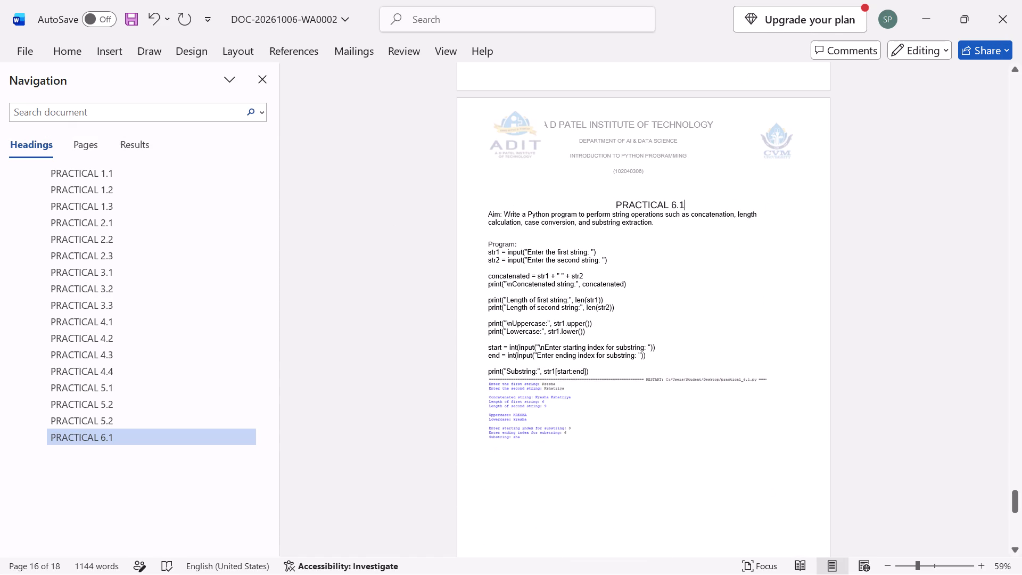
pyautogui.moveTo(652, 212); pyautogui.dragTo(619, 206)
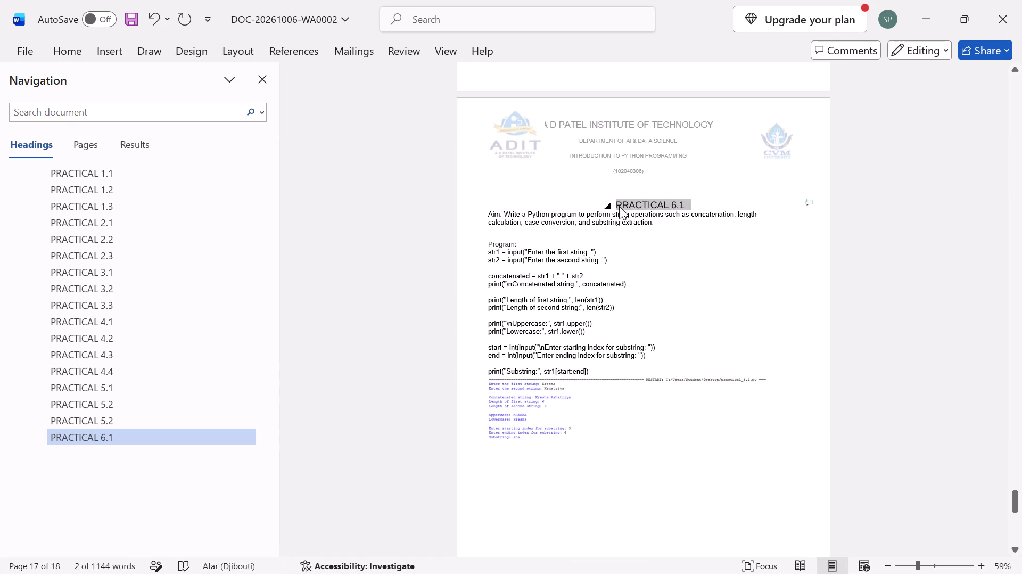
pyautogui.hotkey('ctrl', 'c')
pyautogui.scroll(-2, 671, 442)
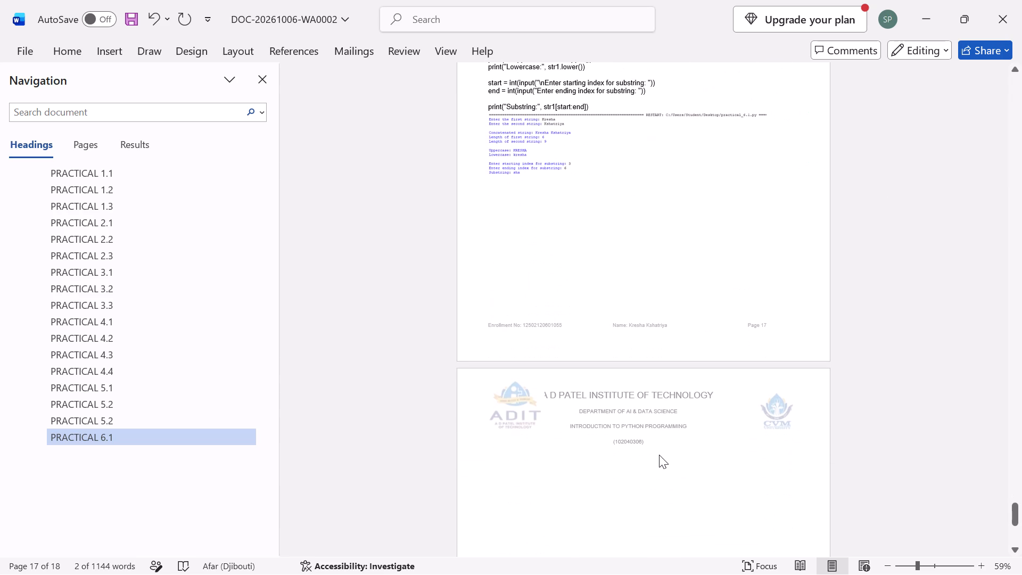
pyautogui.click(659, 455)
pyautogui.hotkey('ctrl', 'v')
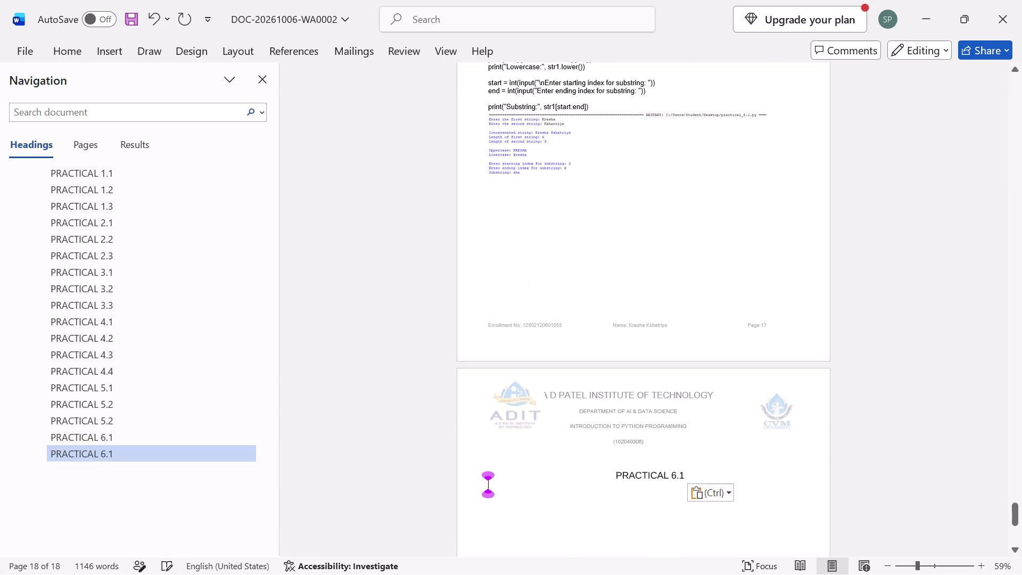
# Change the number in the page 18 heading so it reads PRACTICAL 6.2.
pyautogui.click(689, 473)
pyautogui.press('BackSpace')
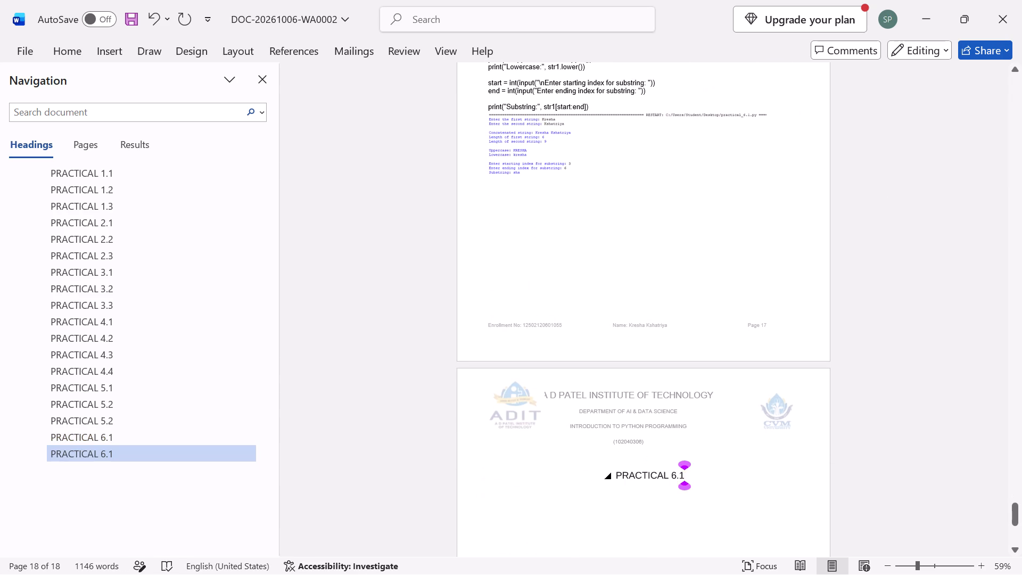
pyautogui.press('2')
# Copy the "Aim:" label from PRACTICAL 6.1 and paste it on a new line below the PRACTICAL 6.2 heading.
pyautogui.scroll(1, 689, 473)
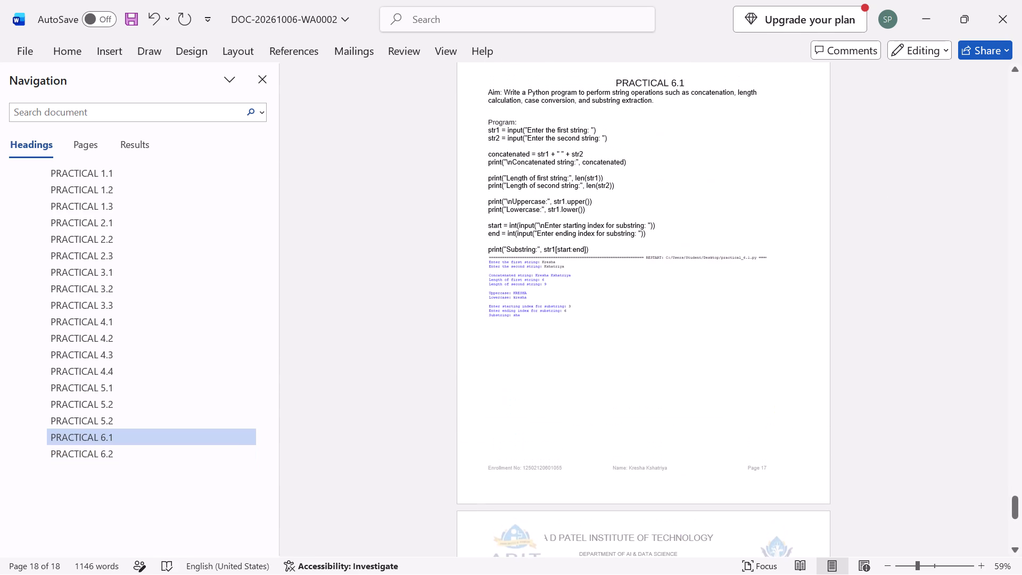
pyautogui.moveTo(504, 90); pyautogui.dragTo(493, 89)
pyautogui.moveTo(493, 89); pyautogui.dragTo(488, 89)
pyautogui.hotkey('ctrl', 'c')
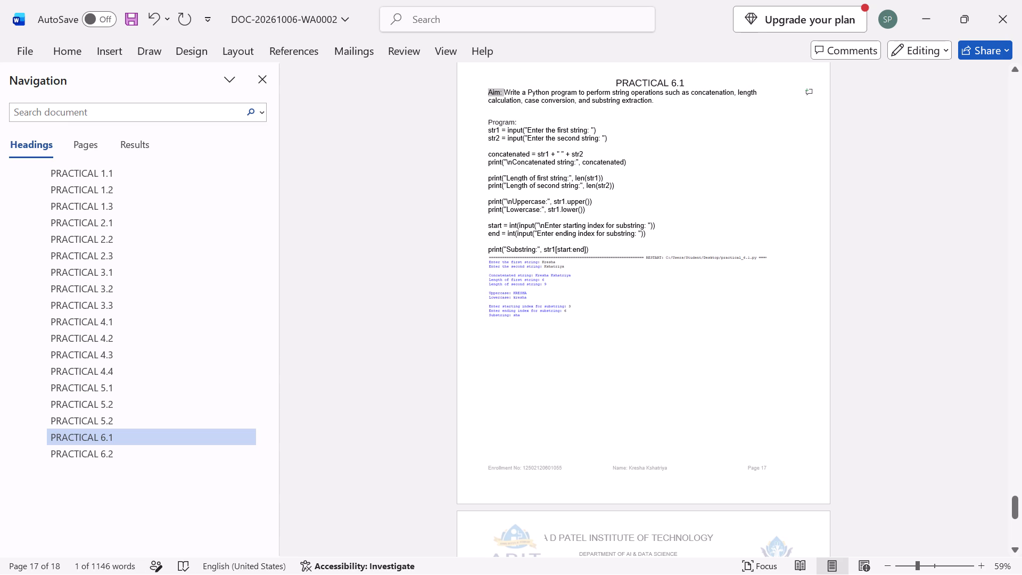
pyautogui.scroll(-2, 688, 418)
pyautogui.click(723, 237)
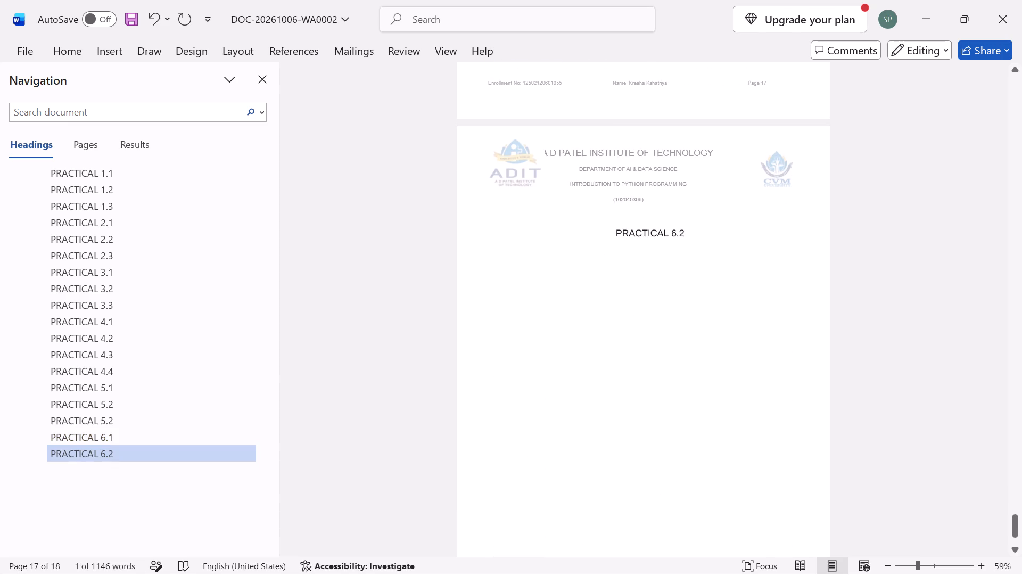
pyautogui.press('Return')
pyautogui.hotkey('ctrl', 'v')
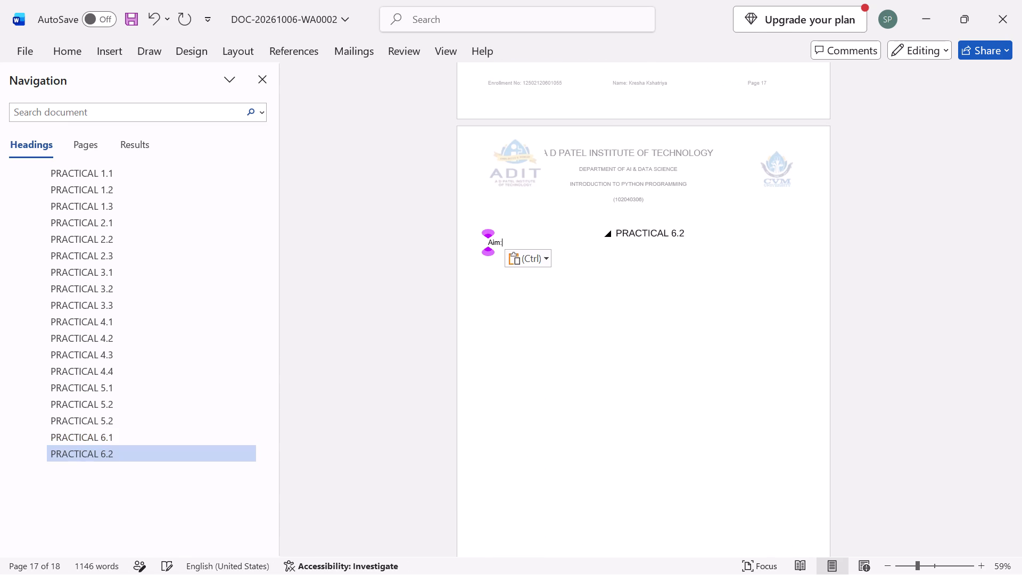
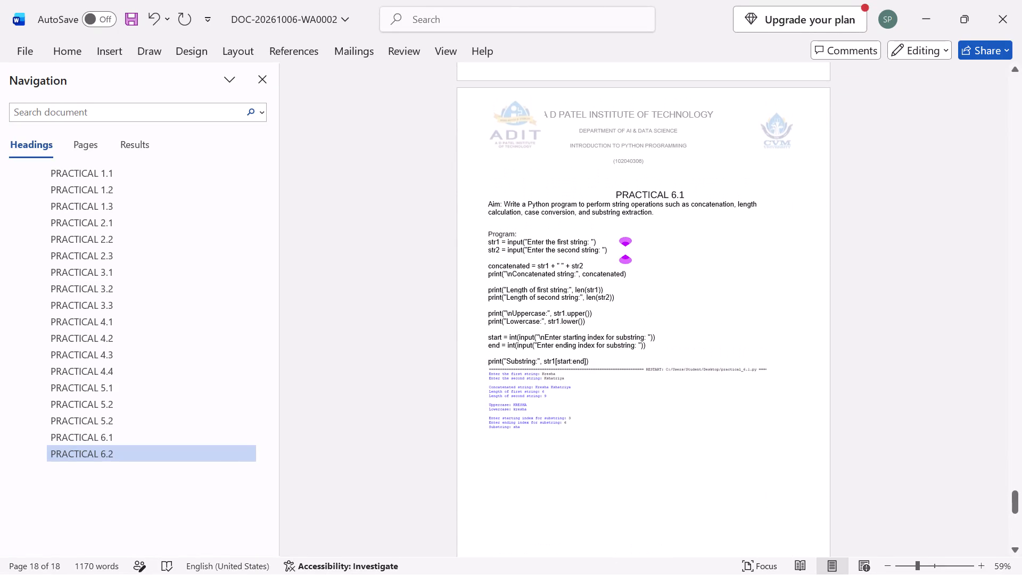
# Copy the "Program:" label from PRACTICAL 6.1 and paste it below the PRACTICAL 6.2 aim, leaving a blank line between them.
pyautogui.moveTo(518, 234); pyautogui.dragTo(487, 235)
pyautogui.hotkey('ctrl', 'c')
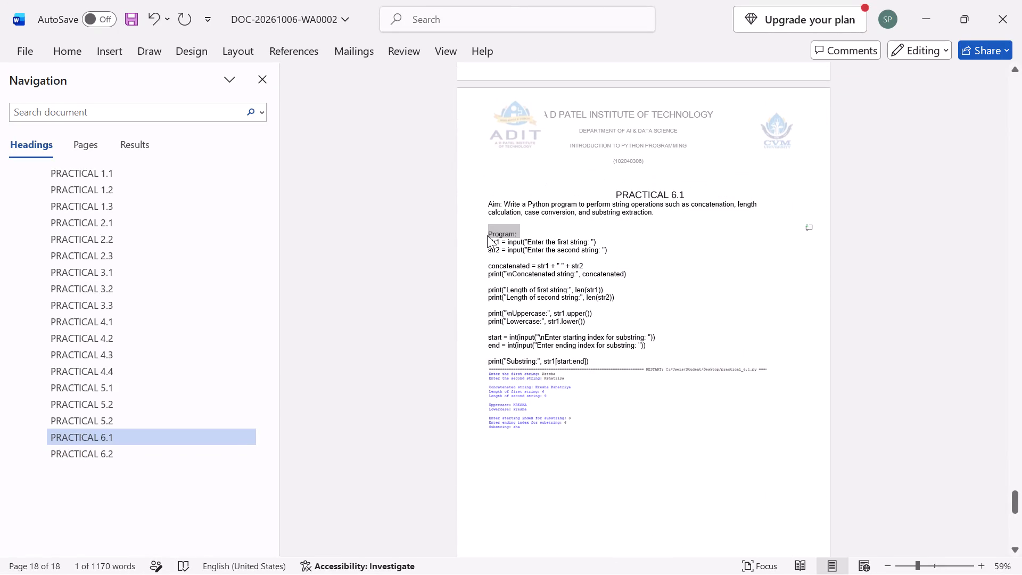
pyautogui.scroll(-2, 653, 484)
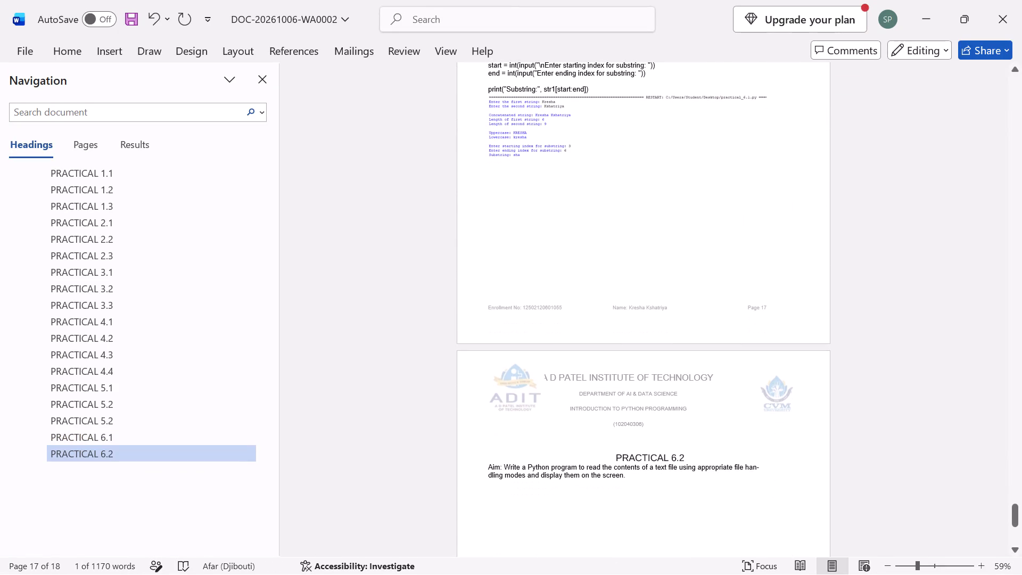
pyautogui.click(636, 472)
pyautogui.press('Return')
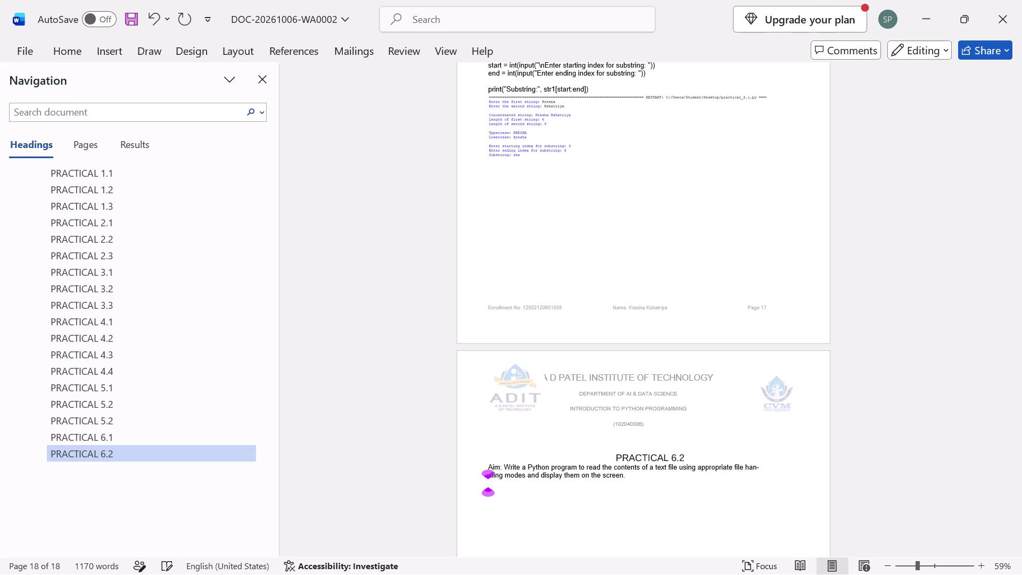
pyautogui.press('Return')
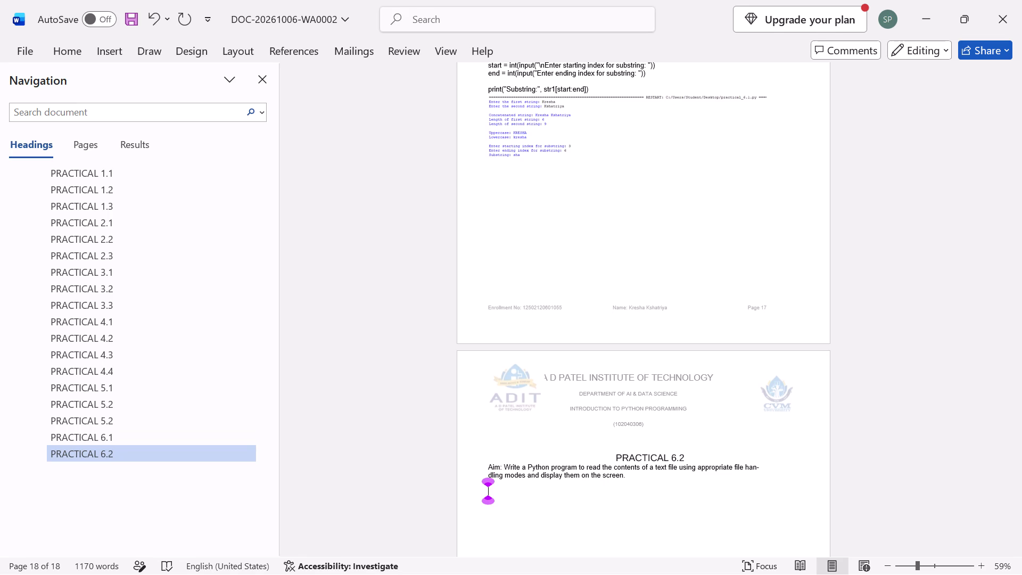
pyautogui.hotkey('ctrl', 'v')
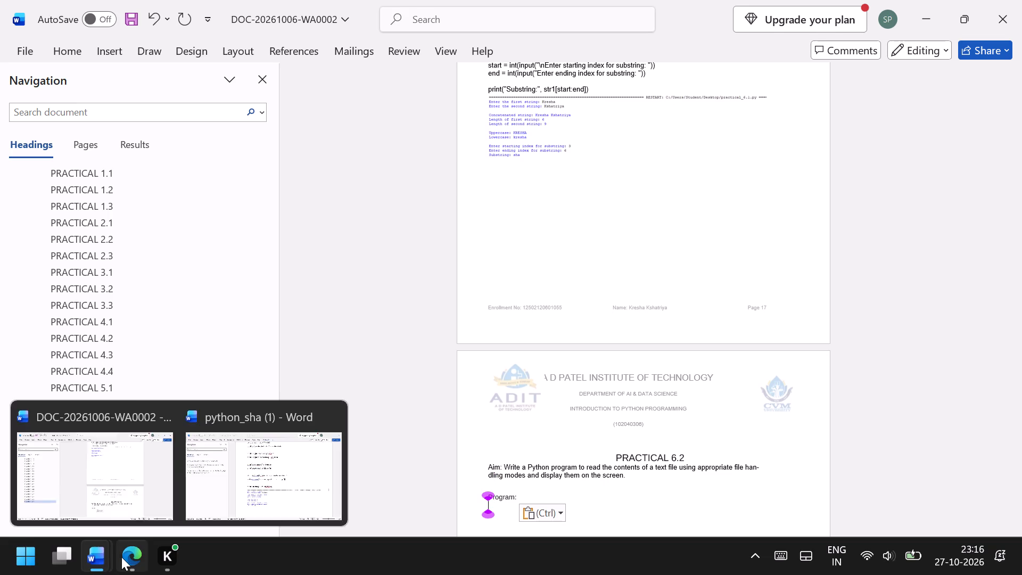
# Copy the sample.txt file-reading code from the python_sha (1) document and paste it under the PRACTICAL 6.2 "Program:" label.
pyautogui.click(246, 446)
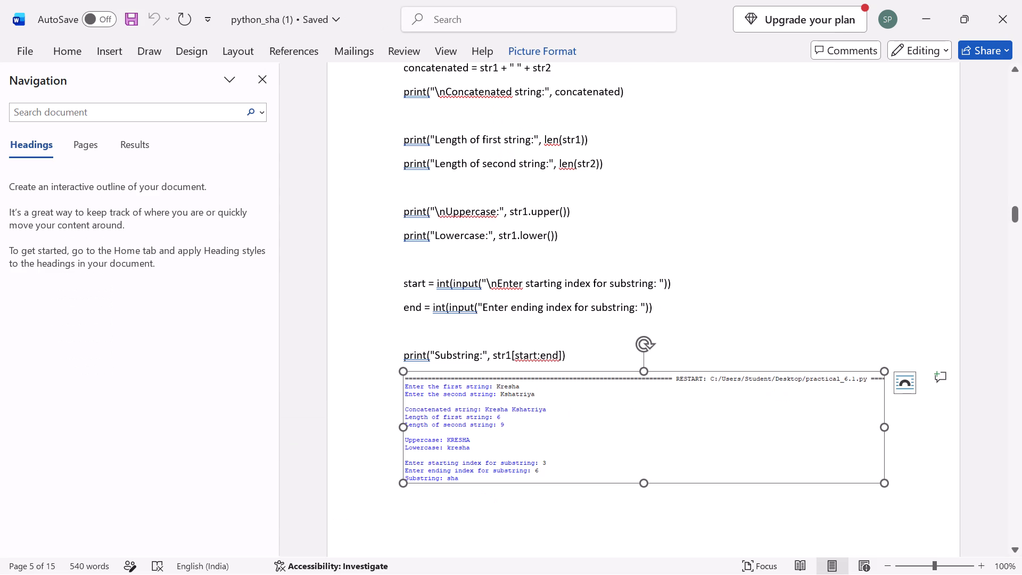
pyautogui.scroll(-2, 468, 355)
pyautogui.scroll(2, 468, 355)
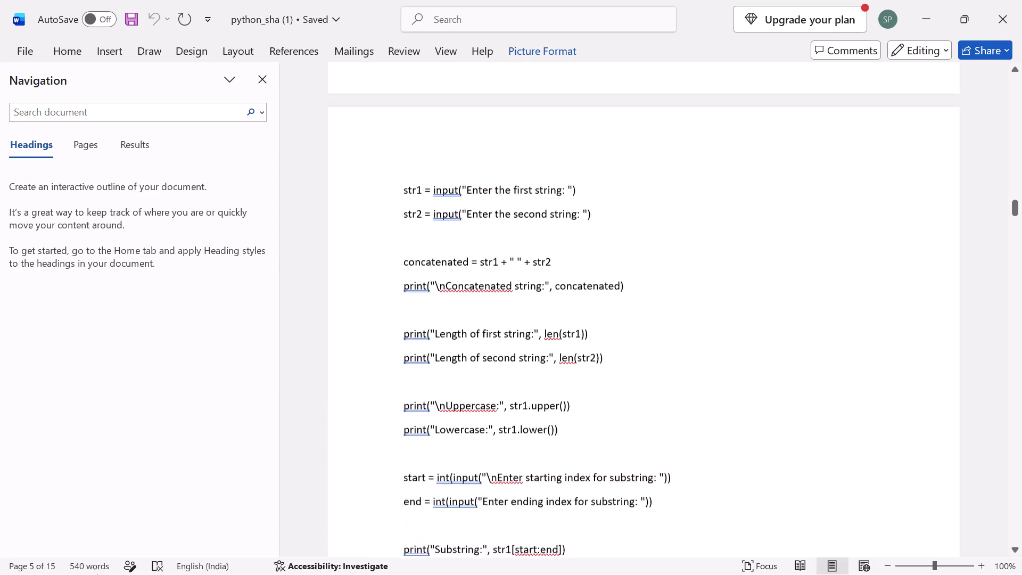
pyautogui.click(102, 495)
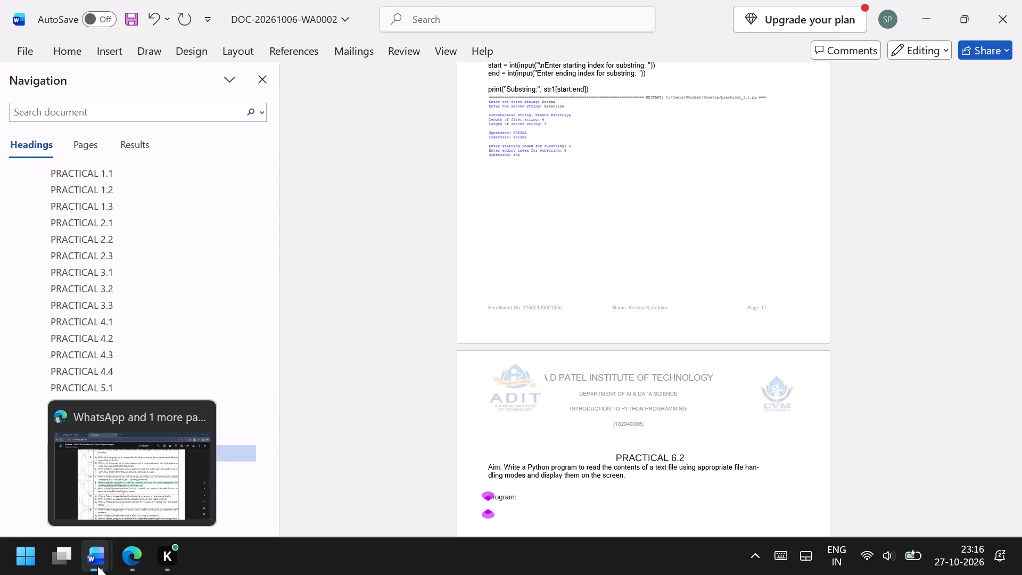
pyautogui.click(217, 462)
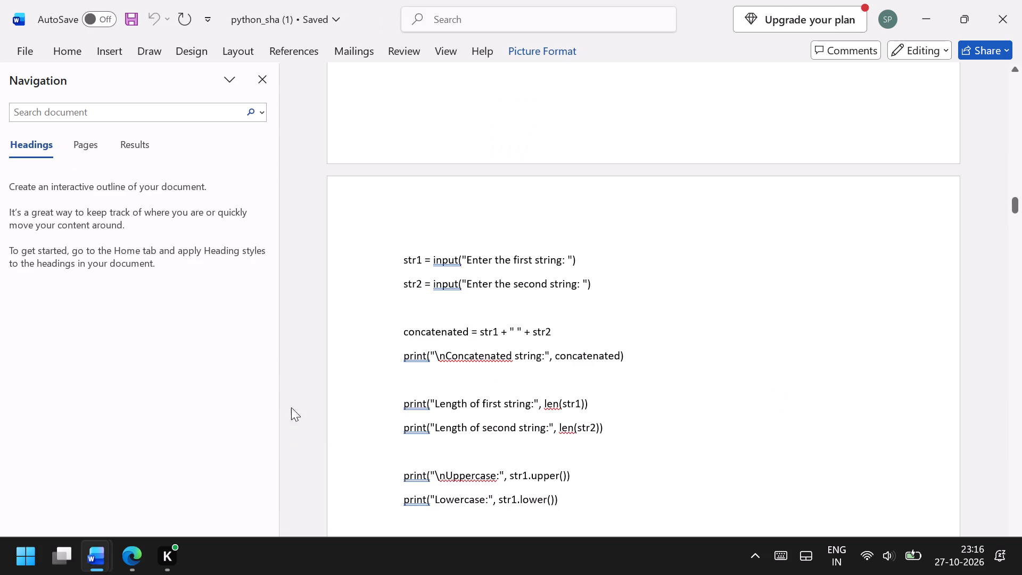
pyautogui.scroll(-1, 505, 306)
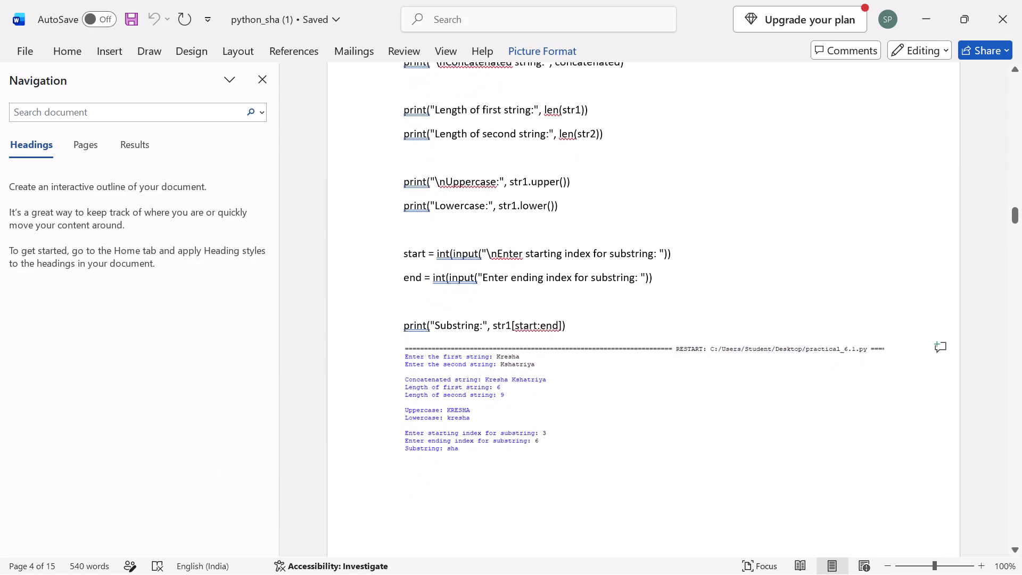
pyautogui.scroll(-2, 505, 306)
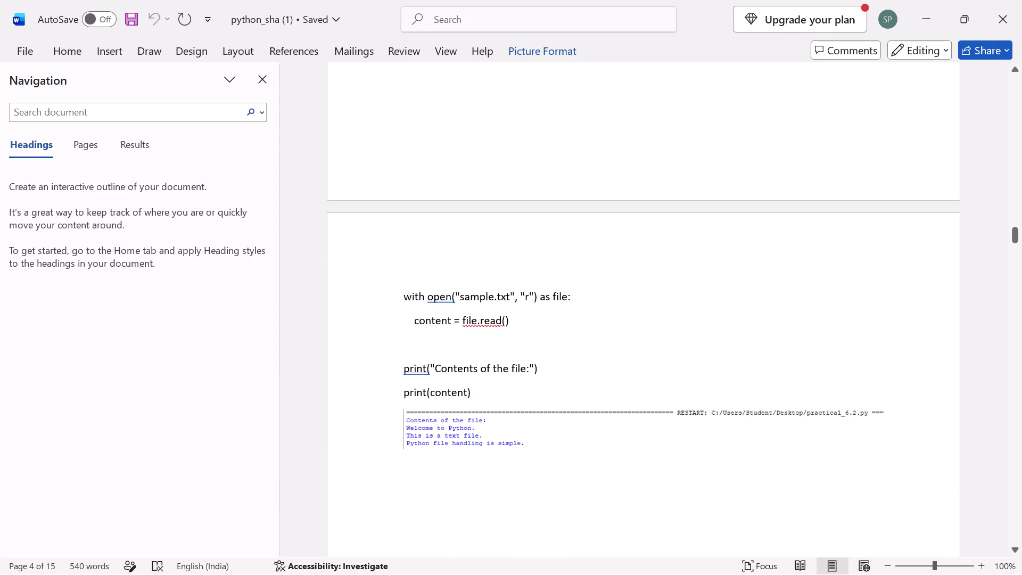
pyautogui.moveTo(482, 392); pyautogui.dragTo(408, 305)
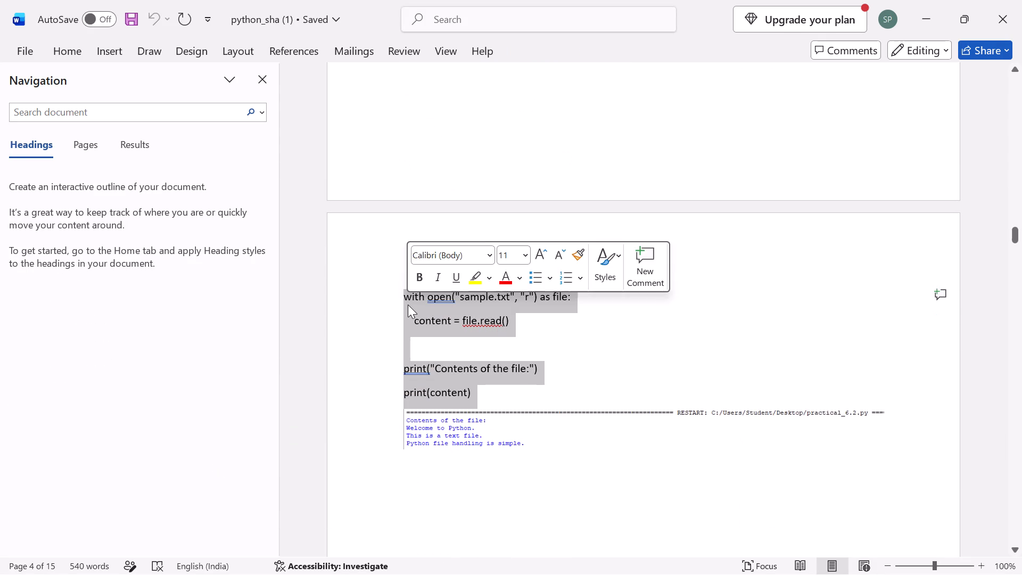
pyautogui.hotkey('ctrl', 'c')
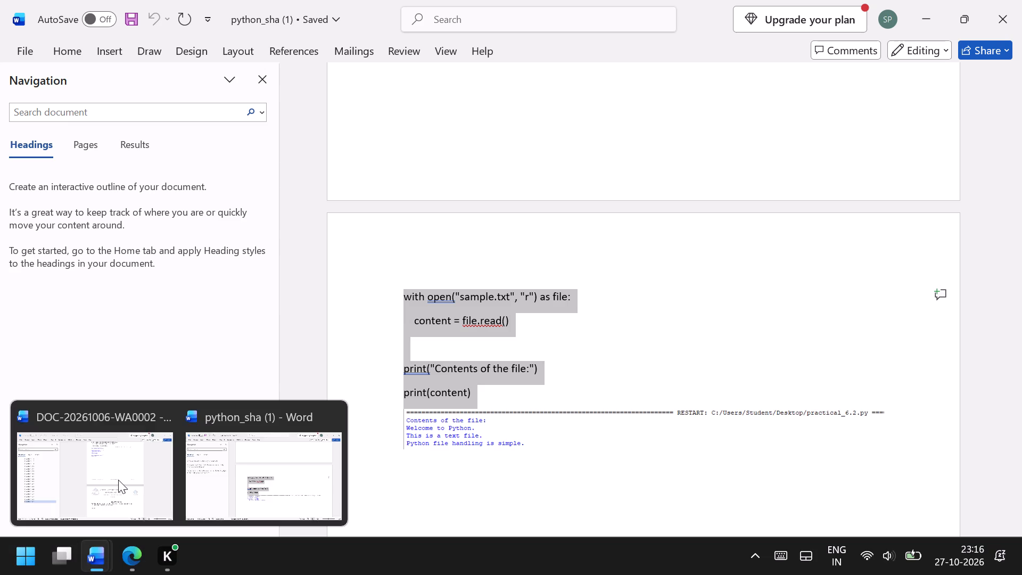
pyautogui.click(118, 480)
pyautogui.hotkey('ctrl', 'v')
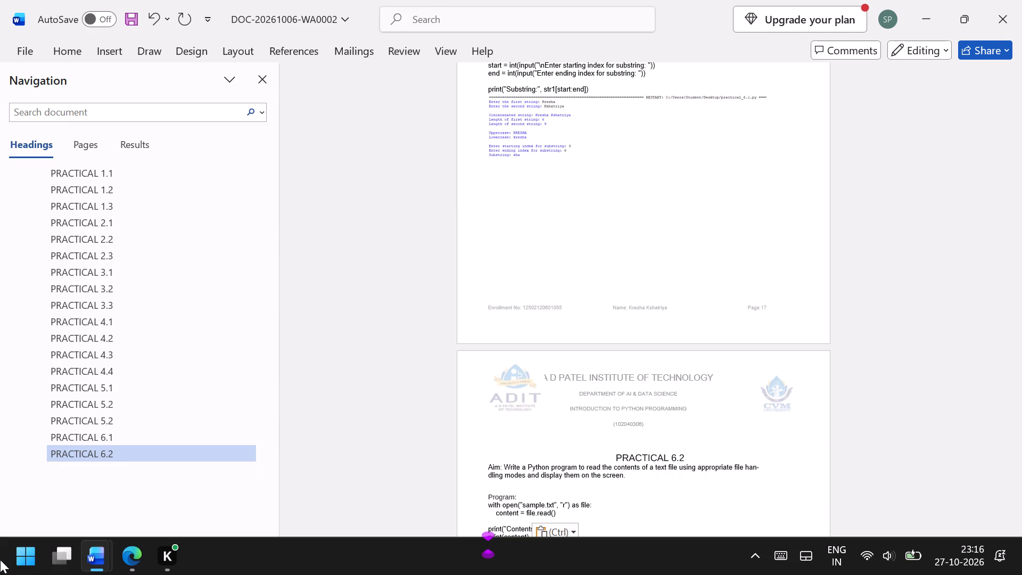
# Copy the practical_6.2.py output picture from python_sha (1) and paste it below the PRACTICAL 6.2 code.
pyautogui.click(280, 444)
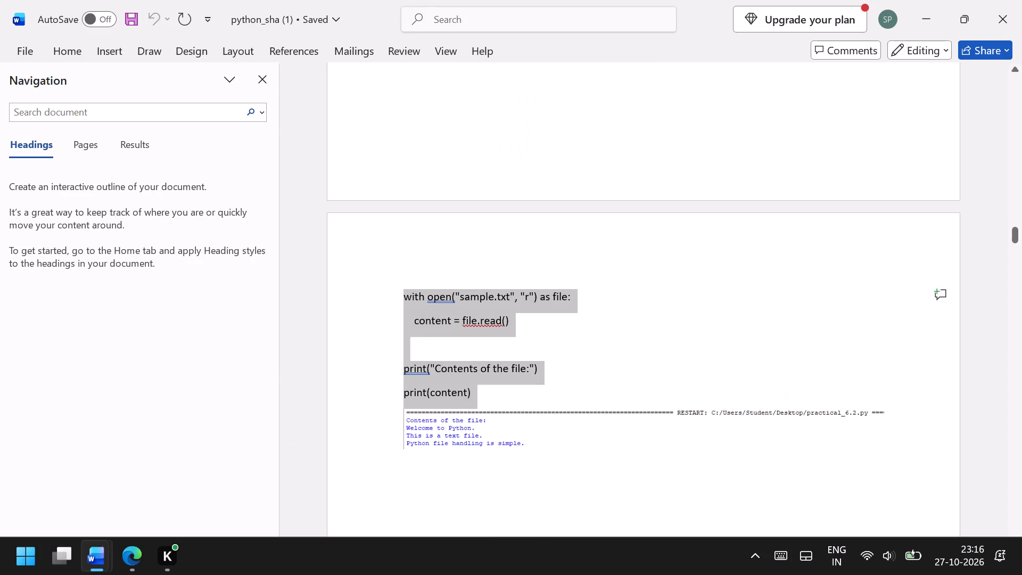
pyautogui.rightClick(507, 438)
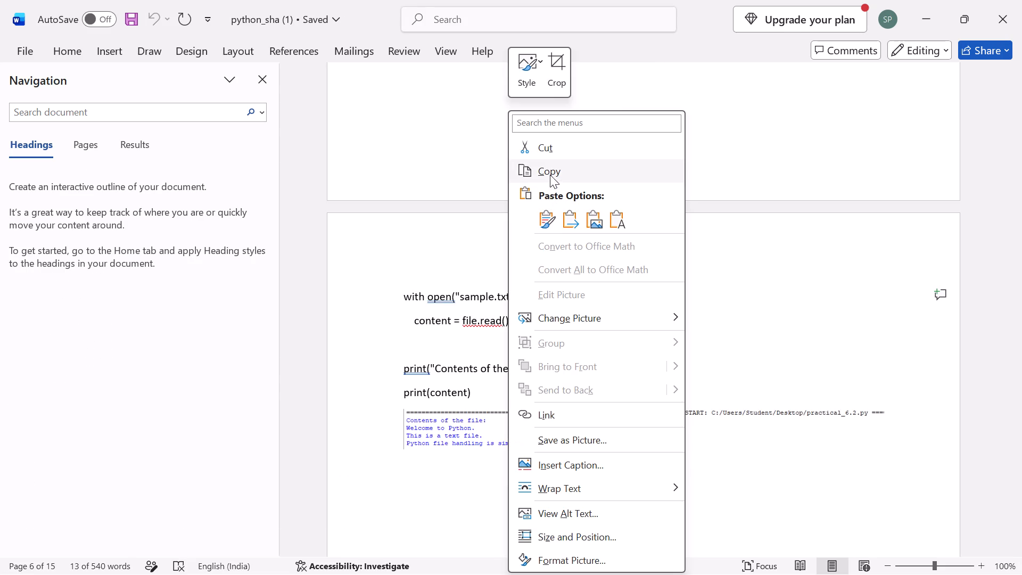
pyautogui.click(550, 175)
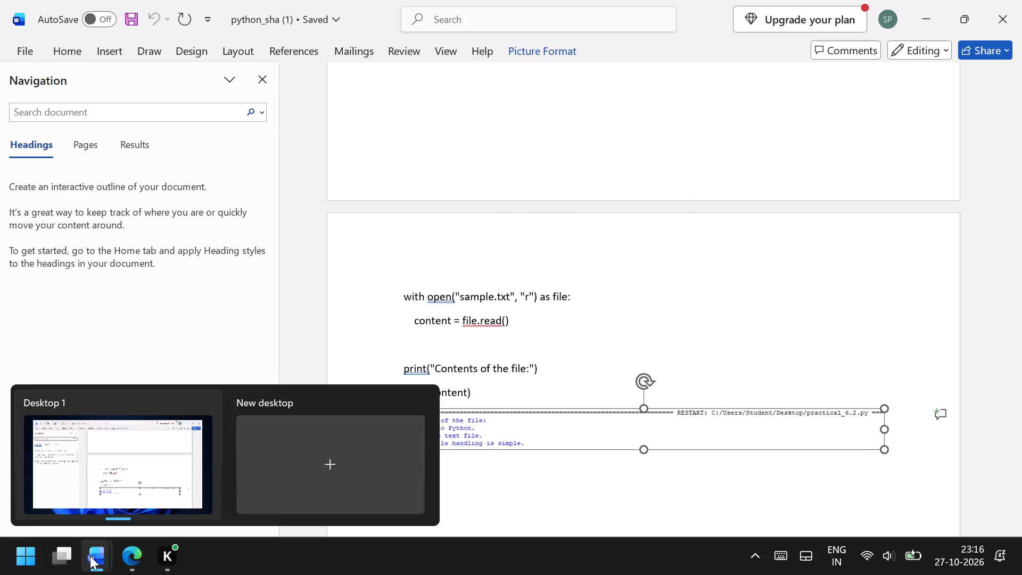
pyautogui.click(122, 475)
pyautogui.scroll(-1, 430, 454)
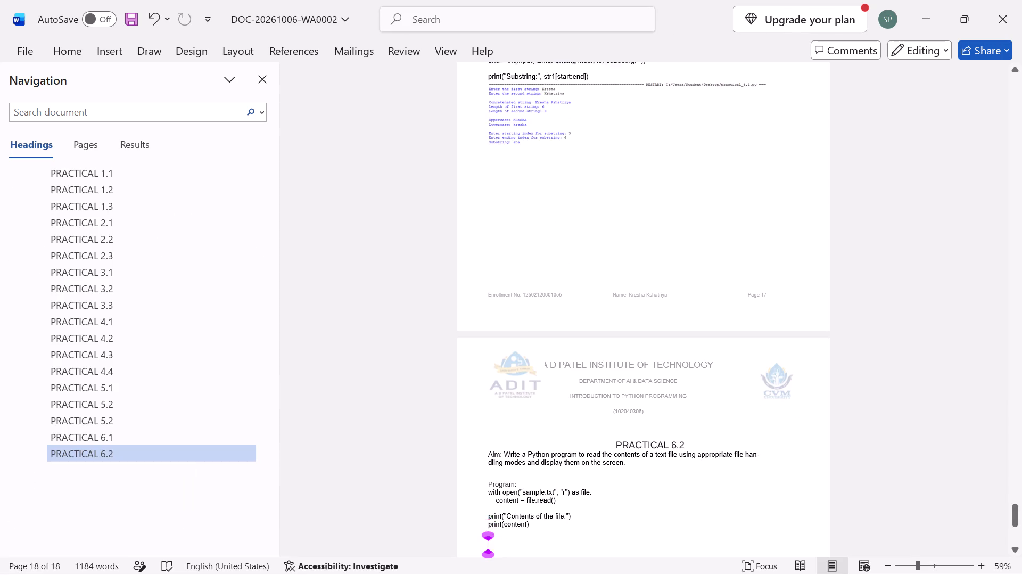
pyautogui.scroll(-1, 430, 454)
pyautogui.hotkey('ctrl', 'v')
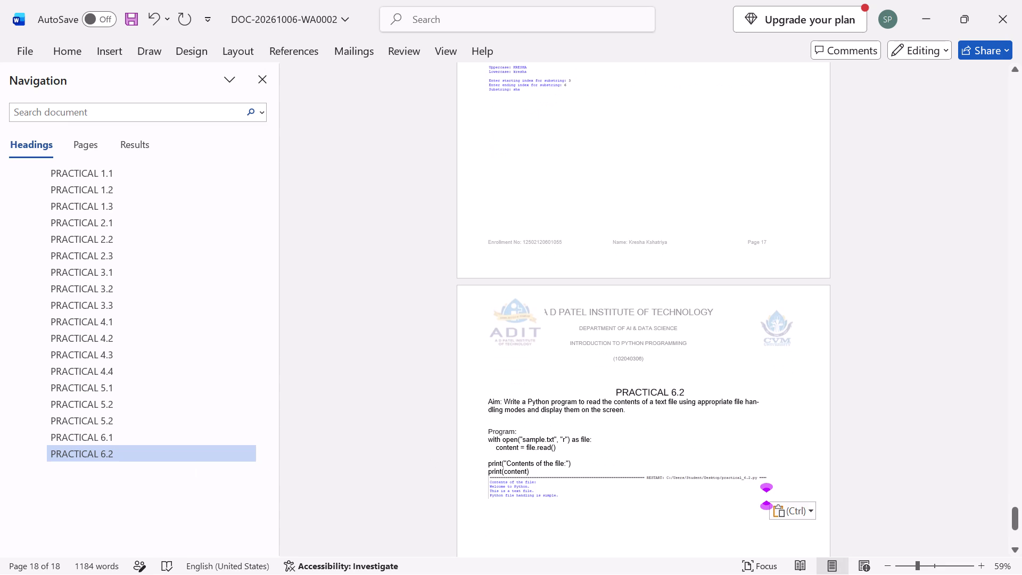
# Insert a page break after the PRACTICAL 6.2 output picture on page 18.
pyautogui.scroll(-1, 668, 440)
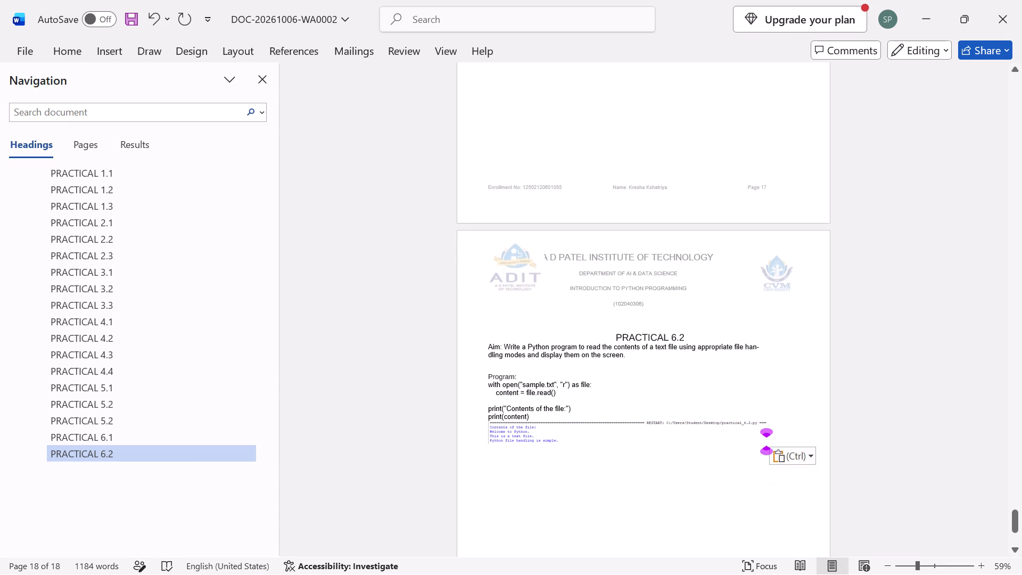
pyautogui.click(103, 52)
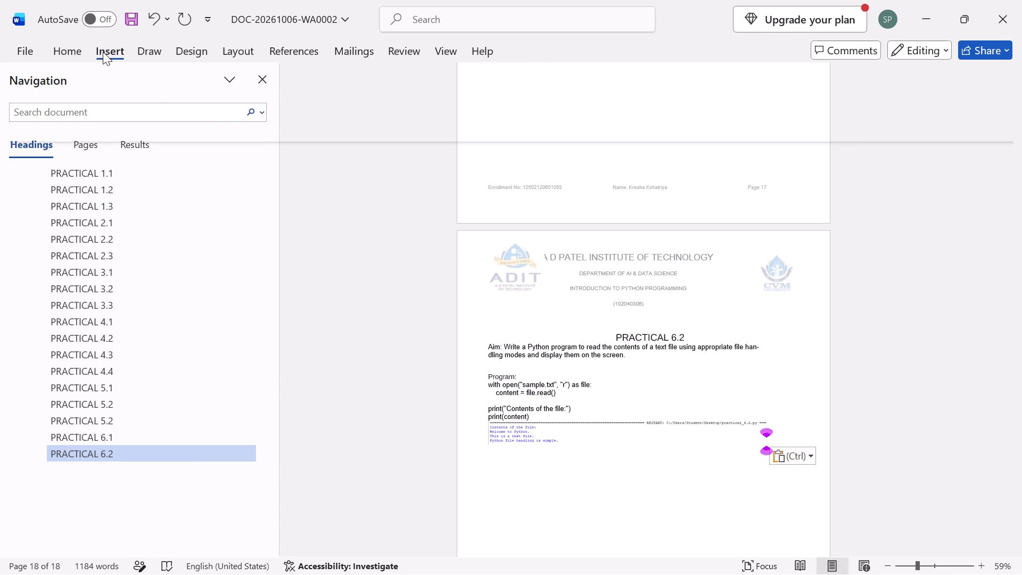
pyautogui.click(78, 115)
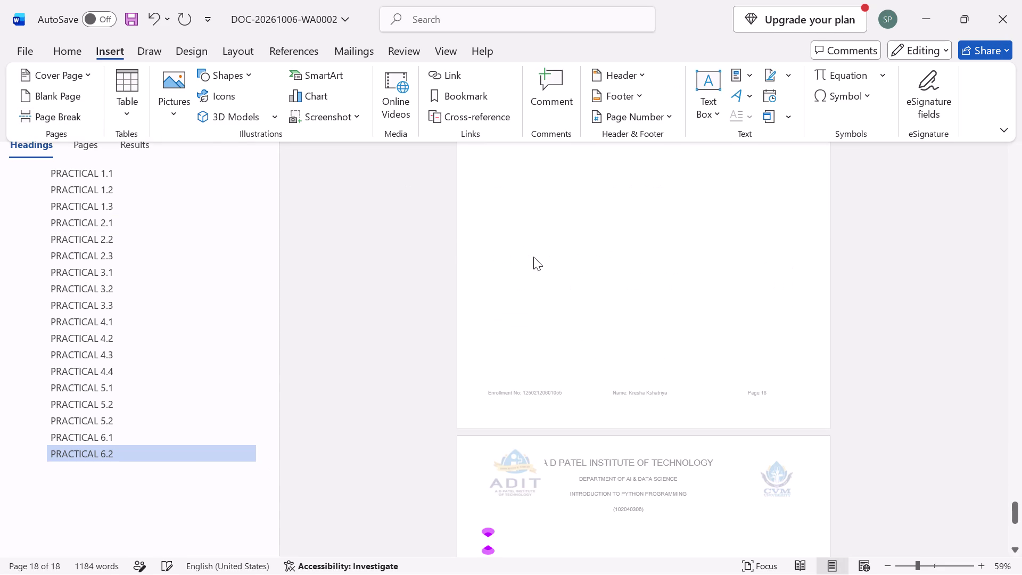
# Copy the PRACTICAL 6.2 heading from page 18 and paste it at the top of the new blank page 19.
pyautogui.scroll(2, 533, 257)
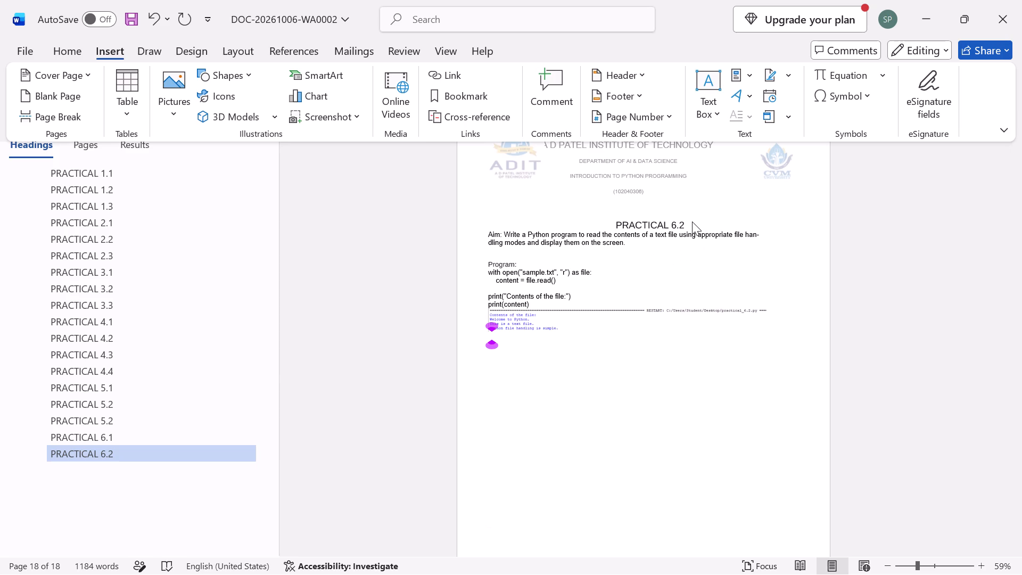
pyautogui.click(692, 221)
pyautogui.moveTo(692, 221); pyautogui.dragTo(614, 230)
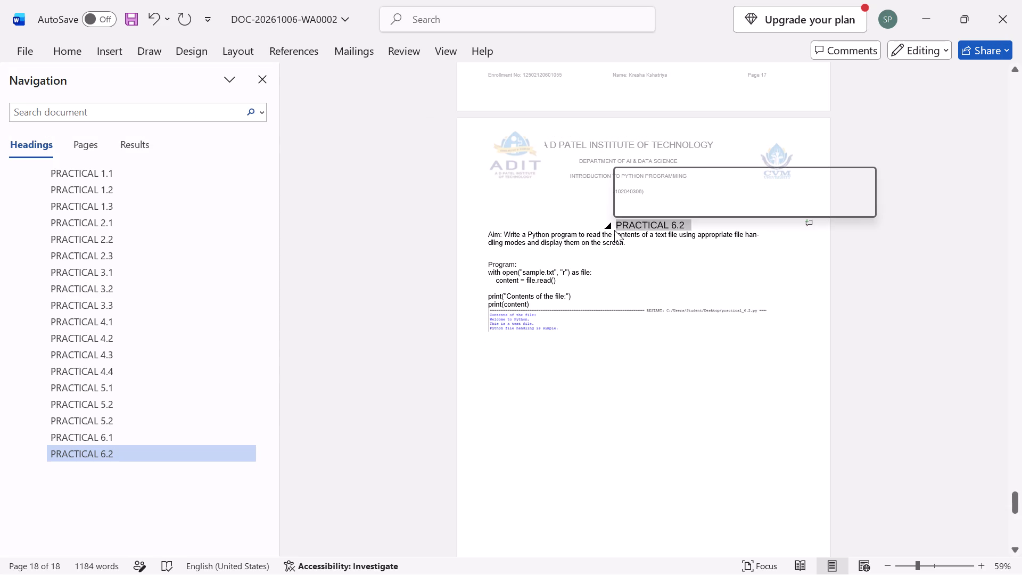
pyautogui.hotkey('ctrl', 'c')
pyautogui.scroll(-2, 675, 447)
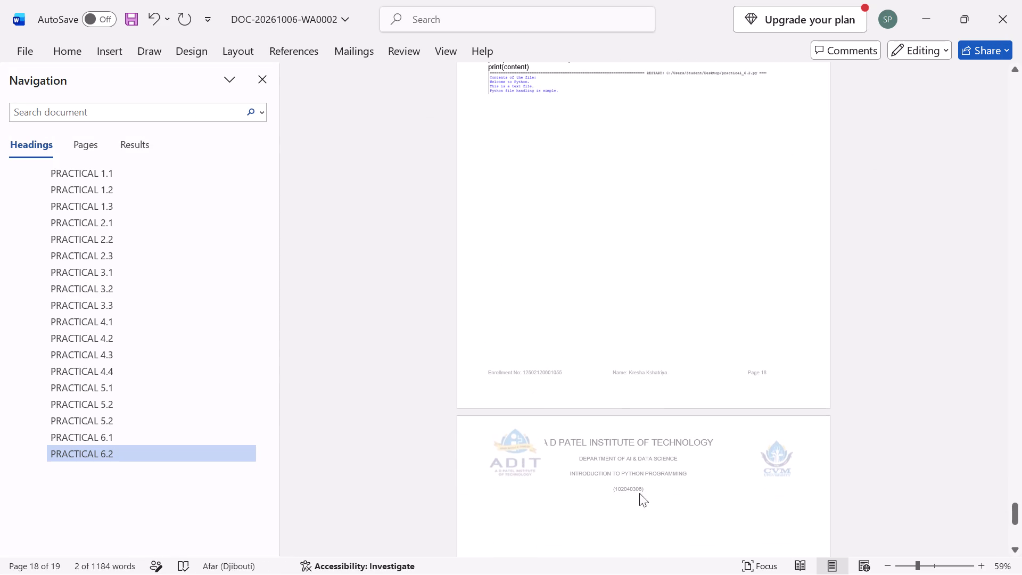
pyautogui.click(636, 509)
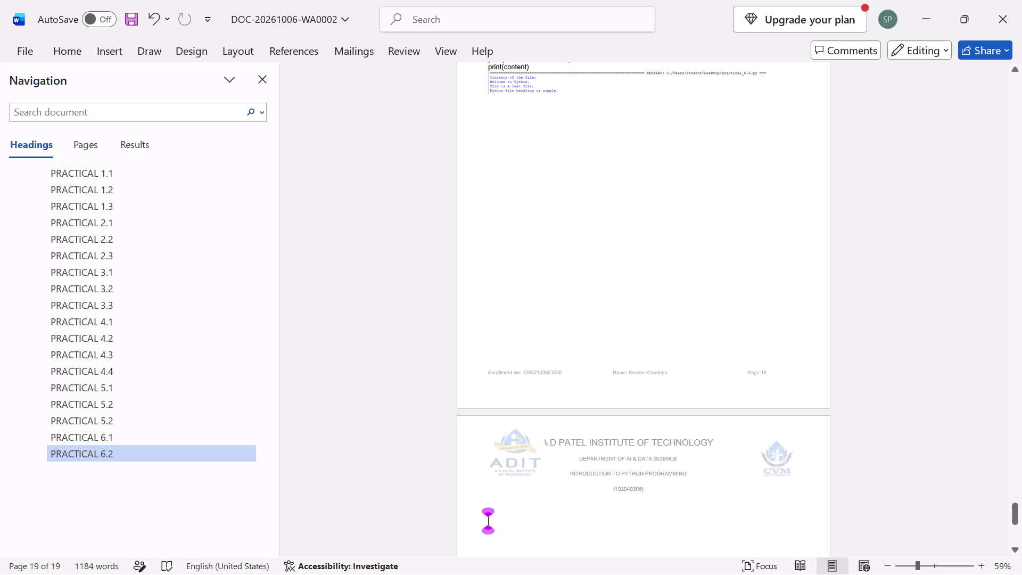
pyautogui.click(632, 497)
pyautogui.hotkey('ctrl', 'v')
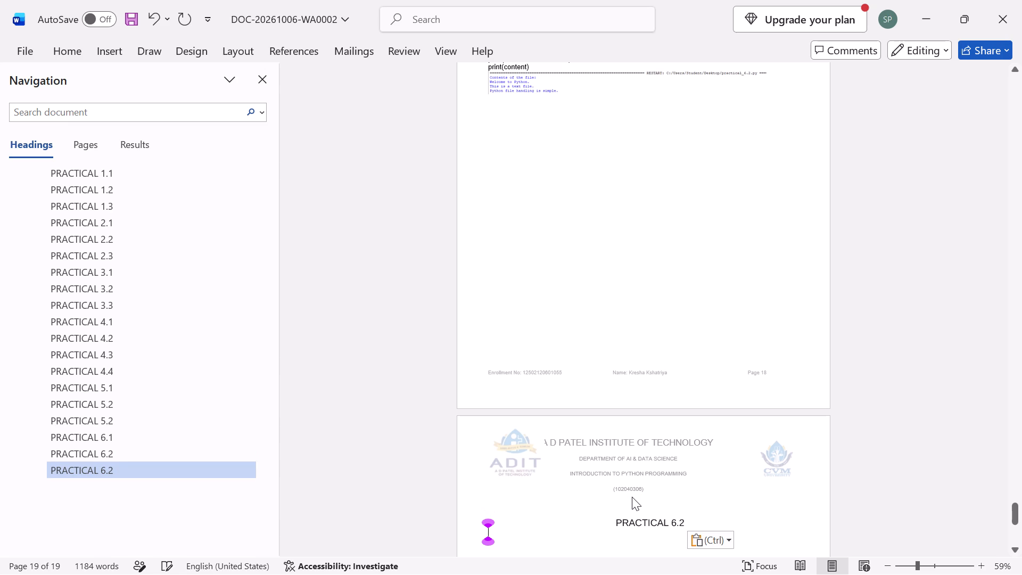
# Change the number in the page 19 heading so it reads PRACTICAL 6.3.
pyautogui.click(688, 519)
pyautogui.press('BackSpace')
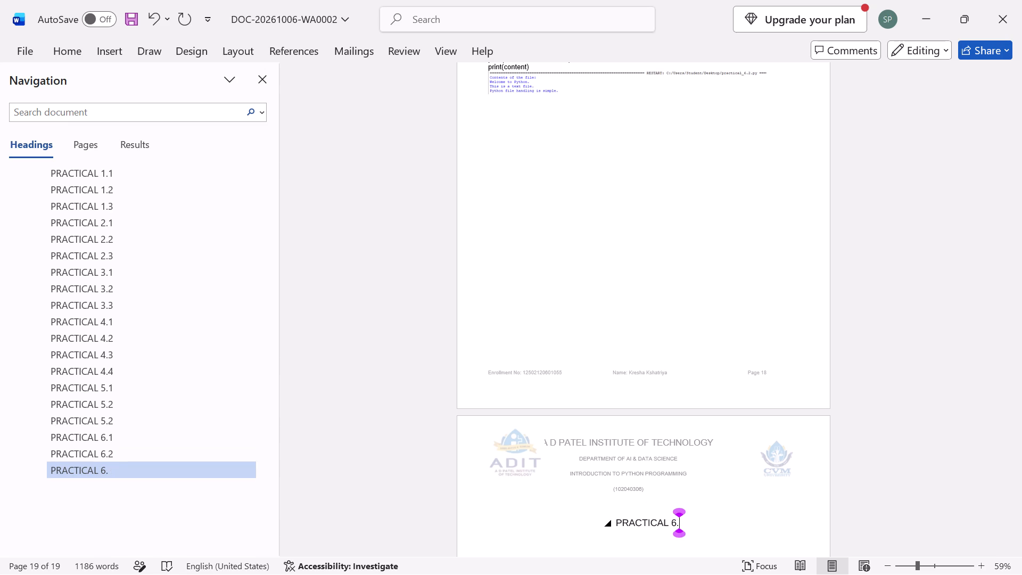
pyautogui.press('3')
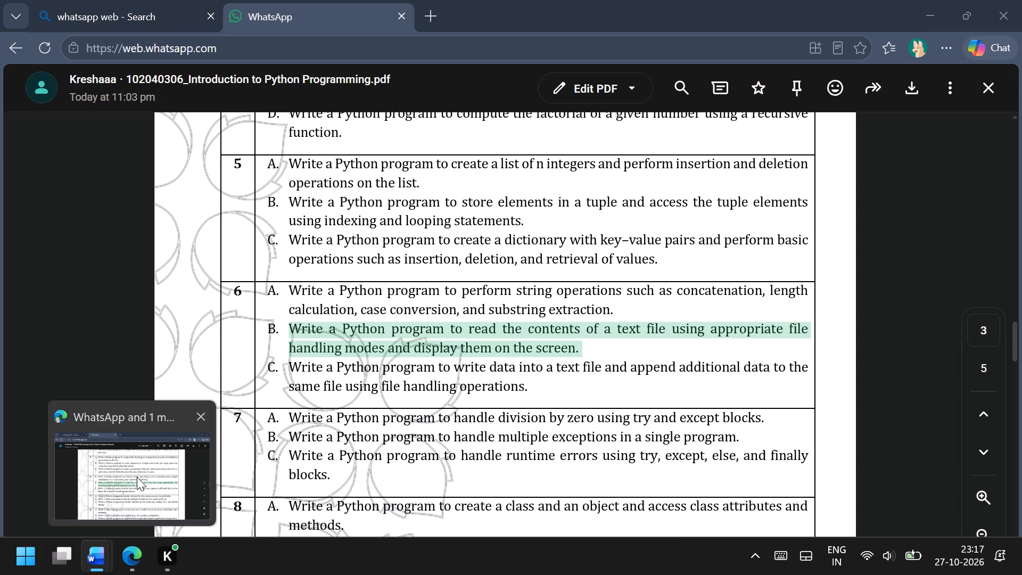
# Copy the "Aim:" label from PRACTICAL 6.2 and place the text cursor at the end of the PRACTICAL 6.3 heading.
pyautogui.scroll(1, 704, 137)
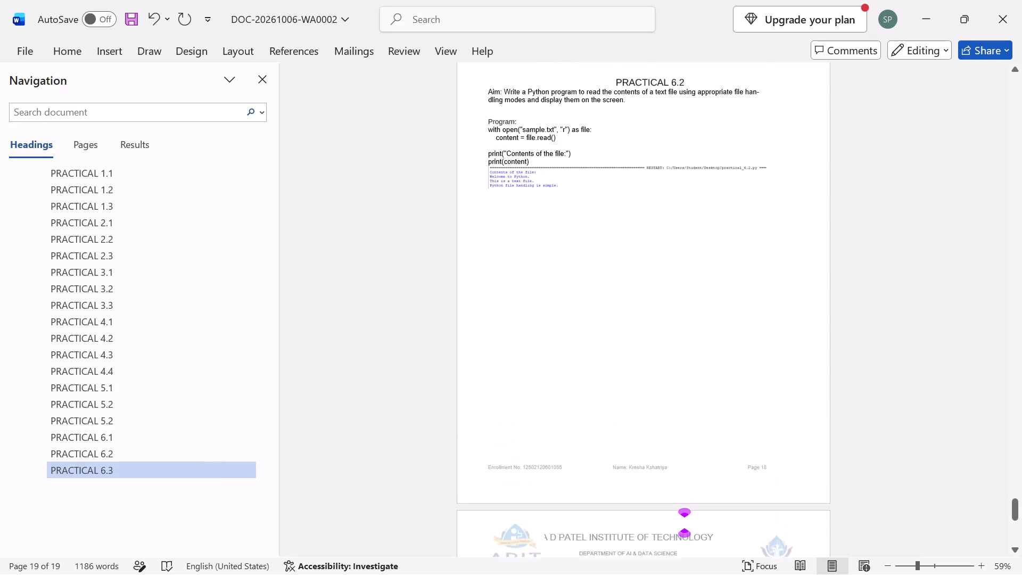
pyautogui.moveTo(501, 110); pyautogui.dragTo(482, 109)
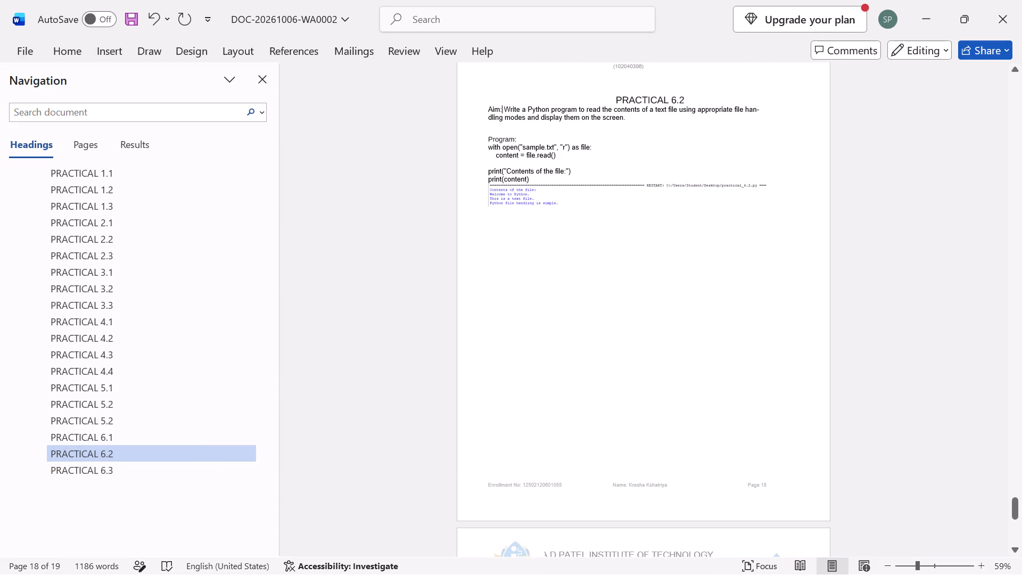
pyautogui.moveTo(482, 109); pyautogui.dragTo(483, 108)
pyautogui.hotkey('ctrl', 'c')
pyautogui.scroll(-1, 795, 539)
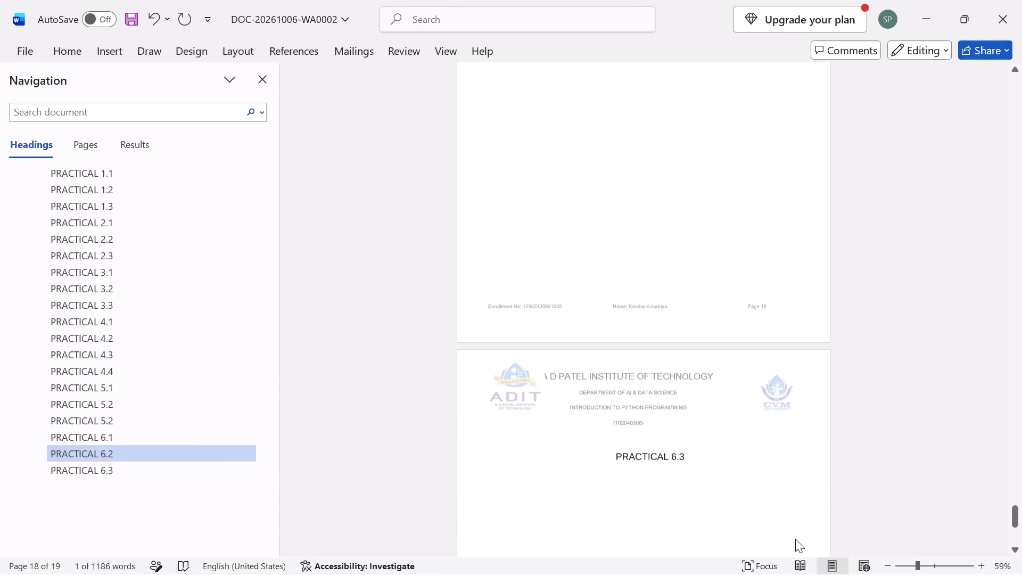
pyautogui.scroll(-1, 795, 539)
pyautogui.click(707, 408)
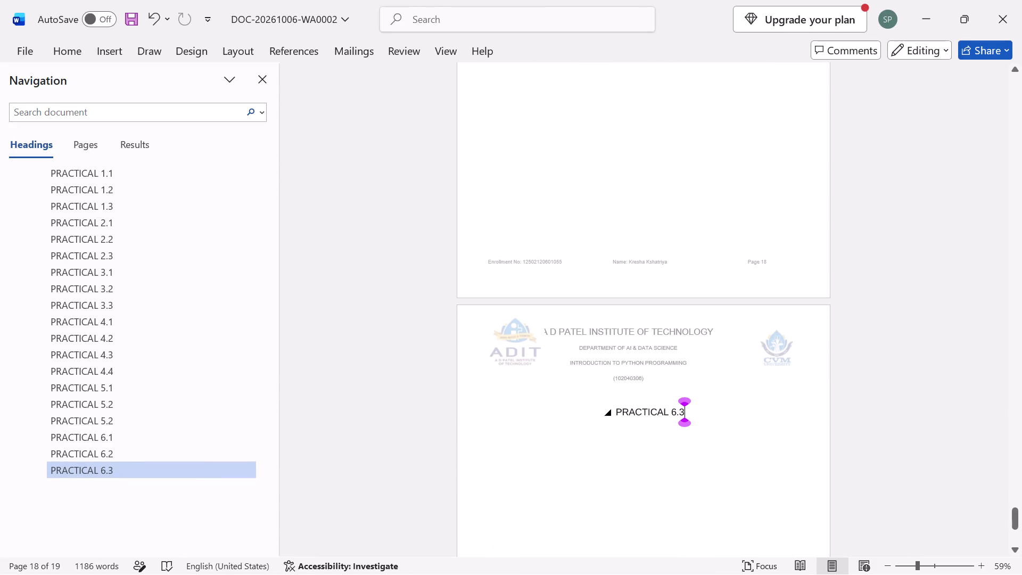
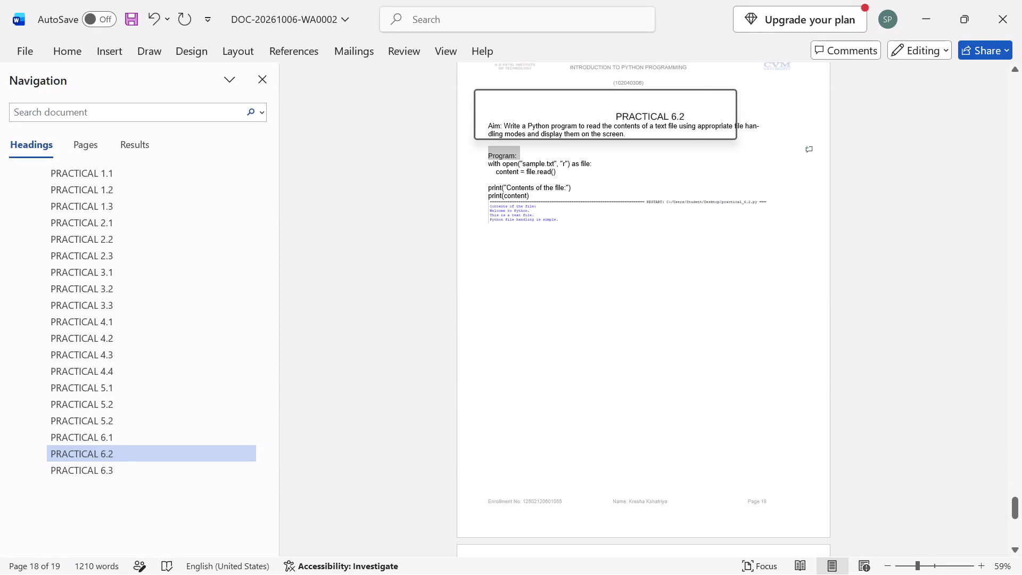
# Copy the "Program:" label from PRACTICAL 6.2 and paste it below the PRACTICAL 6.3 aim, leaving a blank line between them.
pyautogui.hotkey('ctrl', 'c')
pyautogui.scroll(-3, 712, 453)
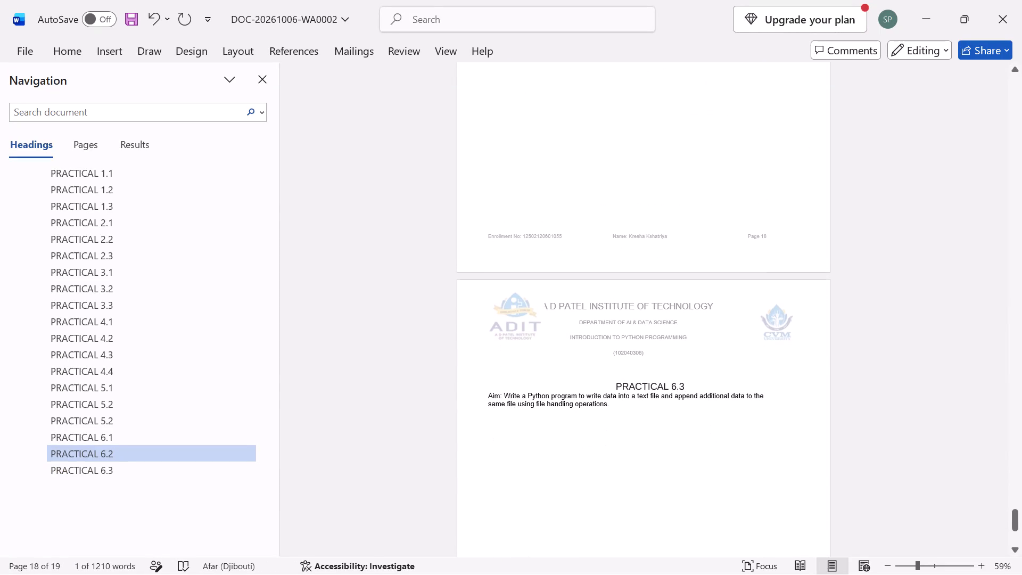
pyautogui.click(659, 406)
pyautogui.press('Return')
pyautogui.press('Return')
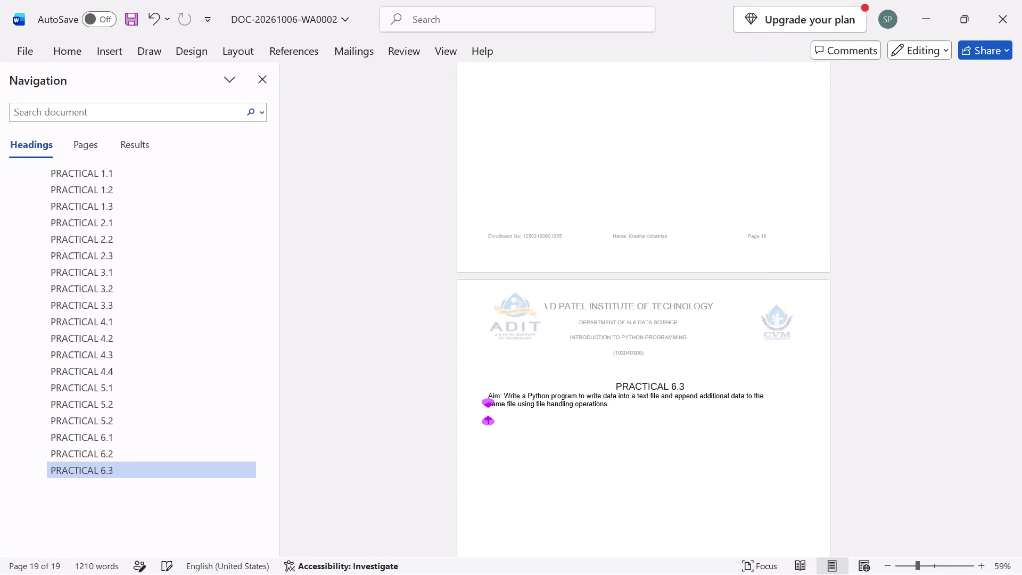
pyautogui.hotkey('ctrl', 'v')
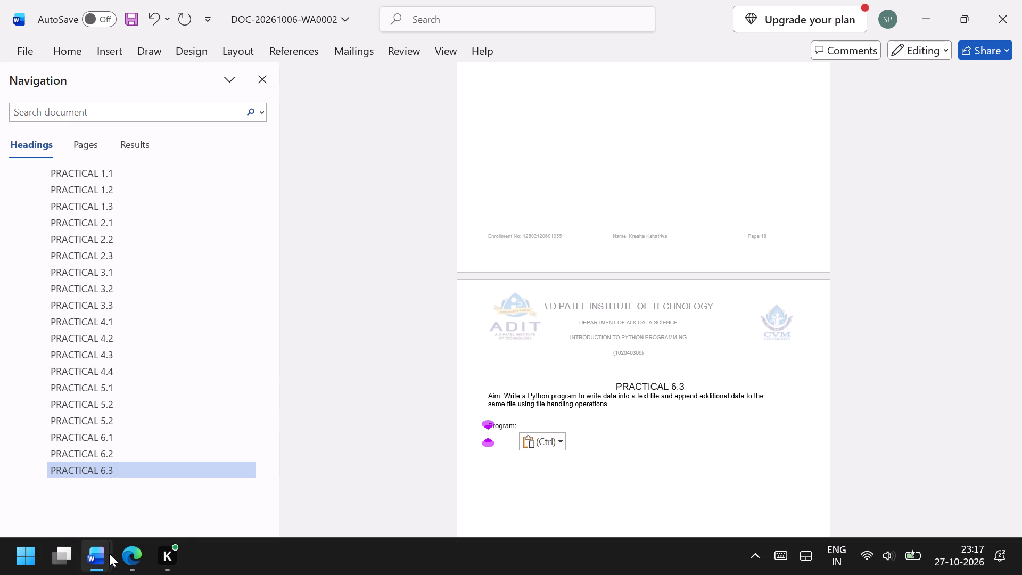
# Copy the file write, append and read code for practical 6.3 from python_sha (1) and paste it under the PRACTICAL 6.3 "Program:" label.
pyautogui.click(228, 469)
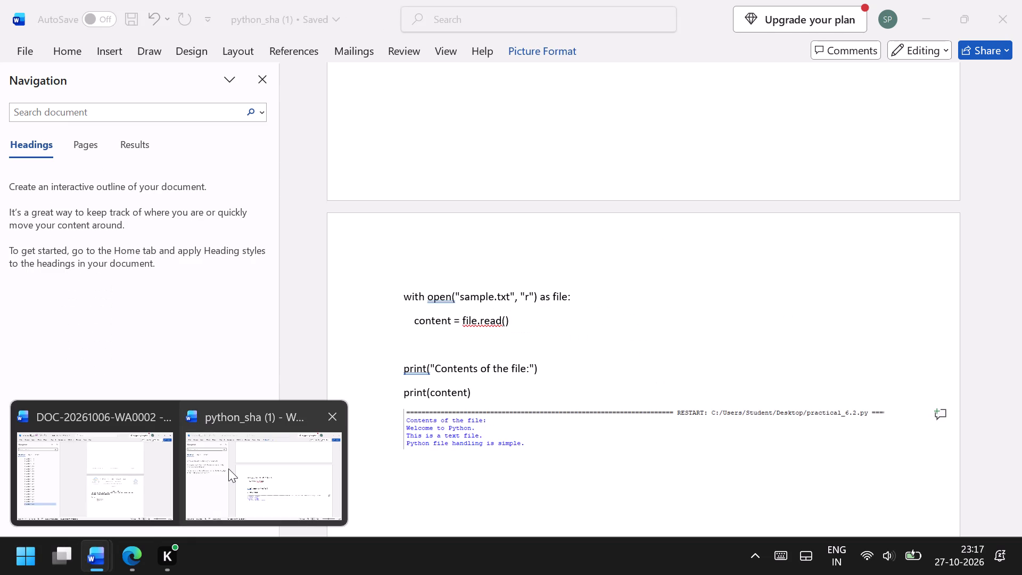
pyautogui.scroll(-2, 474, 402)
pyautogui.scroll(-1, 514, 326)
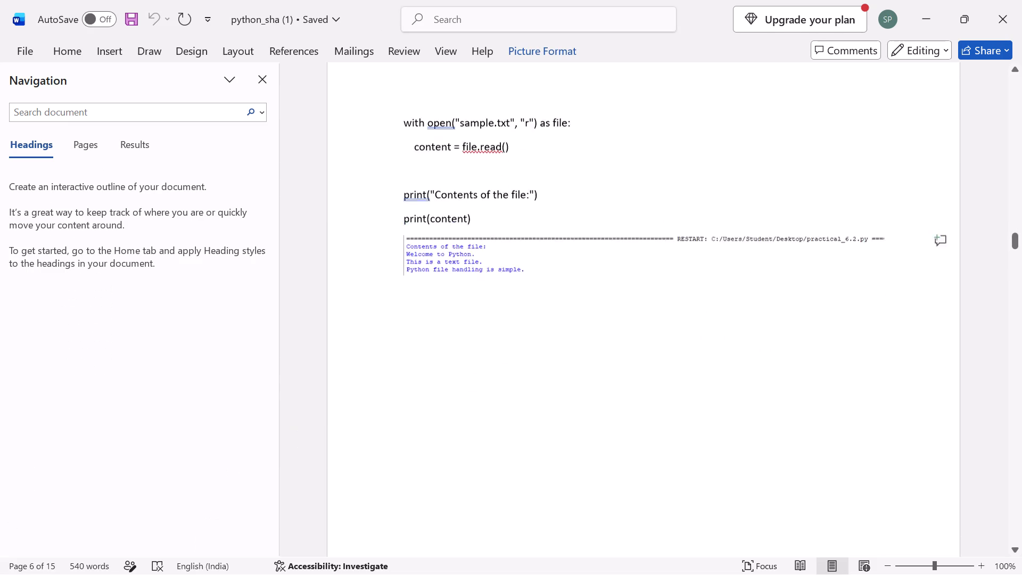
pyautogui.scroll(-2, 514, 326)
pyautogui.scroll(2, 514, 326)
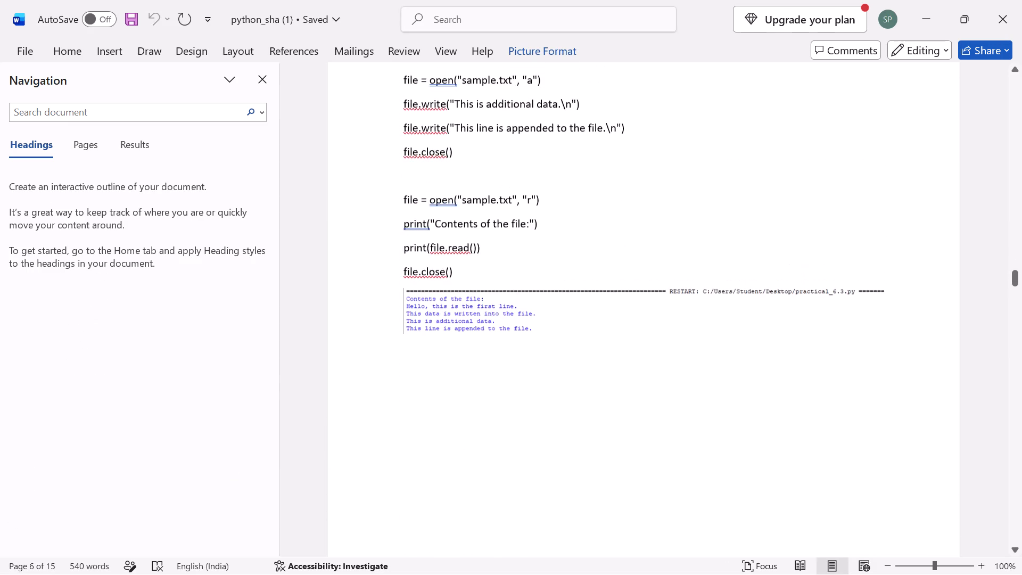
pyautogui.scroll(1, 514, 326)
pyautogui.scroll(1, 484, 405)
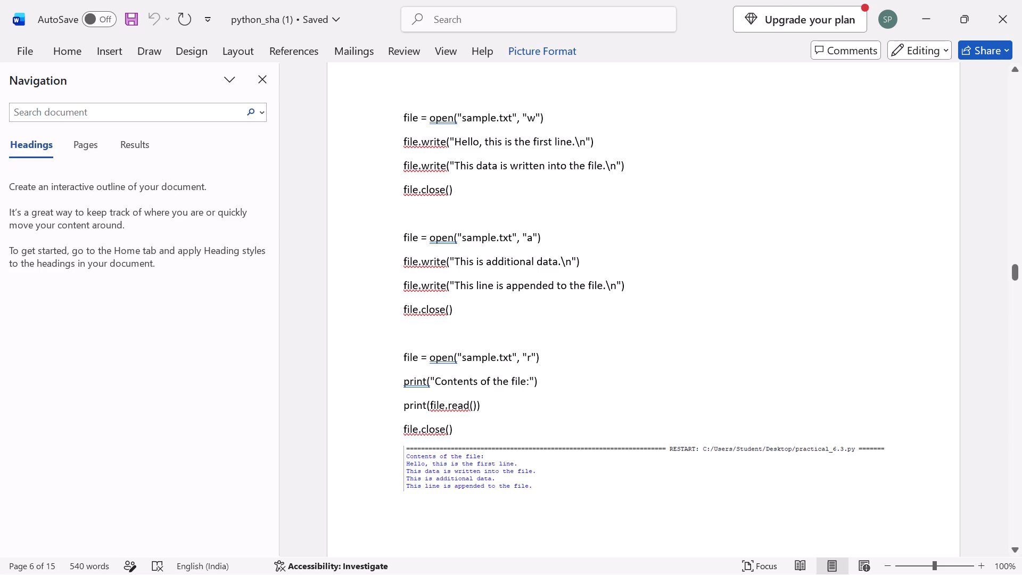
pyautogui.moveTo(457, 429); pyautogui.dragTo(401, 118)
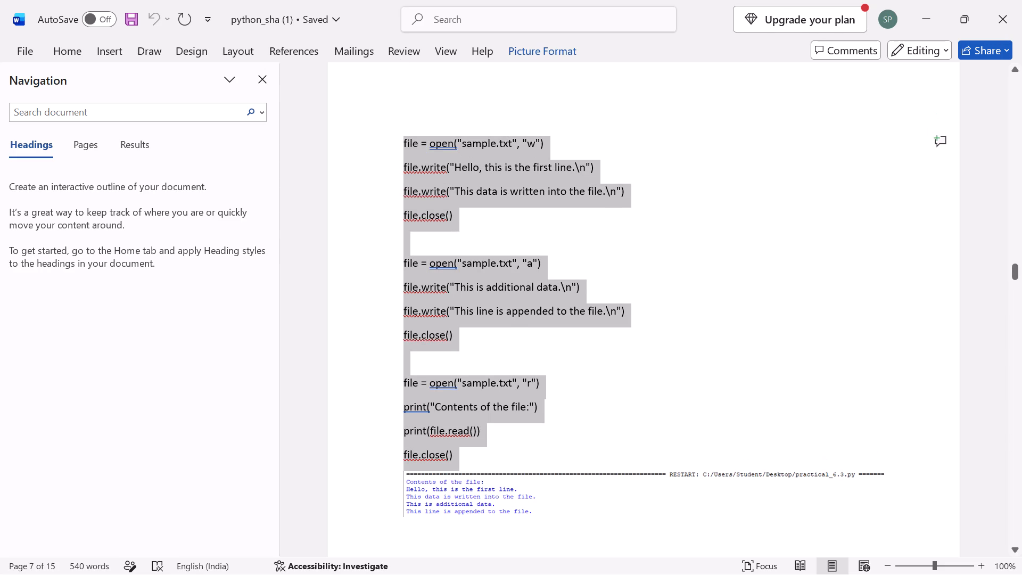
pyautogui.moveTo(401, 118); pyautogui.dragTo(400, 150)
pyautogui.hotkey('ctrl', 'c')
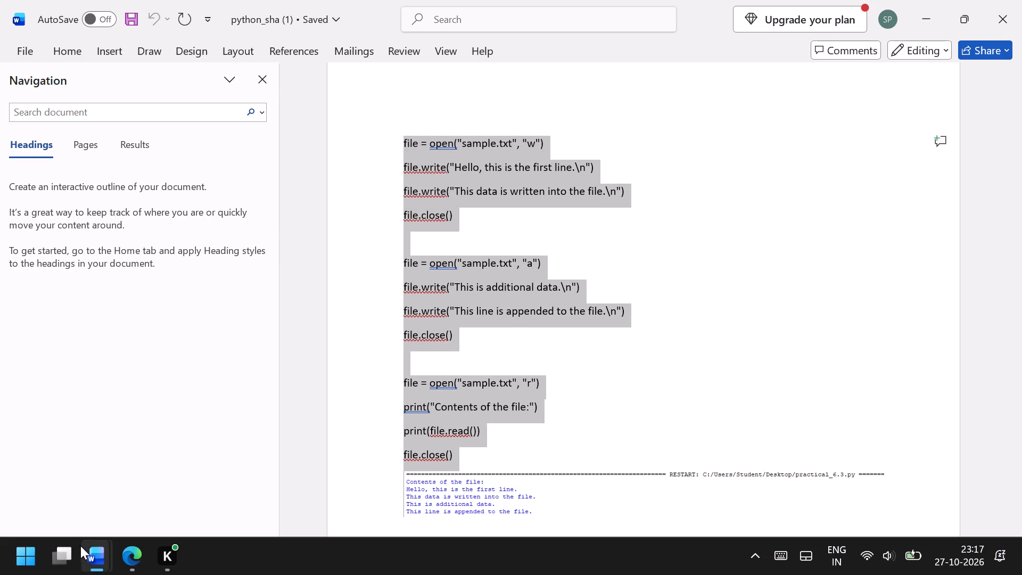
pyautogui.click(101, 505)
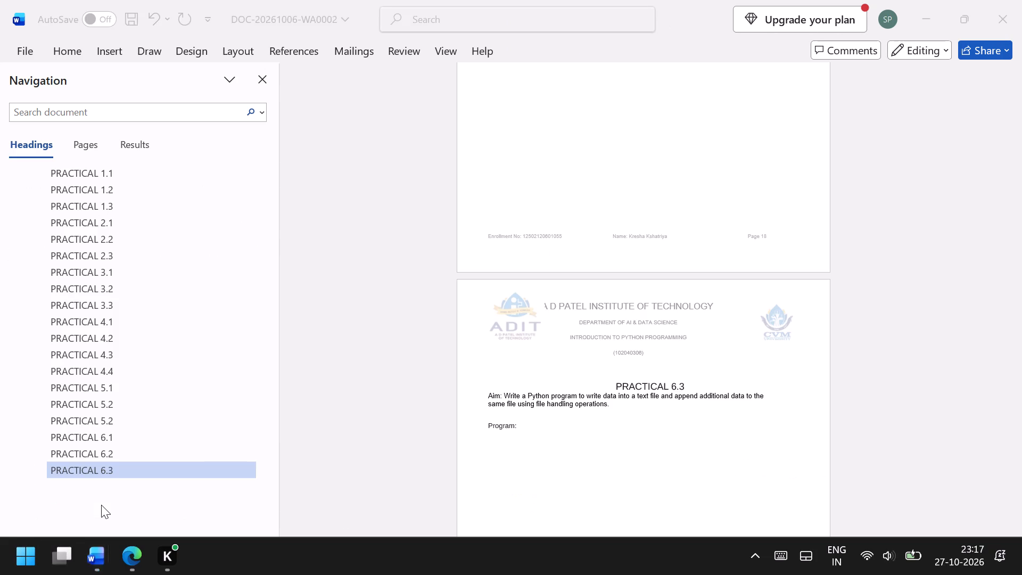
pyautogui.hotkey('ctrl', 'v')
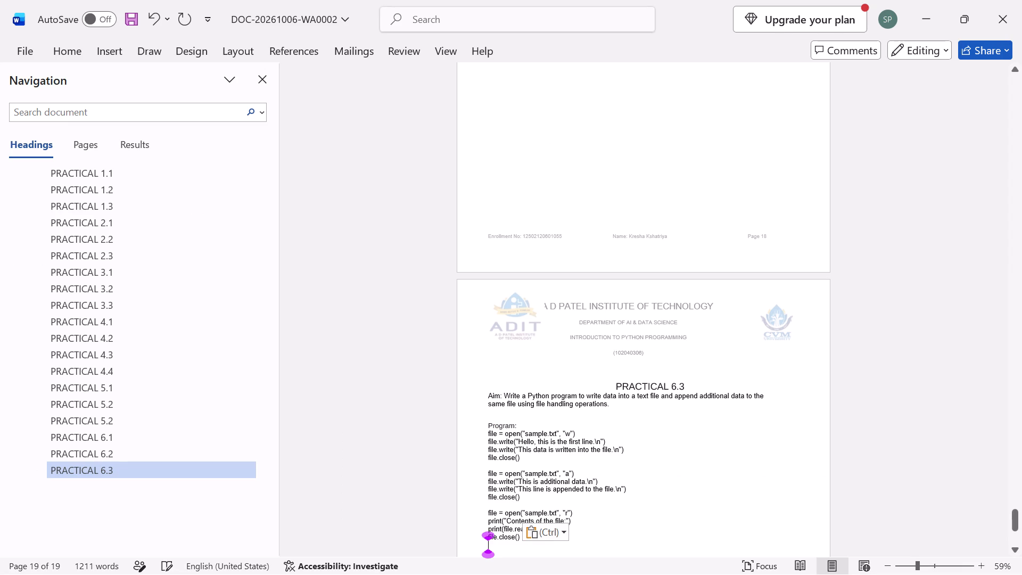
# Copy the practical 6.3 output picture from python_sha (1) and paste it below the PRACTICAL 6.3 code in DOC-20261006-WA0002.
pyautogui.scroll(-2, 497, 458)
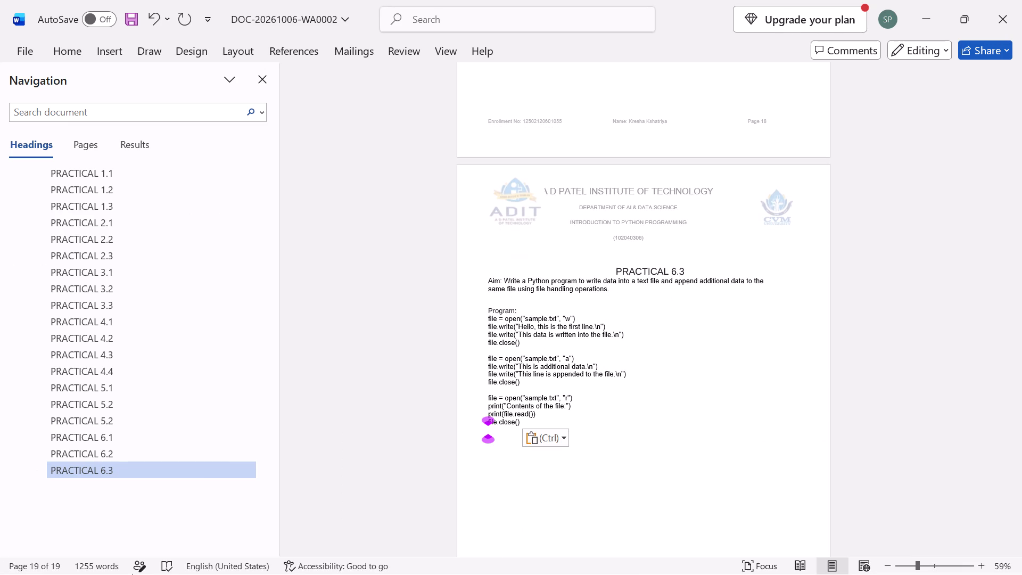
pyautogui.click(232, 448)
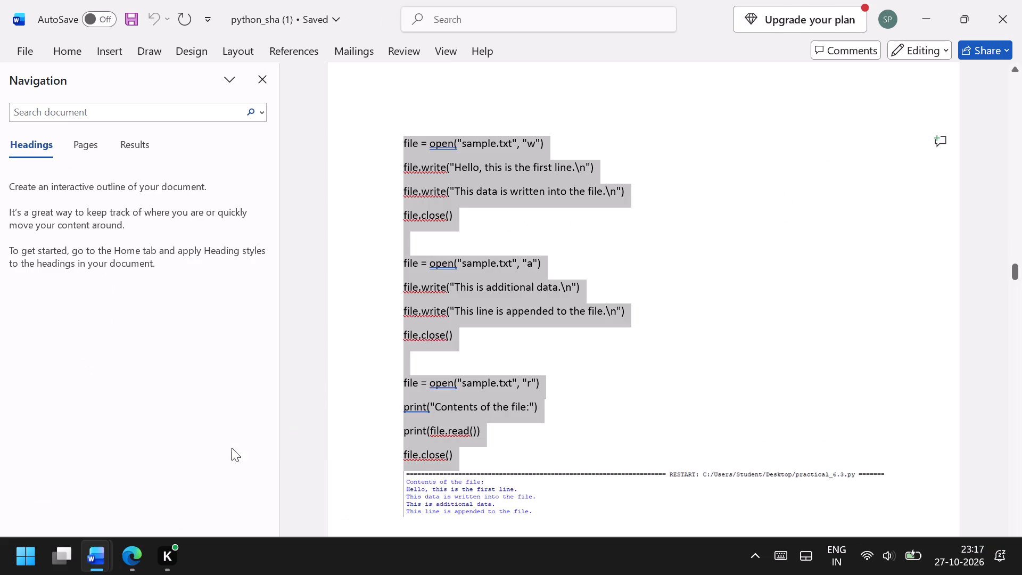
pyautogui.rightClick(556, 483)
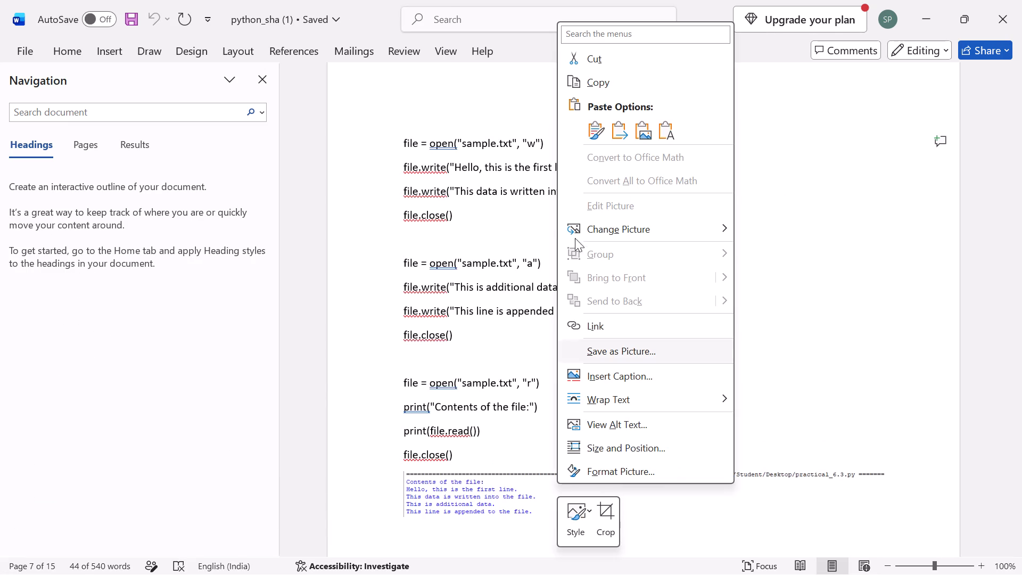
pyautogui.click(464, 508)
pyautogui.rightClick(505, 492)
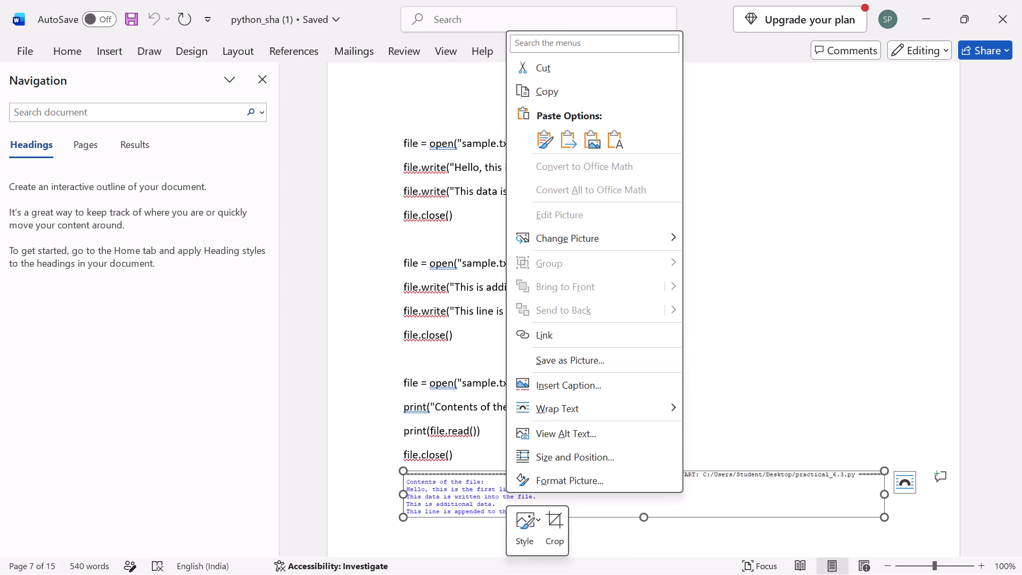
pyautogui.click(577, 89)
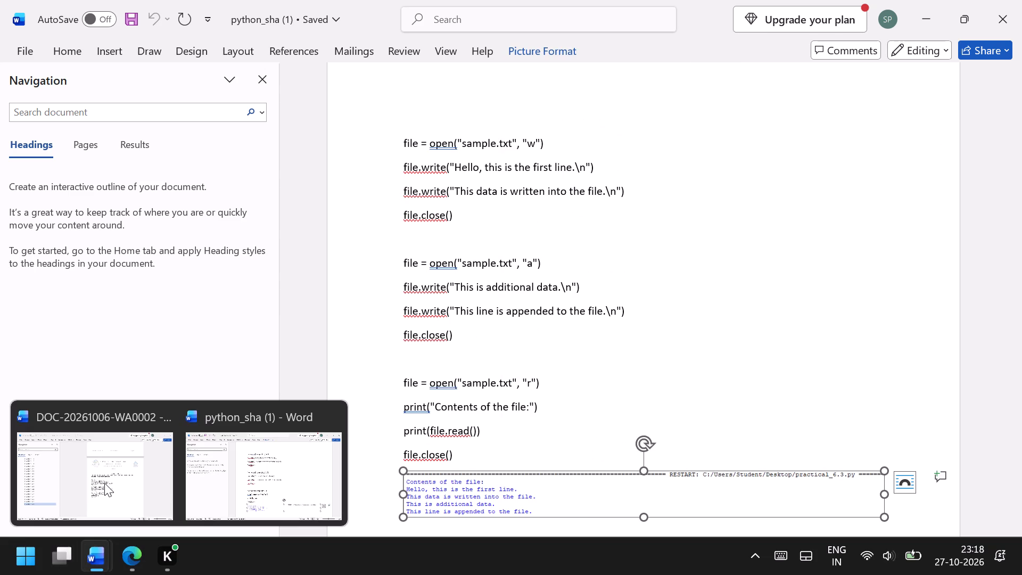
pyautogui.click(104, 483)
pyautogui.hotkey('ctrl', 'v')
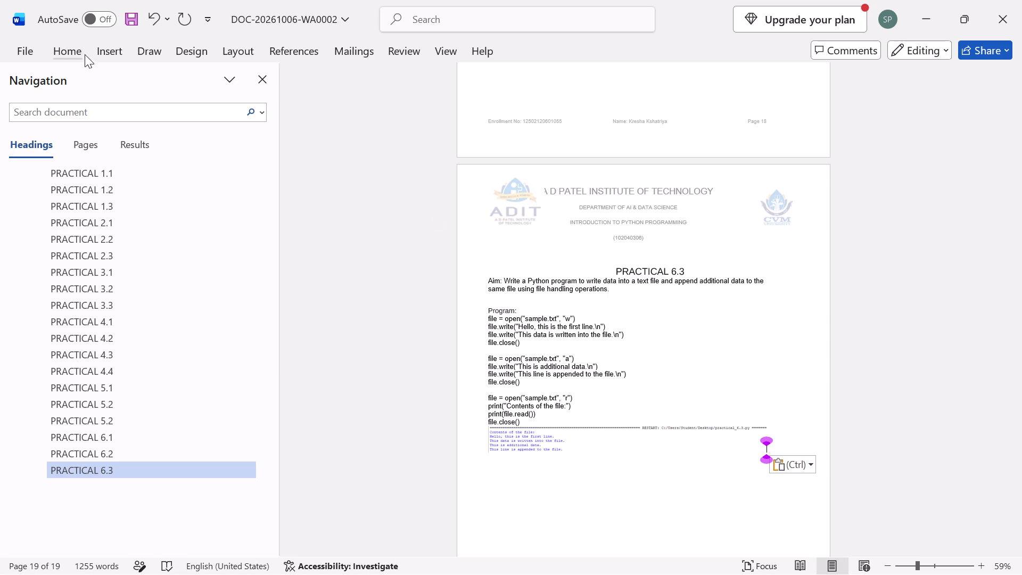
# Insert a page break after the PRACTICAL 6.3 output picture on page 19.
pyautogui.click(119, 53)
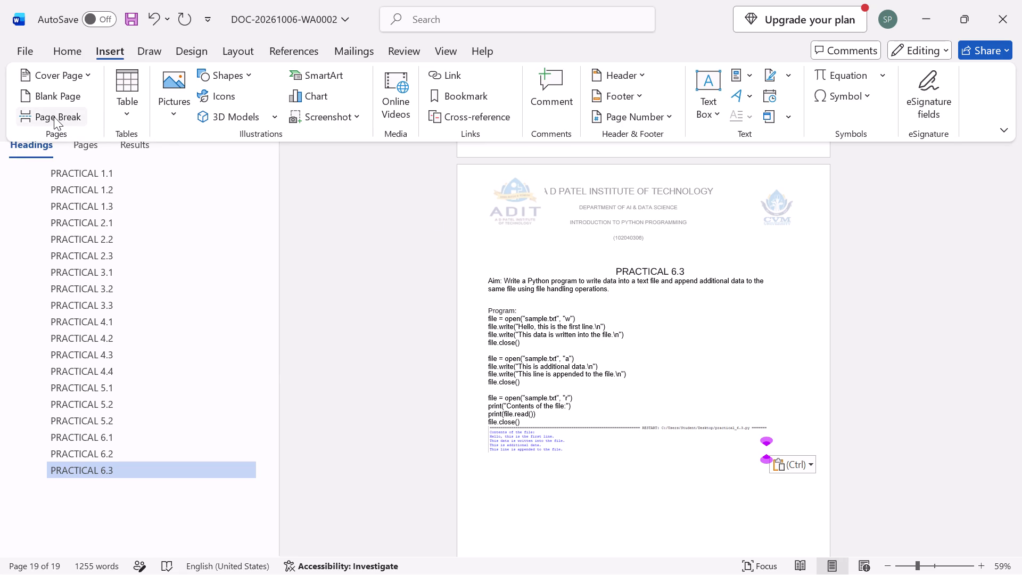
pyautogui.click(54, 117)
# Select and copy the PRACTICAL 6.3 heading on page 19.
pyautogui.scroll(1, 483, 371)
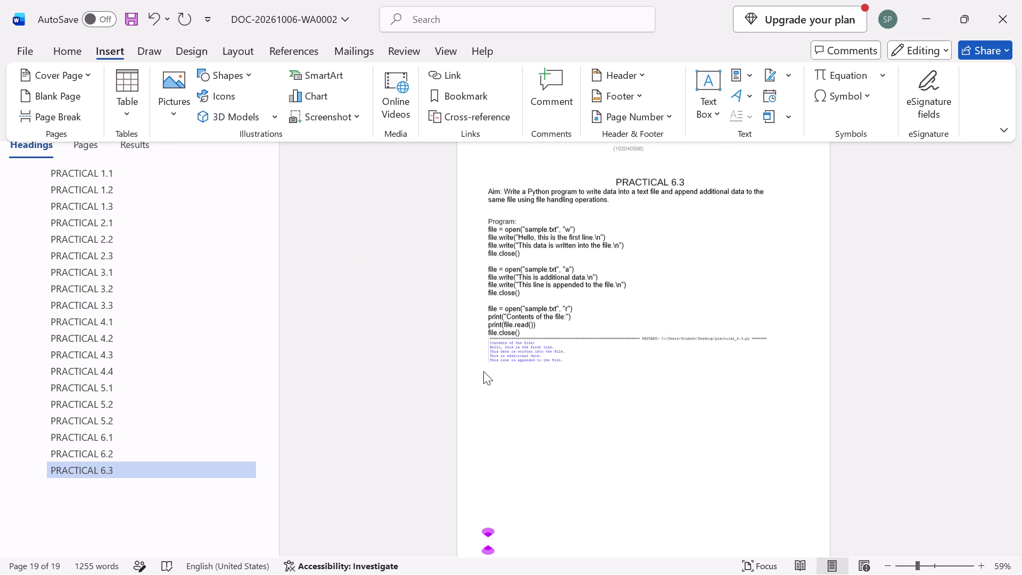
pyautogui.scroll(1, 483, 371)
pyautogui.moveTo(701, 220); pyautogui.dragTo(649, 221)
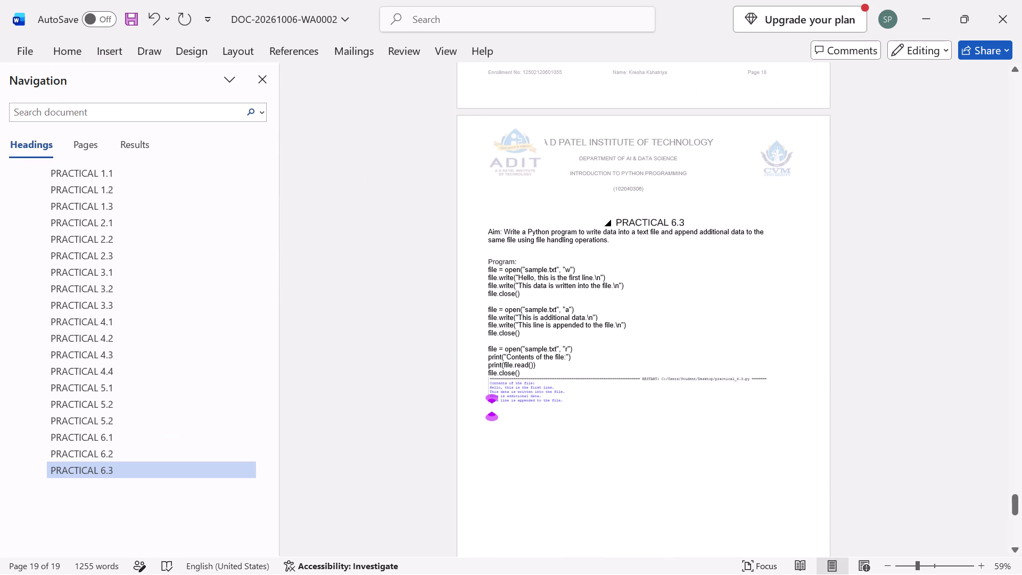
pyautogui.moveTo(649, 221); pyautogui.dragTo(689, 219)
pyautogui.moveTo(689, 219); pyautogui.dragTo(622, 221)
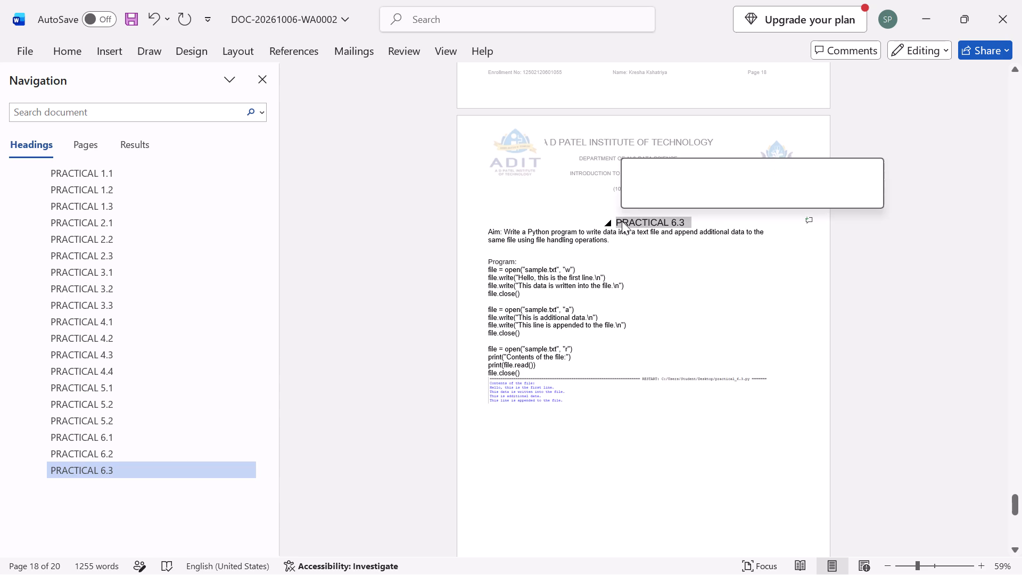
pyautogui.hotkey('ctrl', 'c')
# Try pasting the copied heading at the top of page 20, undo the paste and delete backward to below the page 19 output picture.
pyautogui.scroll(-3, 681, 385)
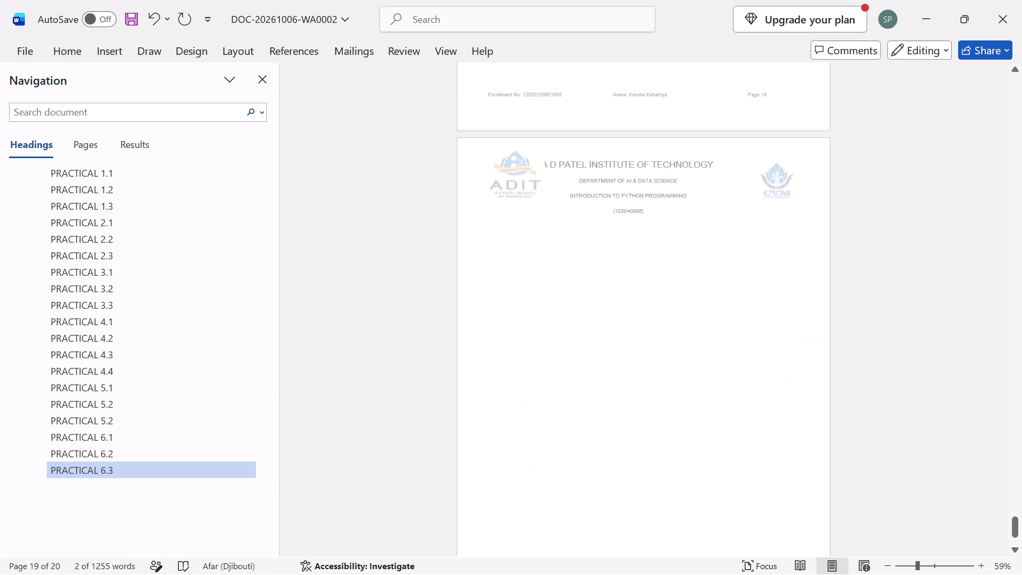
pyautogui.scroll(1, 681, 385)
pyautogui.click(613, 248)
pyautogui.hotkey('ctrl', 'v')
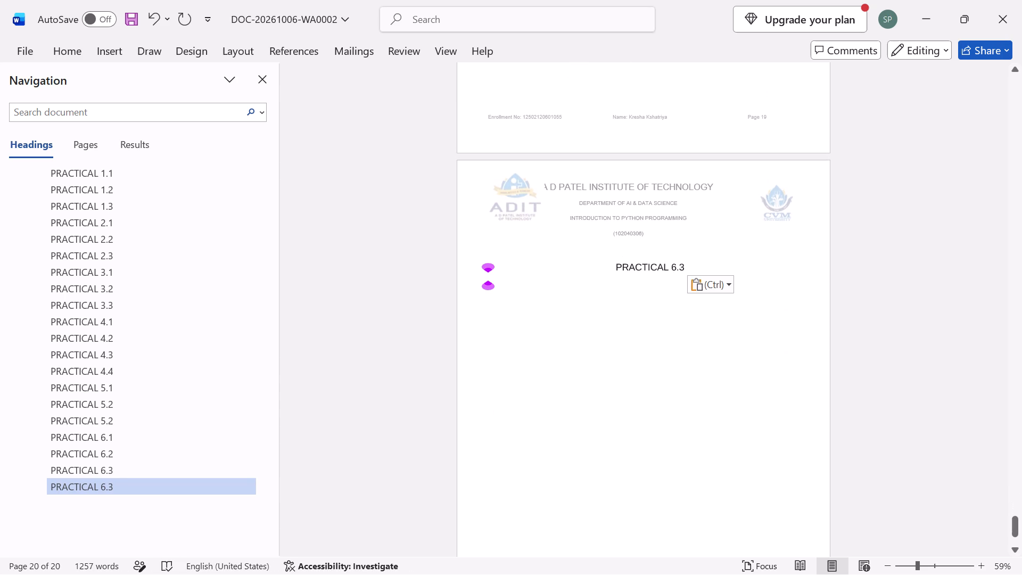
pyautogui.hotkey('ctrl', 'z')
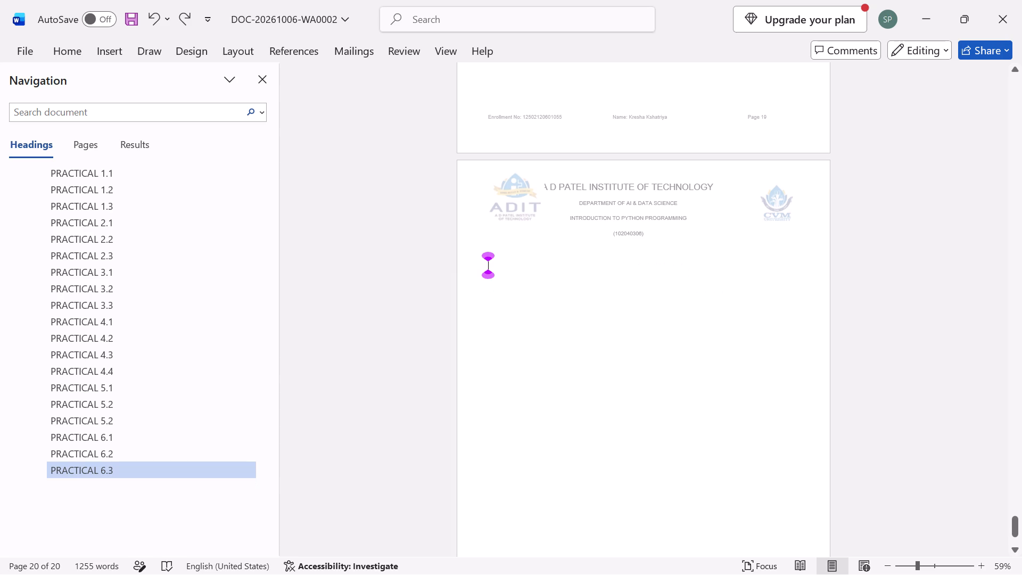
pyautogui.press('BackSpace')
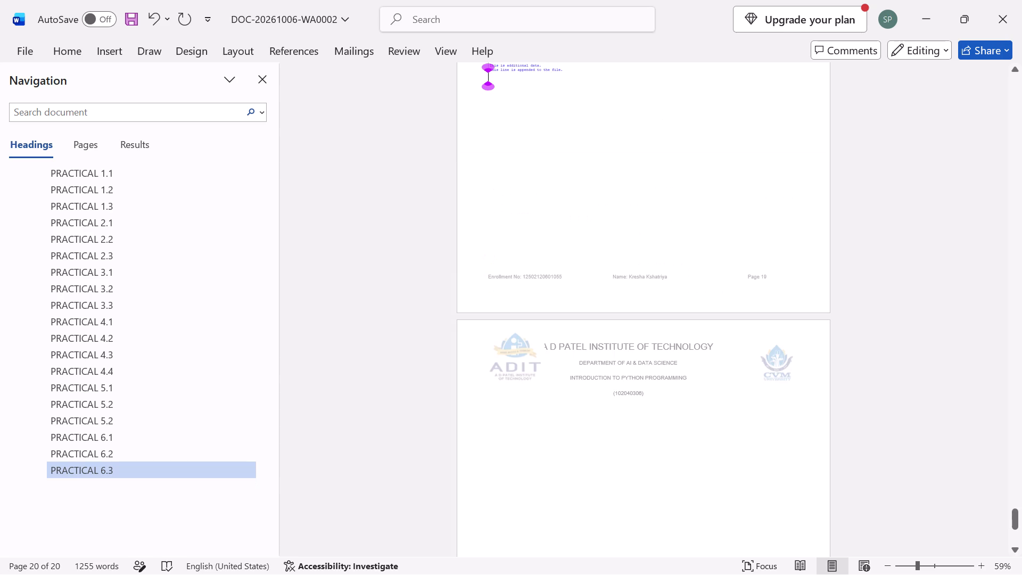
# Place the text cursor directly after the PRACTICAL 6.3 output picture on page 19 and insert a page break there.
pyautogui.scroll(1, 603, 250)
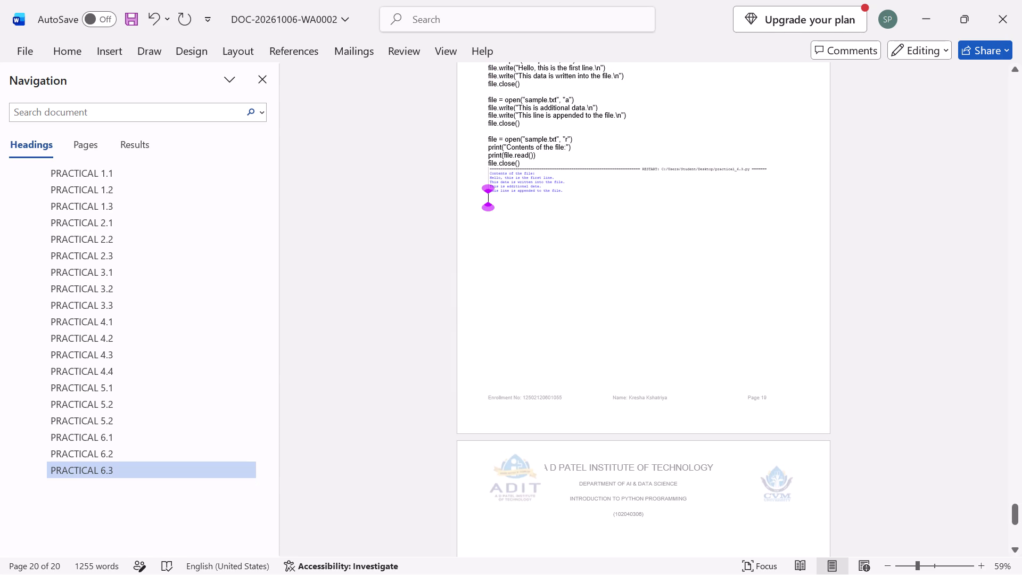
pyautogui.click(776, 176)
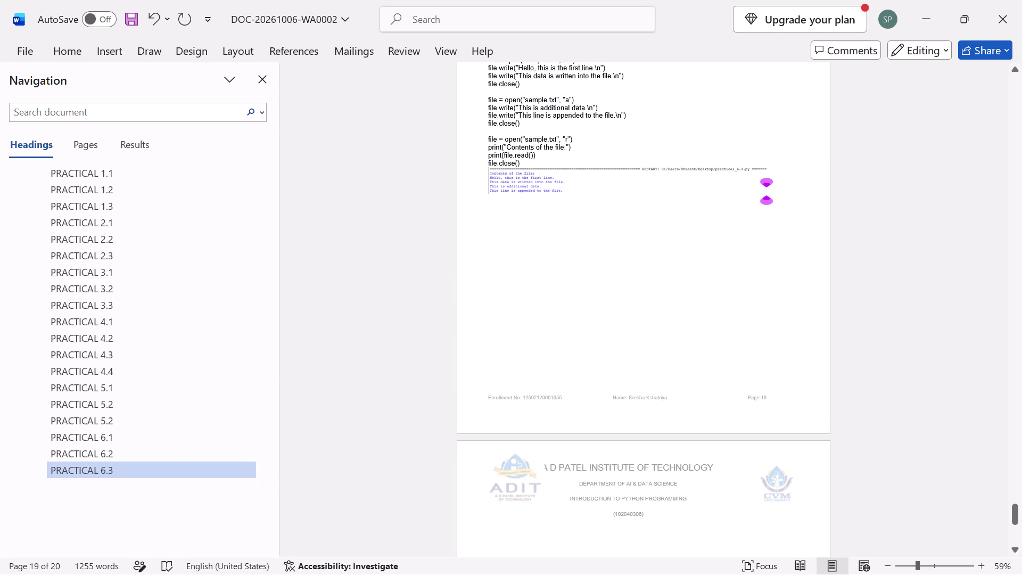
pyautogui.click(744, 181)
pyautogui.click(794, 204)
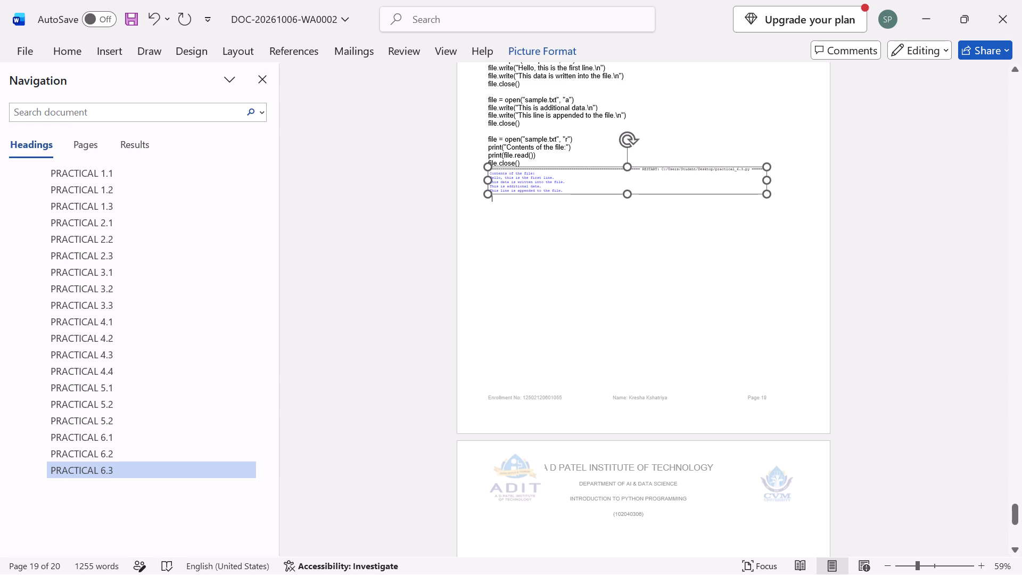
pyautogui.click(777, 172)
pyautogui.click(777, 172)
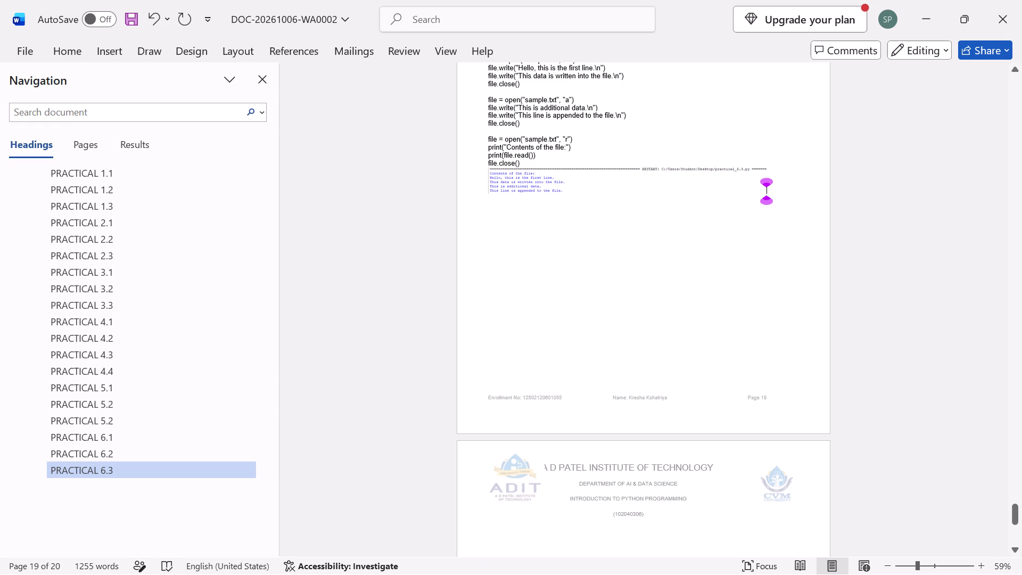
pyautogui.click(70, 52)
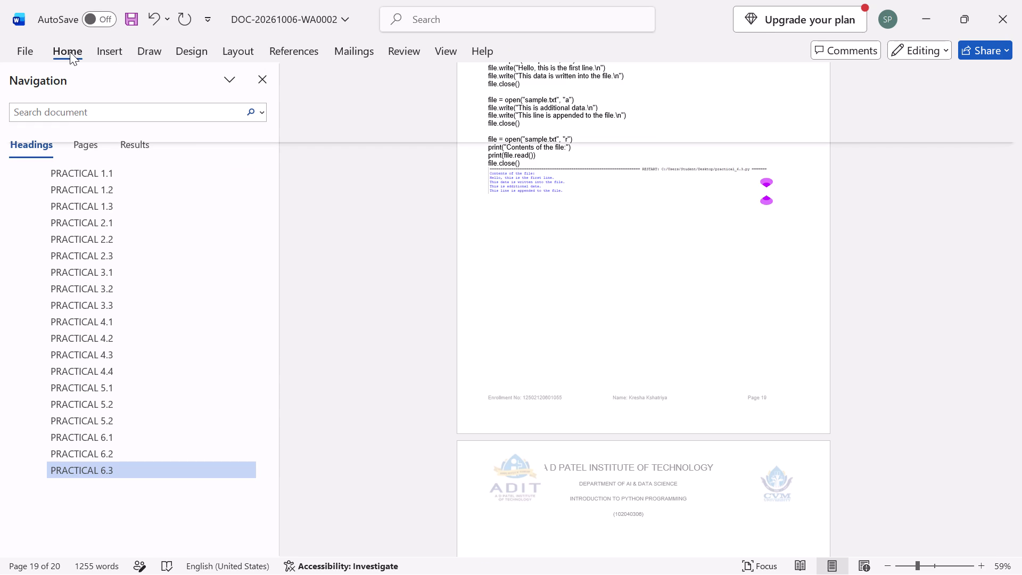
pyautogui.click(111, 54)
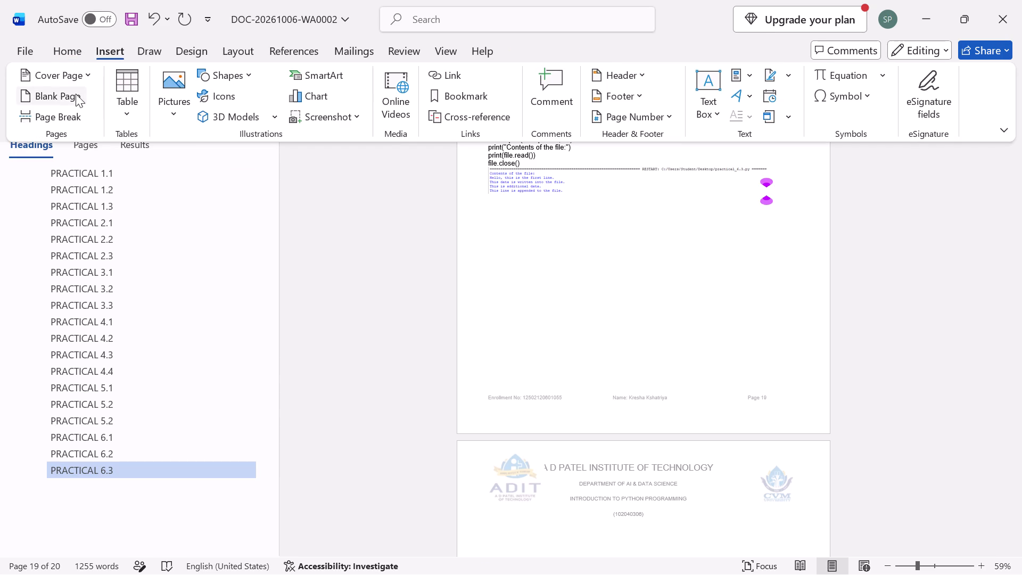
pyautogui.click(67, 110)
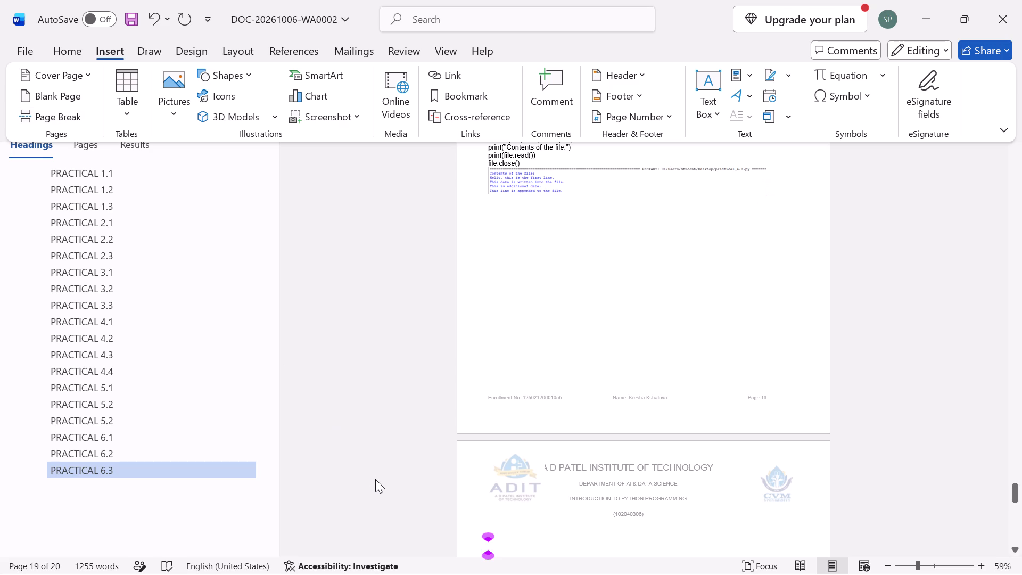
# Paste the copied PRACTICAL 6.3 heading at the top of the new page 20.
pyautogui.hotkey('ctrl', 'v')
pyautogui.scroll(-1, 688, 475)
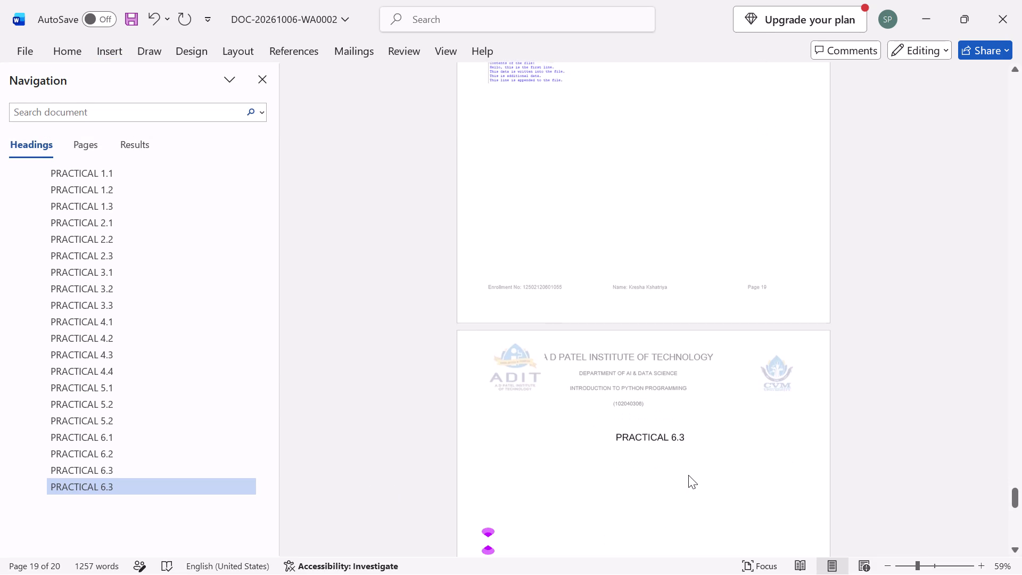
# Change the number in the pasted heading on page 20 so that it reads PRACTICAL 7.1.
pyautogui.click(691, 421)
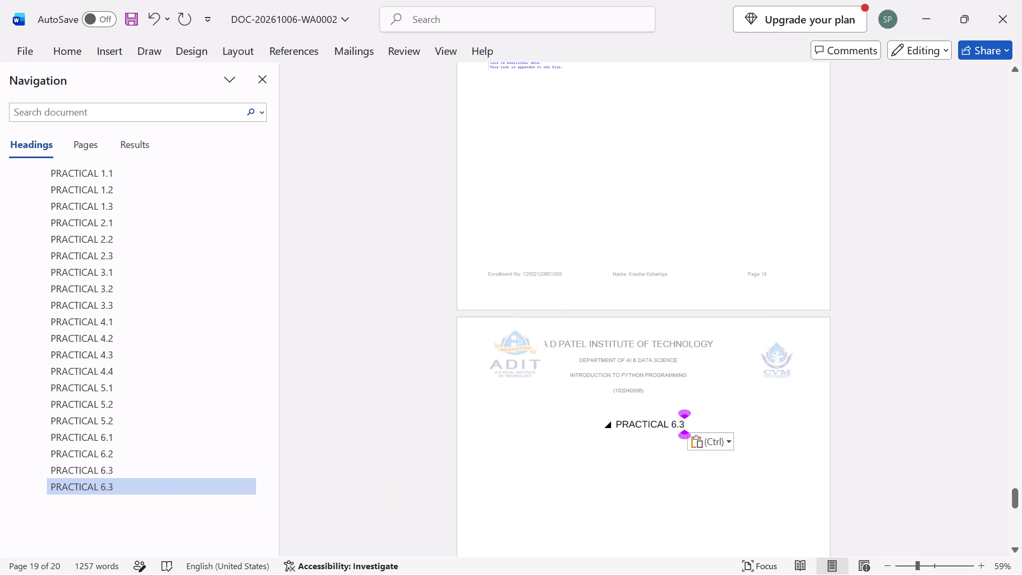
pyautogui.press('BackSpace')
pyautogui.press('BackSpace')
pyautogui.press('BackSpace')
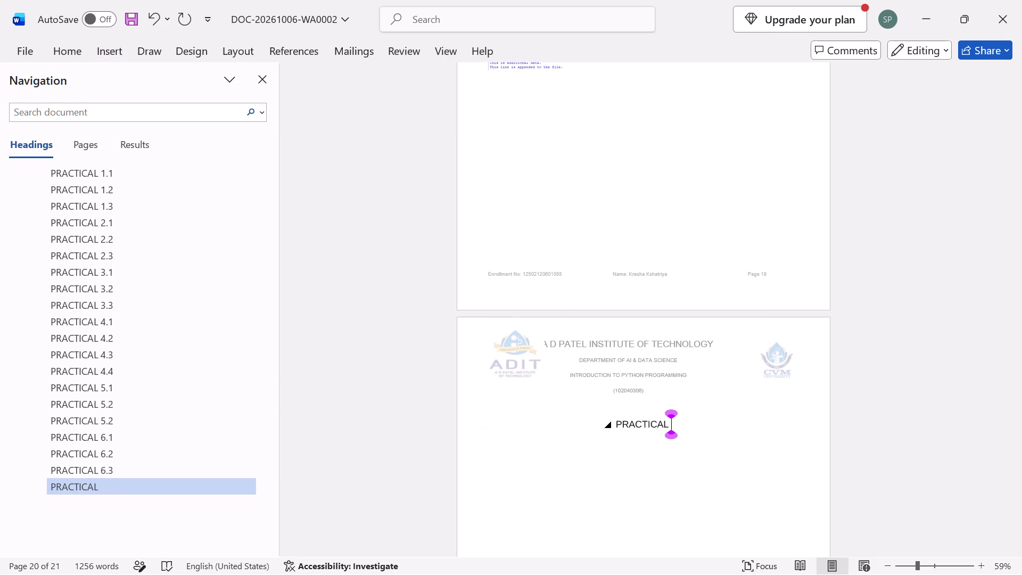
pyautogui.press('7')
pyautogui.write('.1')
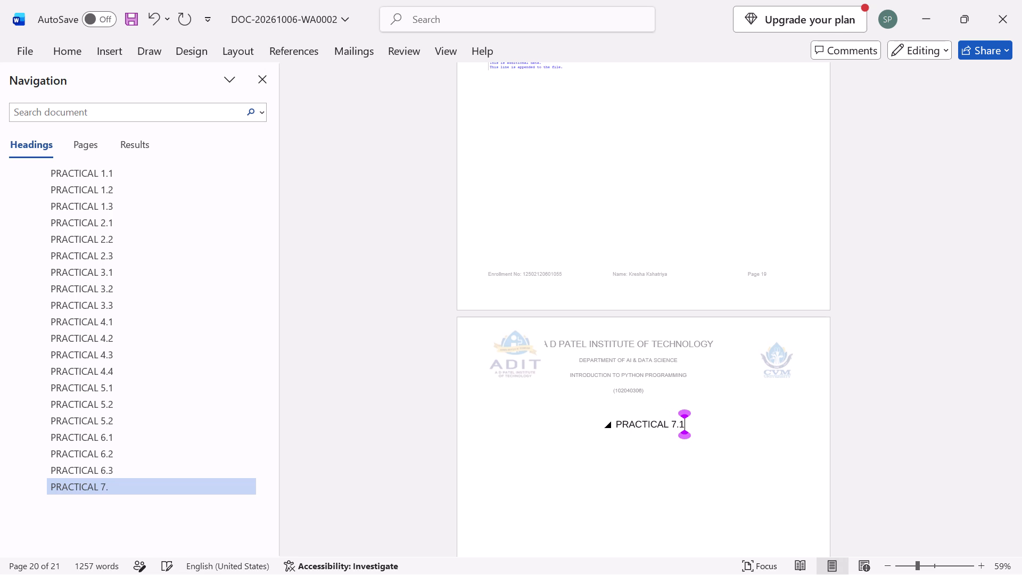
# Copy the "Aim:" label from PRACTICAL 6.3 on page 19 and paste it on a new line below the PRACTICAL 7.1 heading.
pyautogui.scroll(1, 678, 287)
pyautogui.scroll(1, 492, 188)
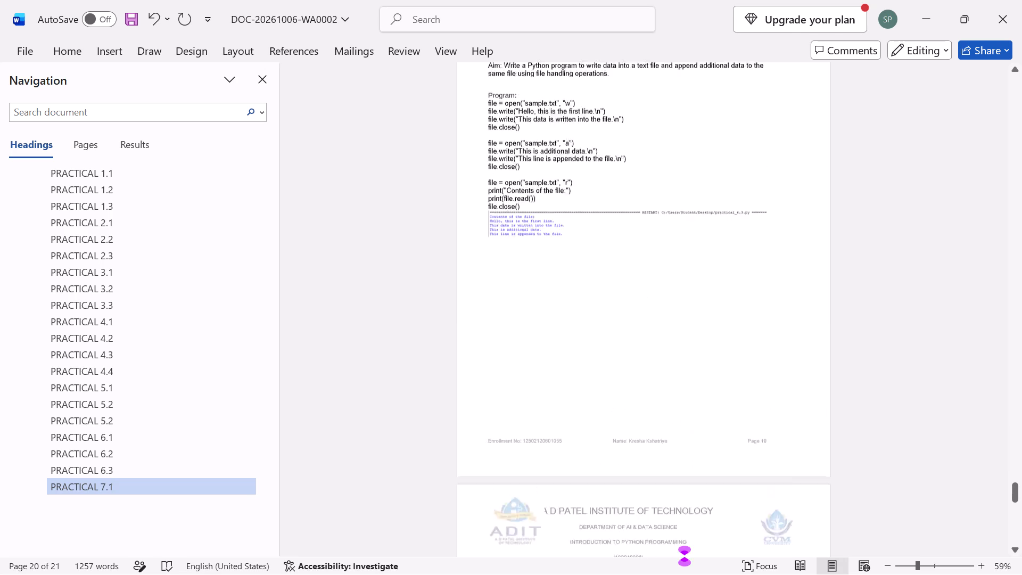
pyautogui.scroll(1, 492, 188)
pyautogui.moveTo(501, 138); pyautogui.dragTo(482, 141)
pyautogui.click(501, 142)
pyautogui.moveTo(501, 142); pyautogui.dragTo(487, 143)
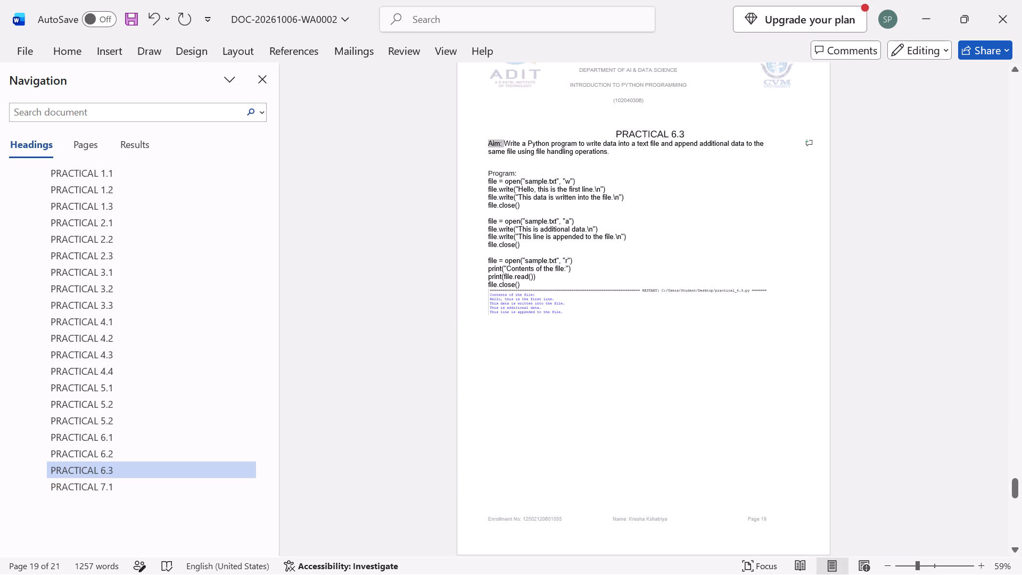
pyautogui.moveTo(487, 143); pyautogui.dragTo(485, 143)
pyautogui.hotkey('ctrl', 'c')
pyautogui.scroll(-1, 650, 430)
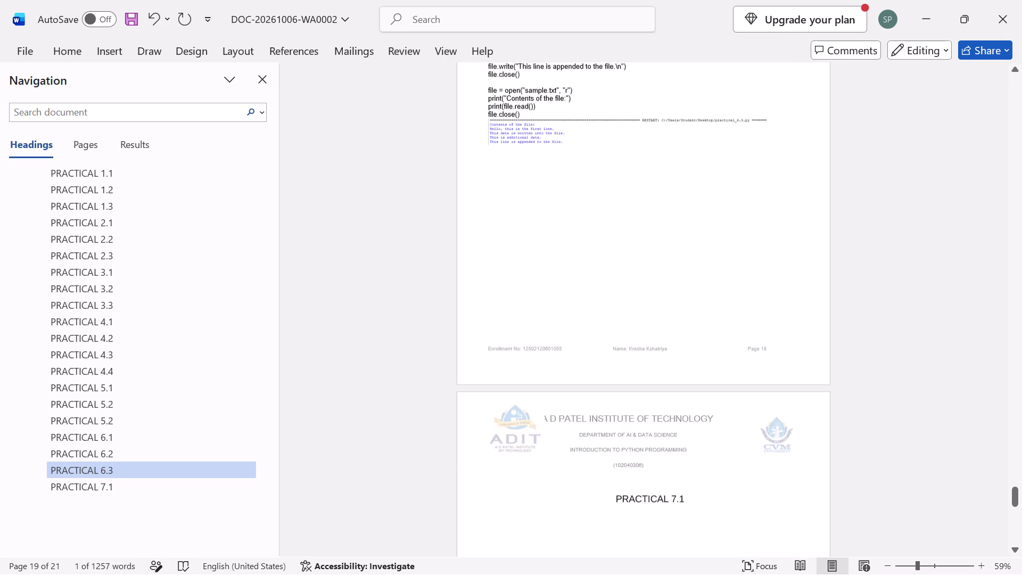
pyautogui.scroll(-1, 650, 430)
pyautogui.click(675, 503)
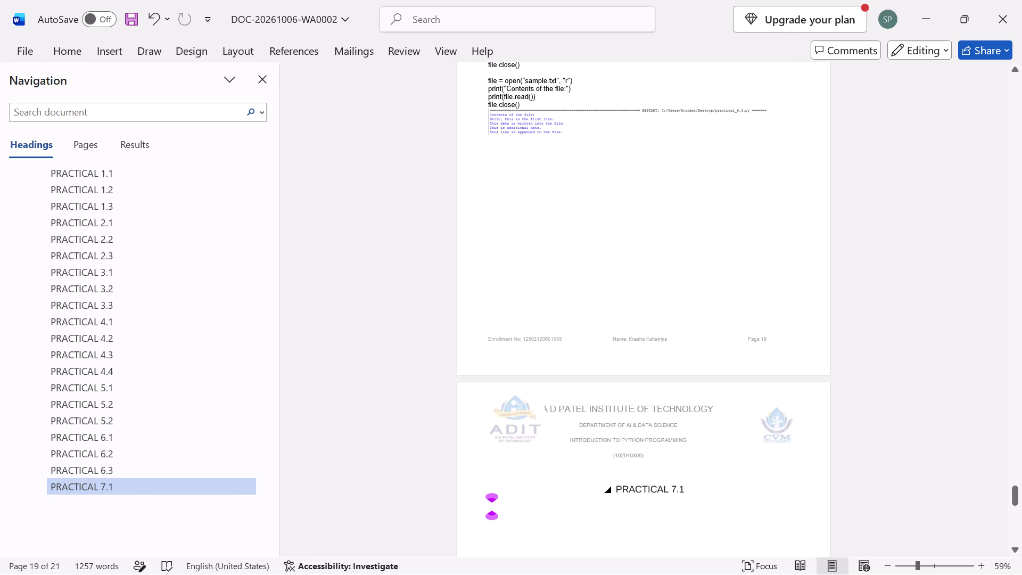
pyautogui.click(695, 489)
pyautogui.press('Return')
pyautogui.hotkey('ctrl', 'v')
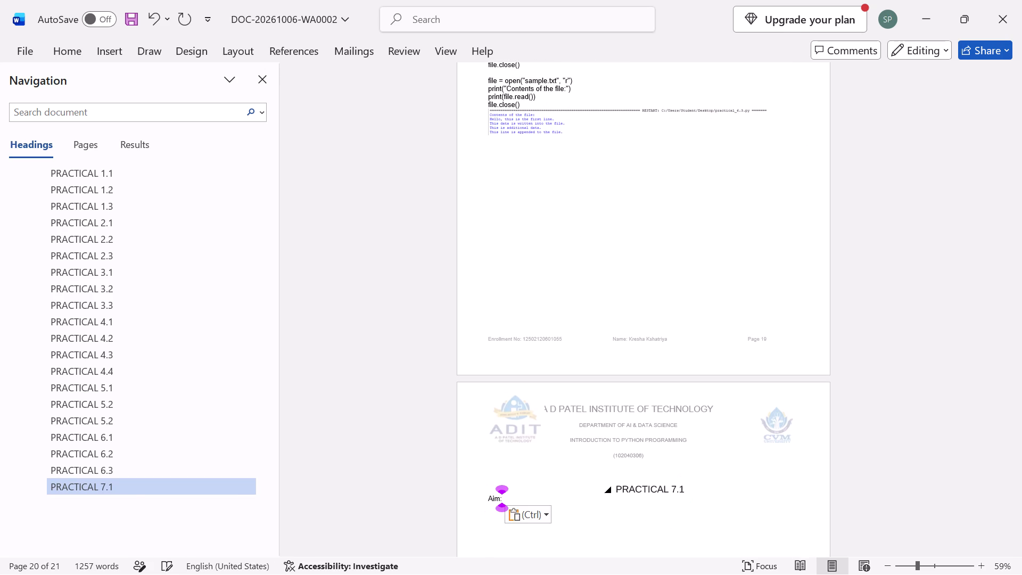
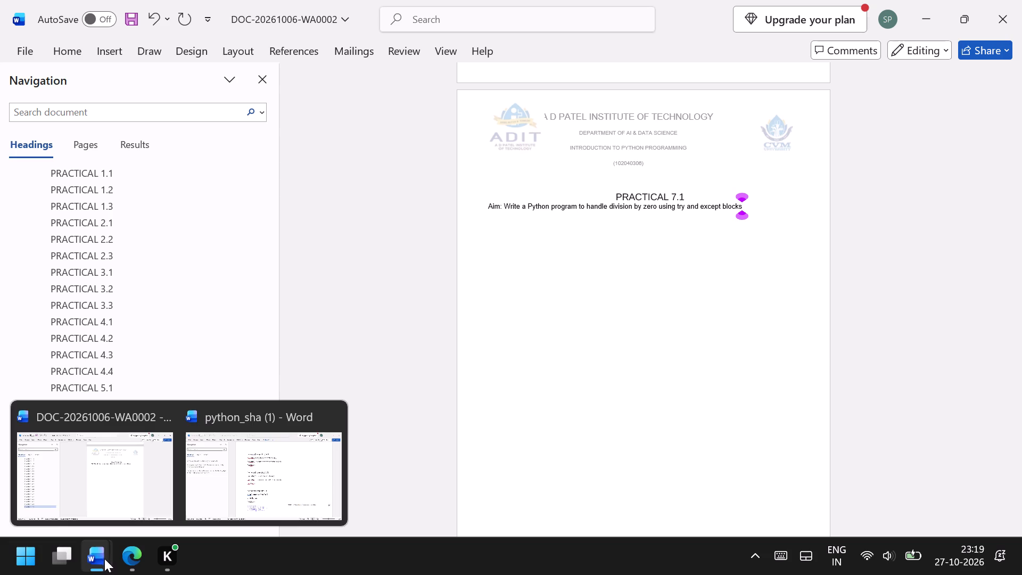
# Copy the "Program:" label from PRACTICAL 6.3, end the PRACTICAL 7.1 Aim with a period, and paste the label below it after a blank line.
pyautogui.scroll(3, 516, 193)
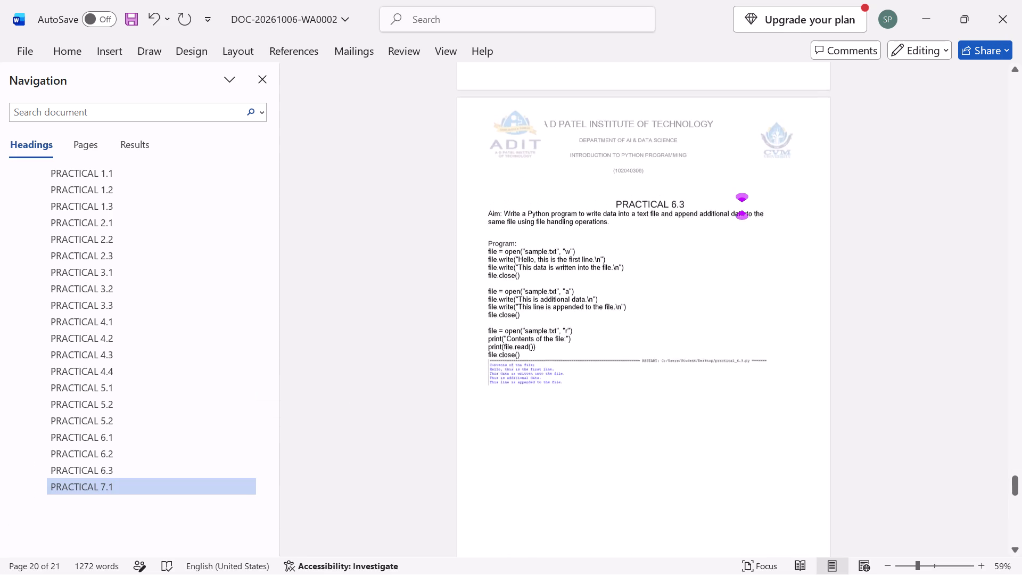
pyautogui.moveTo(518, 270); pyautogui.dragTo(487, 268)
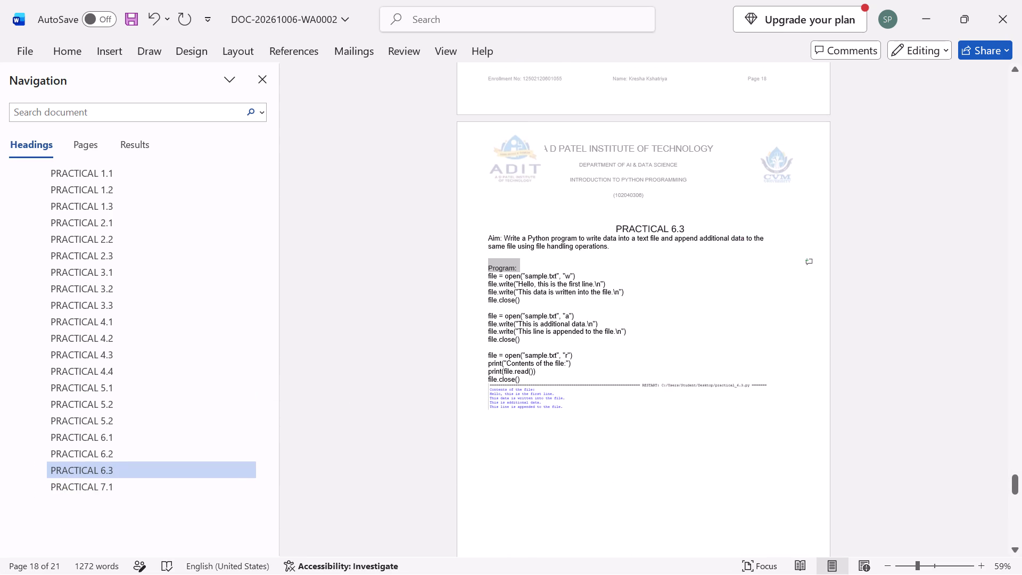
pyautogui.moveTo(487, 268); pyautogui.dragTo(486, 268)
pyautogui.hotkey('ctrl', 'c')
pyautogui.scroll(-3, 691, 558)
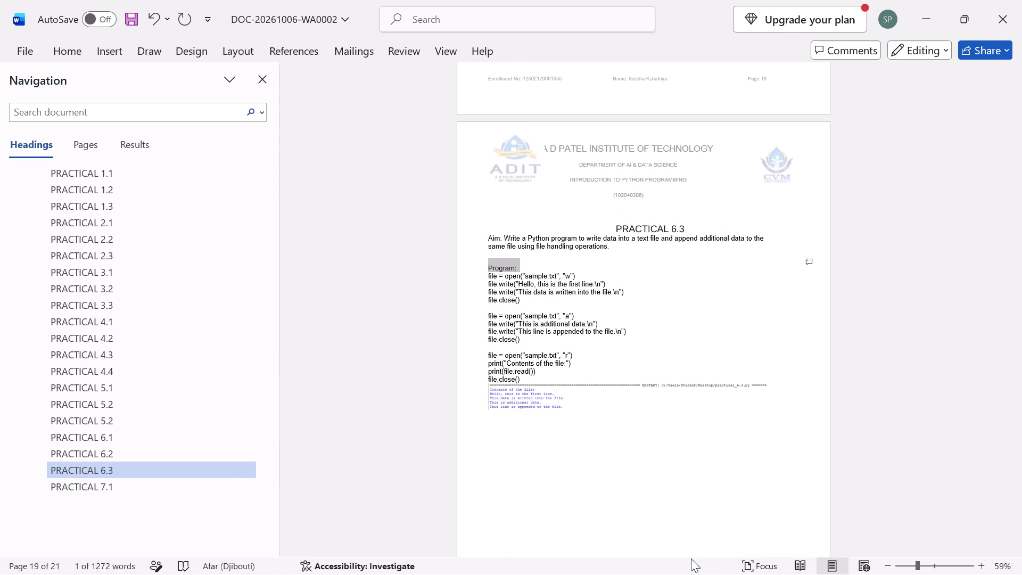
pyautogui.scroll(-2, 667, 315)
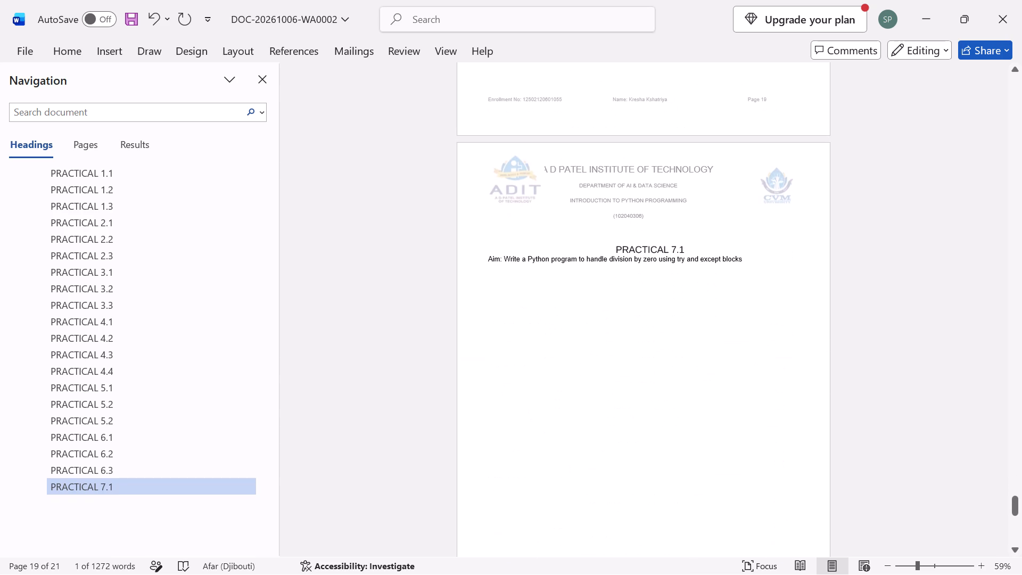
pyautogui.click(780, 250)
pyautogui.click(769, 255)
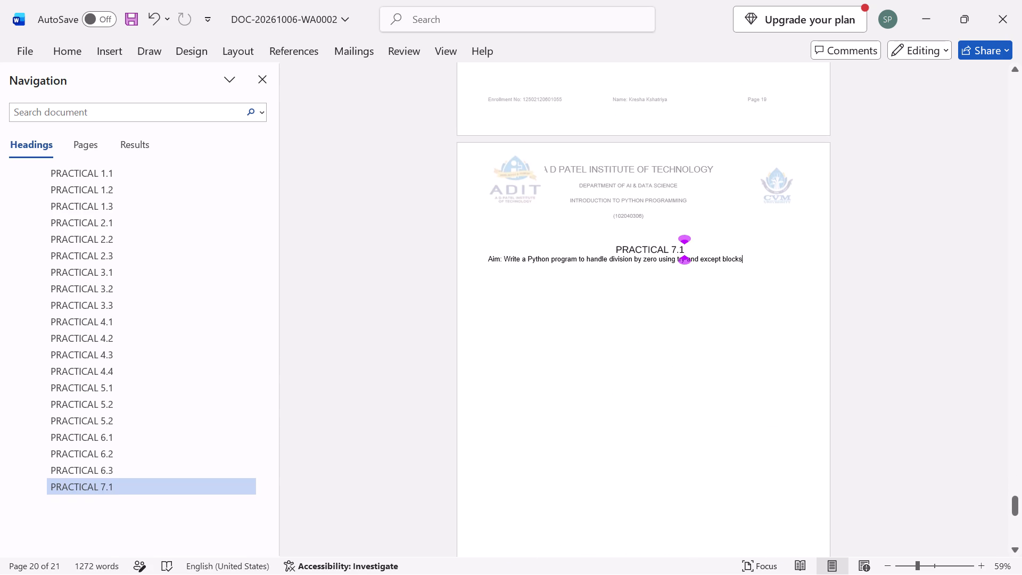
pyautogui.press('.')
pyautogui.press('Return')
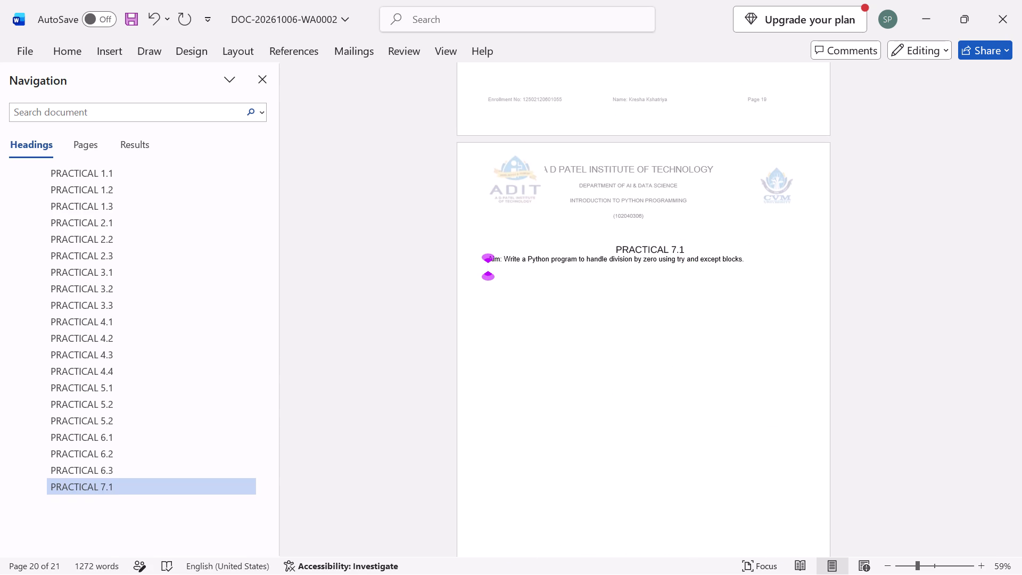
pyautogui.press('Return')
pyautogui.hotkey('ctrl', 'v')
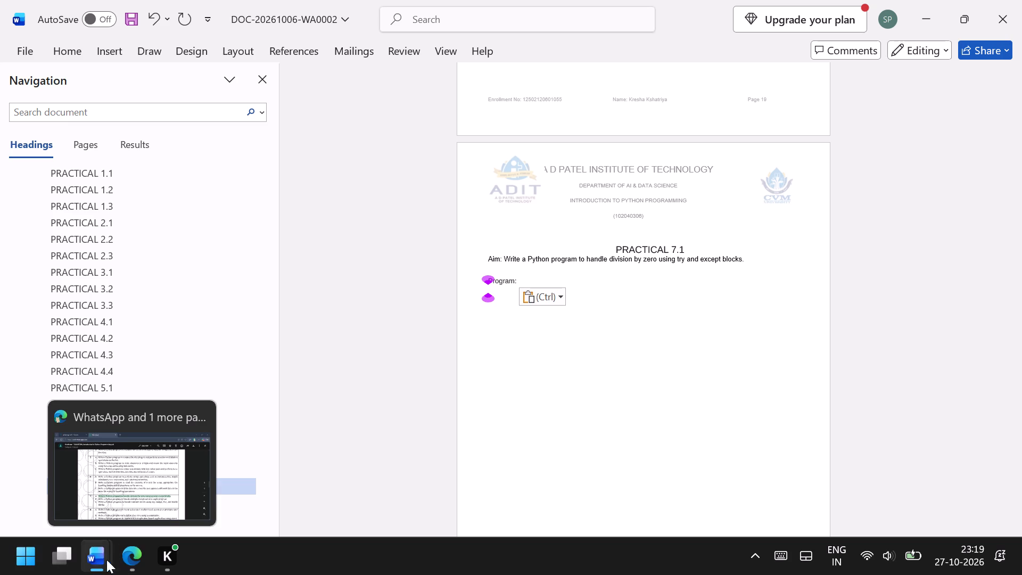
# Copy the try/except ZeroDivisionError code from the python_sha (1) document and paste it under "Program:" in PRACTICAL 7.1 of DOC-20261006-WA0002.
pyautogui.click(224, 464)
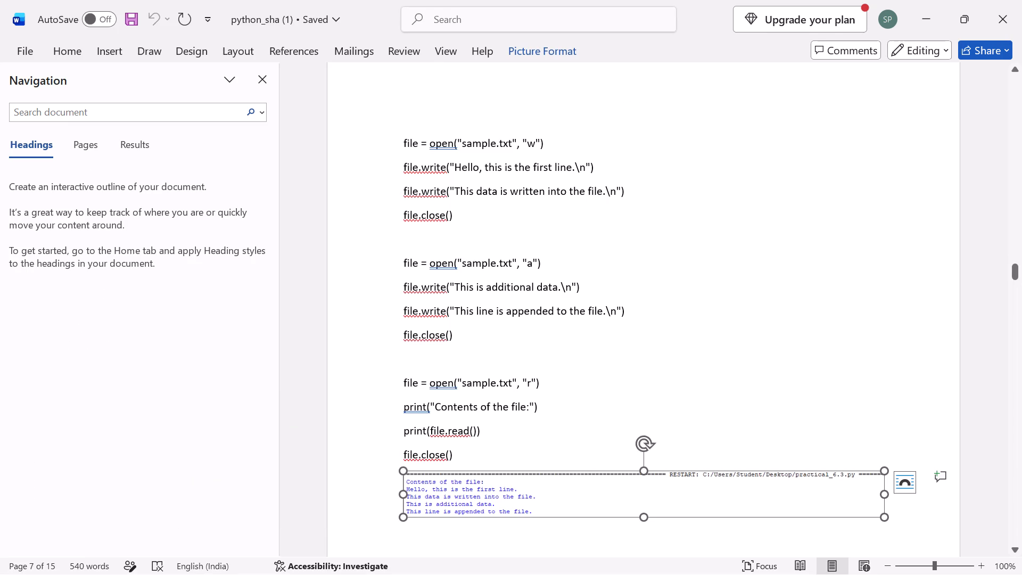
pyautogui.scroll(-4, 527, 388)
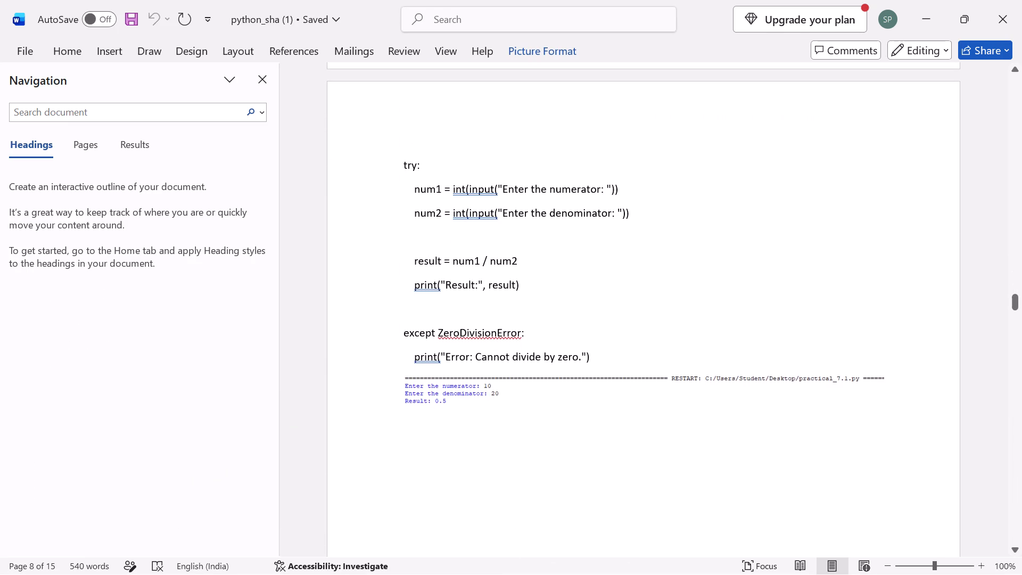
pyautogui.click(599, 356)
pyautogui.moveTo(599, 356); pyautogui.dragTo(403, 168)
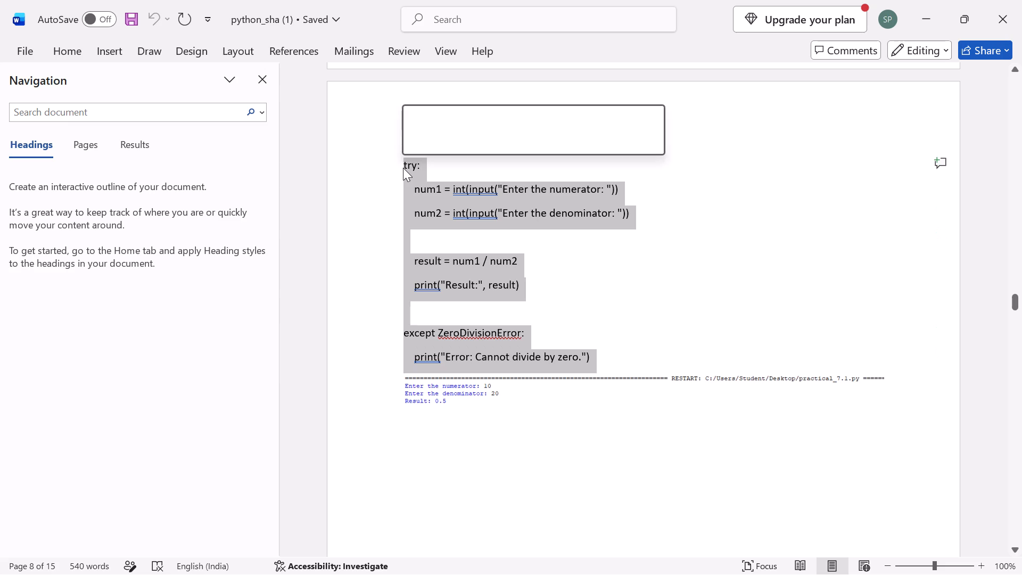
pyautogui.hotkey('ctrl', 'c')
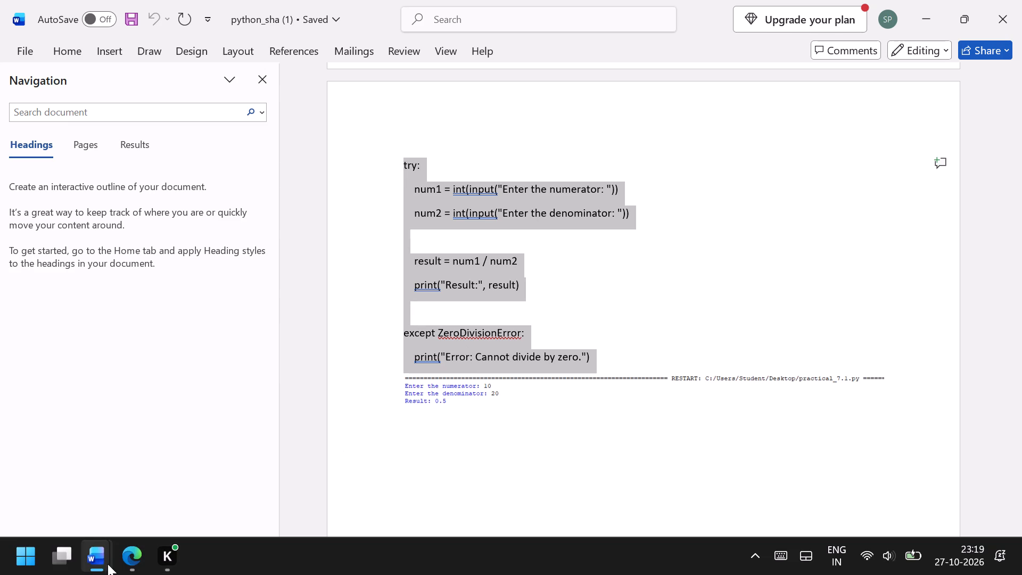
pyautogui.click(108, 476)
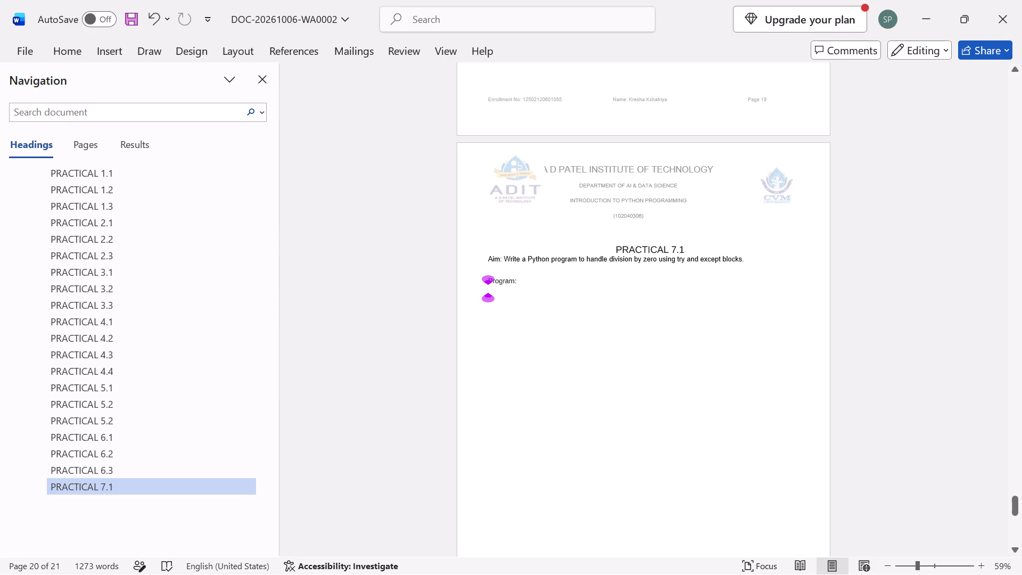
pyautogui.hotkey('ctrl', 'v')
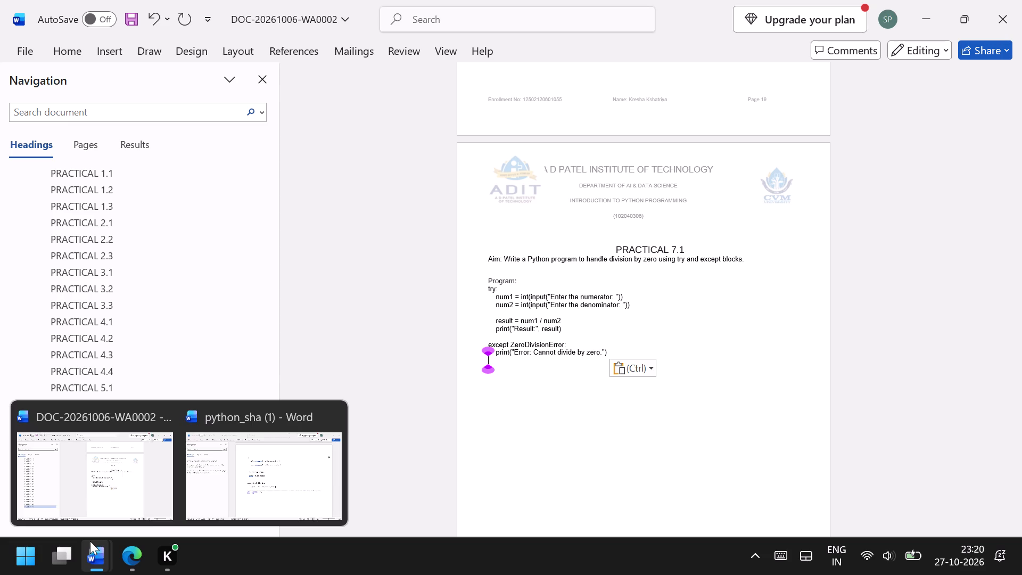
# Copy the practical_7.1.py output picture from python_sha (1) and paste it below the PRACTICAL 7.1 code in DOC-20261006-WA0002.
pyautogui.click(253, 457)
pyautogui.rightClick(543, 395)
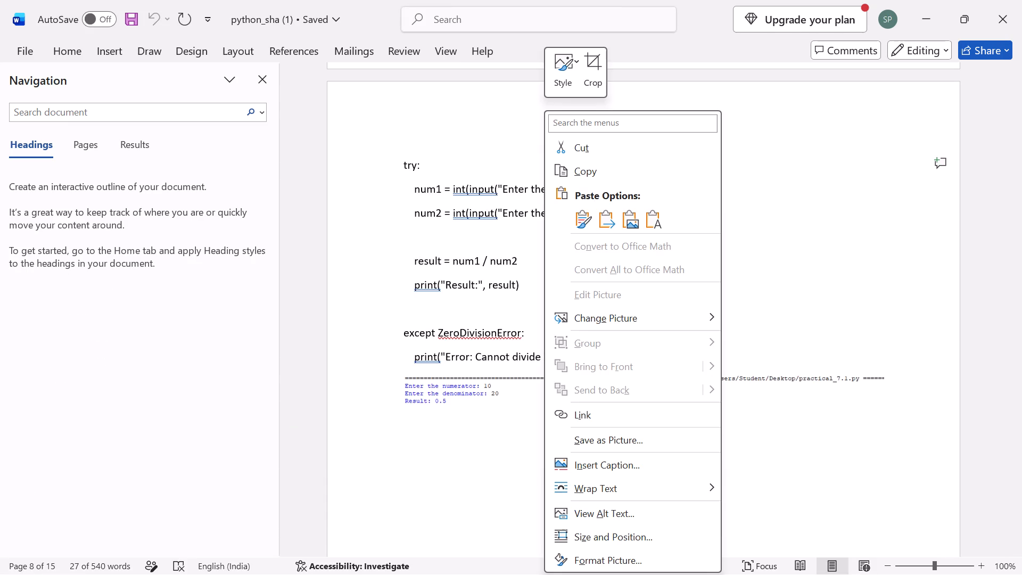
pyautogui.click(594, 166)
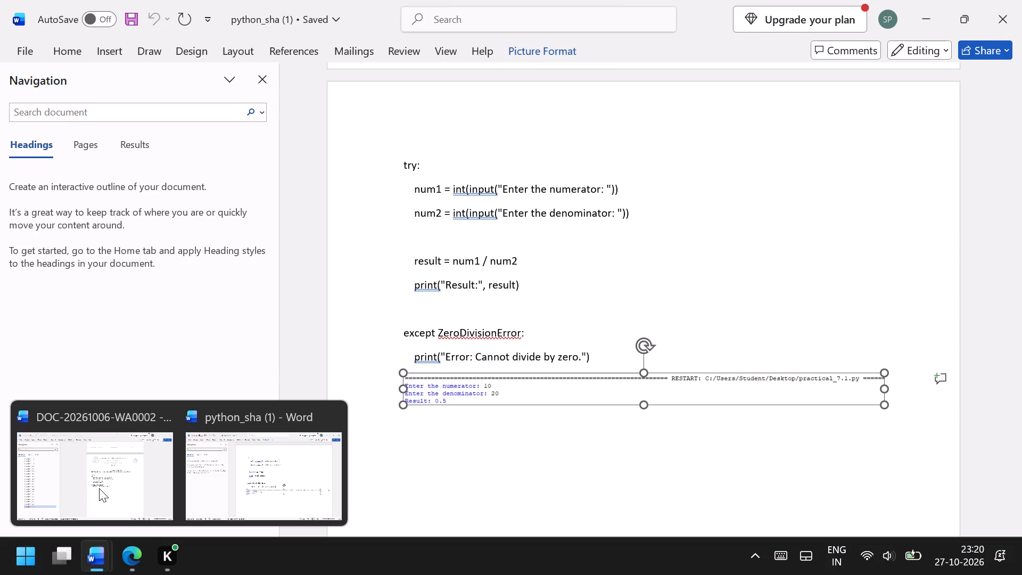
pyautogui.click(99, 488)
pyautogui.hotkey('ctrl', 'v')
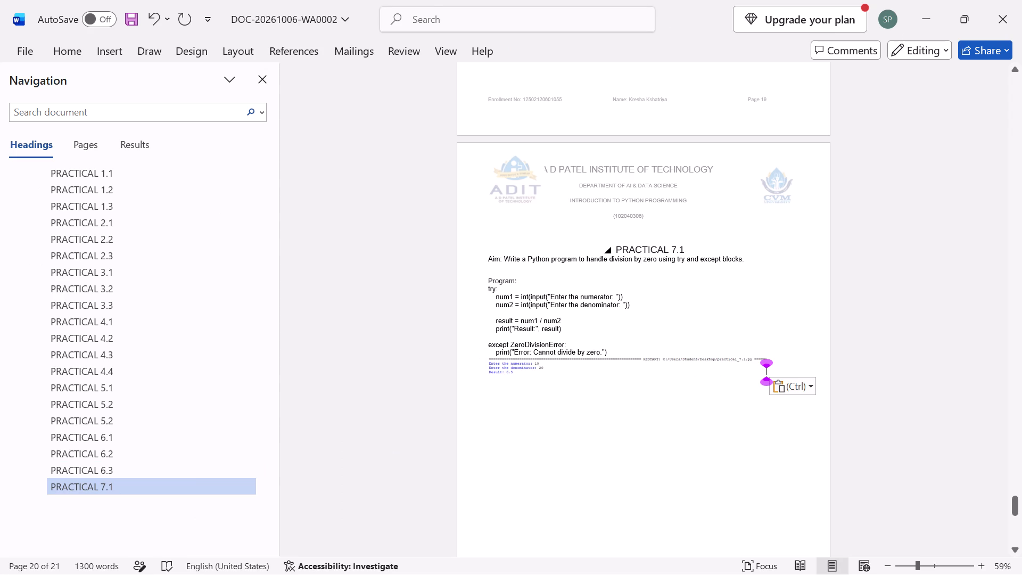
# Insert a page break directly after the PRACTICAL 7.1 output picture.
pyautogui.click(111, 47)
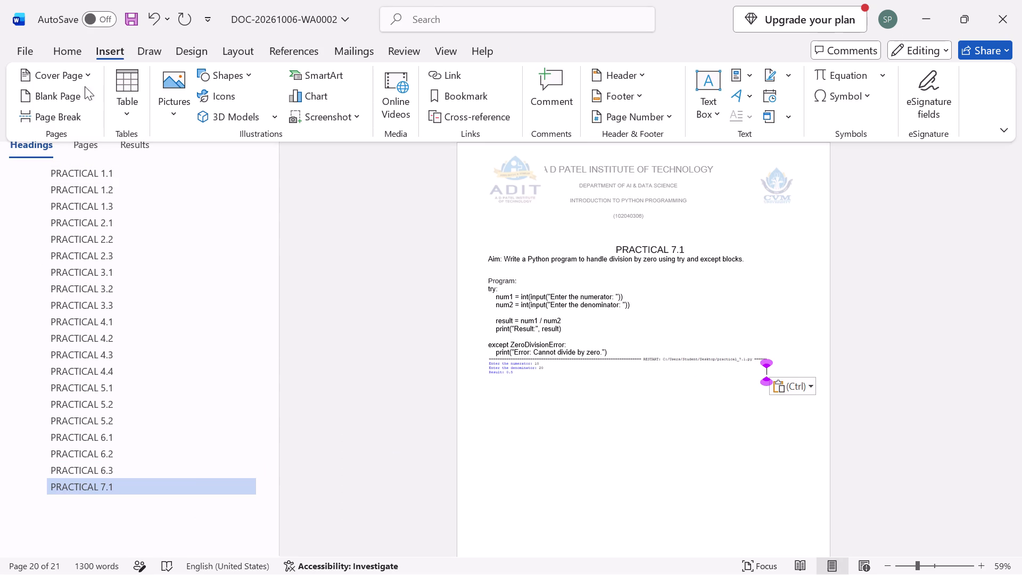
pyautogui.click(71, 112)
# Copy the PRACTICAL 7.1 heading to the top of the new page 21 and renumber the copy PRACTICAL 7.2.
pyautogui.scroll(2, 591, 247)
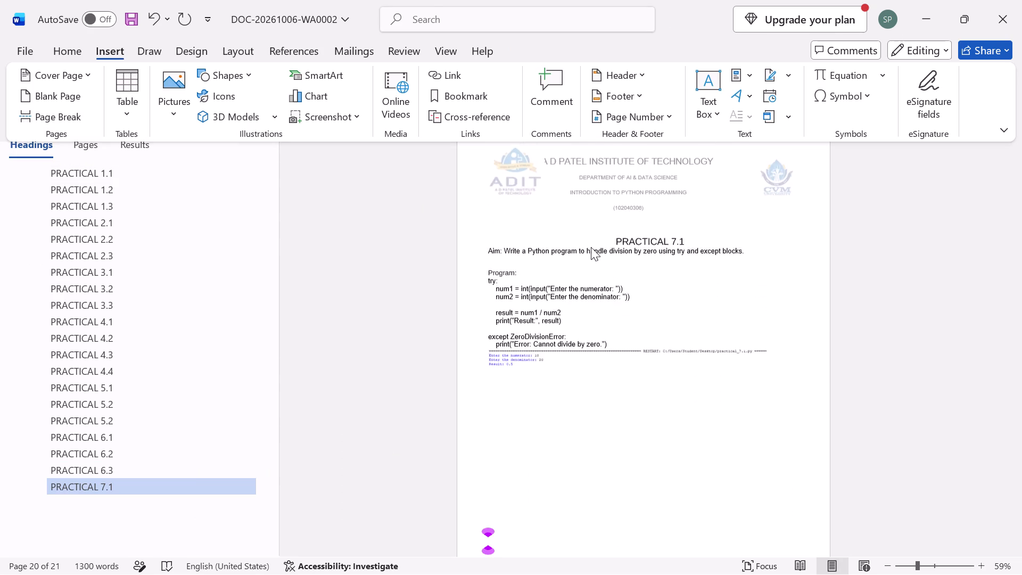
pyautogui.click(693, 259)
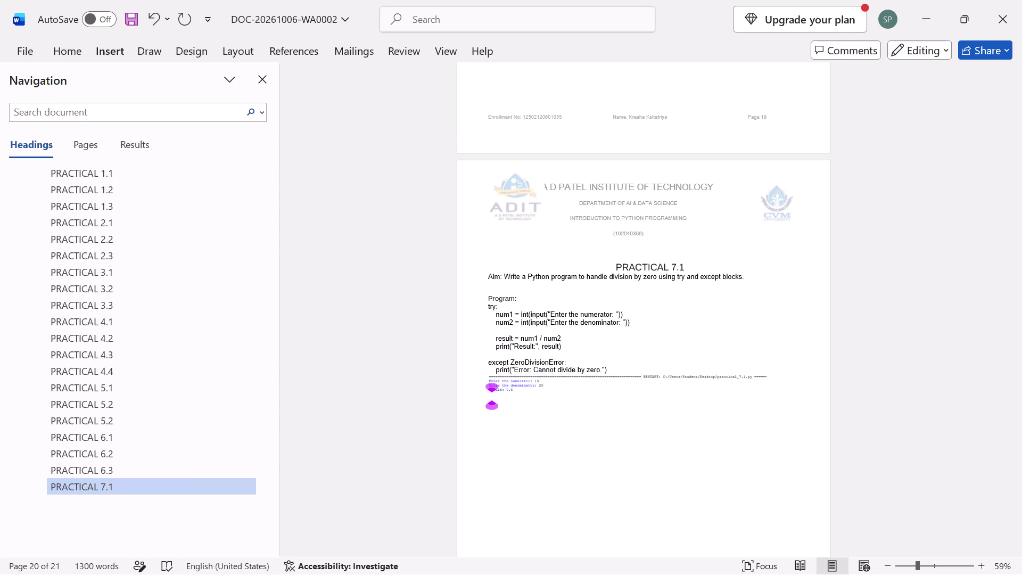
pyautogui.moveTo(691, 262); pyautogui.dragTo(619, 266)
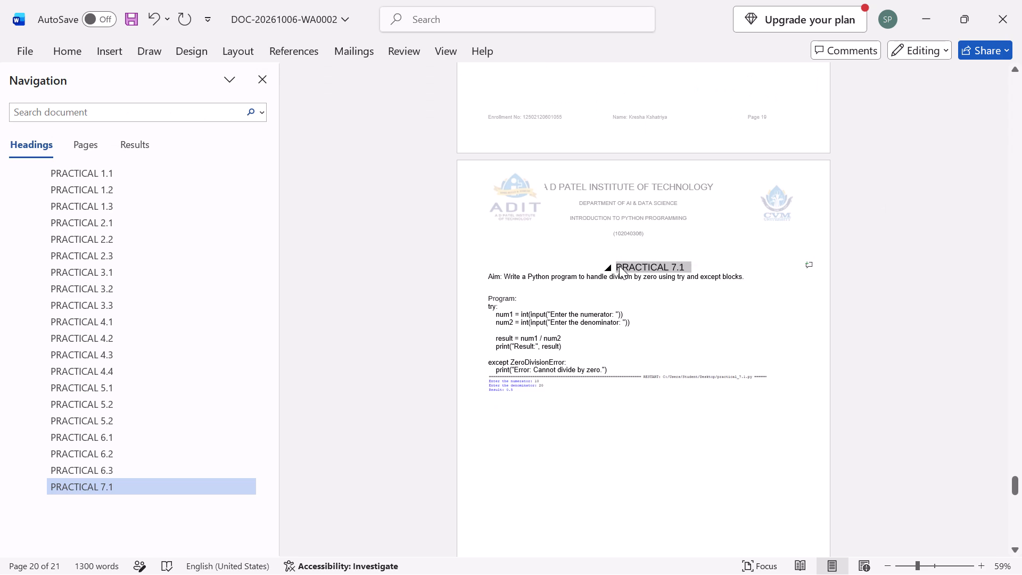
pyautogui.hotkey('ctrl', 'c')
pyautogui.scroll(-2, 619, 266)
pyautogui.scroll(1, 619, 266)
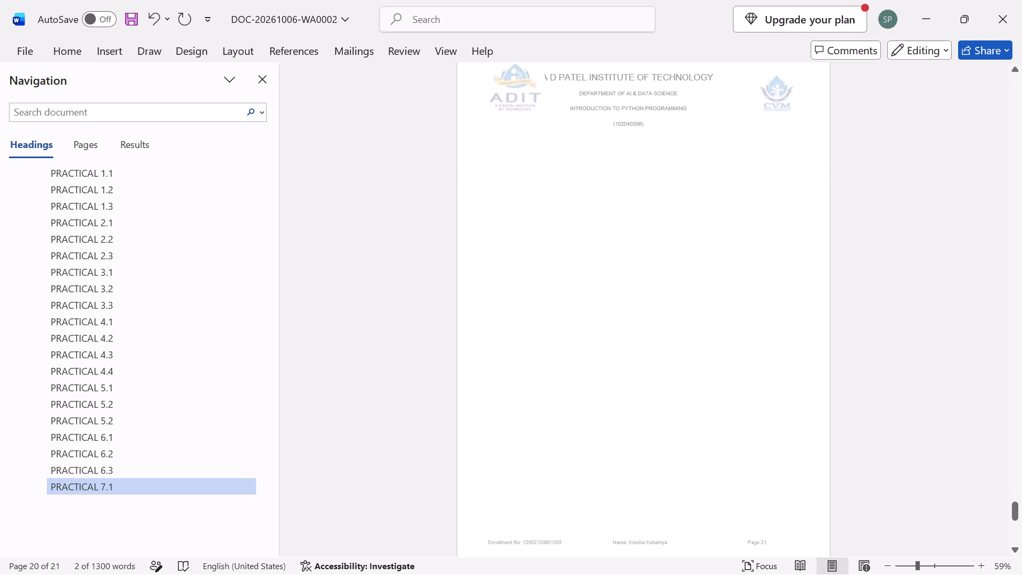
pyautogui.click(621, 129)
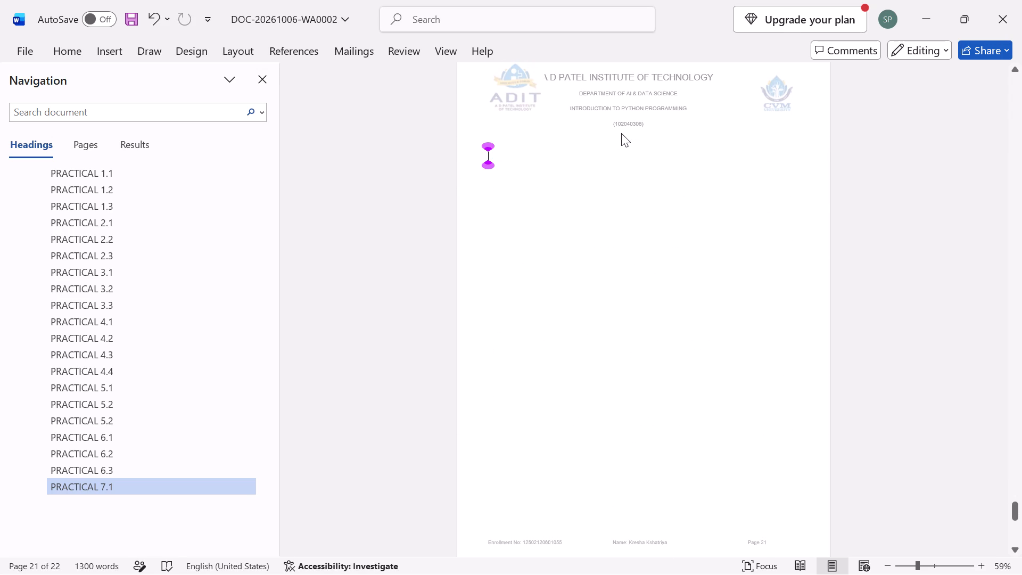
pyautogui.hotkey('ctrl', 'v')
pyautogui.click(707, 155)
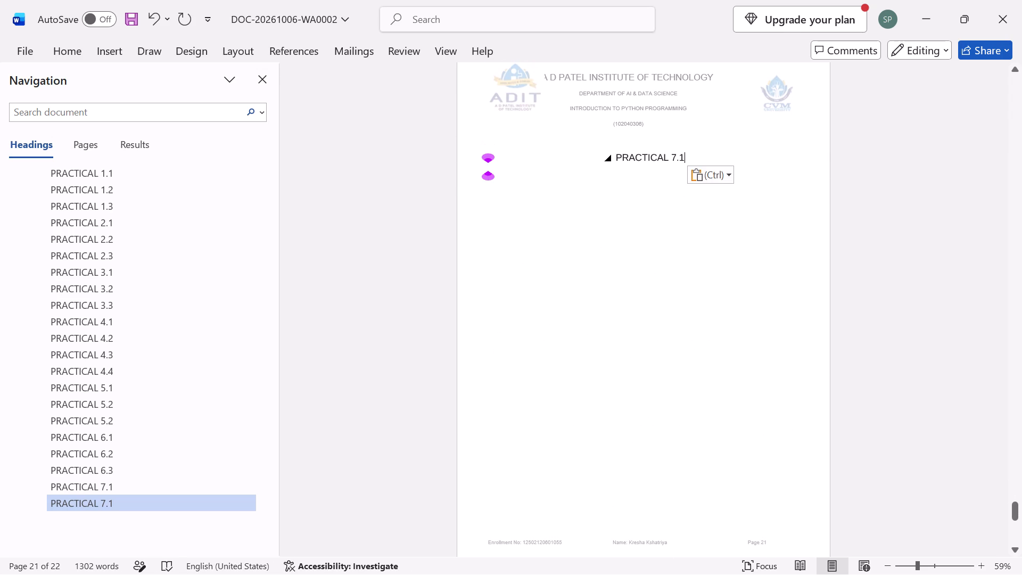
pyautogui.press('BackSpace')
pyautogui.press('2')
# Copy the "Aim:" label from PRACTICAL 7.1 and paste it on a new line below the PRACTICAL 7.2 heading.
pyautogui.scroll(4, 707, 155)
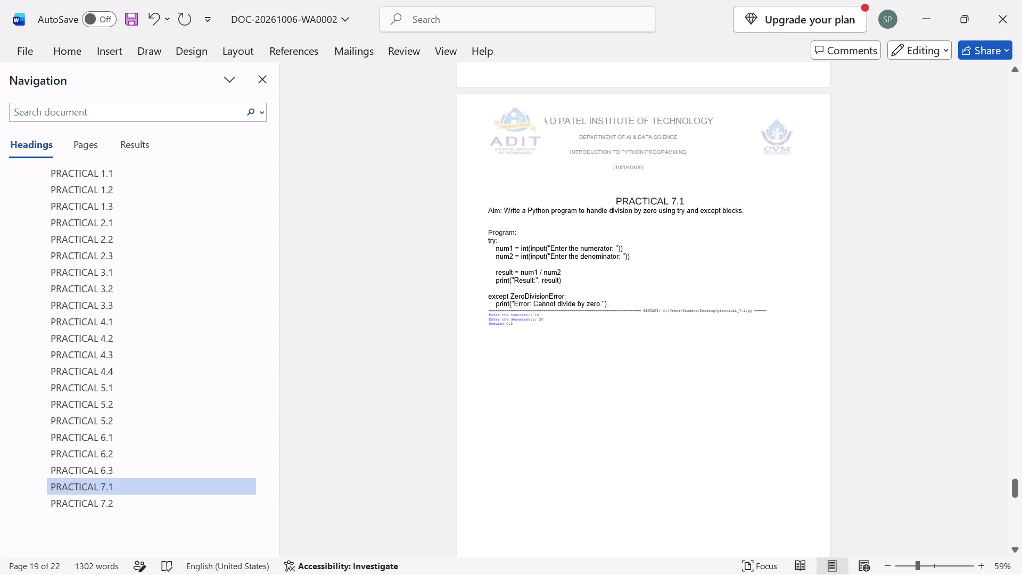
pyautogui.moveTo(502, 209); pyautogui.dragTo(489, 209)
pyautogui.hotkey('ctrl', 'c')
pyautogui.scroll(-1, 489, 209)
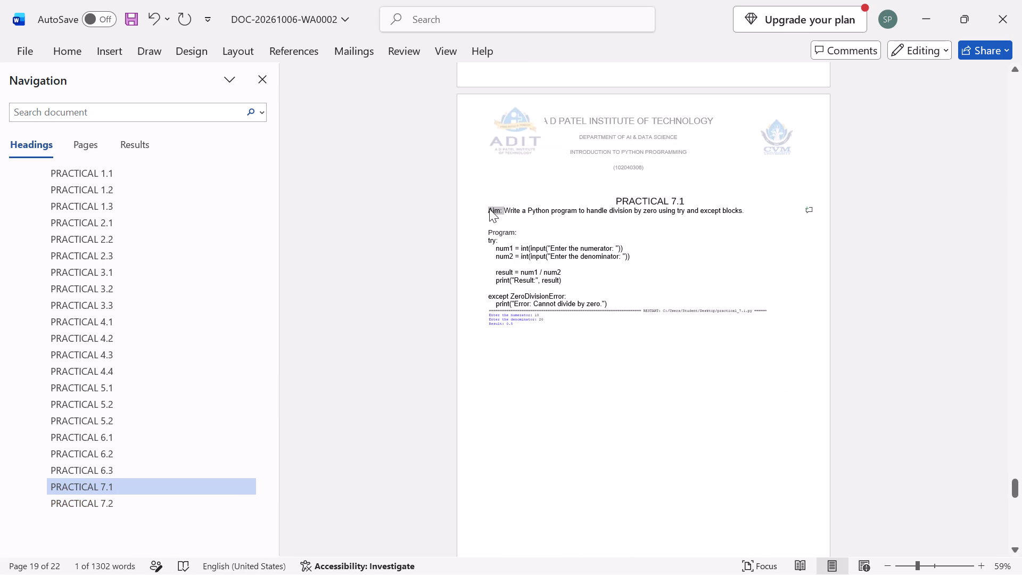
pyautogui.scroll(-2, 489, 209)
pyautogui.click(702, 226)
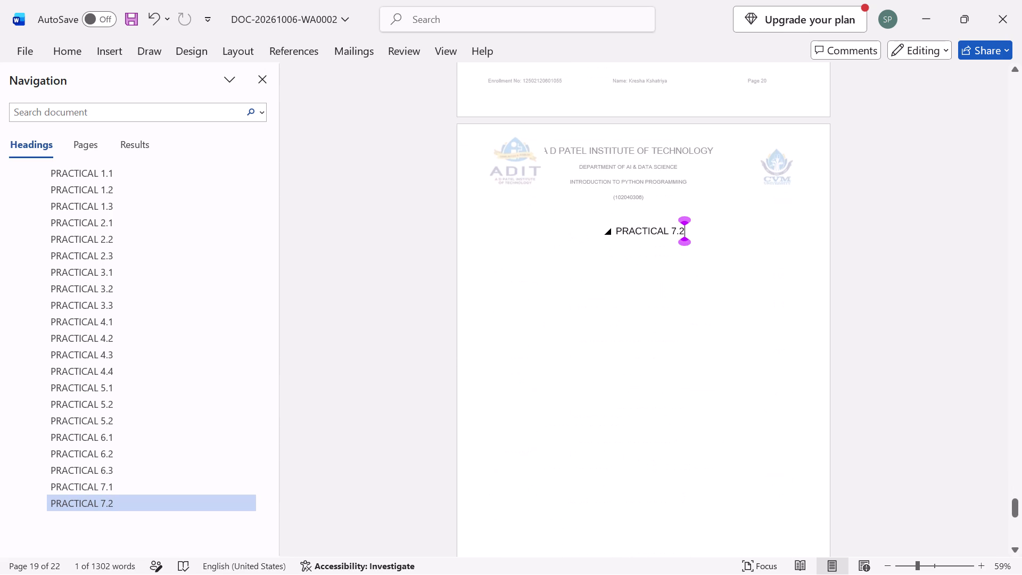
pyautogui.press('Return')
pyautogui.hotkey('ctrl', 'v')
pyautogui.press('space')
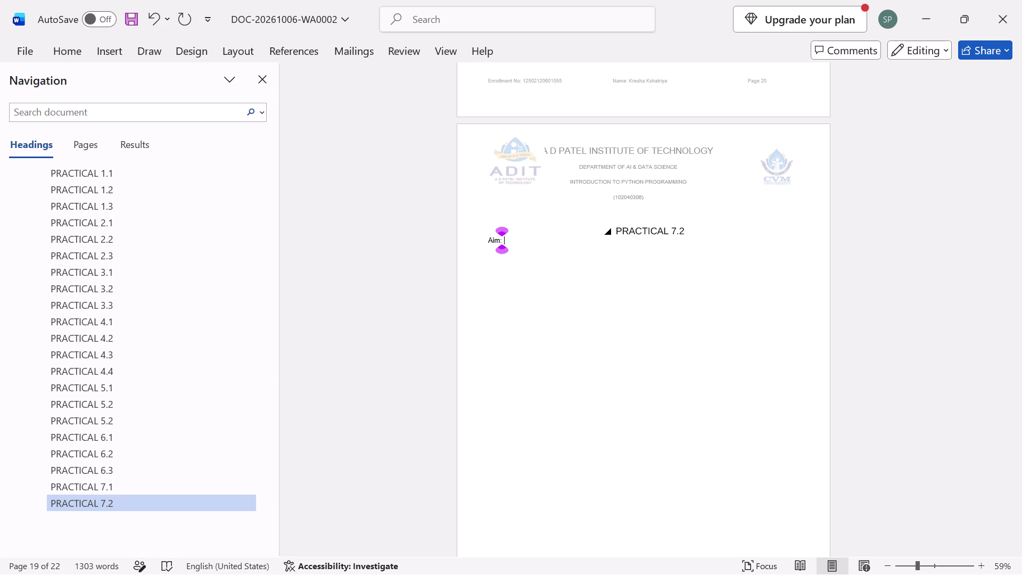
pyautogui.press('BackSpace')
pyautogui.press('BackSpace')
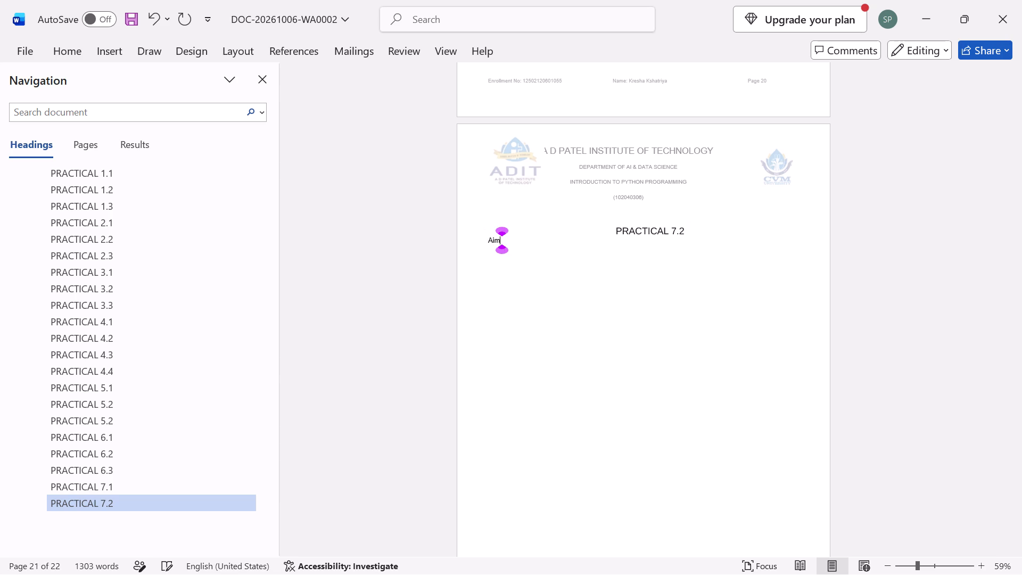
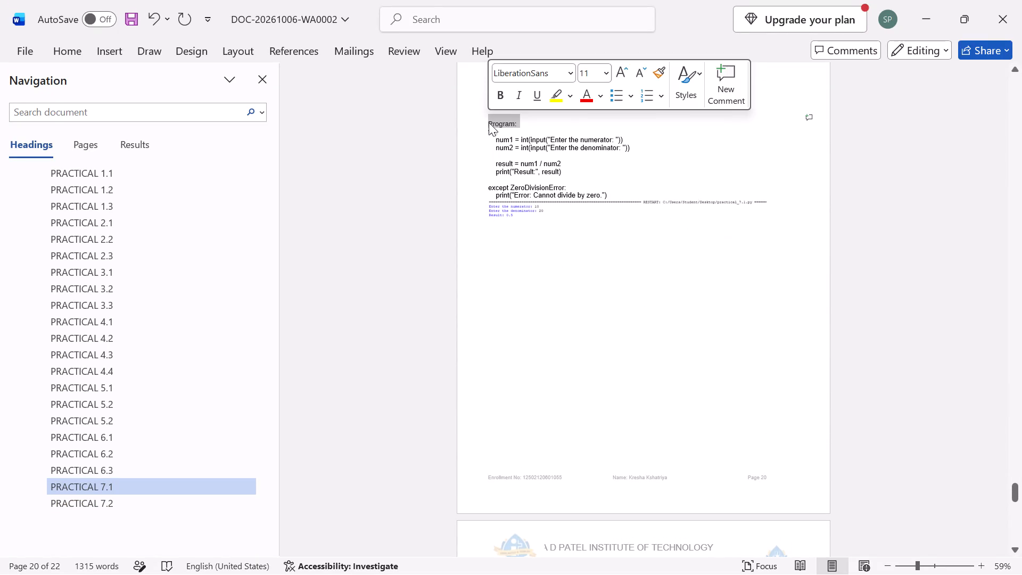
# Copy the "Program:" label from PRACTICAL 7.1 and paste it below the PRACTICAL 7.2 aim, leaving a blank line between them.
pyautogui.hotkey('ctrl', 'c')
pyautogui.scroll(-3, 646, 314)
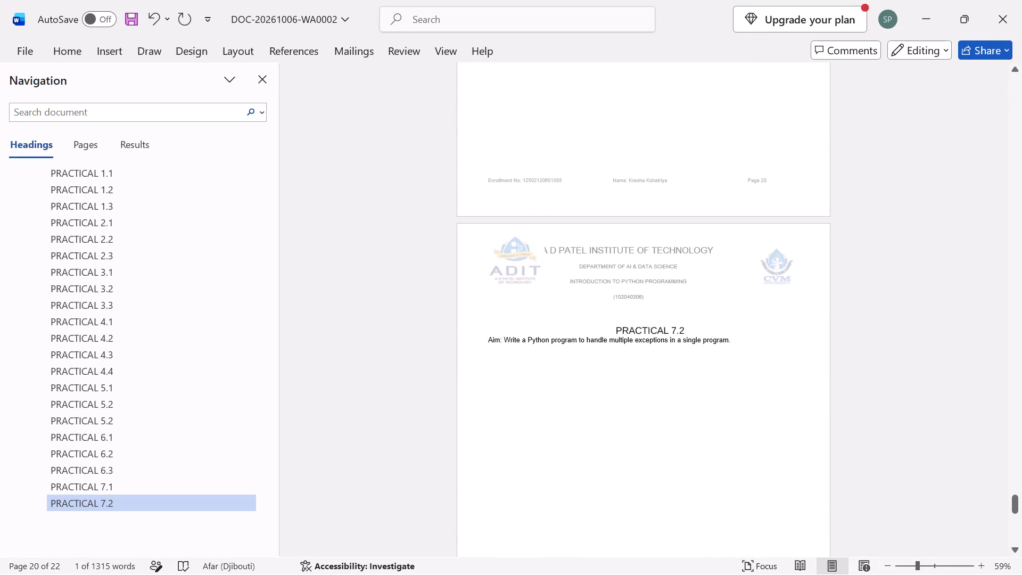
pyautogui.click(746, 342)
pyautogui.press('Return')
pyautogui.press('Return')
pyautogui.hotkey('ctrl', 'v')
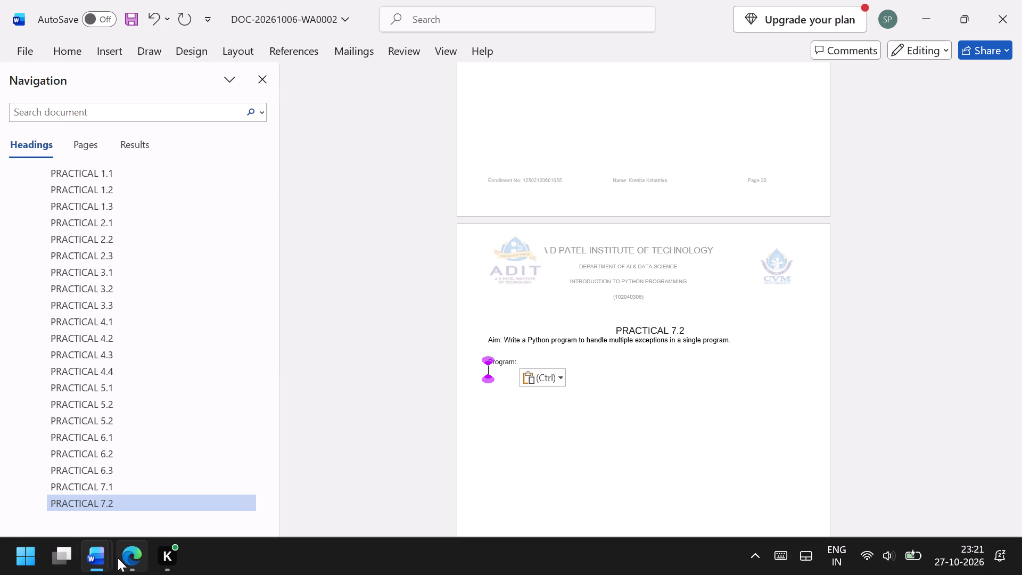
# Copy the whole multiple-exceptions code, from try: to the IndexError print line, from python_sha (1) and paste it below PRACTICAL 7.2's "Program:" label in DOC-20261006-WA0002.
pyautogui.click(238, 466)
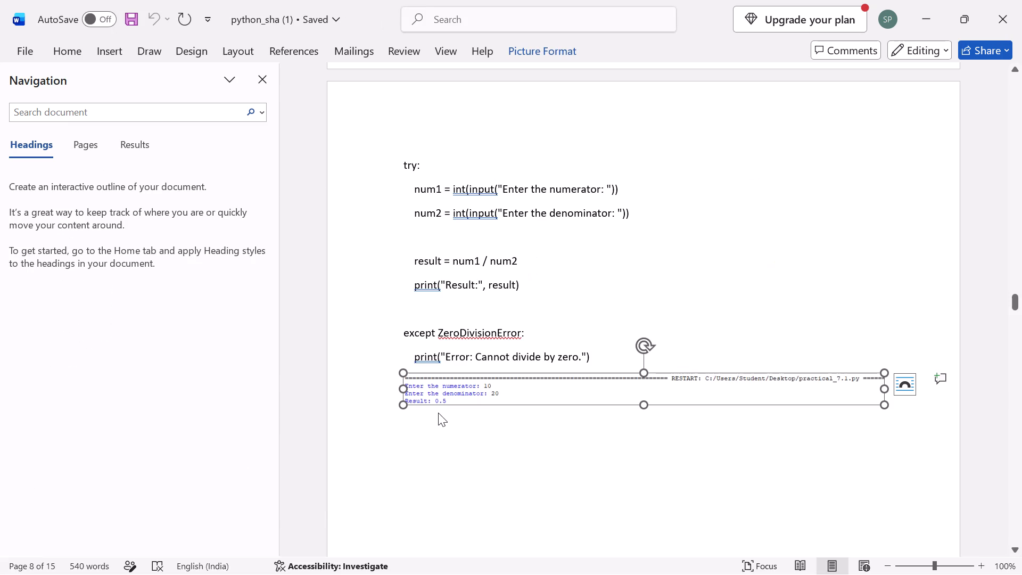
pyautogui.scroll(-2, 438, 413)
pyautogui.click(438, 413)
pyautogui.scroll(-2, 438, 413)
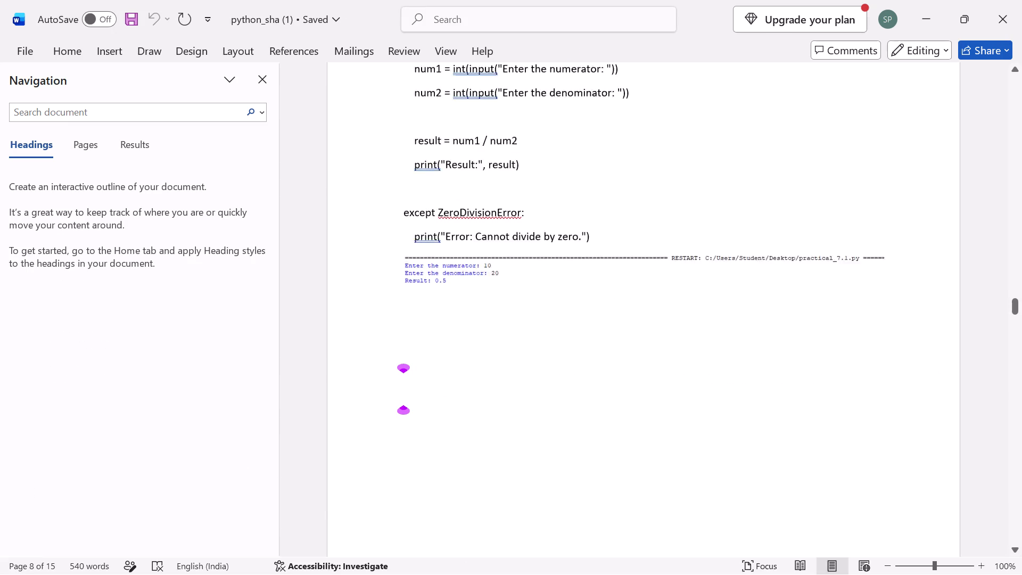
pyautogui.scroll(-2, 438, 413)
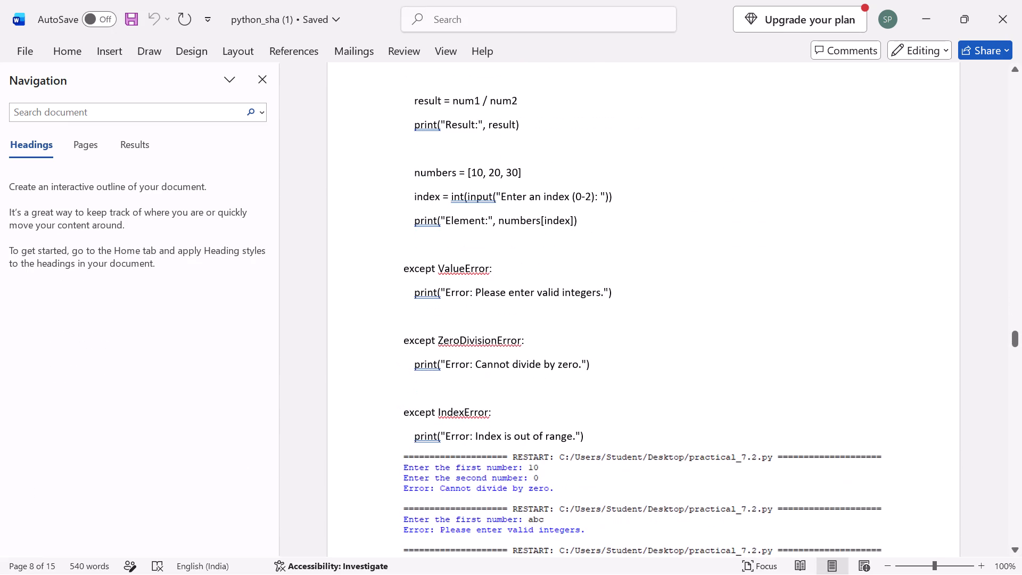
pyautogui.moveTo(590, 432); pyautogui.dragTo(424, 216)
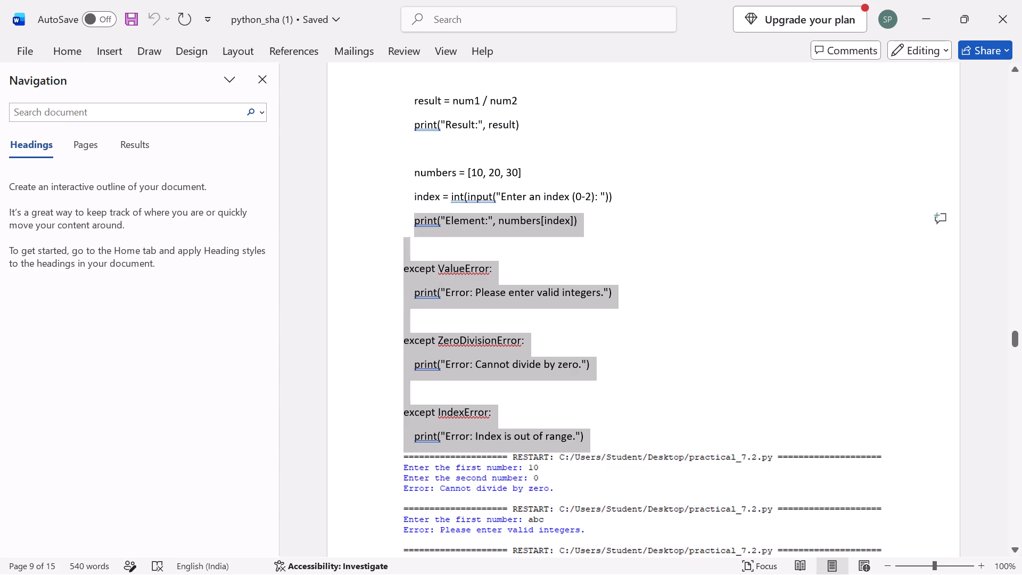
pyautogui.moveTo(424, 216); pyautogui.dragTo(396, 104)
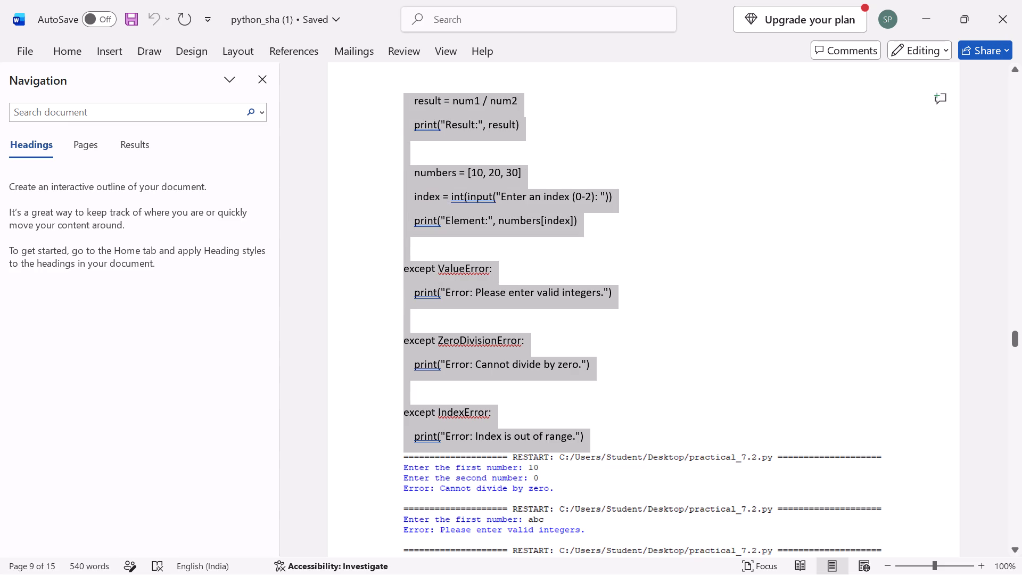
pyautogui.moveTo(396, 104); pyautogui.dragTo(412, 70)
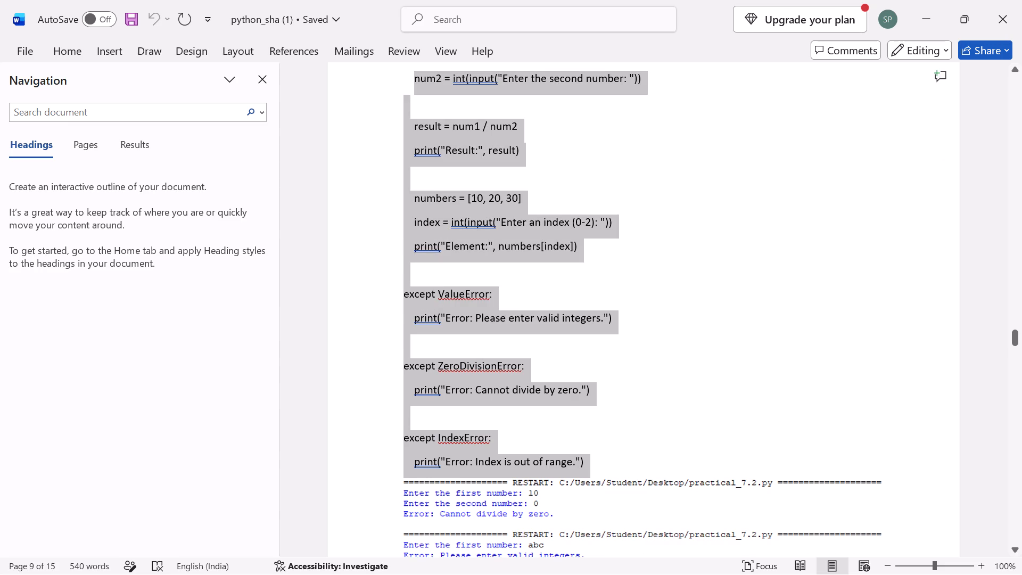
pyautogui.moveTo(412, 70); pyautogui.dragTo(413, 100)
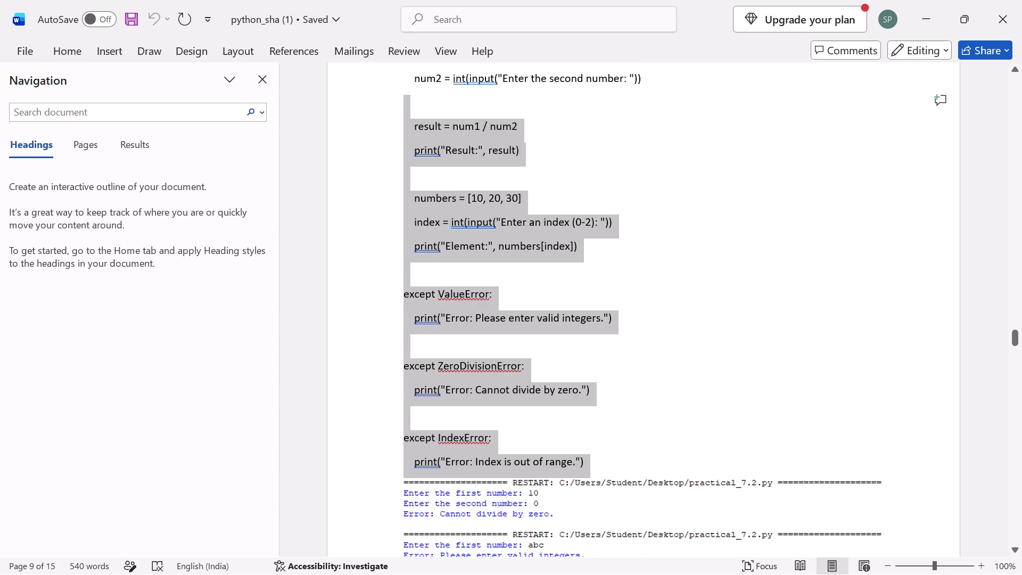
pyautogui.moveTo(413, 100); pyautogui.dragTo(400, 85)
pyautogui.scroll(1, 400, 85)
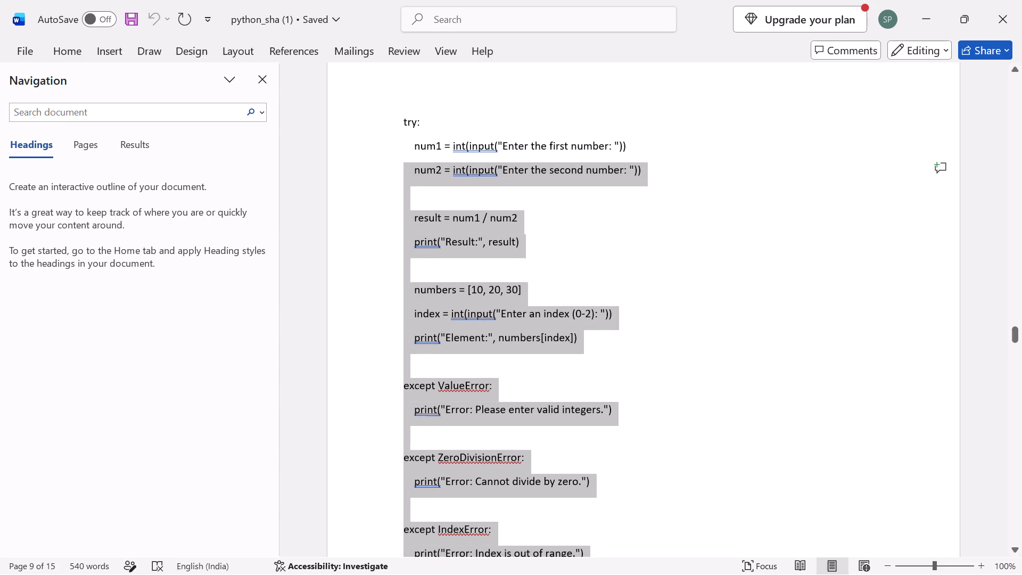
pyautogui.moveTo(398, 120); pyautogui.dragTo(542, 402)
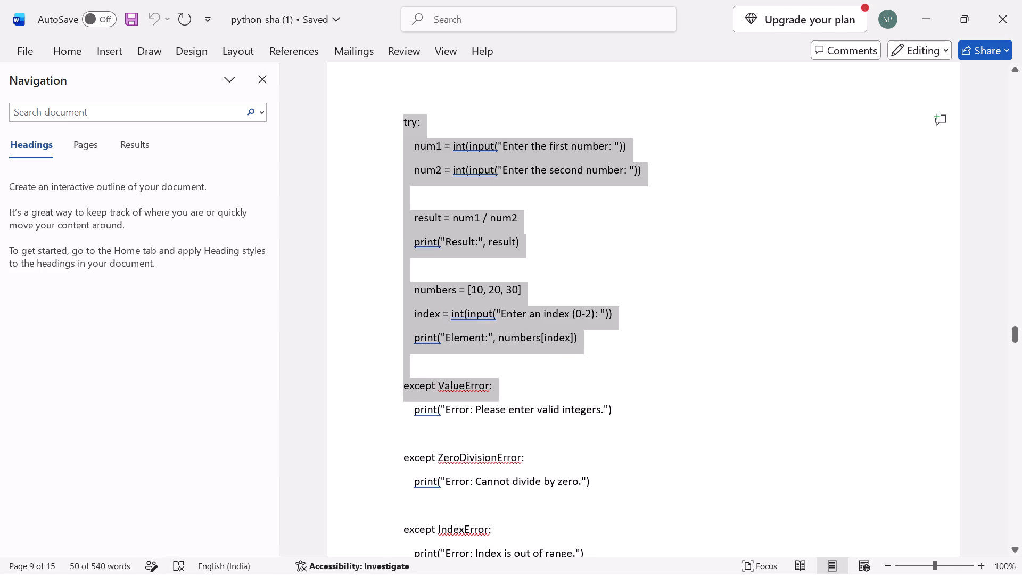
pyautogui.moveTo(542, 402); pyautogui.dragTo(578, 280)
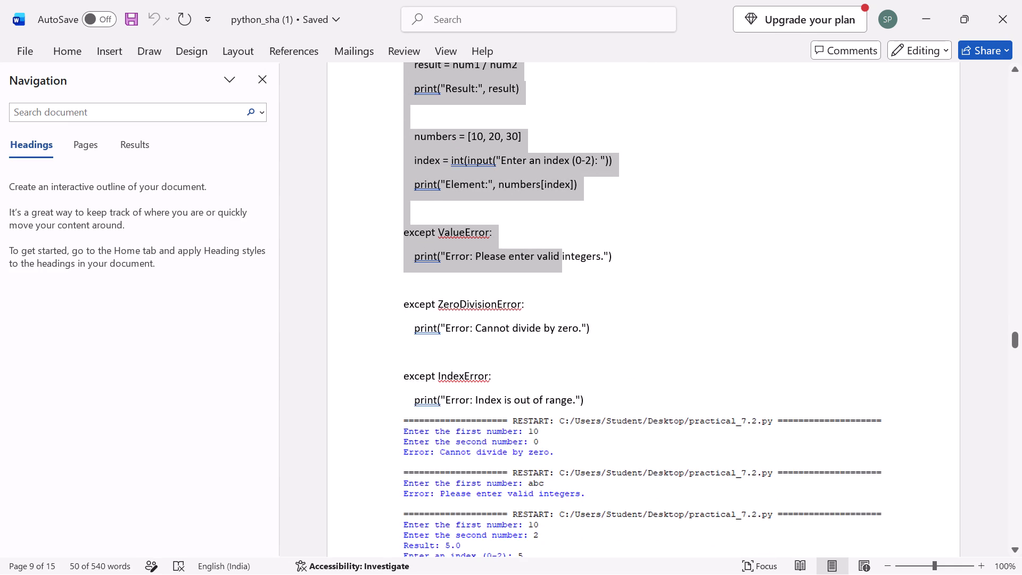
pyautogui.moveTo(578, 280); pyautogui.dragTo(594, 401)
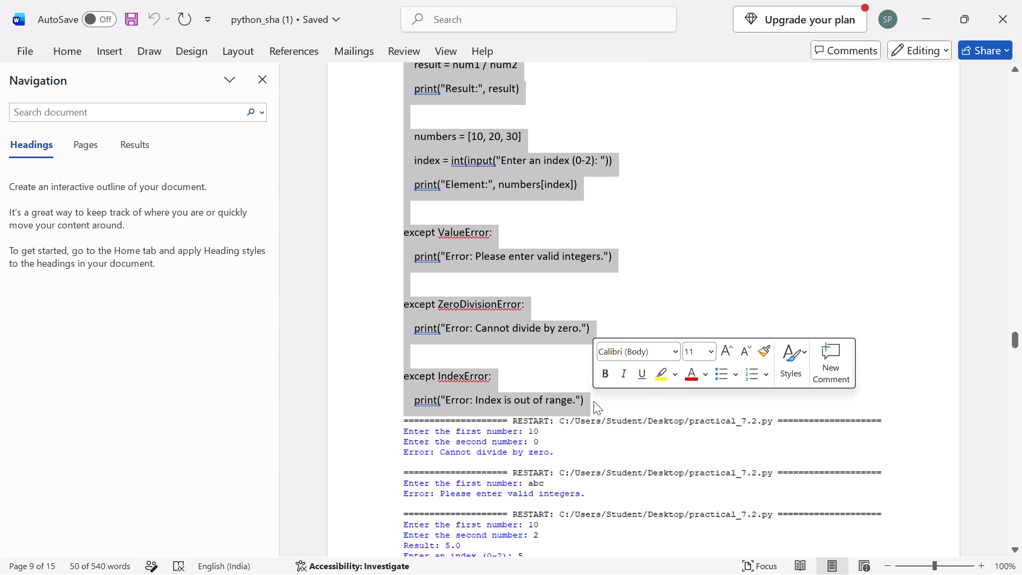
pyautogui.hotkey('ctrl', 'c')
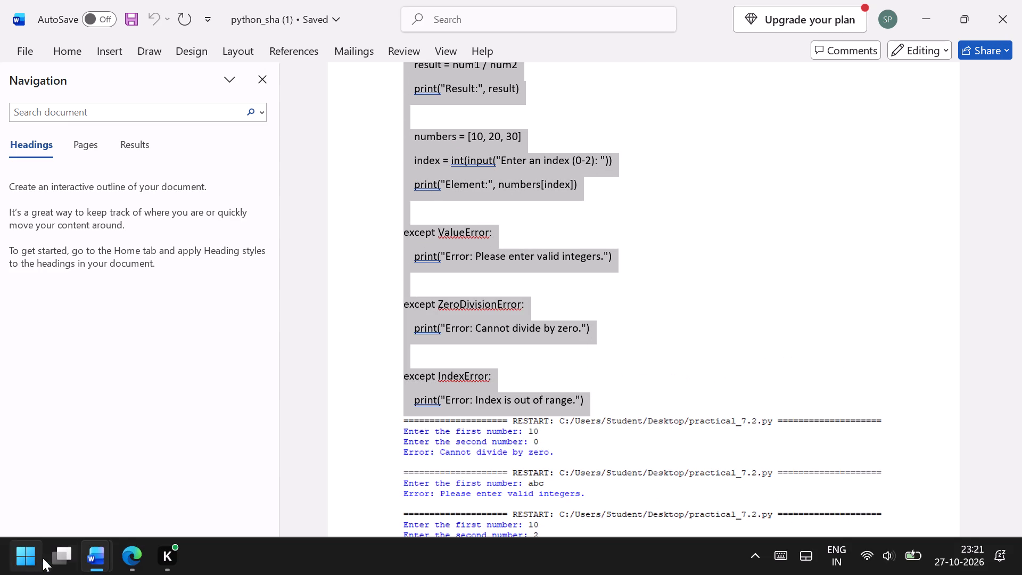
pyautogui.click(106, 464)
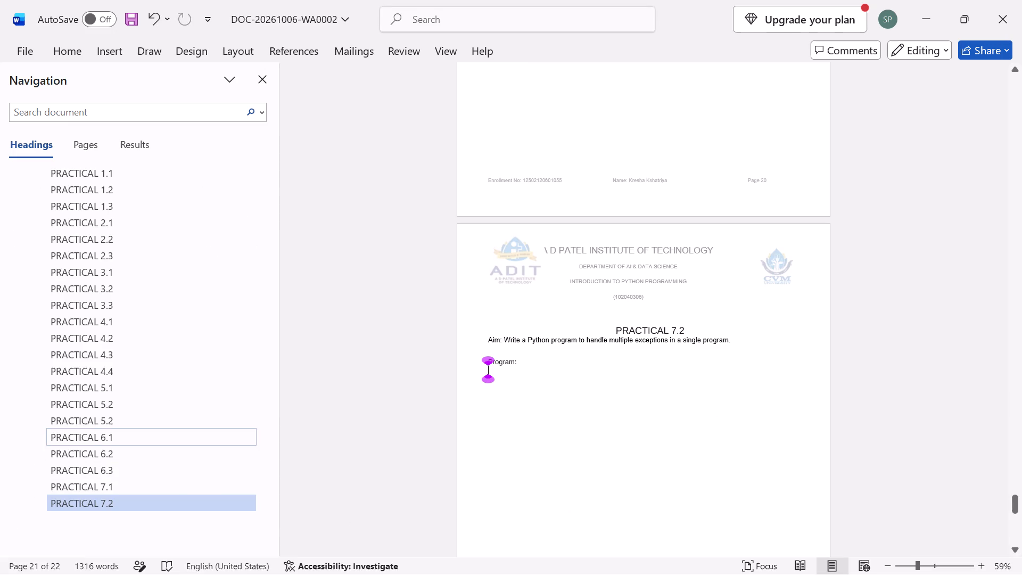
pyautogui.hotkey('ctrl', 'v')
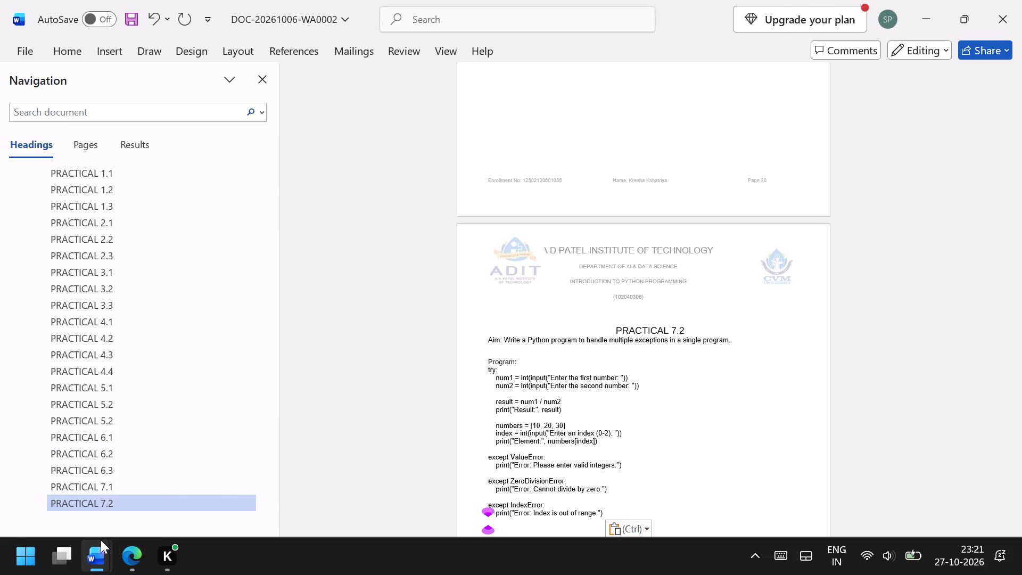
# Copy the practical_7.2.py output picture from python_sha (1) and paste it below the PRACTICAL 7.2 code in DOC-20261006-WA0002.
pyautogui.click(230, 467)
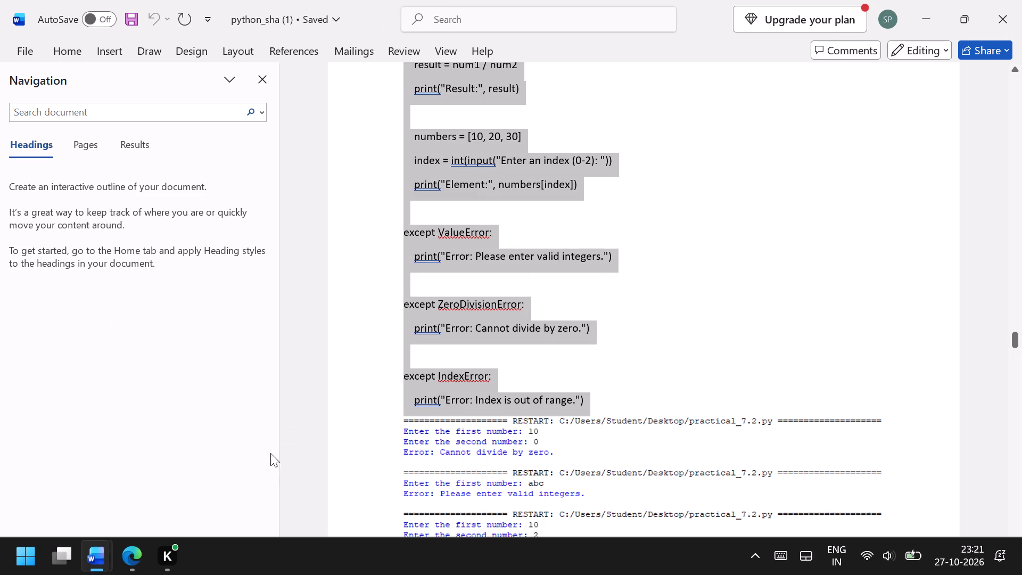
pyautogui.scroll(-2, 480, 431)
pyautogui.rightClick(538, 353)
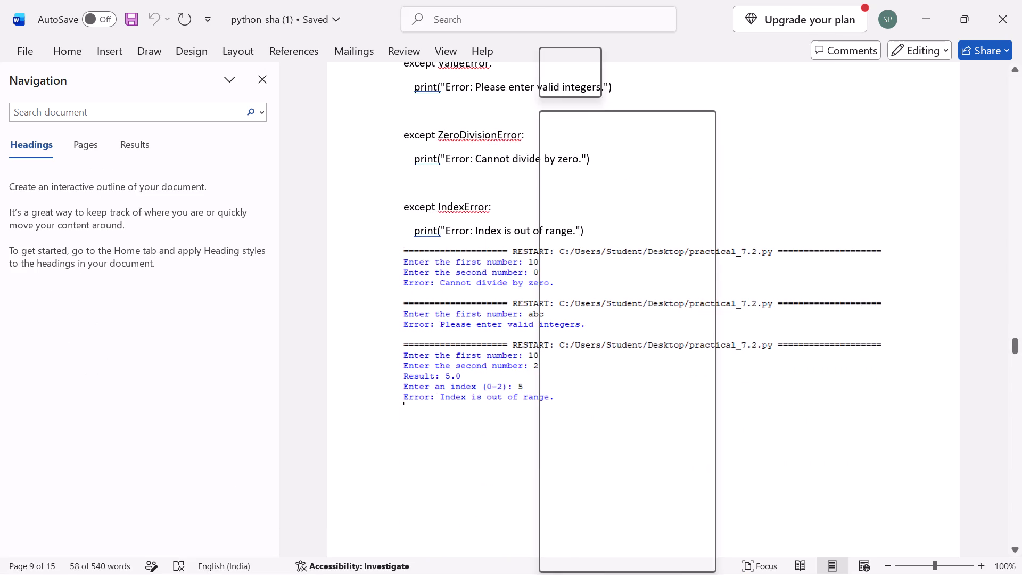
pyautogui.click(581, 167)
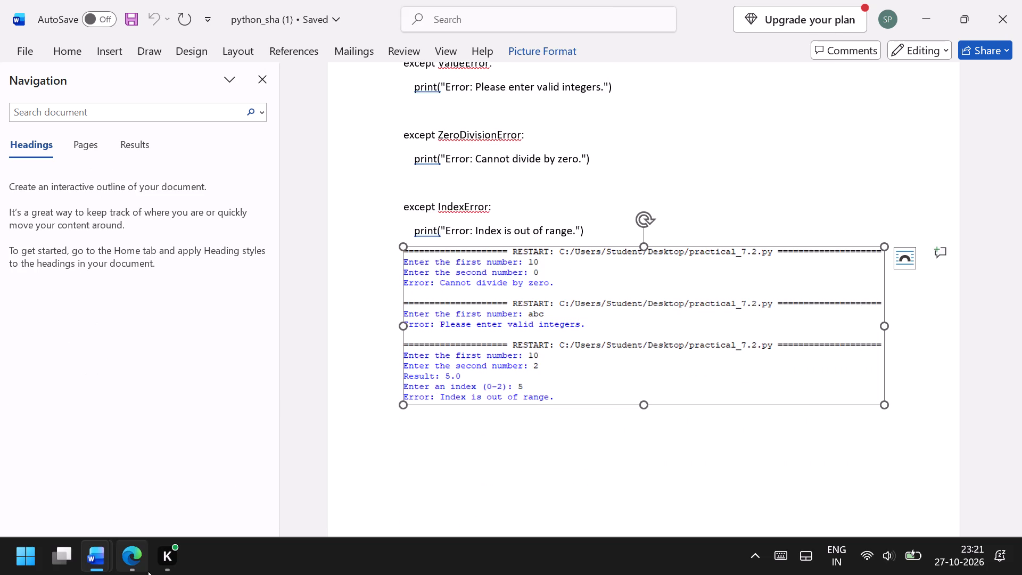
pyautogui.click(91, 472)
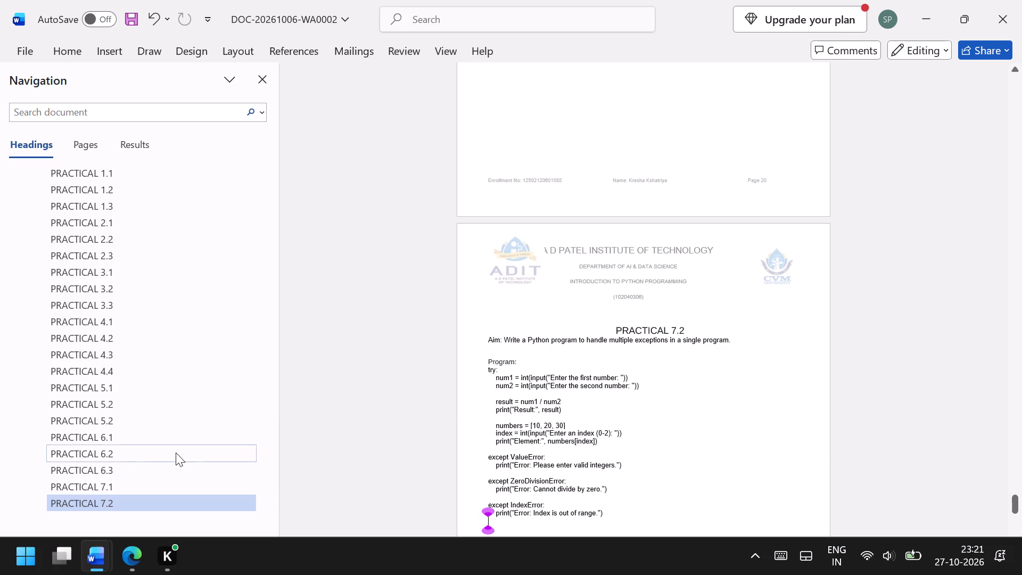
pyautogui.hotkey('ctrl', 'v')
# Insert a page break directly after the PRACTICAL 7.2 output picture.
pyautogui.scroll(-1, 623, 414)
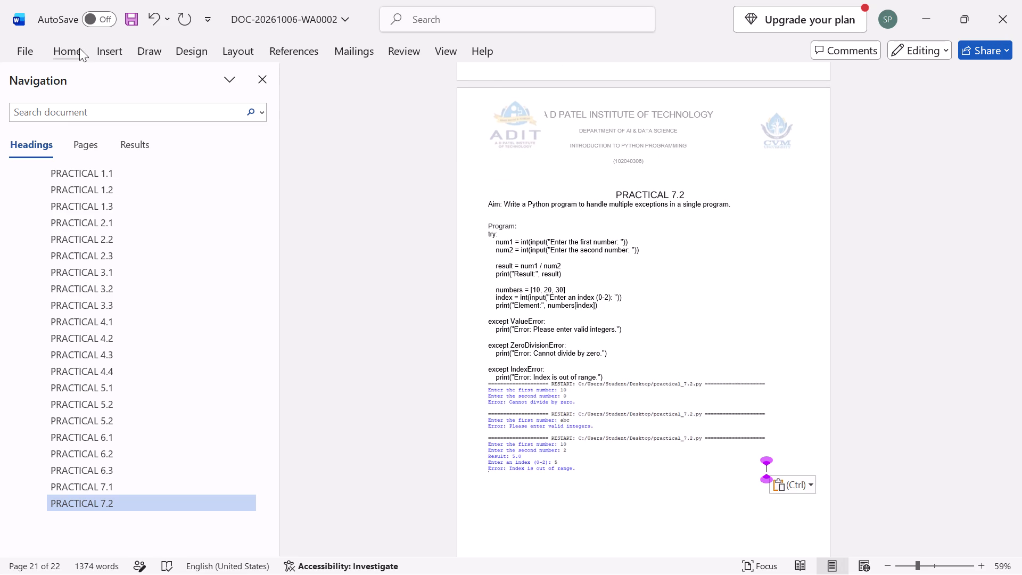
pyautogui.click(79, 48)
pyautogui.click(105, 40)
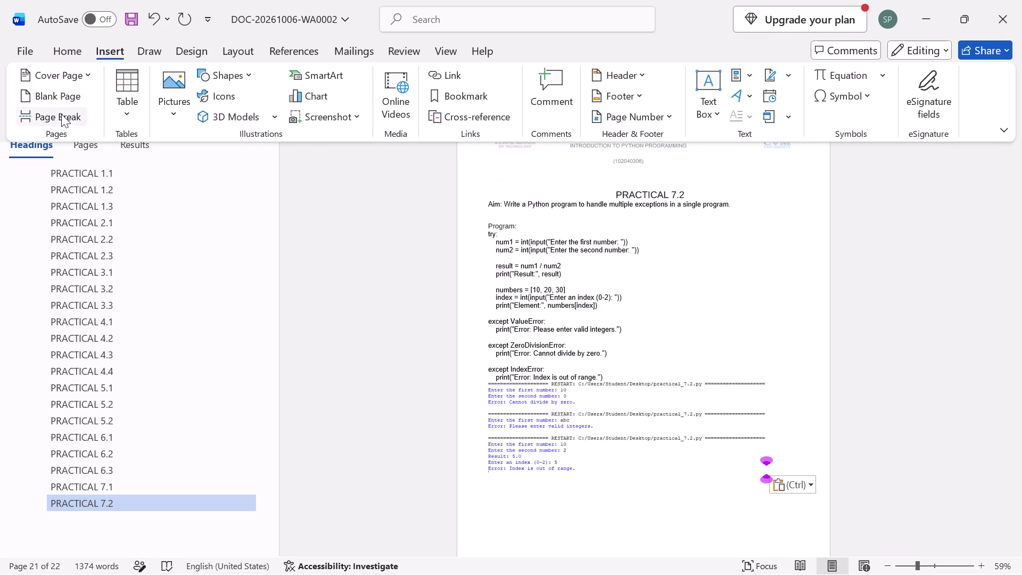
pyautogui.click(61, 115)
# Copy the PRACTICAL 7.2 heading to the top of the new page 22 and renumber the copy PRACTICAL 7.3.
pyautogui.scroll(1, 510, 254)
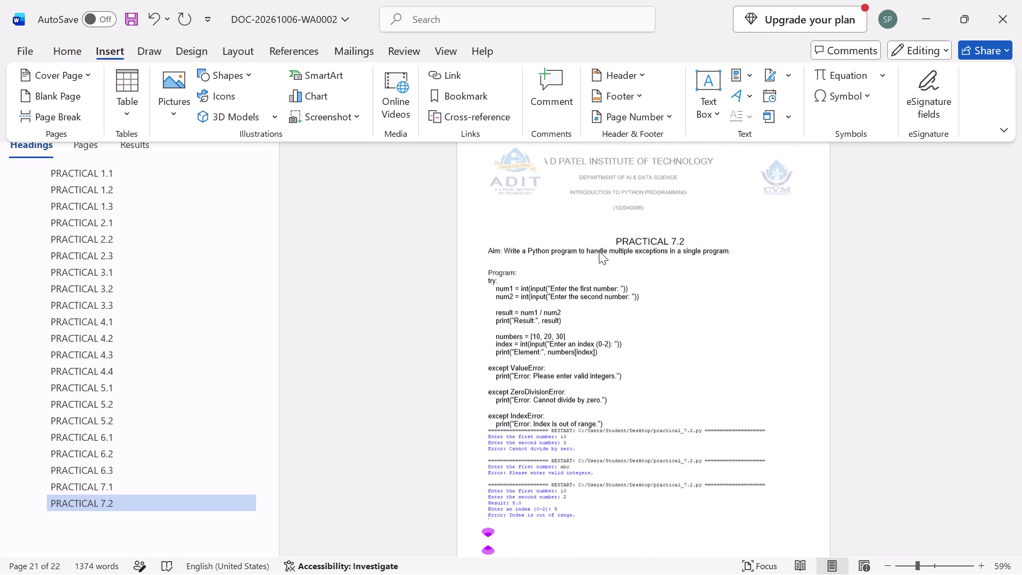
pyautogui.click(685, 267)
pyautogui.moveTo(685, 267); pyautogui.dragTo(639, 272)
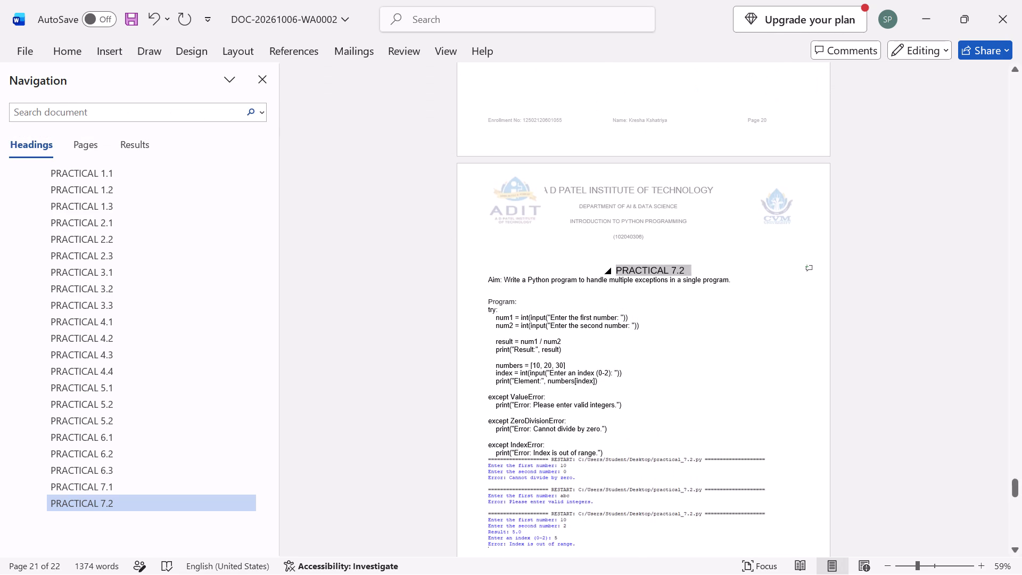
pyautogui.moveTo(639, 272); pyautogui.dragTo(633, 272)
pyautogui.hotkey('ctrl', 'c')
pyautogui.scroll(-3, 633, 272)
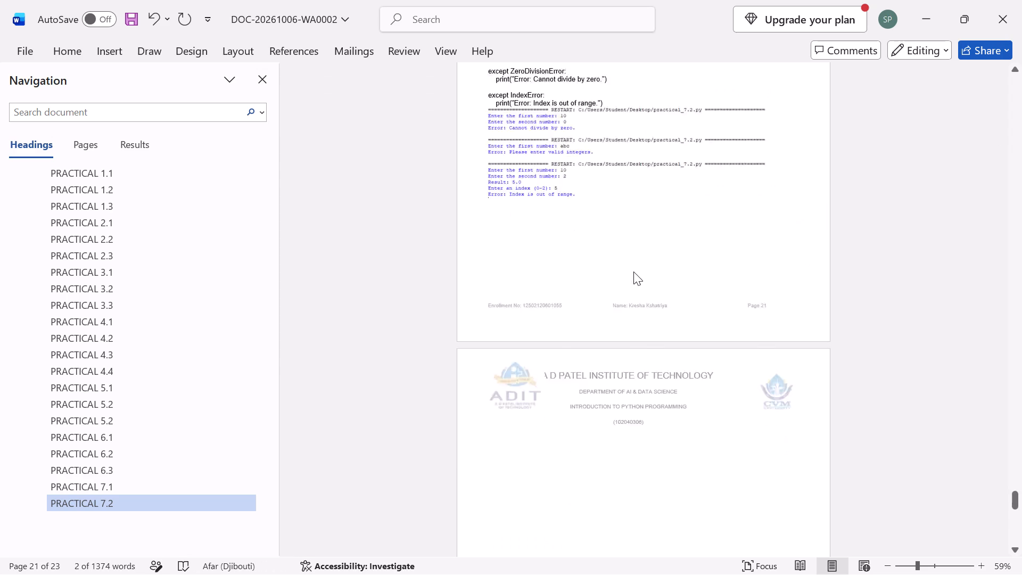
pyautogui.click(631, 162)
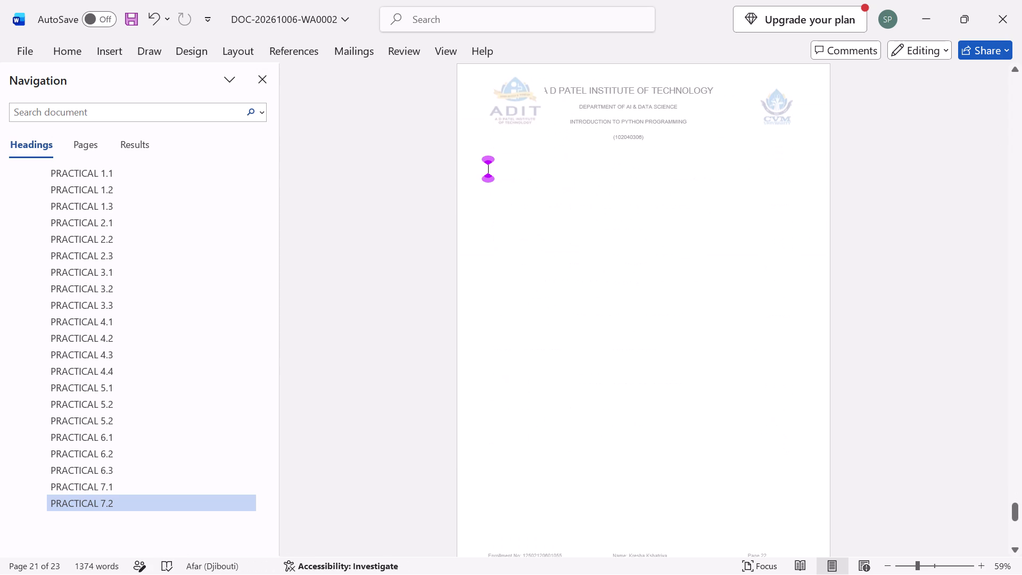
pyautogui.hotkey('ctrl', 'v')
pyautogui.click(696, 165)
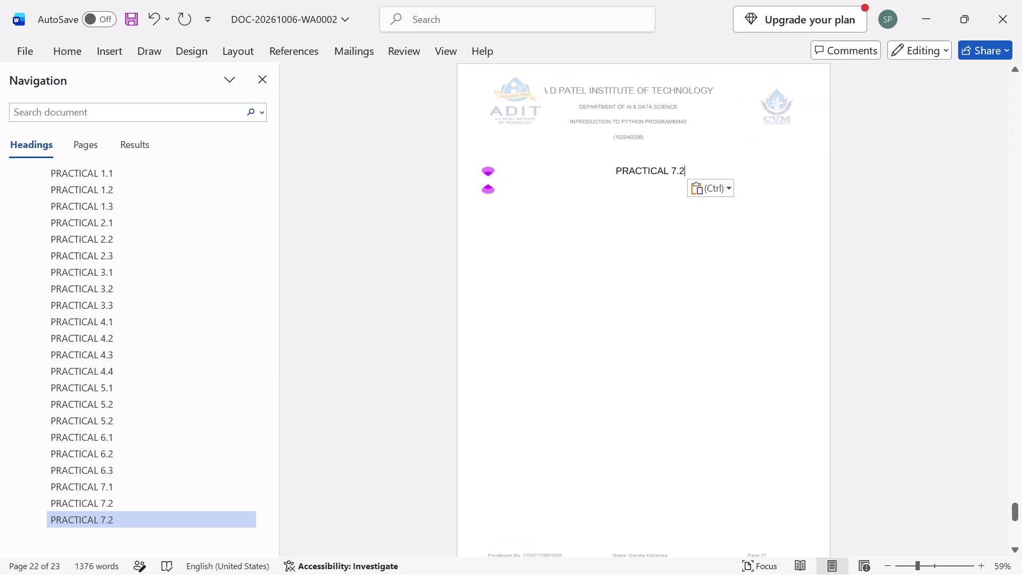
pyautogui.press('BackSpace')
pyautogui.press('3')
# Copy the "Aim:" label from PRACTICAL 7.2 for the PRACTICAL 7.3 page.
pyautogui.scroll(2, 696, 165)
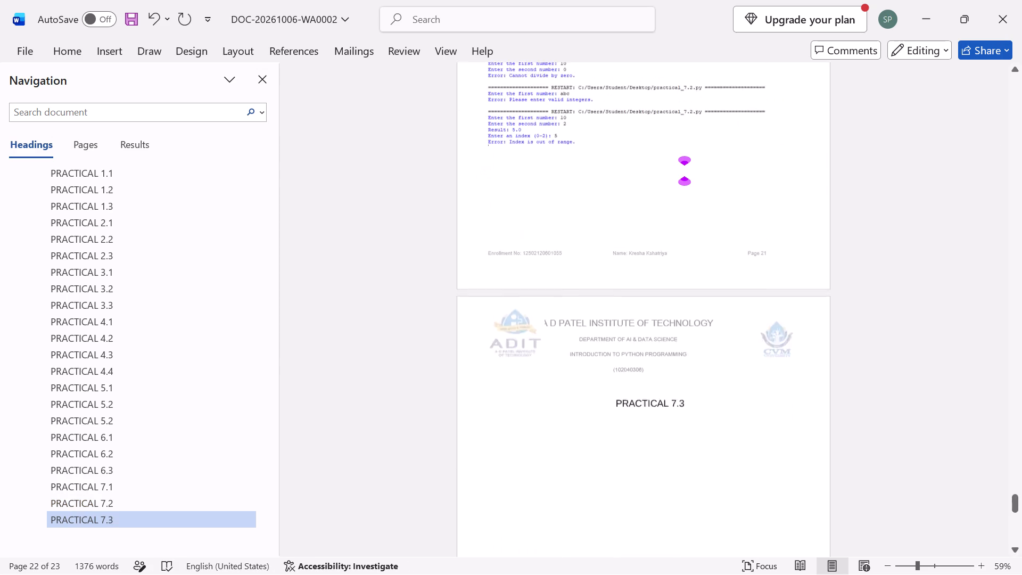
pyautogui.scroll(1, 696, 165)
pyautogui.scroll(1, 677, 209)
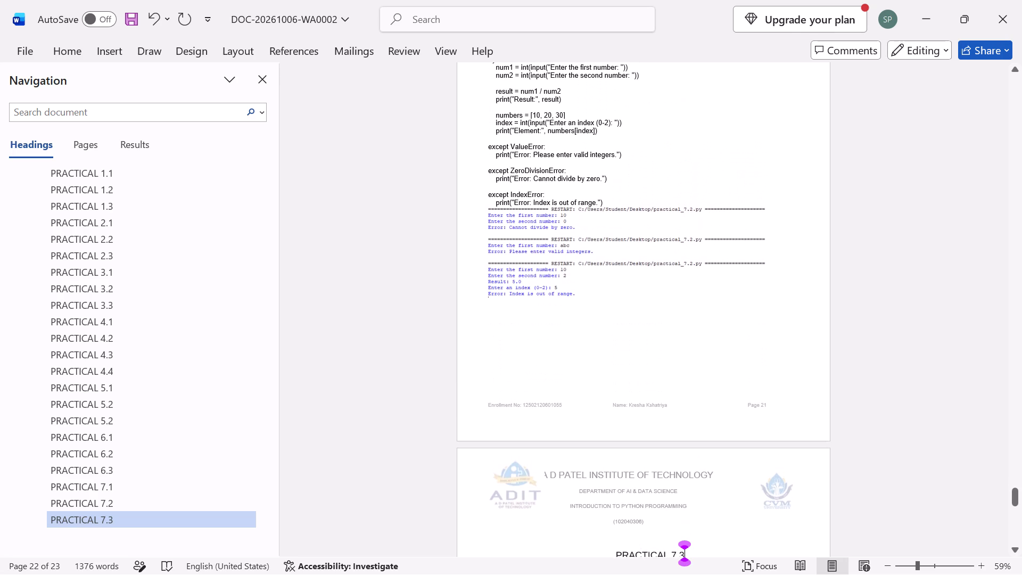
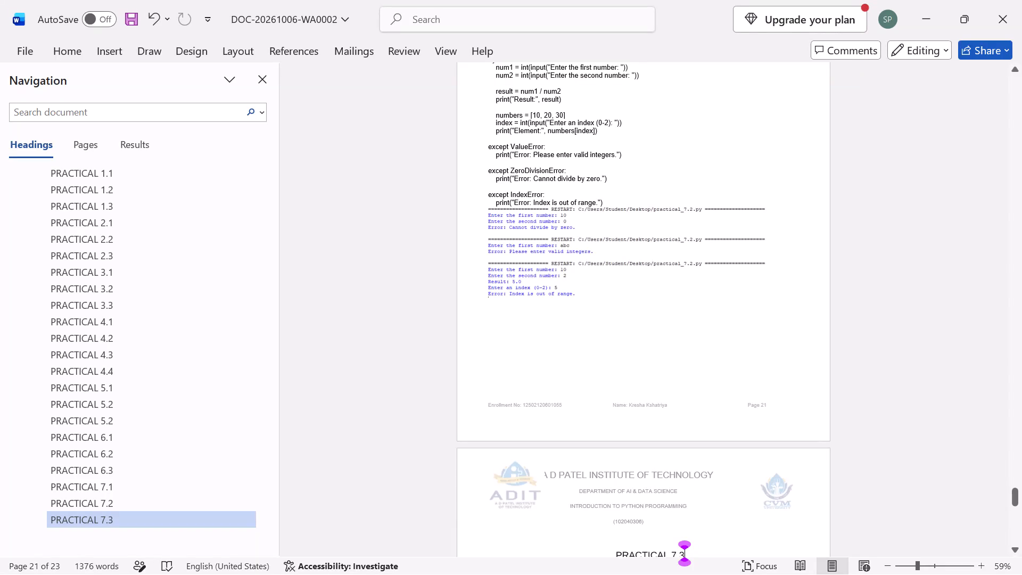
# Copy the "Aim:" label from the PRACTICAL 7.2 aim line for reuse under the PRACTICAL 7.3 heading.
pyautogui.scroll(-1, 640, 283)
pyautogui.scroll(2, 640, 283)
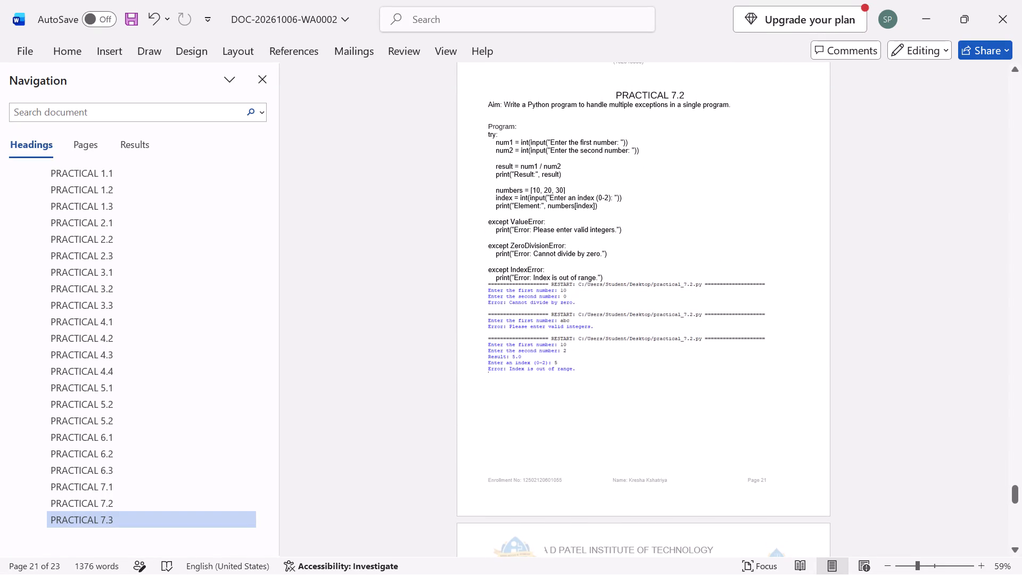
pyautogui.moveTo(501, 103); pyautogui.dragTo(488, 102)
pyautogui.hotkey('ctrl', 'c')
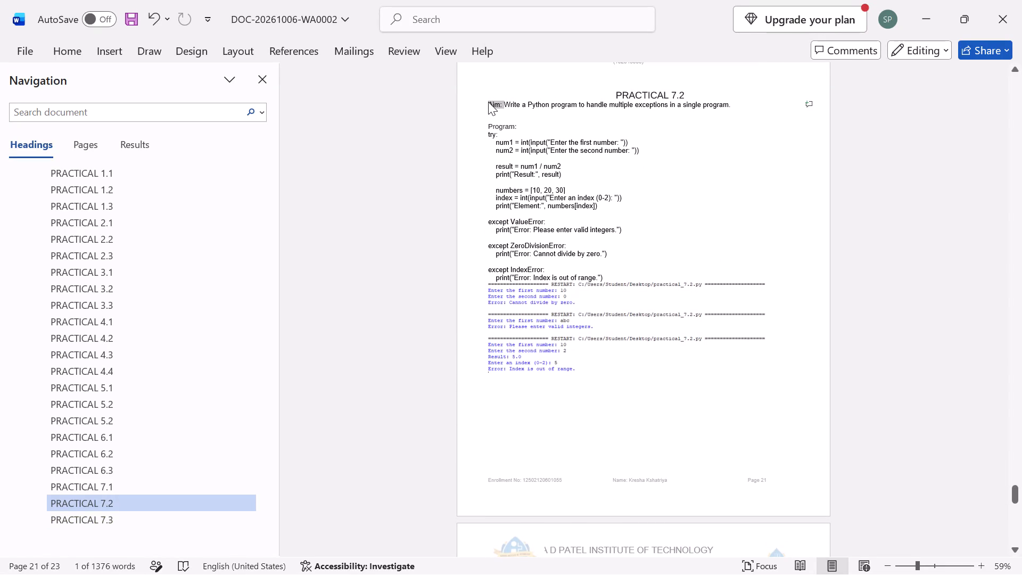
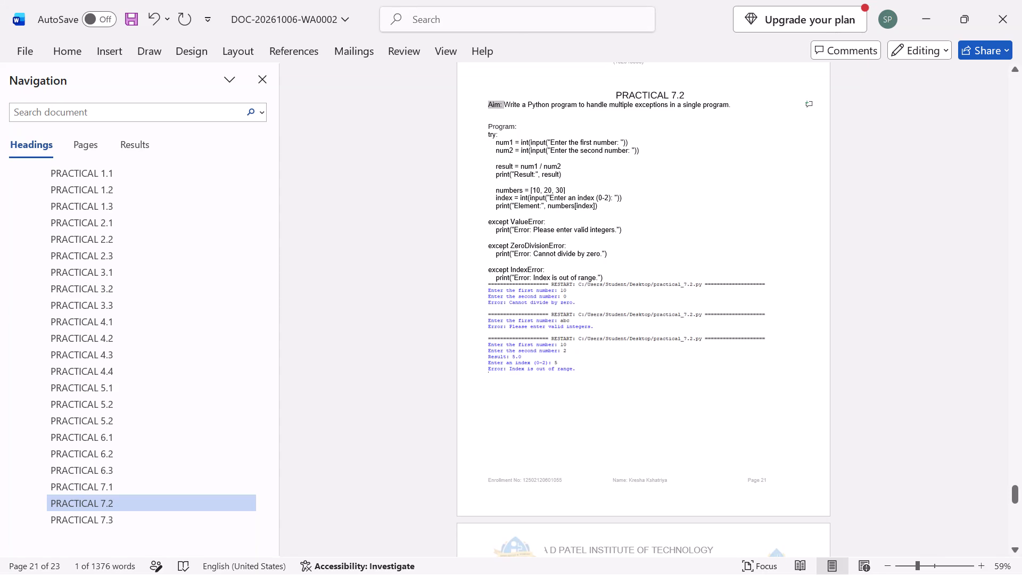
# Paste the copied "Aim:" label on a new line below the PRACTICAL 7.3 heading, followed by a space.
pyautogui.scroll(-1, 553, 170)
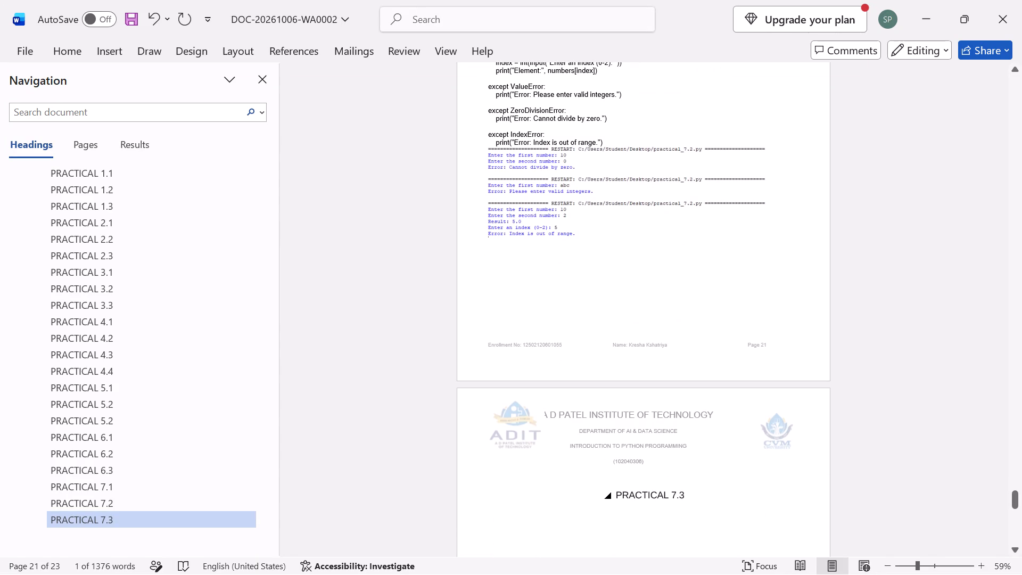
pyautogui.click(690, 496)
pyautogui.press('Return')
pyautogui.hotkey('ctrl', 'v')
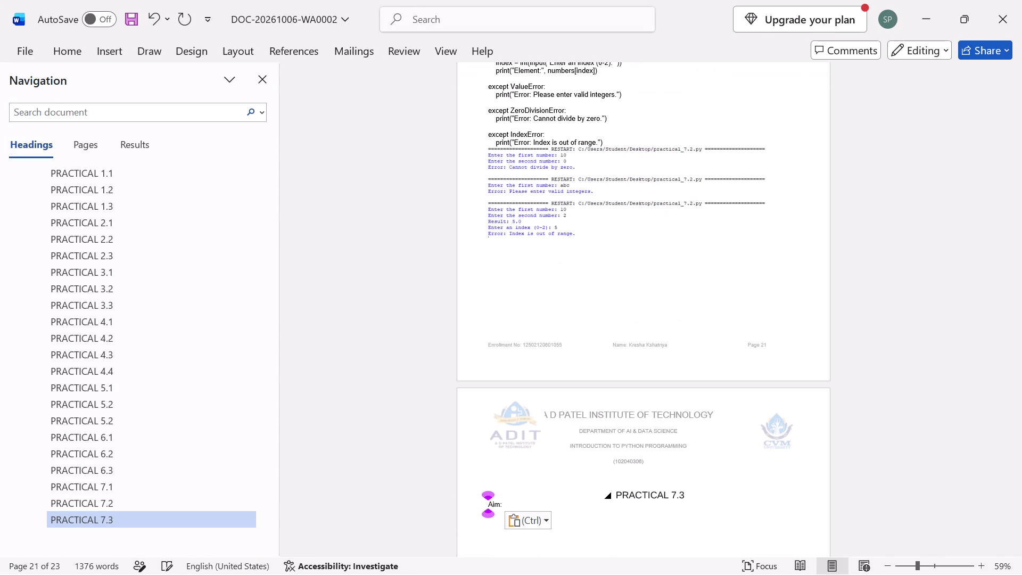
pyautogui.press('space')
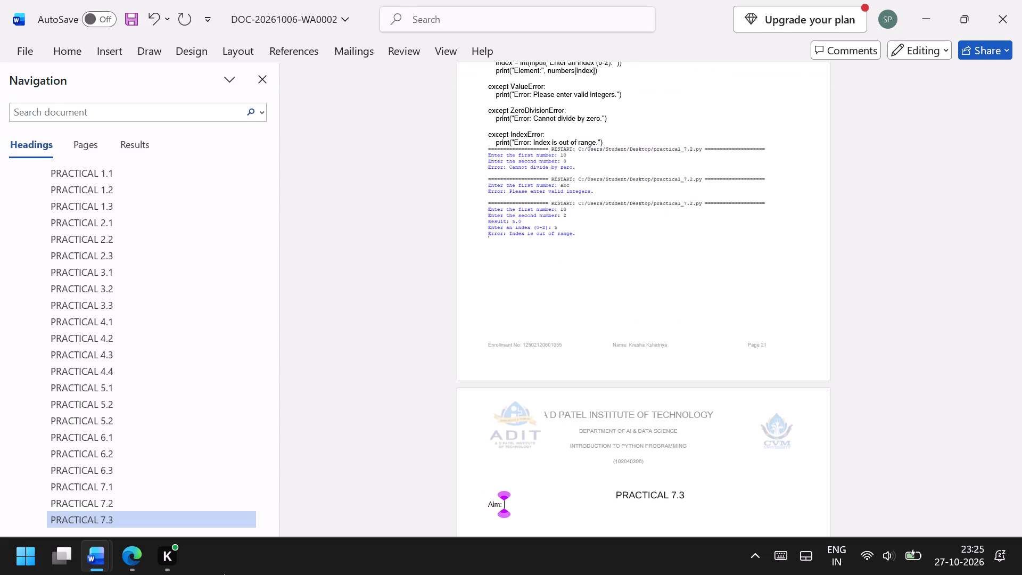
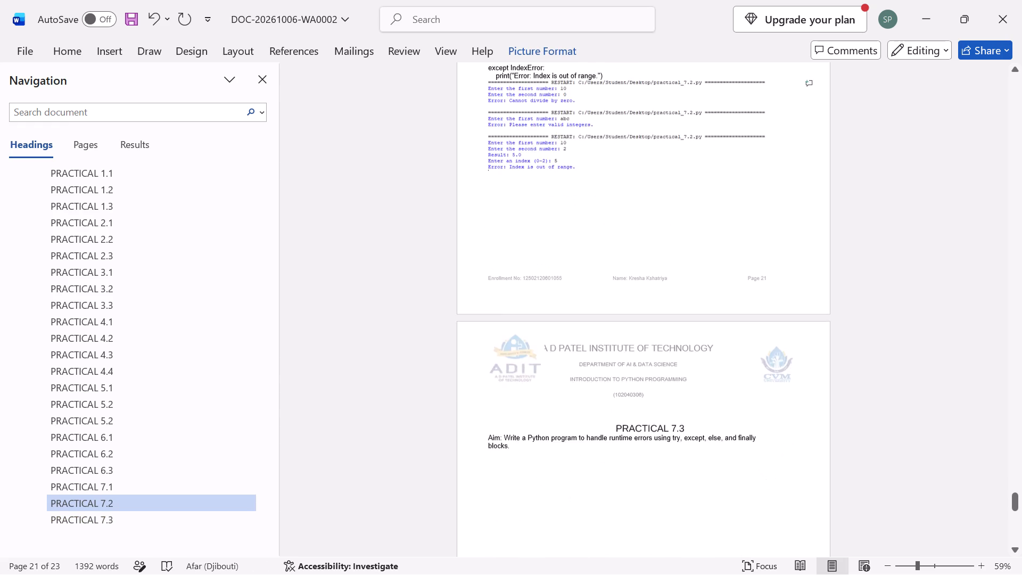
# Copy the "Program:" label from PRACTICAL 7.2 and paste it below the PRACTICAL 7.3 aim, leaving a blank line between them.
pyautogui.moveTo(522, 183); pyautogui.dragTo(498, 184)
pyautogui.hotkey('ctrl', 'c')
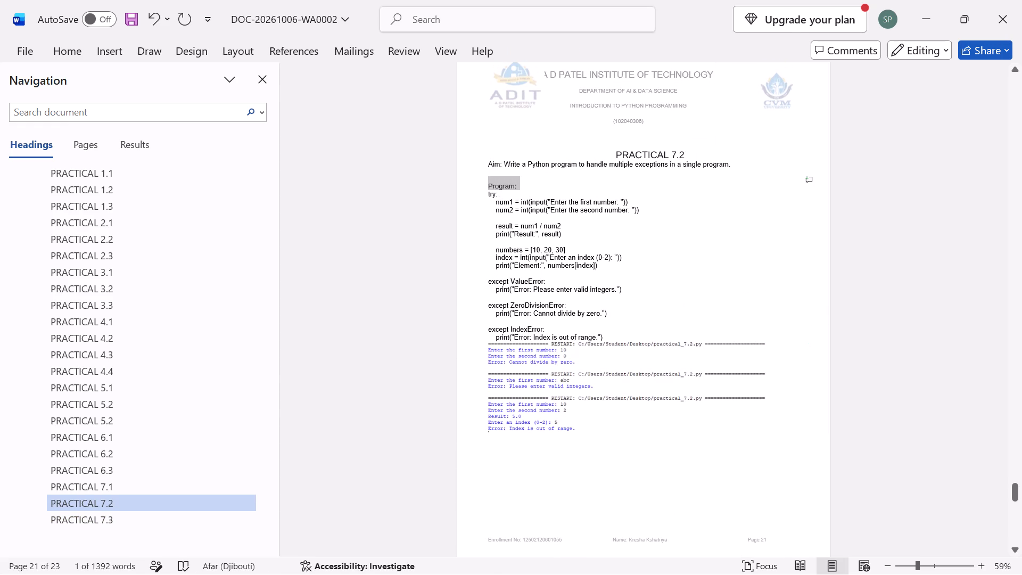
pyautogui.scroll(-2, 632, 401)
pyautogui.click(570, 403)
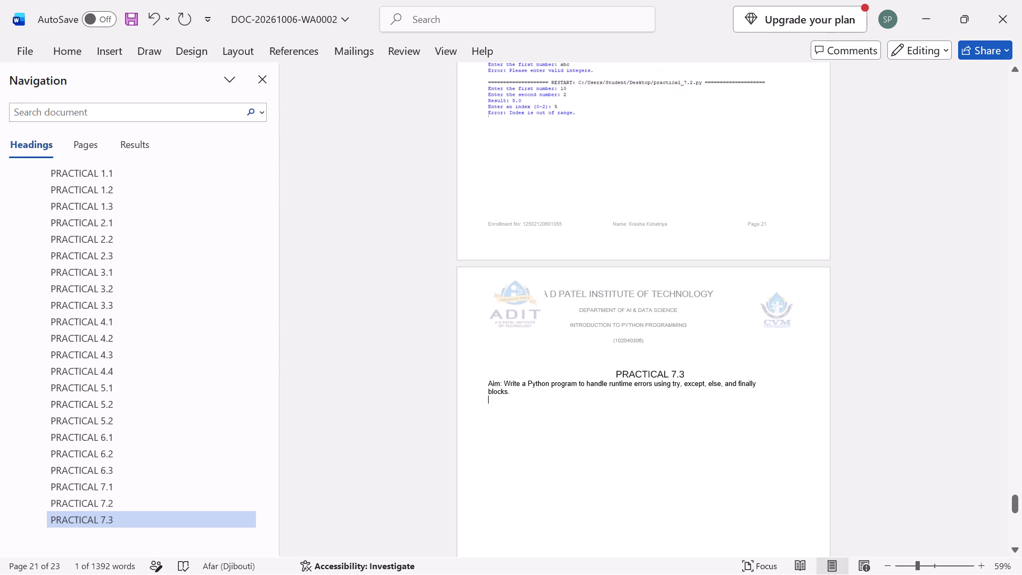
pyautogui.click(528, 391)
pyautogui.press('Return')
pyautogui.press('Return')
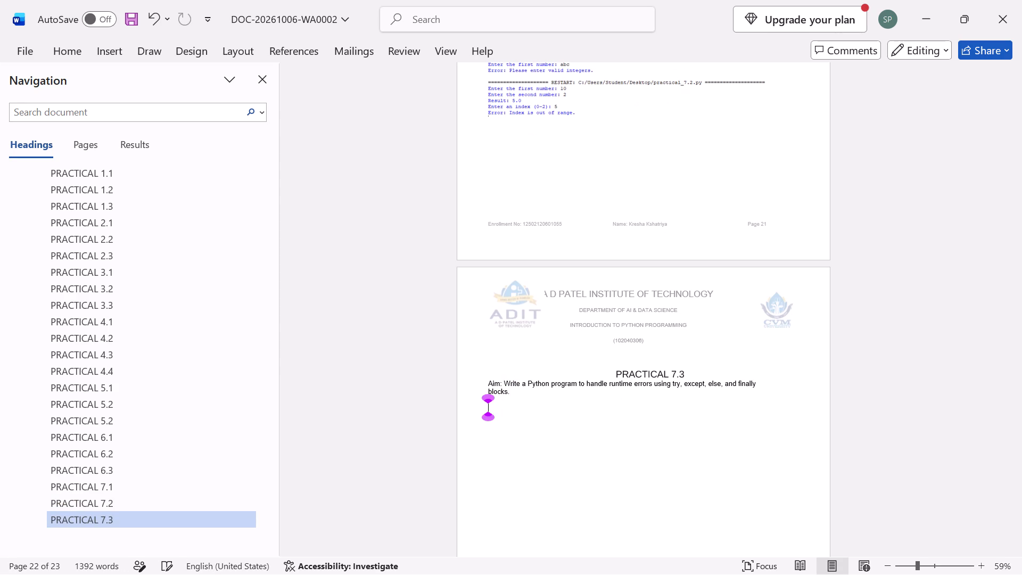
pyautogui.hotkey('ctrl', 'v')
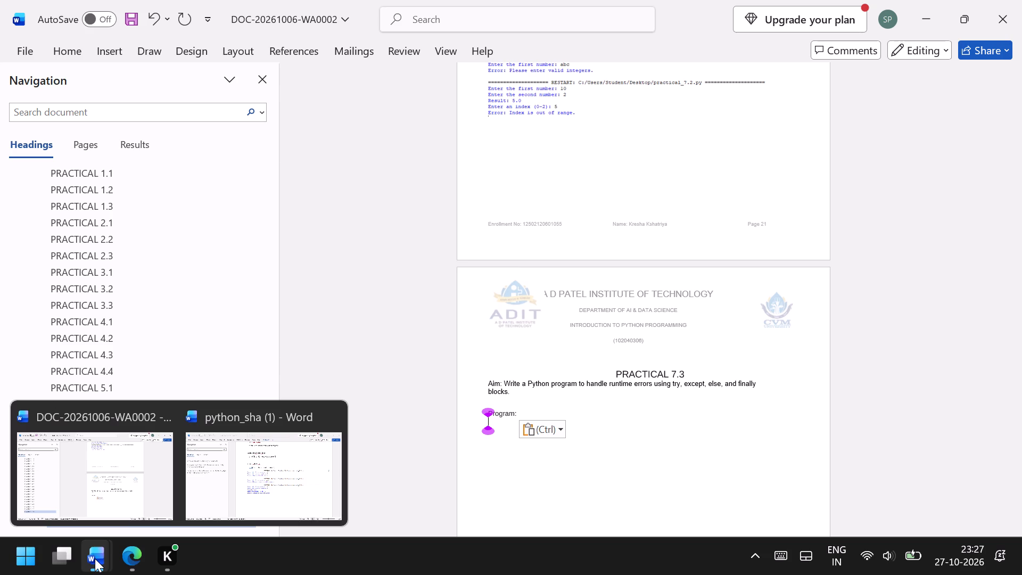
# Copy the division program with try, except, else and finally from python_sha (1) and paste it under the PRACTICAL 7.3 "Program:" label in DOC-20261006-WA0002.
pyautogui.click(273, 464)
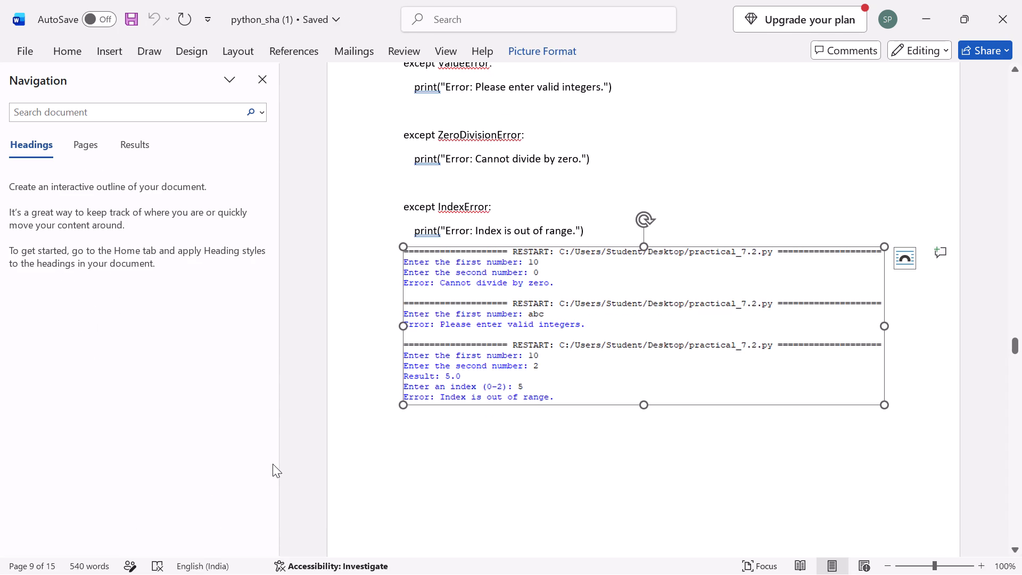
pyautogui.scroll(-3, 490, 480)
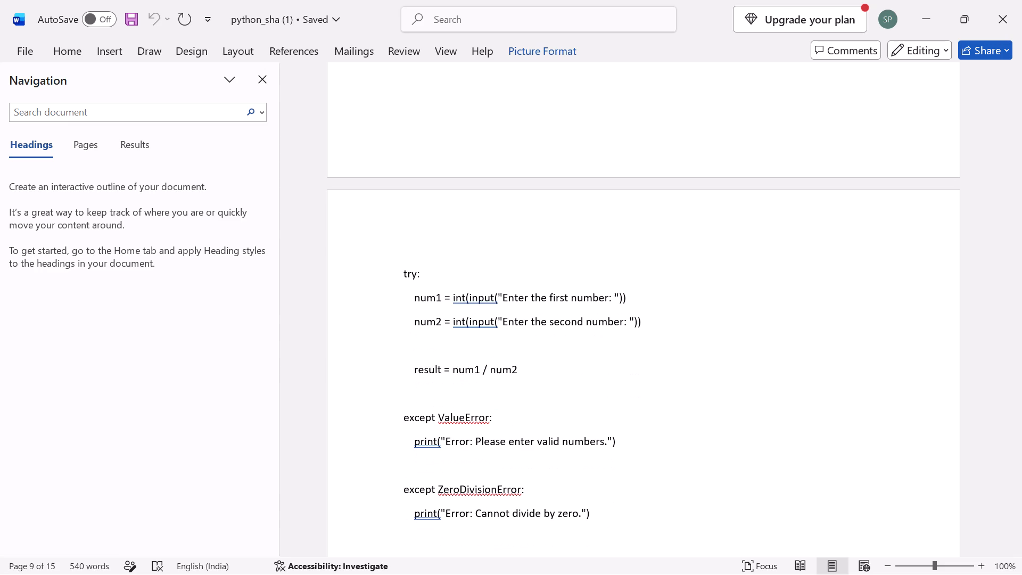
pyautogui.scroll(-3, 490, 480)
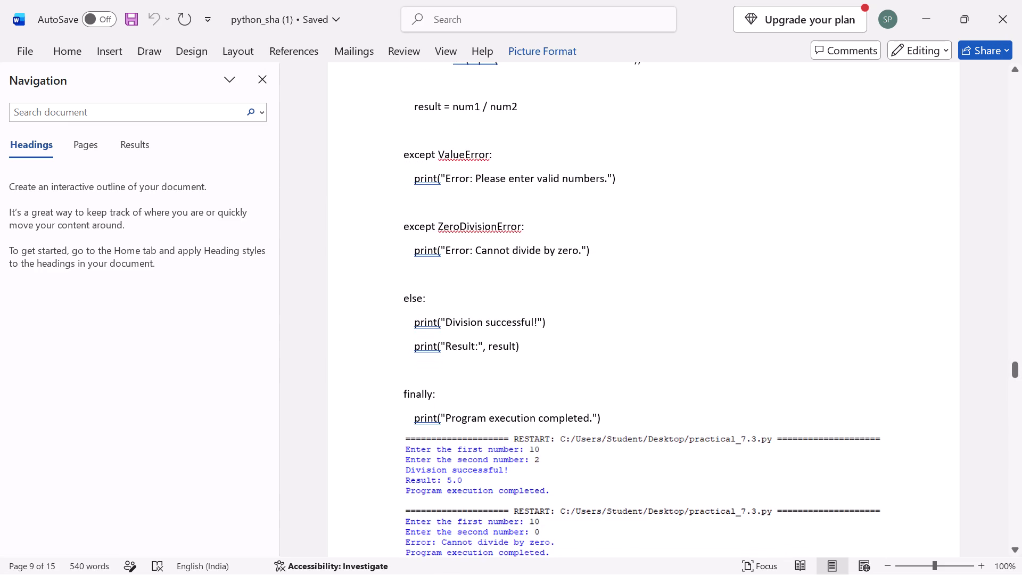
pyautogui.click(605, 415)
pyautogui.moveTo(605, 415); pyautogui.dragTo(381, 235)
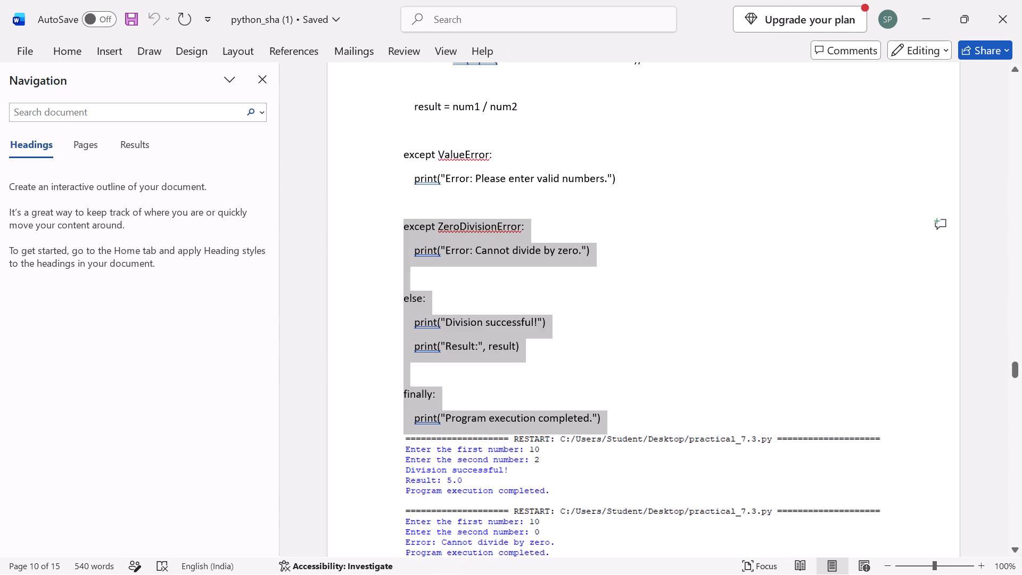
pyautogui.moveTo(381, 235); pyautogui.dragTo(410, 410)
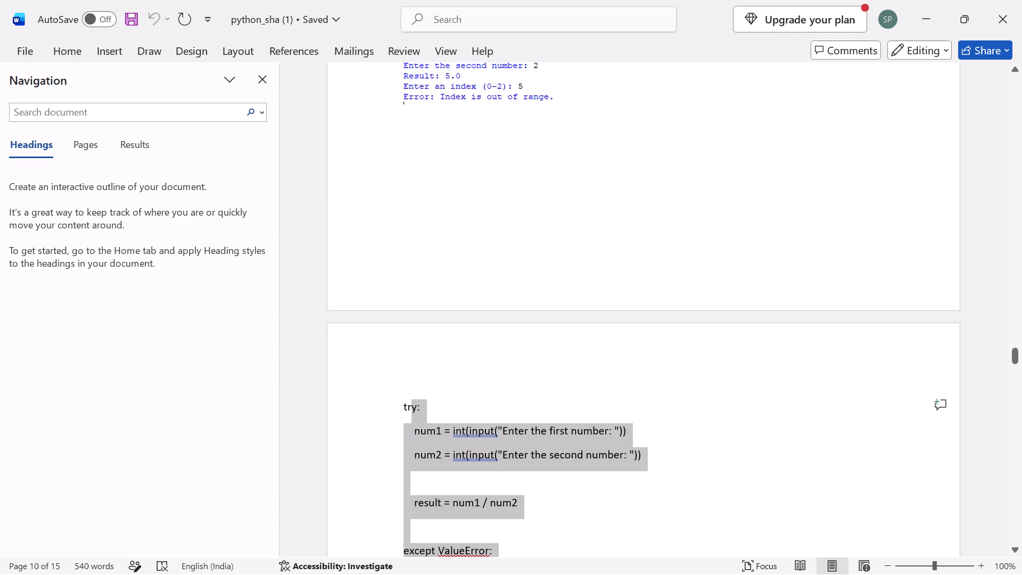
pyautogui.moveTo(410, 410); pyautogui.dragTo(398, 410)
pyautogui.hotkey('ctrl', 'c')
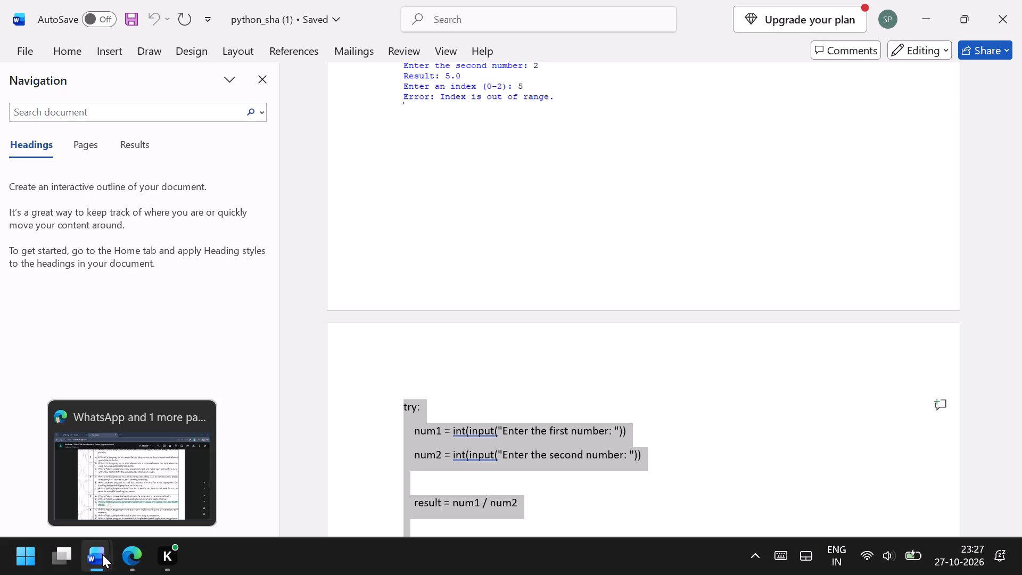
pyautogui.click(98, 485)
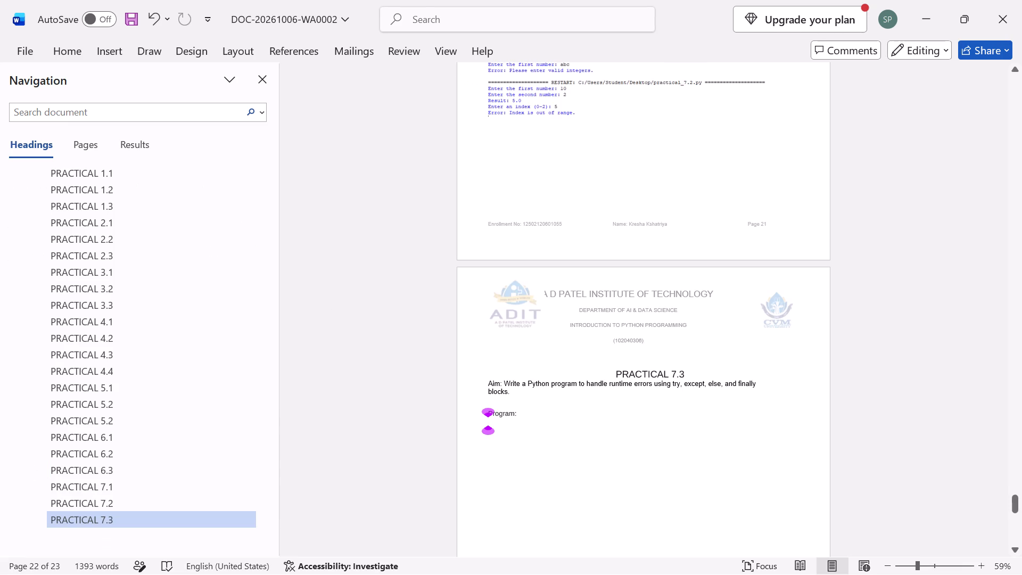
pyautogui.hotkey('ctrl', 'v')
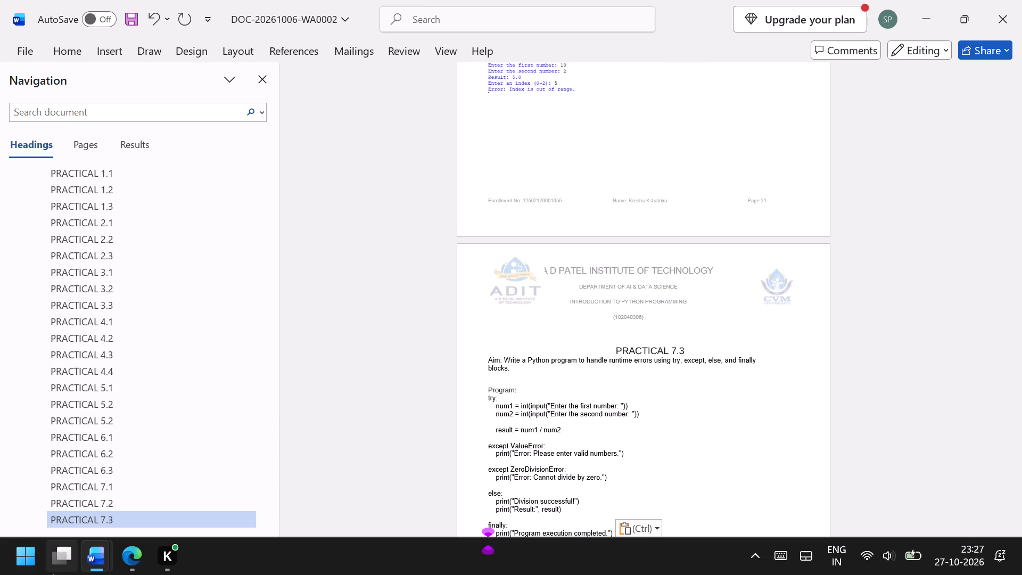
# Copy the practical_7.3.py output picture from python_sha (1) and paste it below the PRACTICAL 7.3 code in DOC-20261006-WA0002.
pyautogui.click(213, 495)
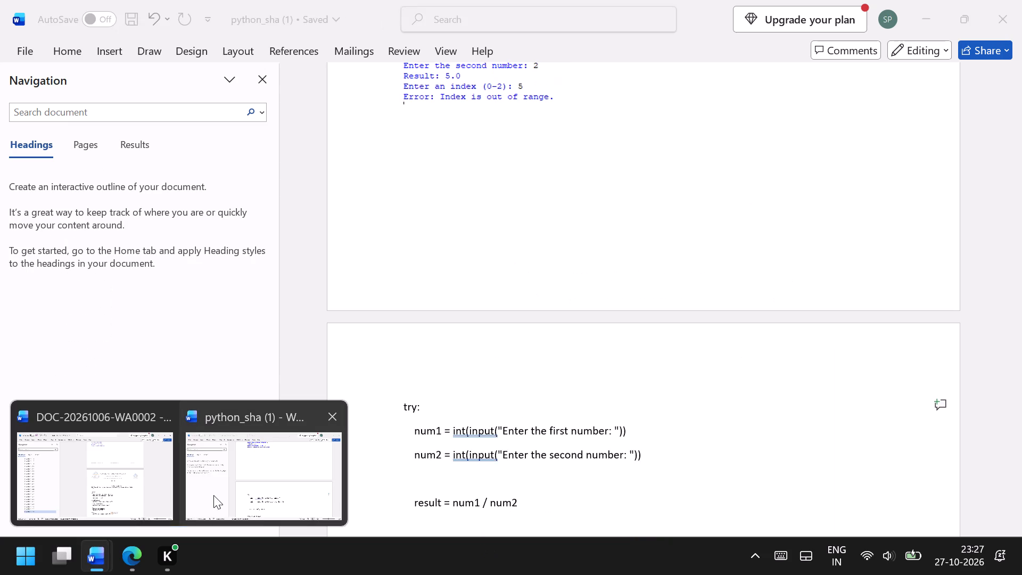
pyautogui.scroll(-2, 644, 363)
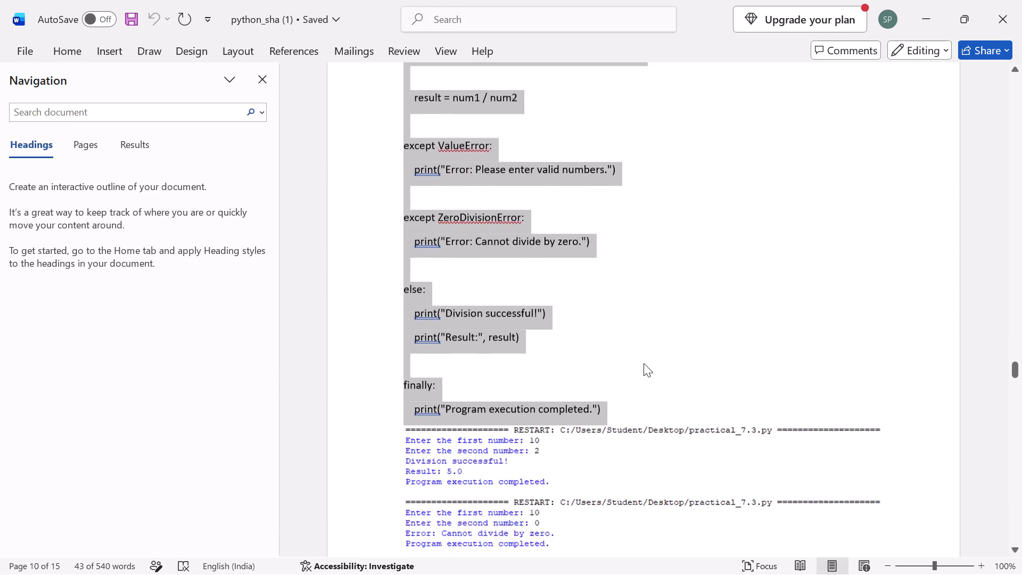
pyautogui.click(639, 373)
pyautogui.rightClick(639, 373)
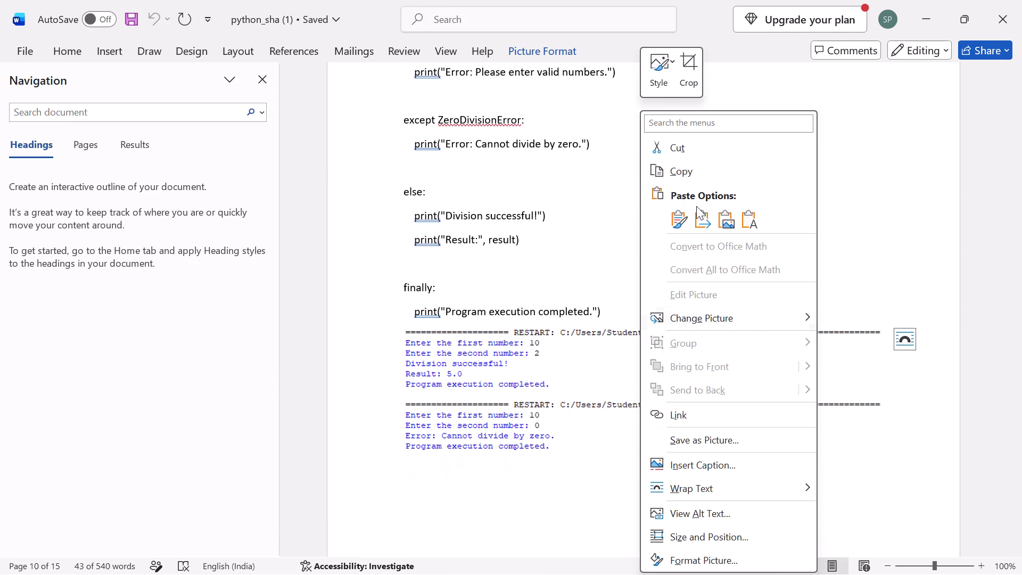
pyautogui.click(699, 171)
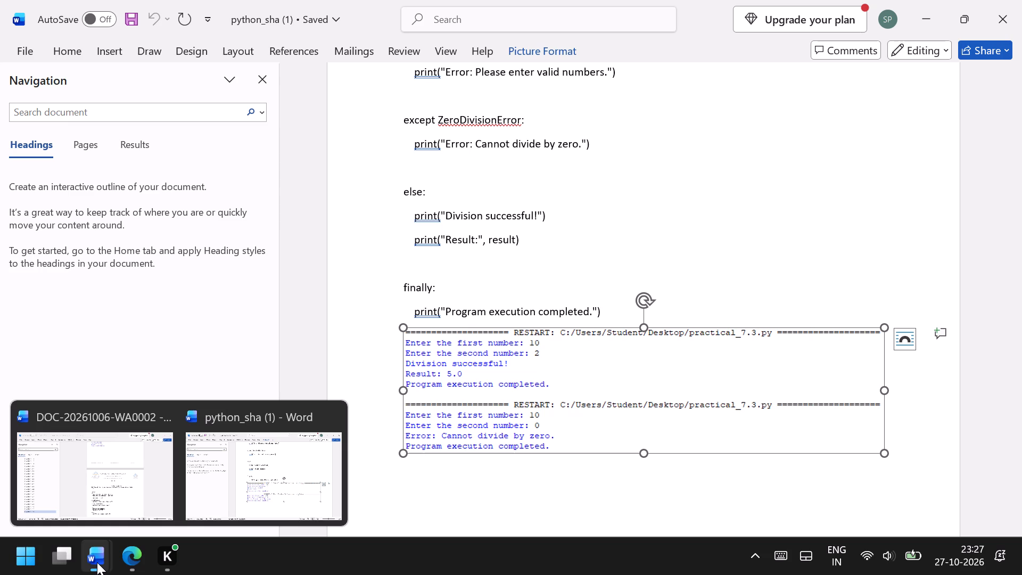
pyautogui.click(94, 481)
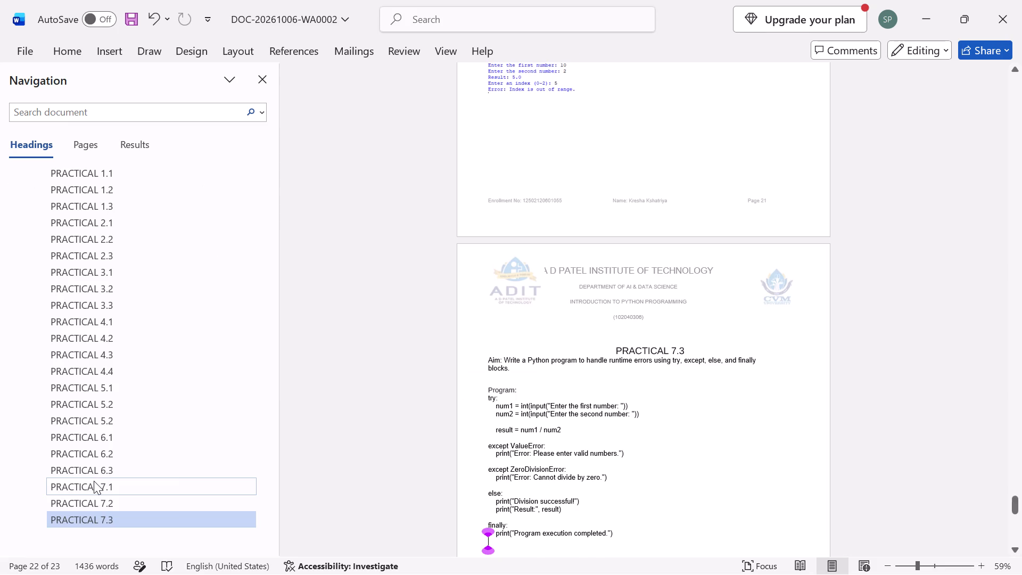
pyautogui.click(94, 481)
pyautogui.moveTo(94, 481); pyautogui.dragTo(73, 477)
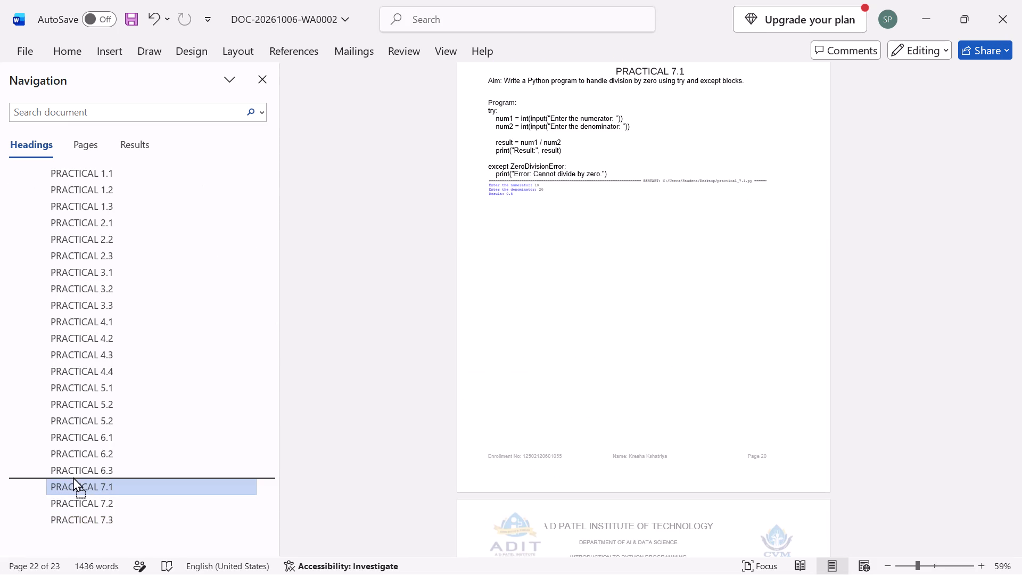
pyautogui.moveTo(73, 477); pyautogui.dragTo(52, 475)
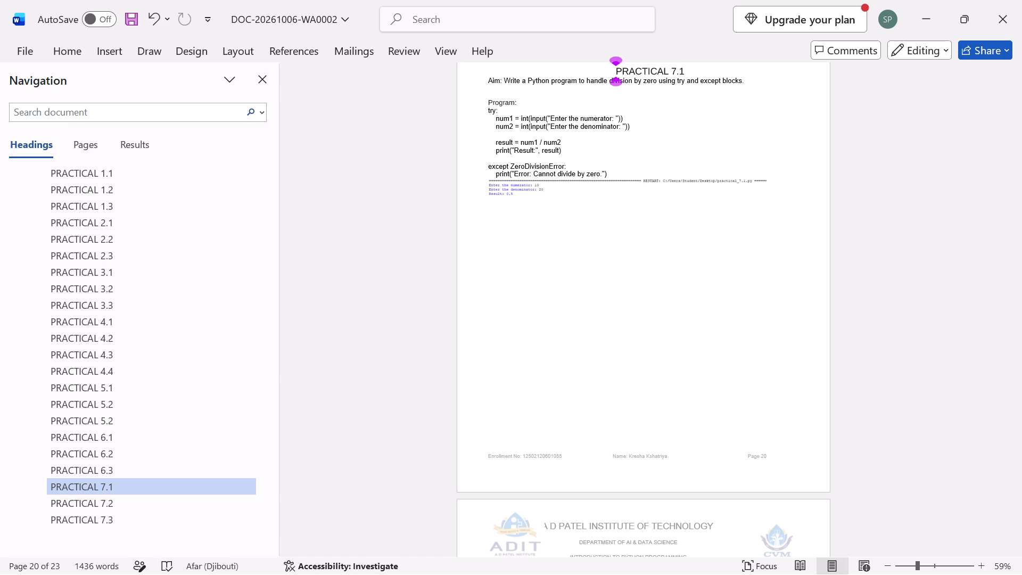
pyautogui.scroll(-1, 591, 336)
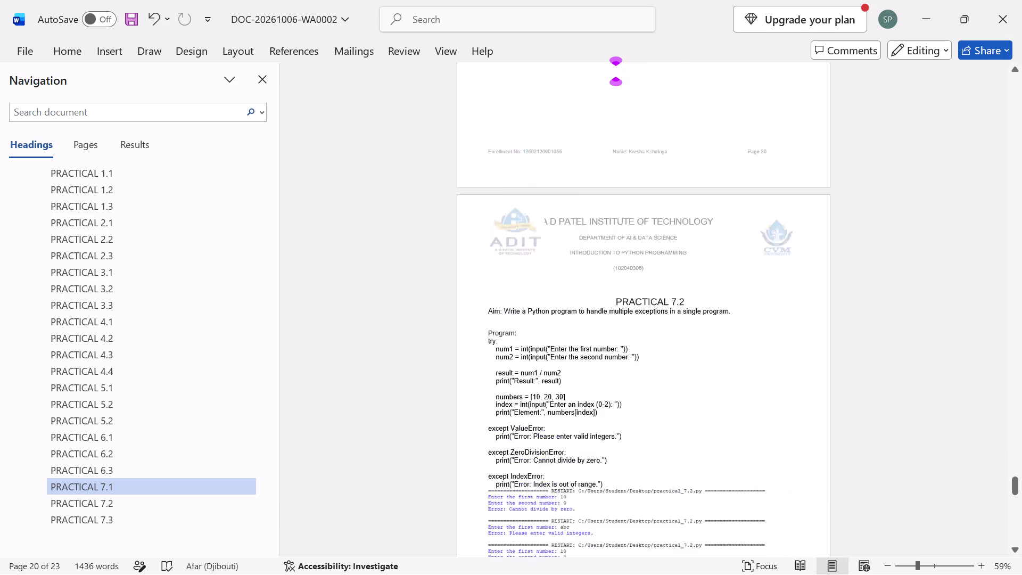
pyautogui.scroll(-2, 591, 336)
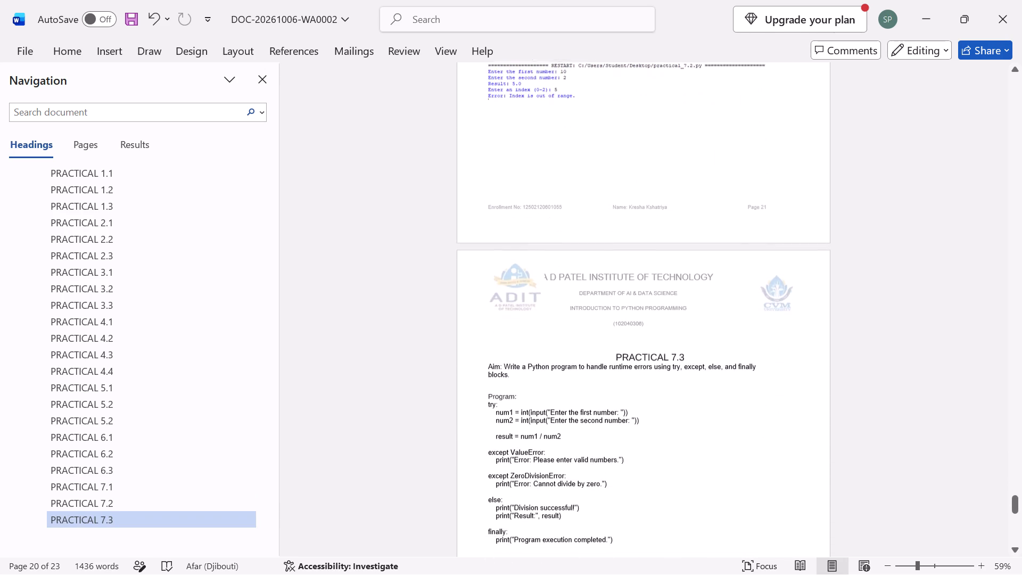
pyautogui.scroll(-1, 591, 336)
pyautogui.click(628, 463)
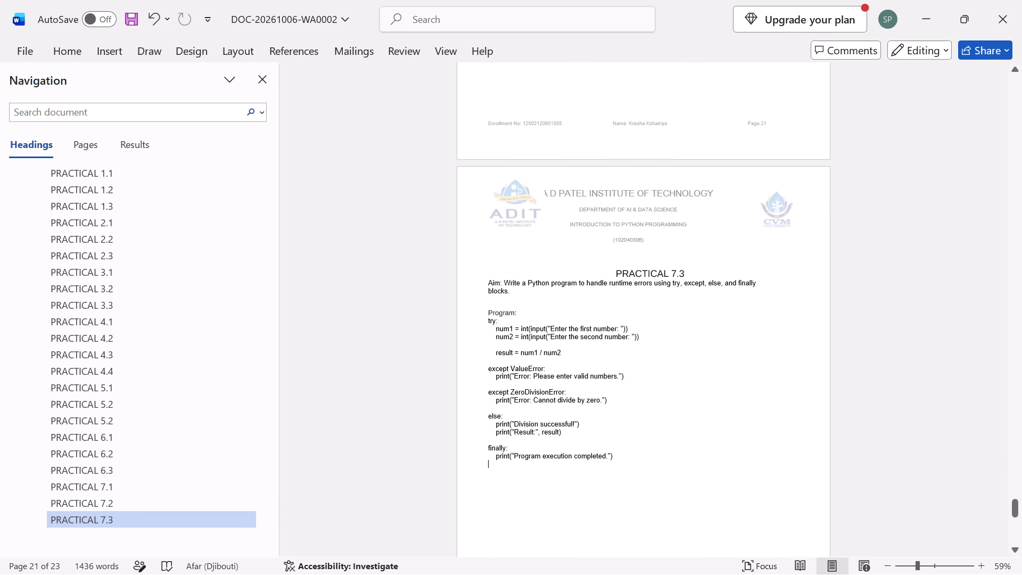
pyautogui.hotkey('ctrl', 'v')
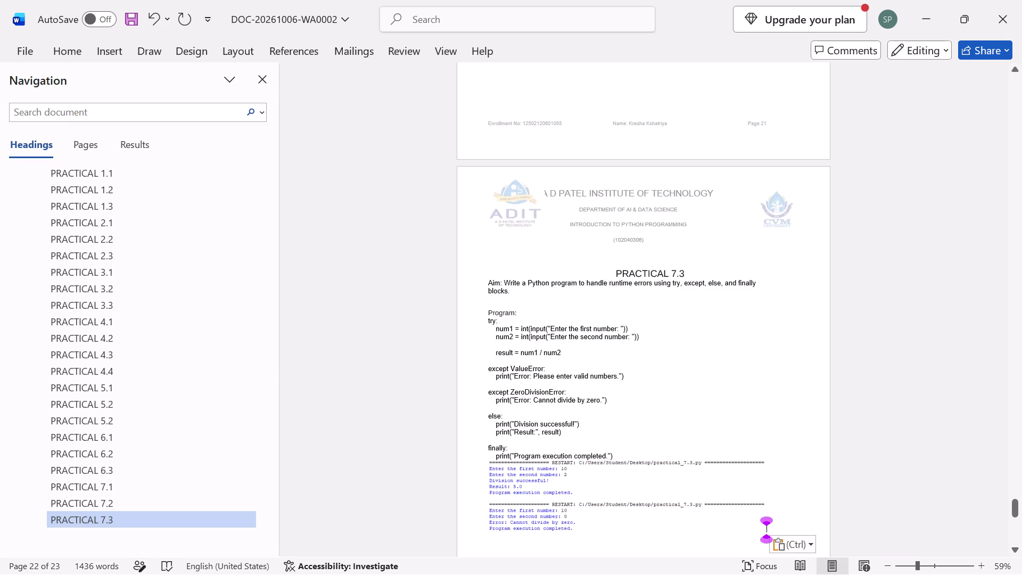
# Insert a page break after the PRACTICAL 7.3 output picture.
pyautogui.click(113, 53)
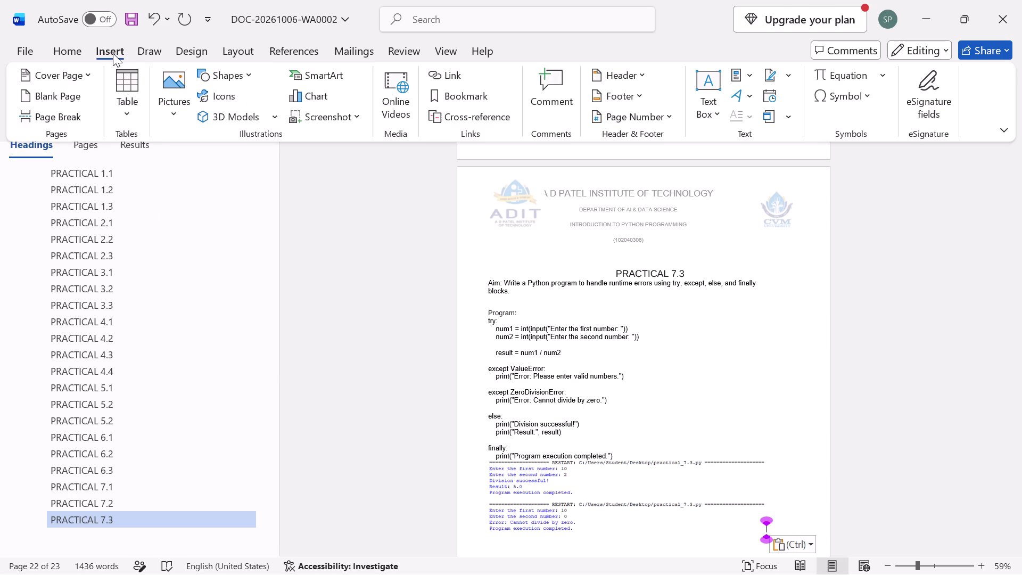
pyautogui.click(73, 118)
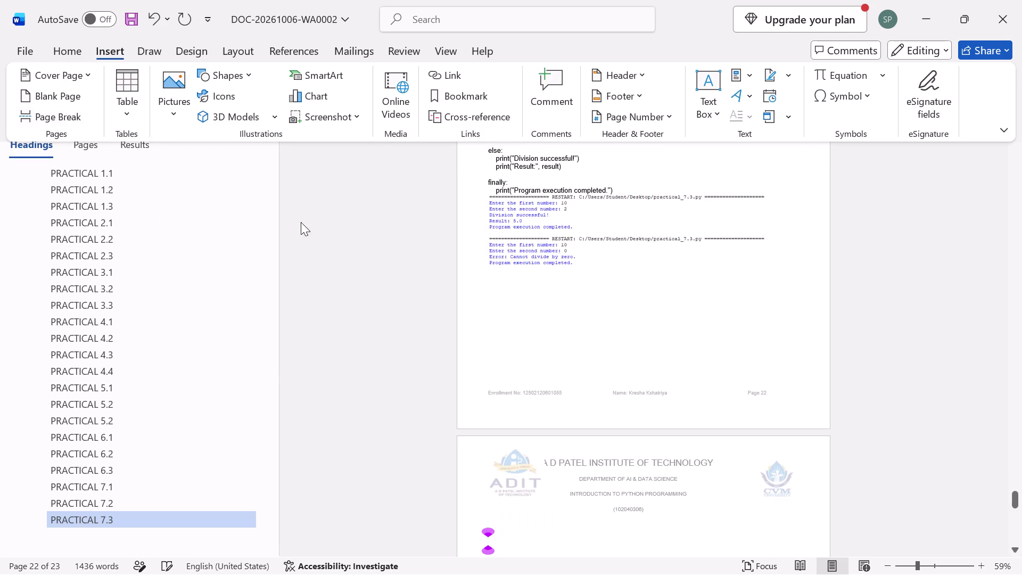
# Copy the PRACTICAL 7.3 heading onto the new page and change its number to read PRACTICAL 8.1.
pyautogui.scroll(1, 582, 327)
pyautogui.scroll(1, 604, 376)
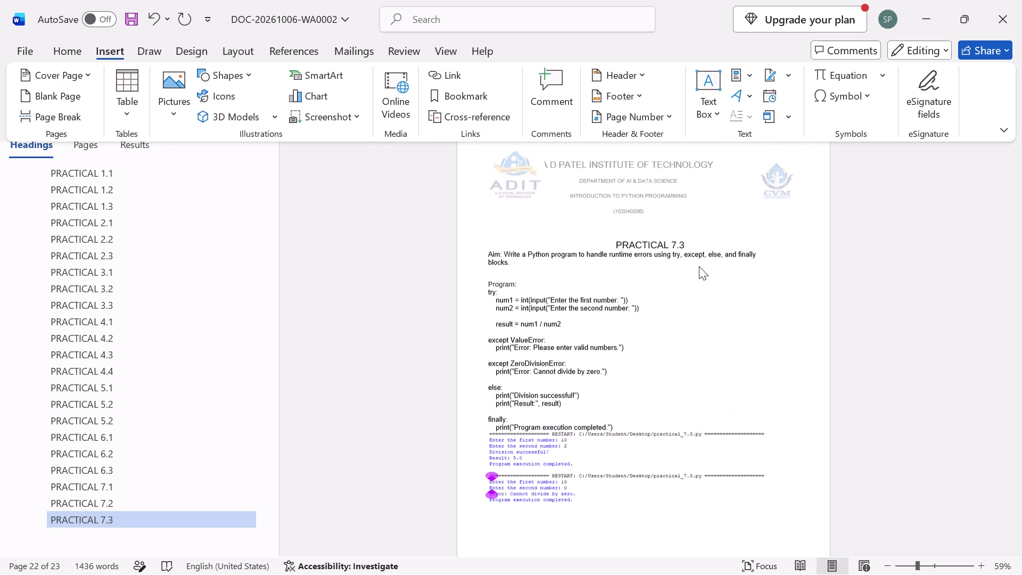
pyautogui.click(689, 247)
pyautogui.moveTo(689, 247); pyautogui.dragTo(622, 253)
pyautogui.hotkey('ctrl', 'c')
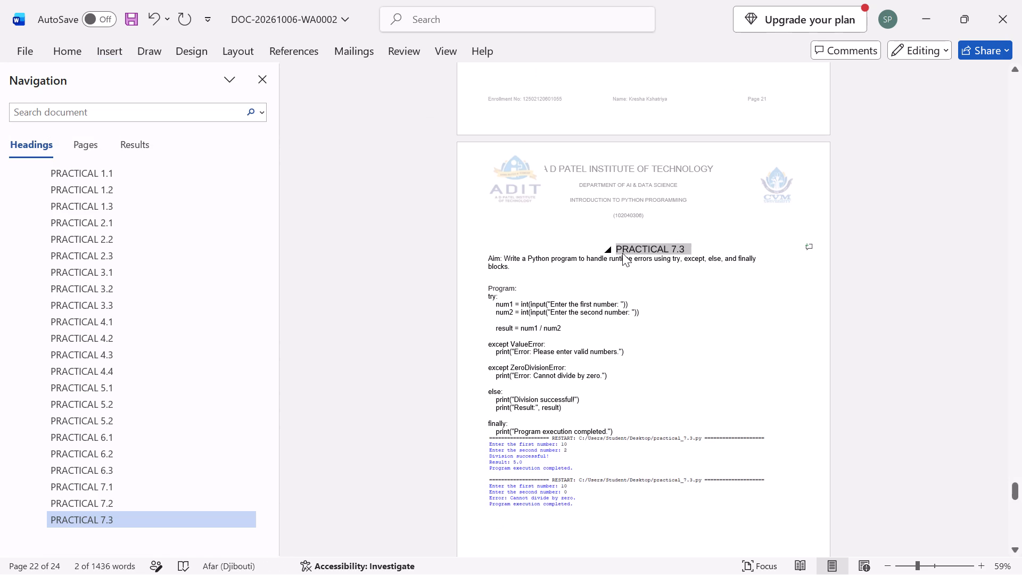
pyautogui.scroll(-2, 768, 334)
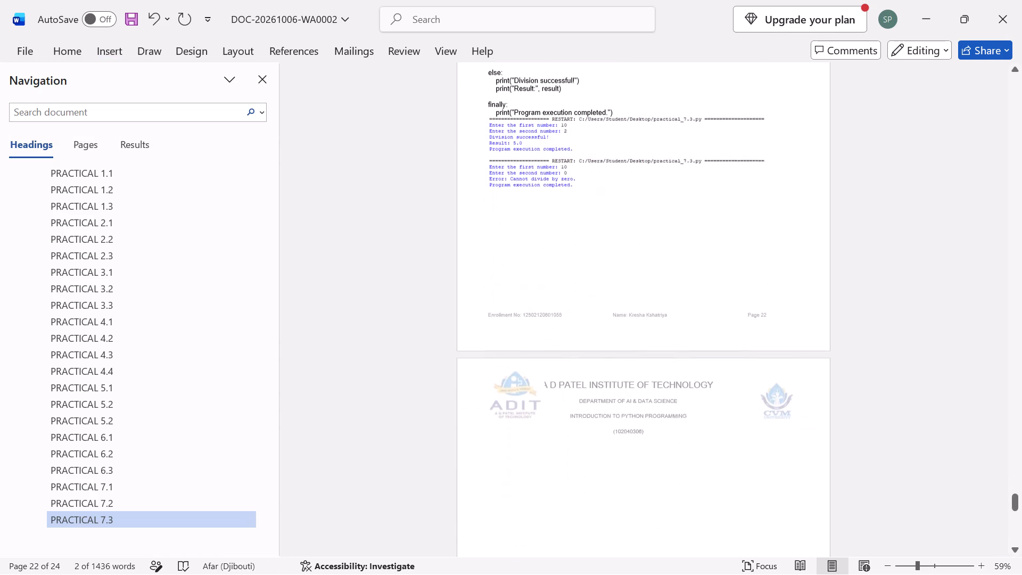
pyautogui.click(656, 401)
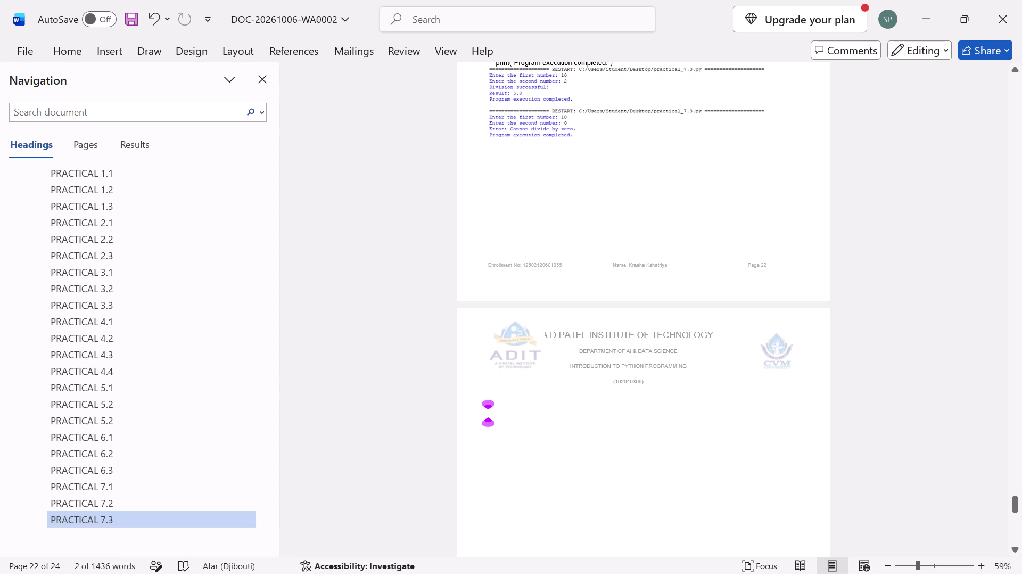
pyautogui.hotkey('ctrl', 'v')
pyautogui.click(689, 416)
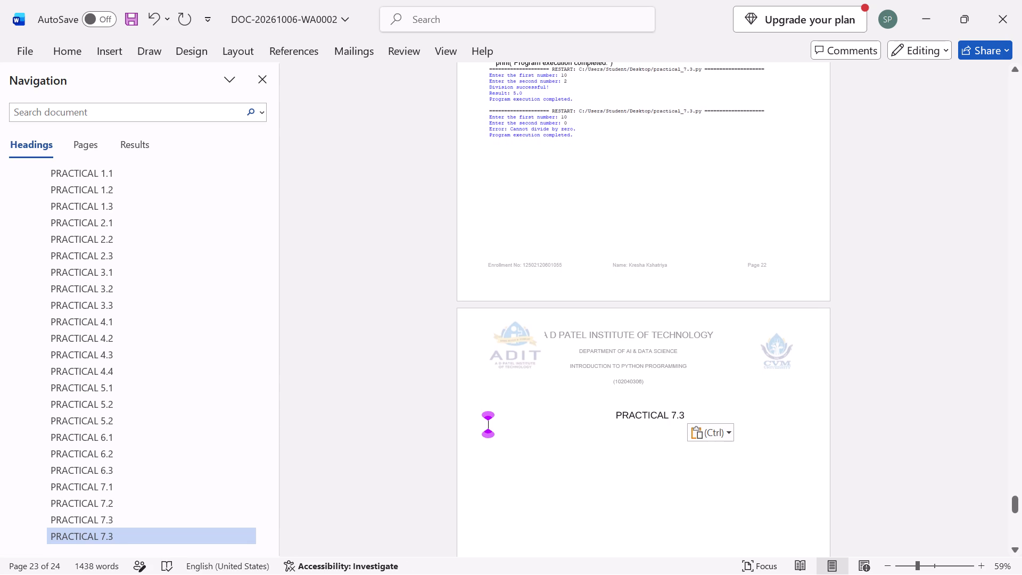
pyautogui.press('BackSpace')
pyautogui.press('BackSpace')
pyautogui.press('BackSpace')
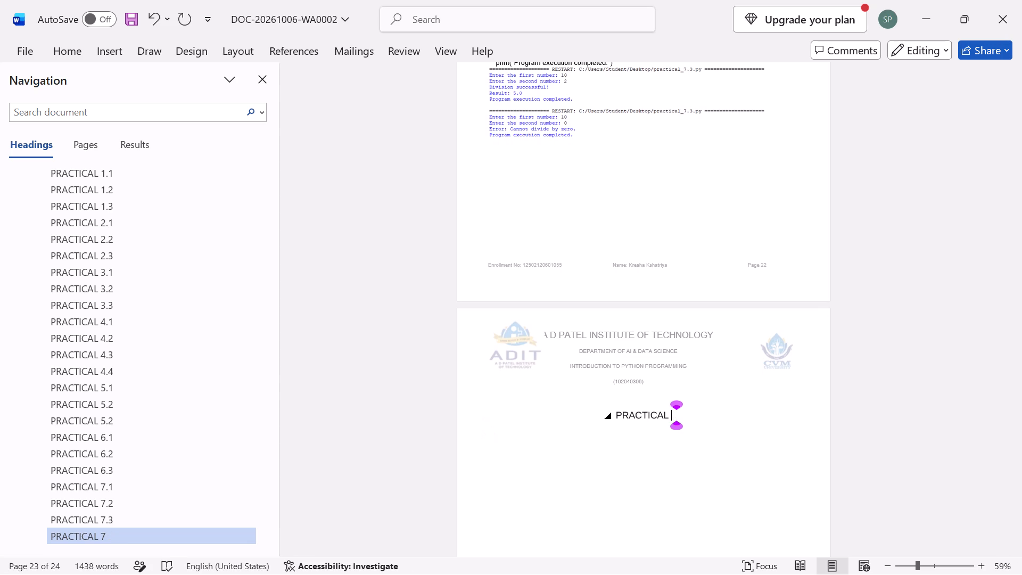
pyautogui.write('8.1')
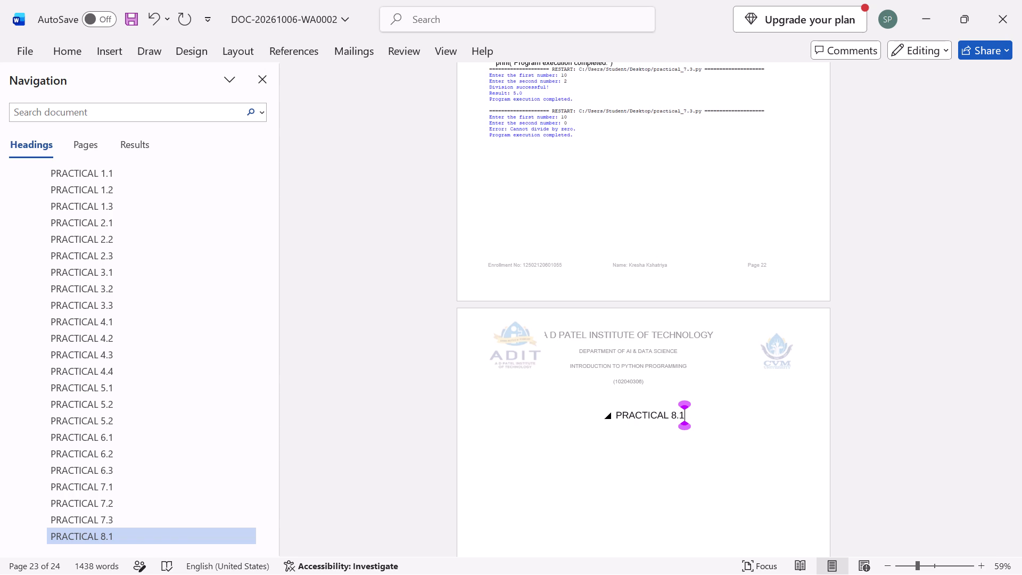
# Copy the "Aim:" label from PRACTICAL 7.3 and start a new line for it below the PRACTICAL 8.1 heading.
pyautogui.scroll(1, 689, 416)
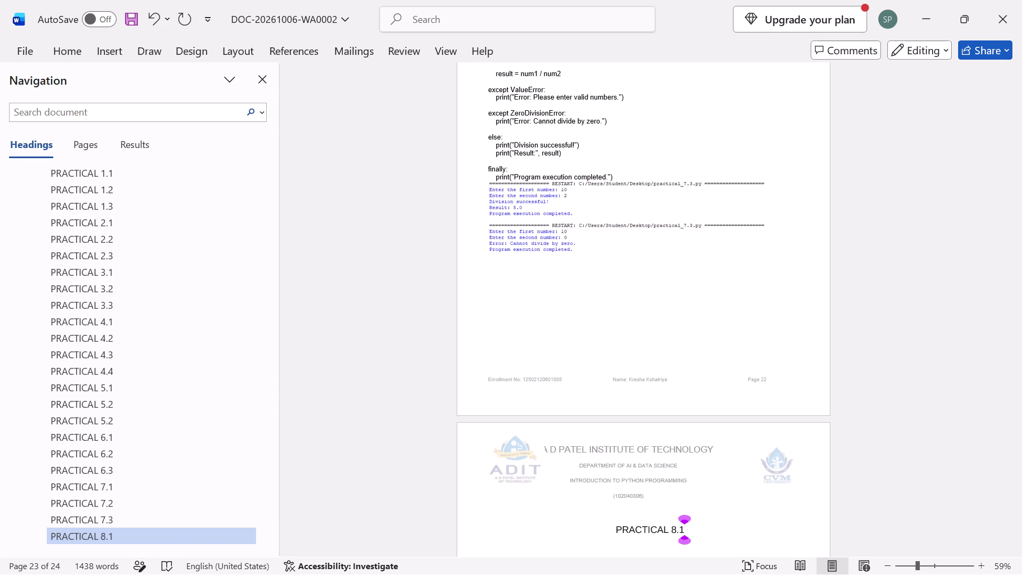
pyautogui.scroll(1, 821, 235)
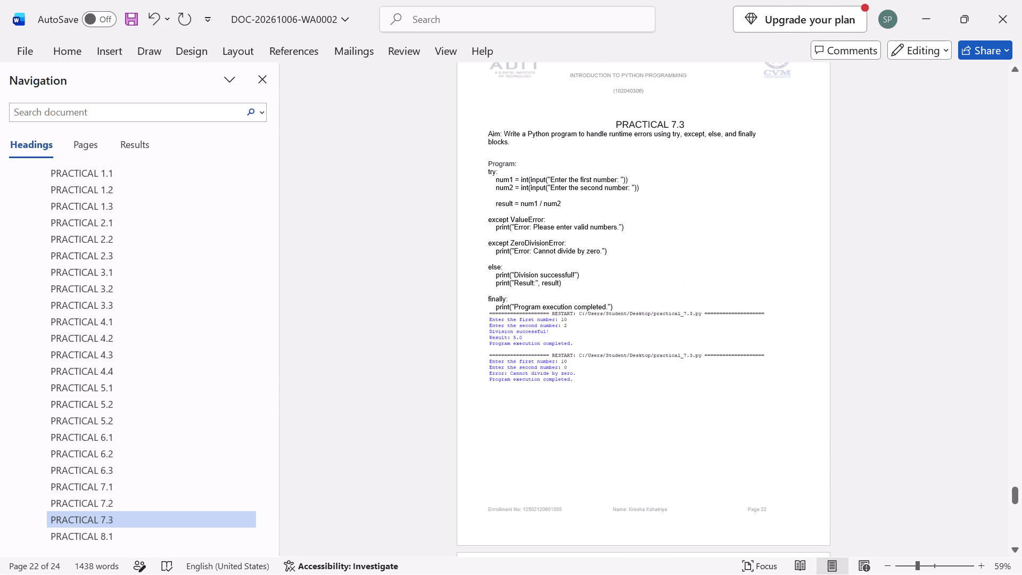
pyautogui.moveTo(502, 134); pyautogui.dragTo(487, 133)
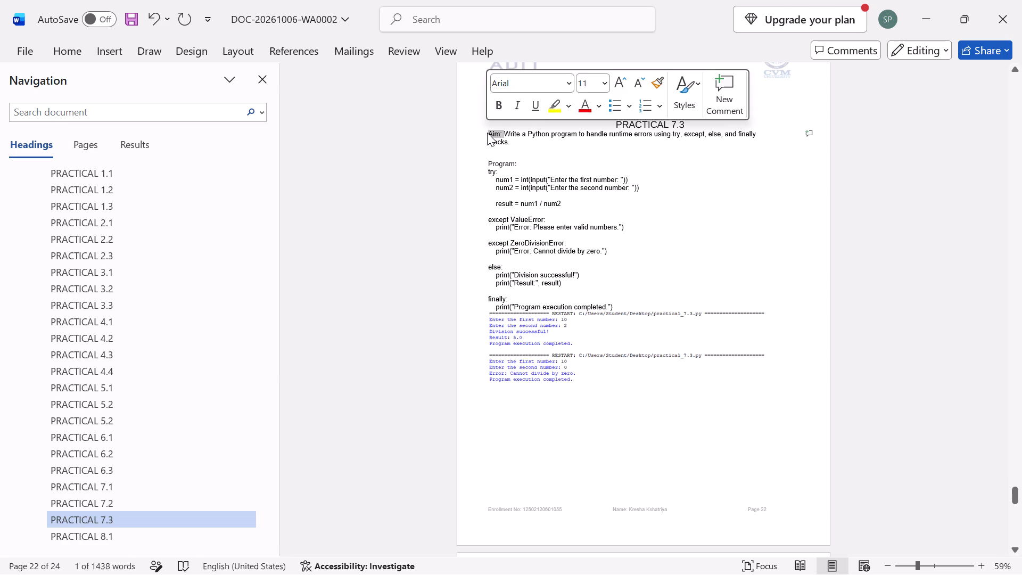
pyautogui.hotkey('ctrl', 'c')
pyautogui.scroll(-2, 604, 363)
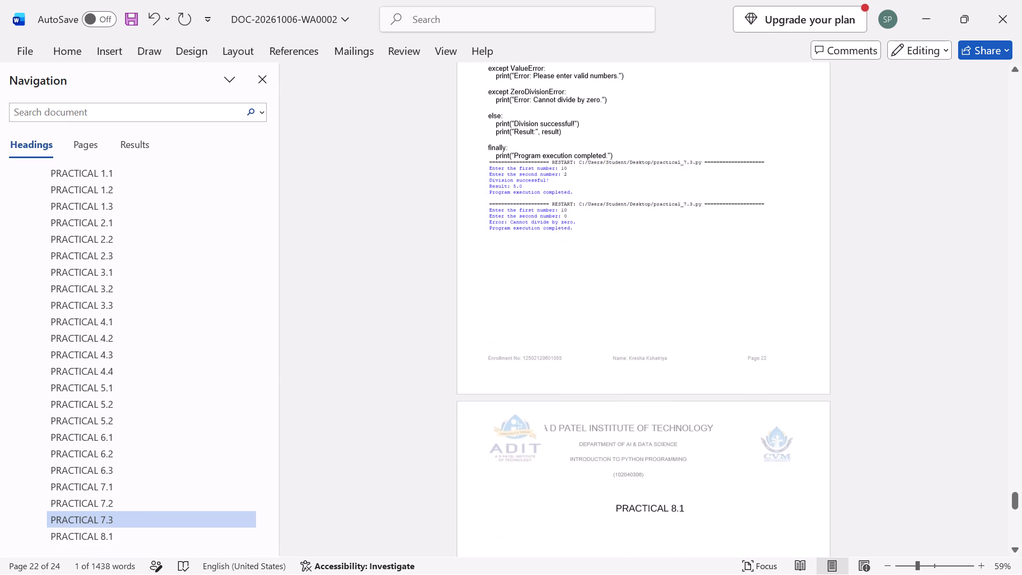
pyautogui.click(707, 508)
pyautogui.press('Return')
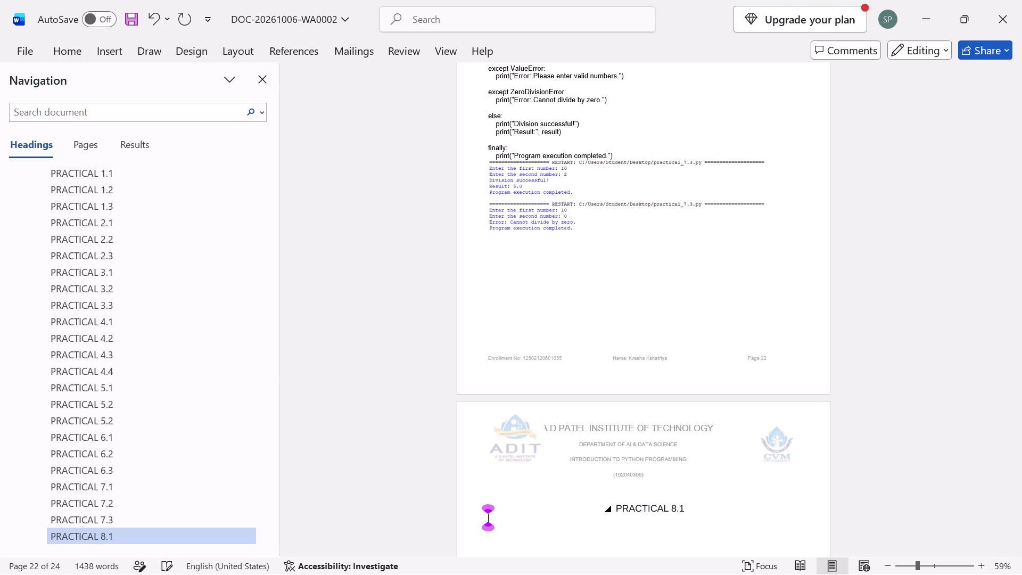
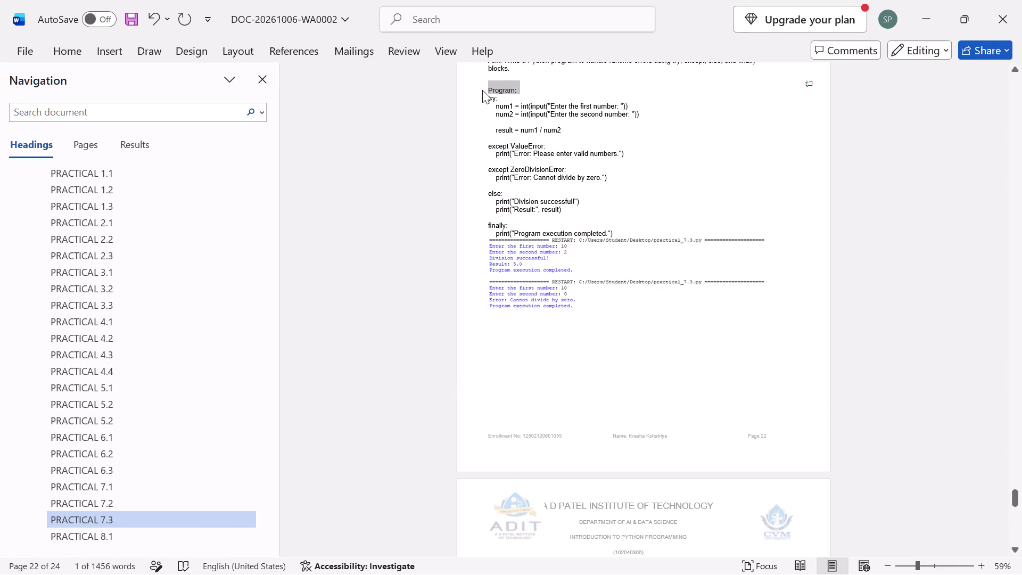
# Paste the "Program:" label copied from PRACTICAL 7.3 below the PRACTICAL 8.1 aim text, leaving a blank line between them.
pyautogui.scroll(-2, 564, 239)
pyautogui.click(563, 420)
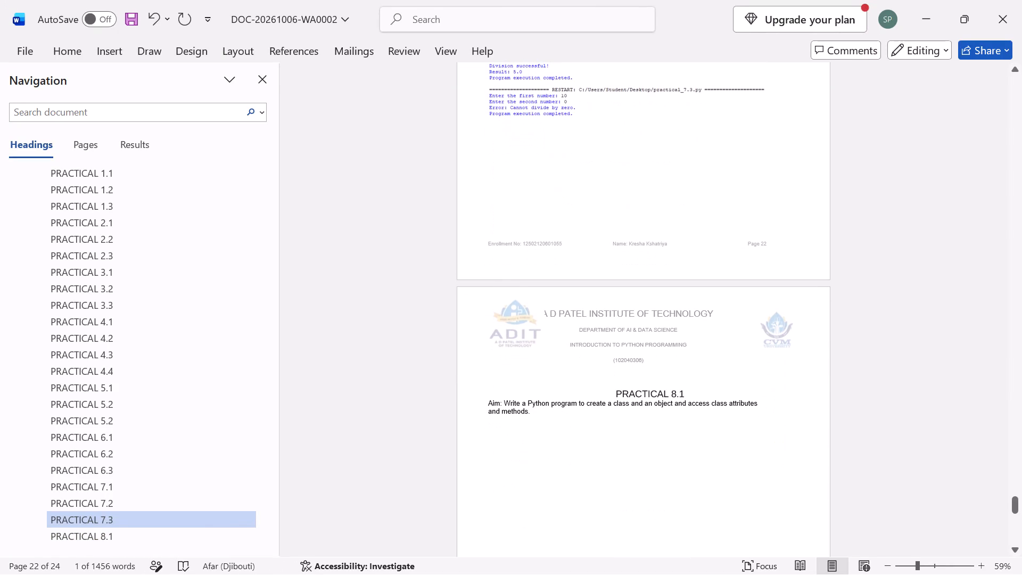
pyautogui.click(555, 415)
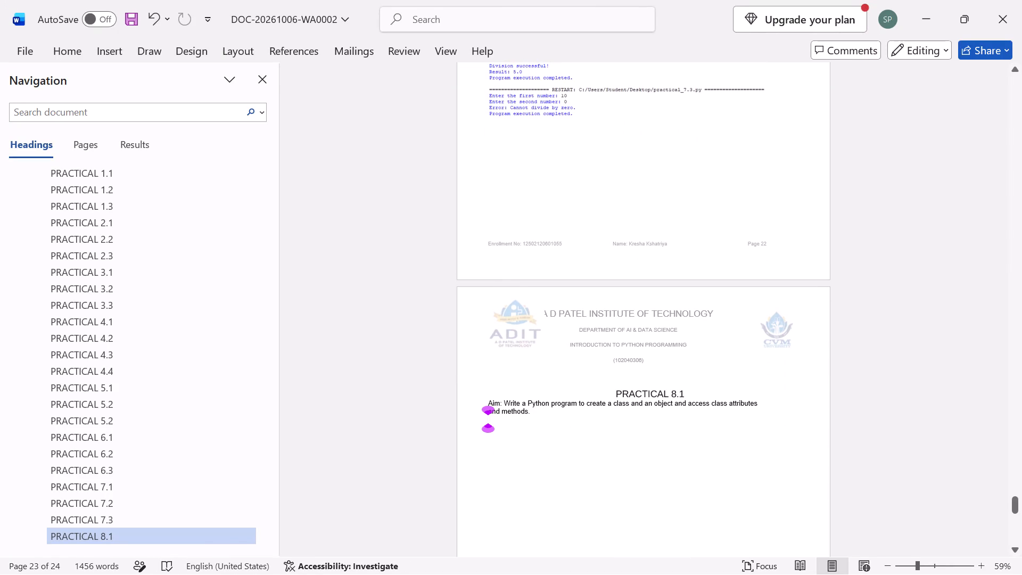
pyautogui.click(548, 409)
pyautogui.press('Return')
pyautogui.press('Return')
pyautogui.hotkey('ctrl', 'v')
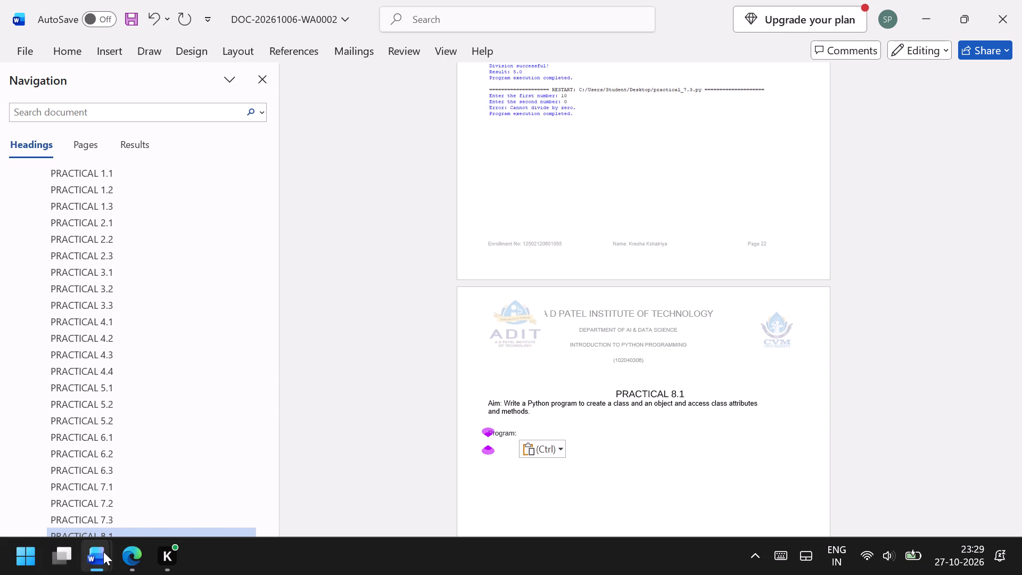
# Copy the Student class code, through student1.display(), from python_sha (1) and paste it below "Program:" of PRACTICAL 8.1 in DOC-20261006-WA0002.
pyautogui.click(229, 482)
pyautogui.scroll(-2, 449, 425)
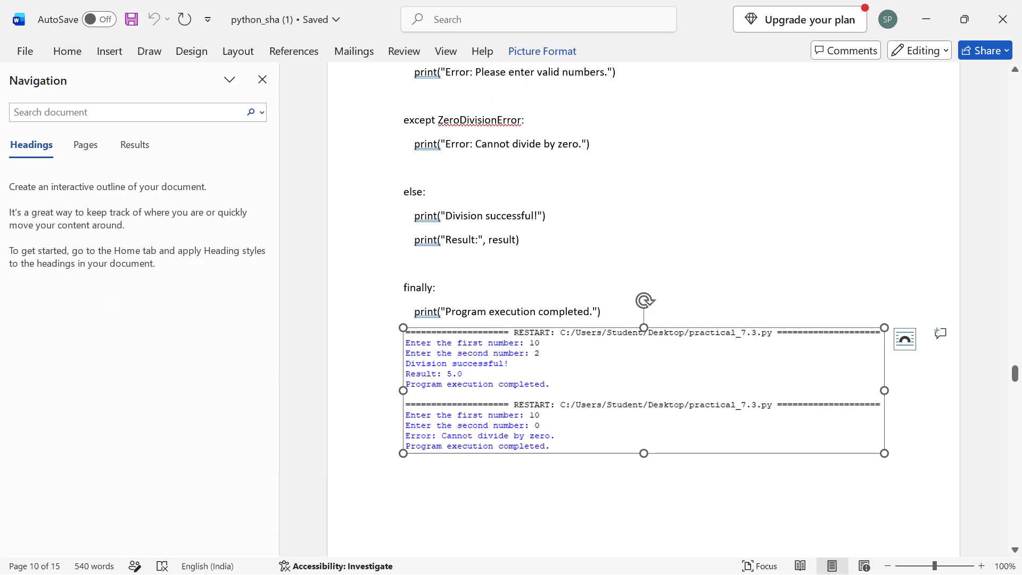
pyautogui.scroll(-2, 471, 278)
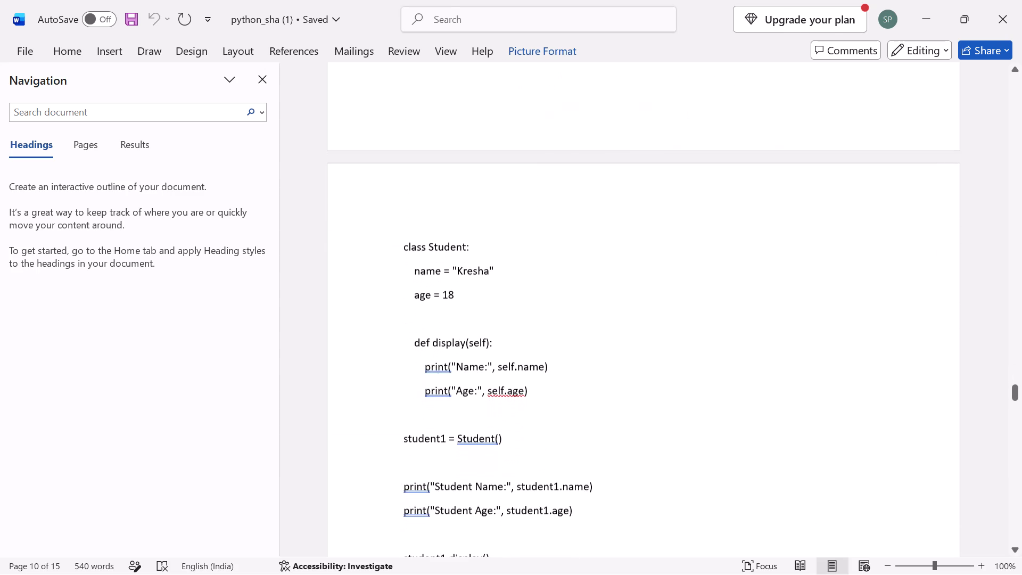
pyautogui.moveTo(401, 238); pyautogui.dragTo(517, 533)
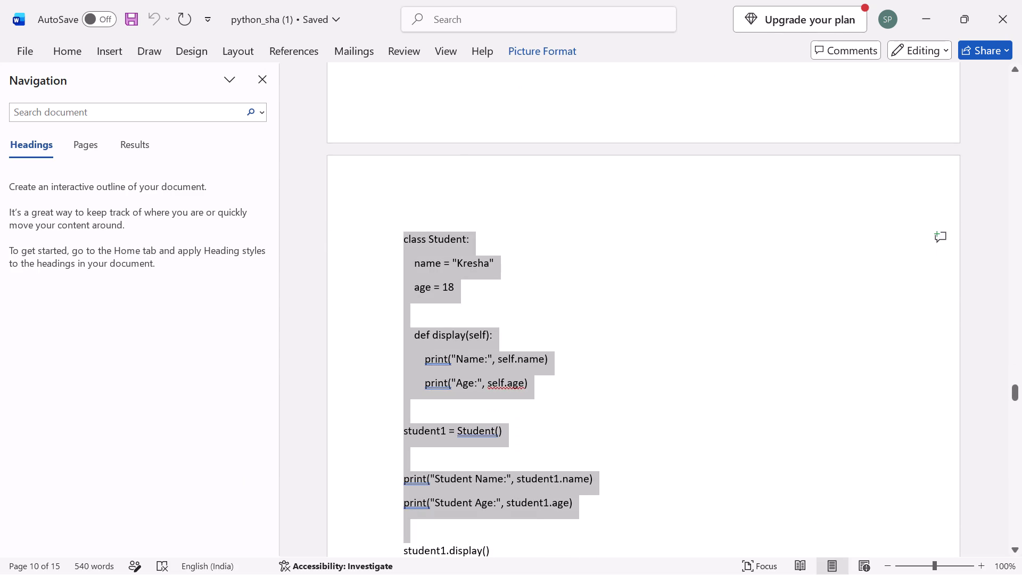
pyautogui.moveTo(517, 533); pyautogui.dragTo(518, 467)
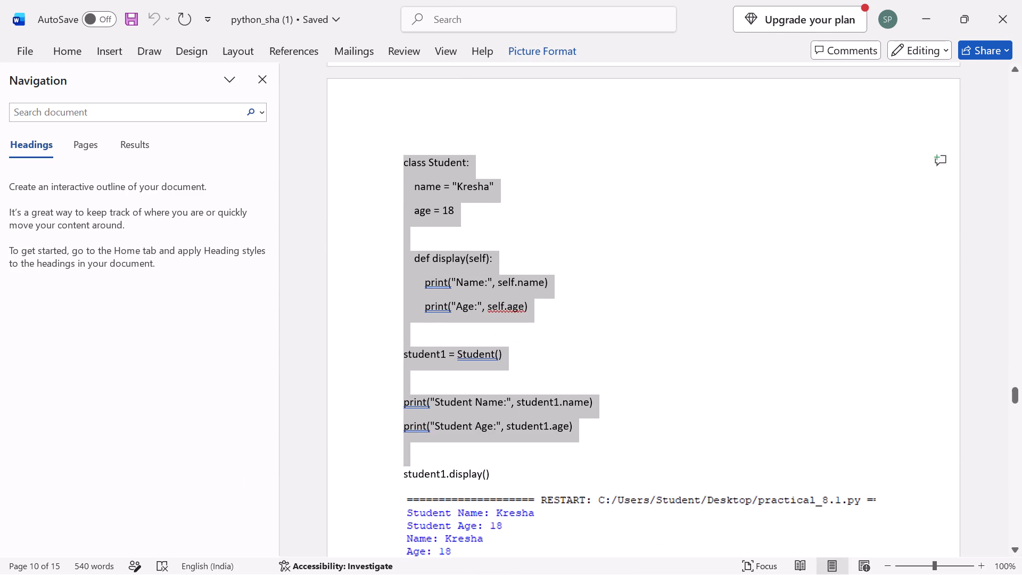
pyautogui.moveTo(518, 467); pyautogui.dragTo(517, 475)
pyautogui.hotkey('ctrl', 'c')
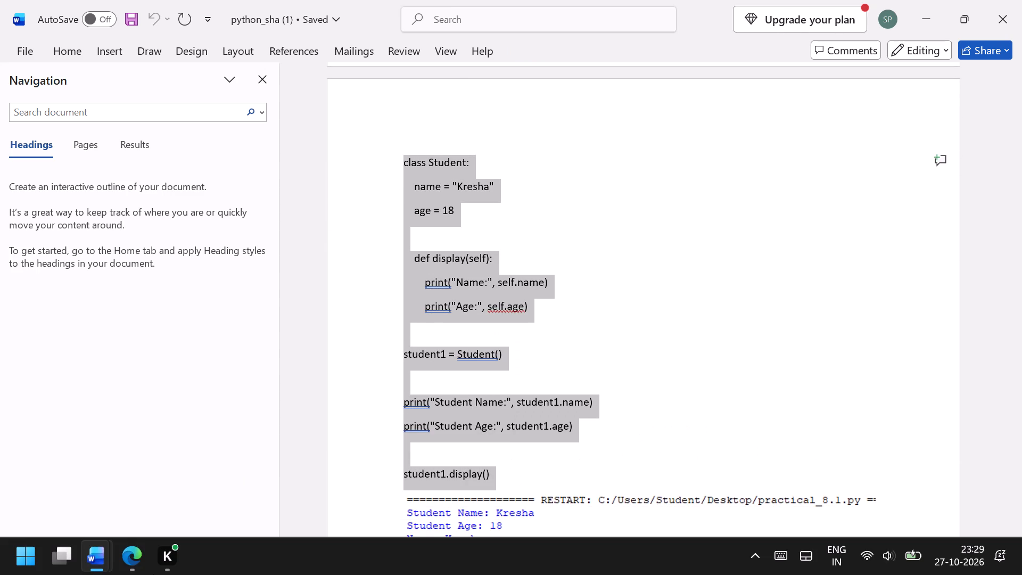
pyautogui.click(114, 459)
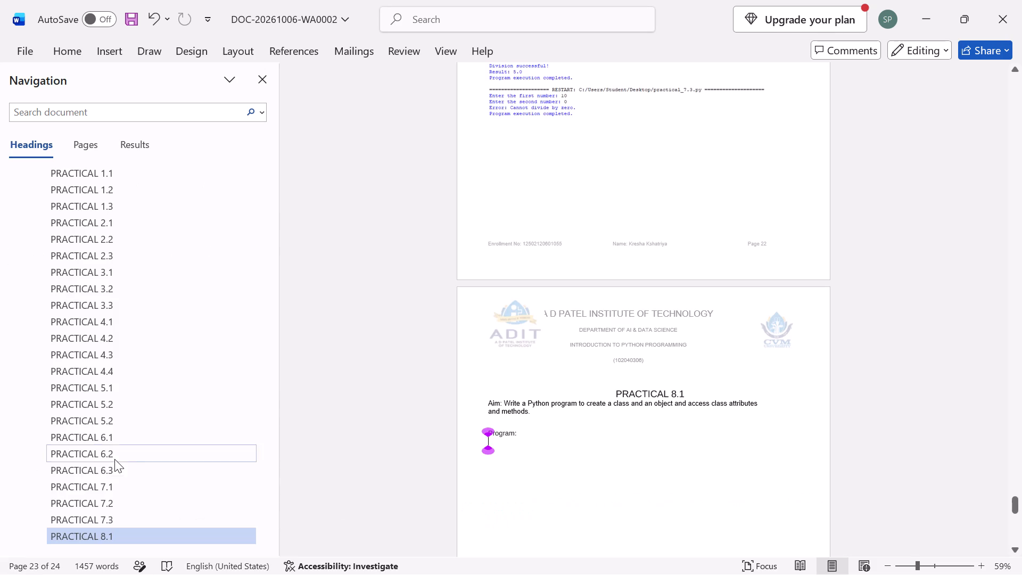
pyautogui.hotkey('ctrl', 'v')
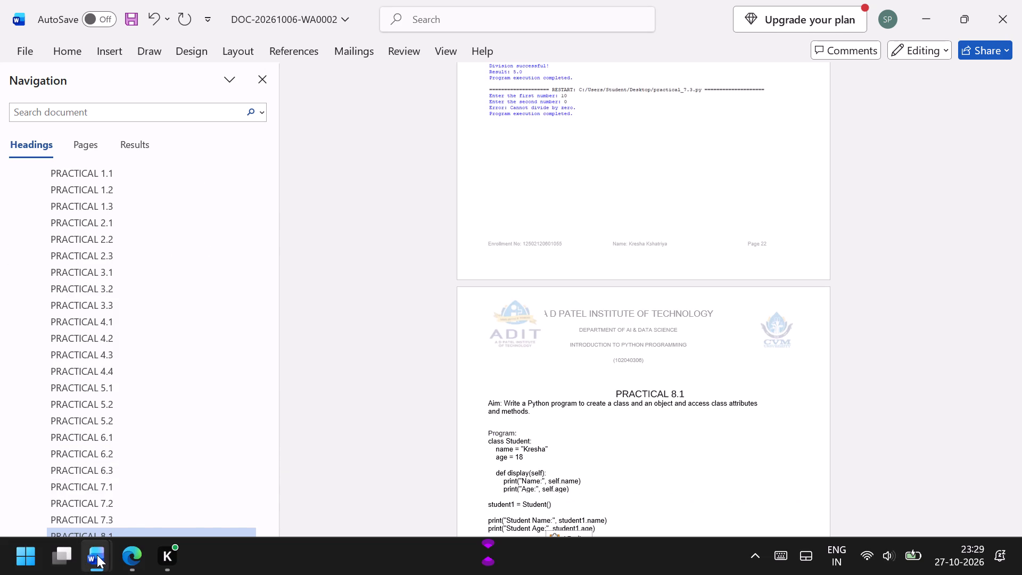
# Copy the practical_8.1.py output picture from python_sha (1) and paste it on a new line below the PRACTICAL 8.1 code in DOC-20261006-WA0002.
pyautogui.click(257, 464)
pyautogui.scroll(-1, 490, 379)
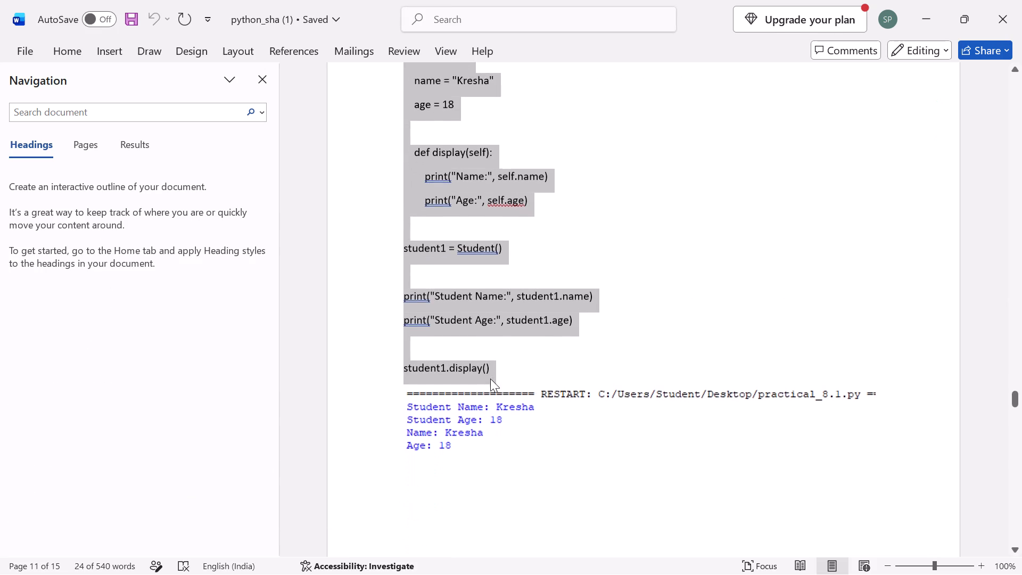
pyautogui.scroll(-1, 490, 379)
pyautogui.rightClick(568, 410)
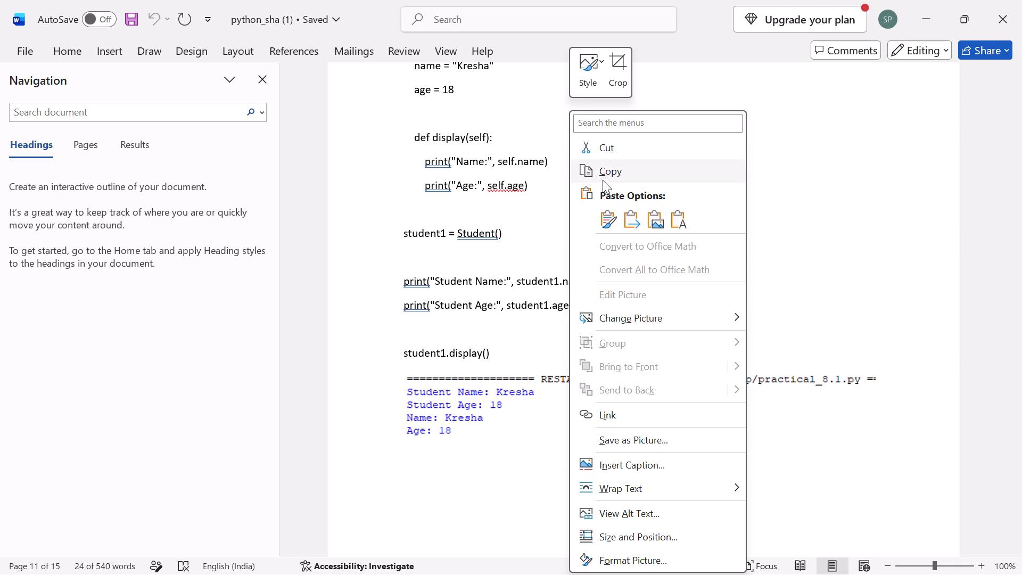
pyautogui.click(603, 180)
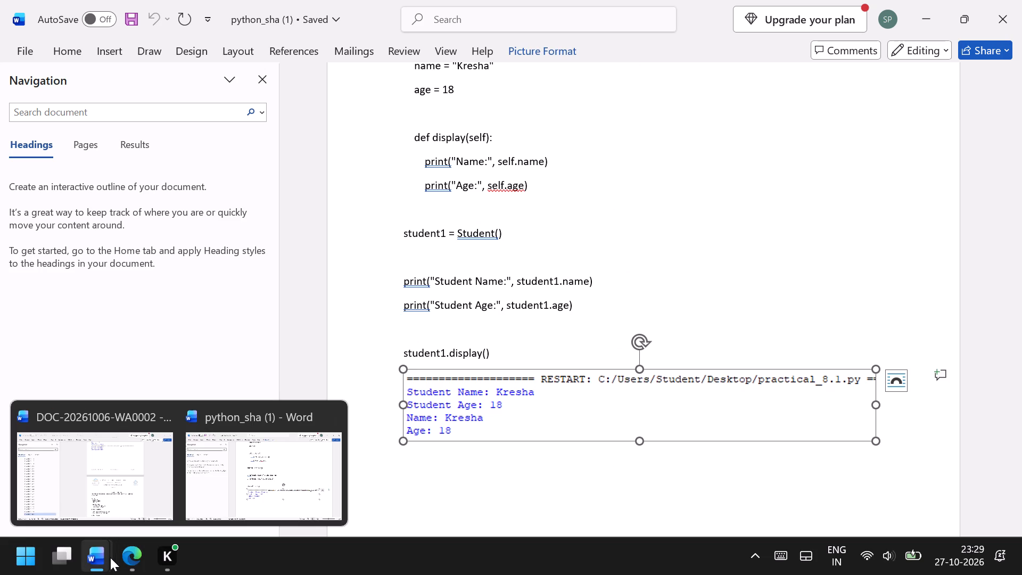
pyautogui.click(137, 473)
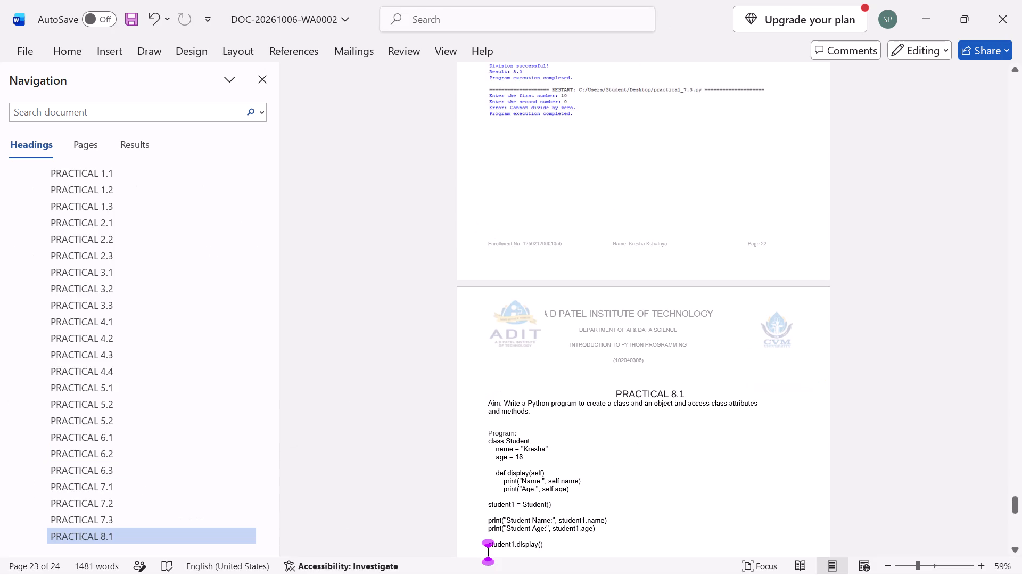
pyautogui.scroll(-1, 557, 395)
pyautogui.click(561, 424)
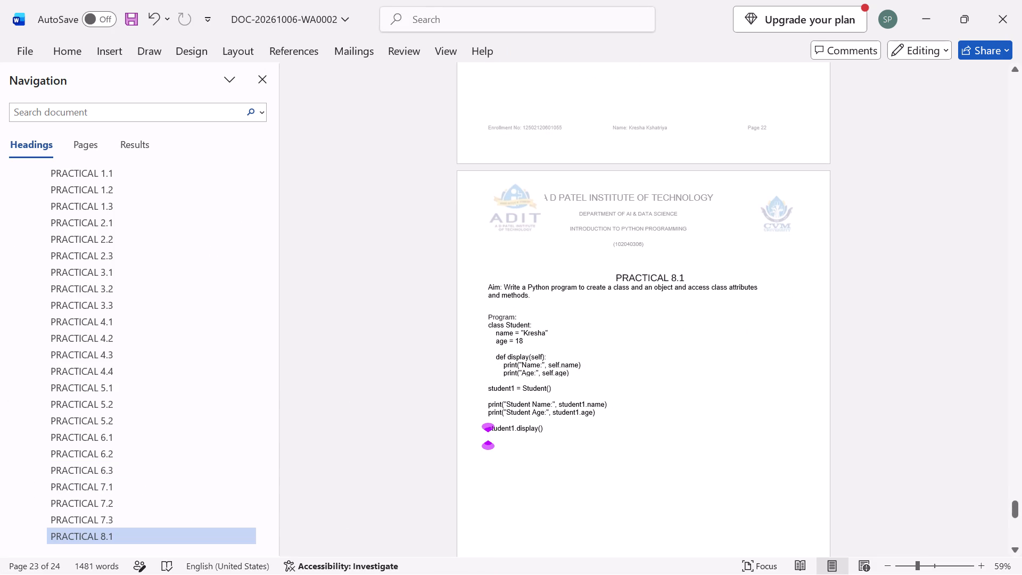
pyautogui.click(559, 427)
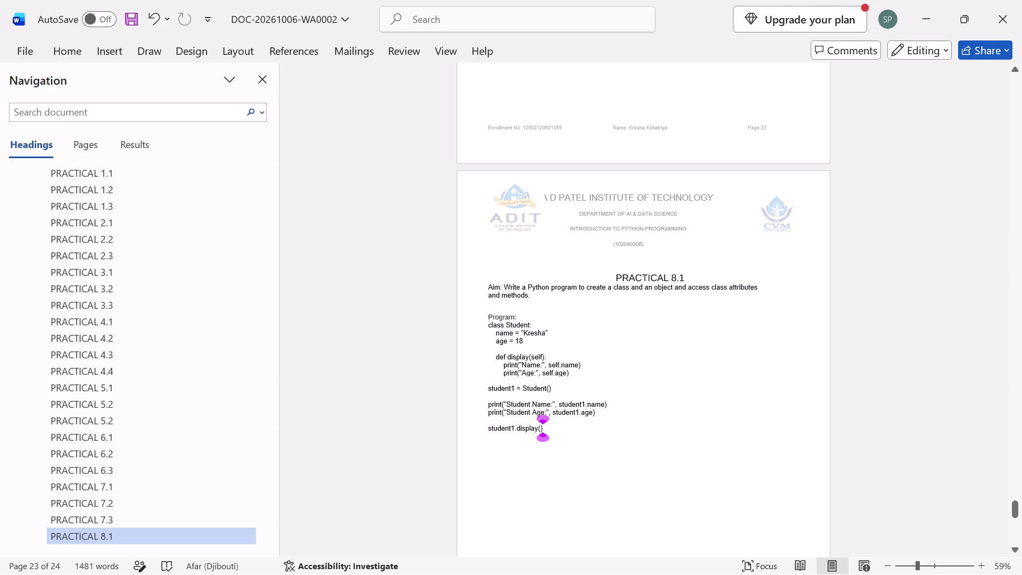
pyautogui.press('Return')
pyautogui.hotkey('ctrl', 'v')
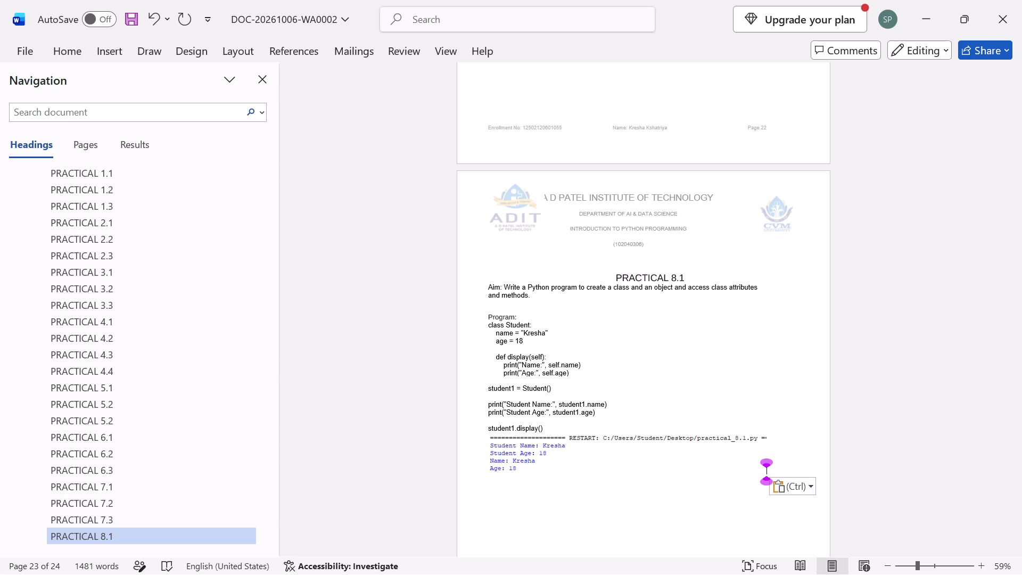
# Insert a page break after the PRACTICAL 8.1 output picture.
pyautogui.click(100, 51)
pyautogui.click(71, 119)
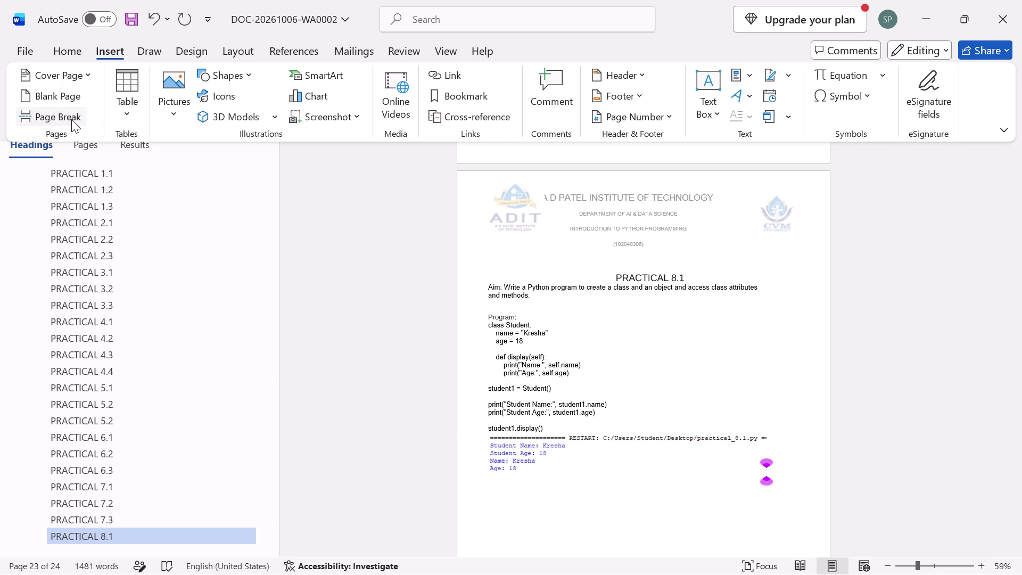
# Copy the PRACTICAL 8.1 heading onto the new page and change its number to read PRACTICAL 8.2.
pyautogui.scroll(1, 514, 291)
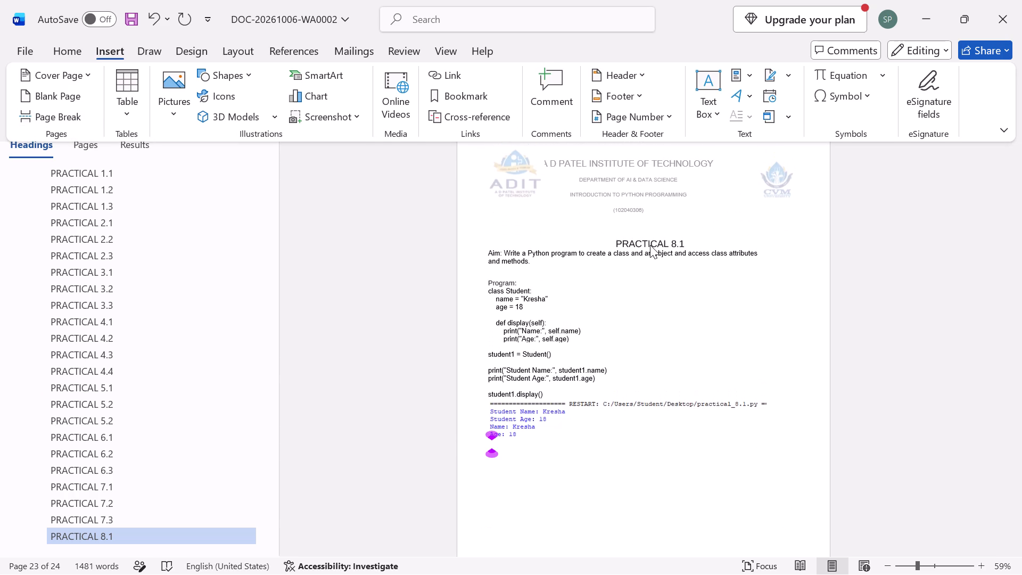
pyautogui.click(693, 239)
pyautogui.moveTo(693, 239); pyautogui.dragTo(637, 243)
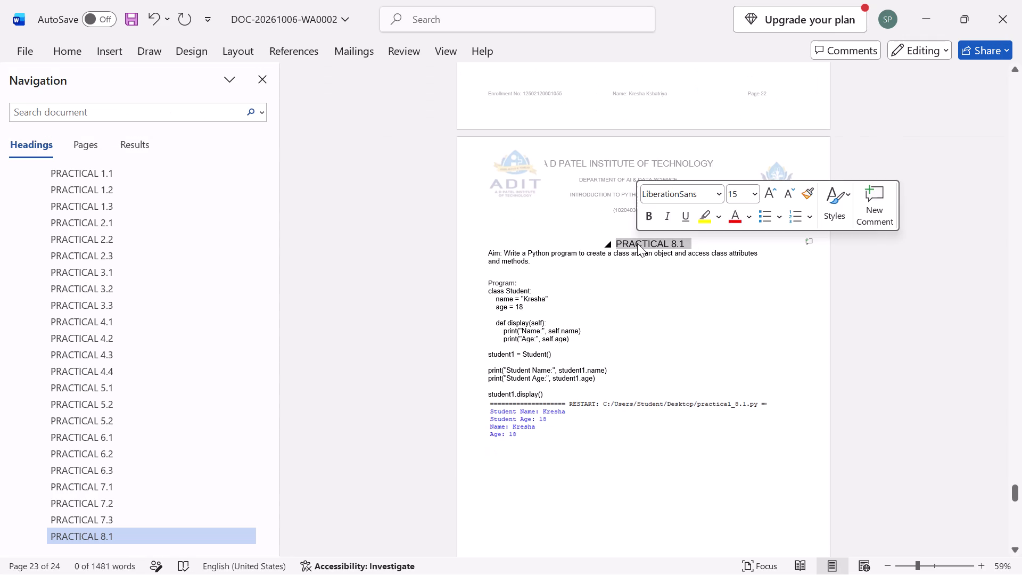
pyautogui.hotkey('ctrl', 'c')
pyautogui.scroll(-2, 637, 243)
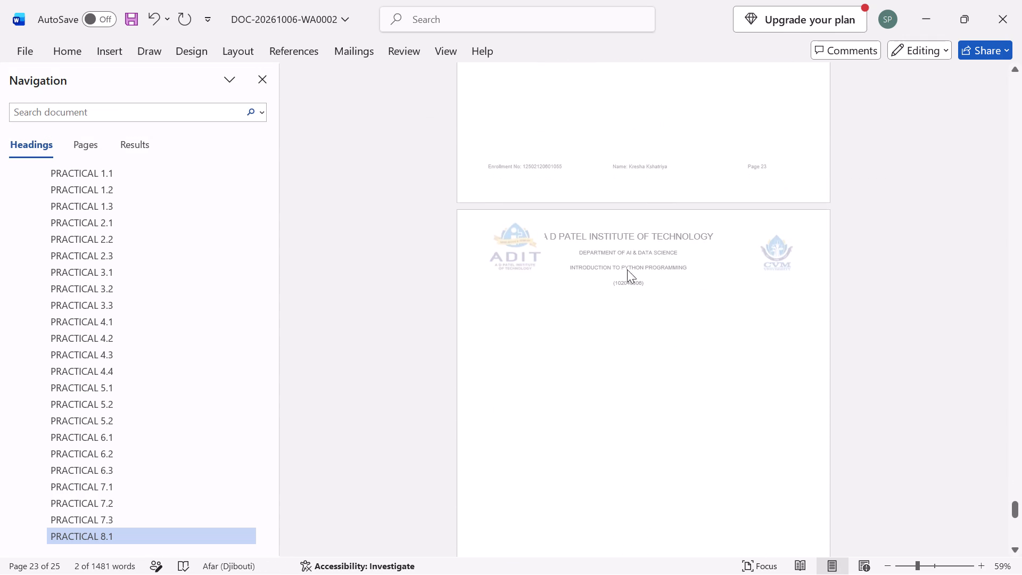
pyautogui.click(622, 288)
pyautogui.hotkey('ctrl', 'v')
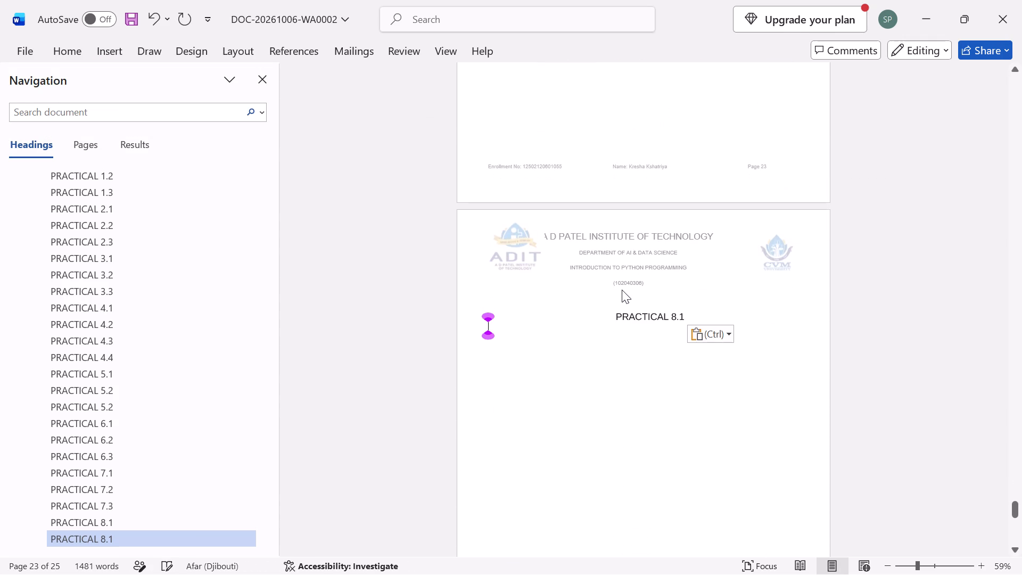
pyautogui.click(690, 312)
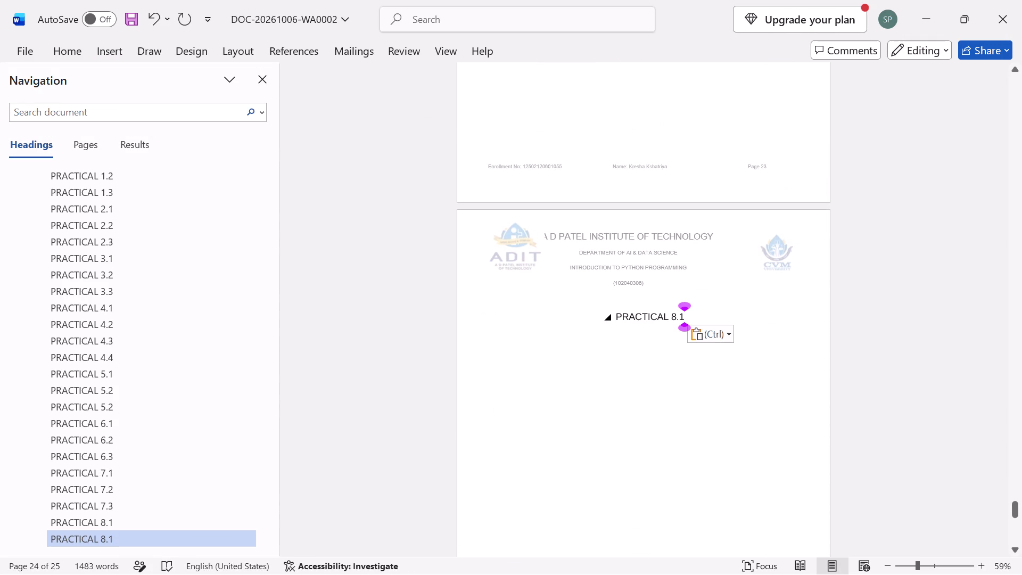
pyautogui.press('BackSpace')
pyautogui.press('2')
# Copy the "Aim:" label from PRACTICAL 8.1 for use below the PRACTICAL 8.2 heading.
pyautogui.scroll(2, 690, 312)
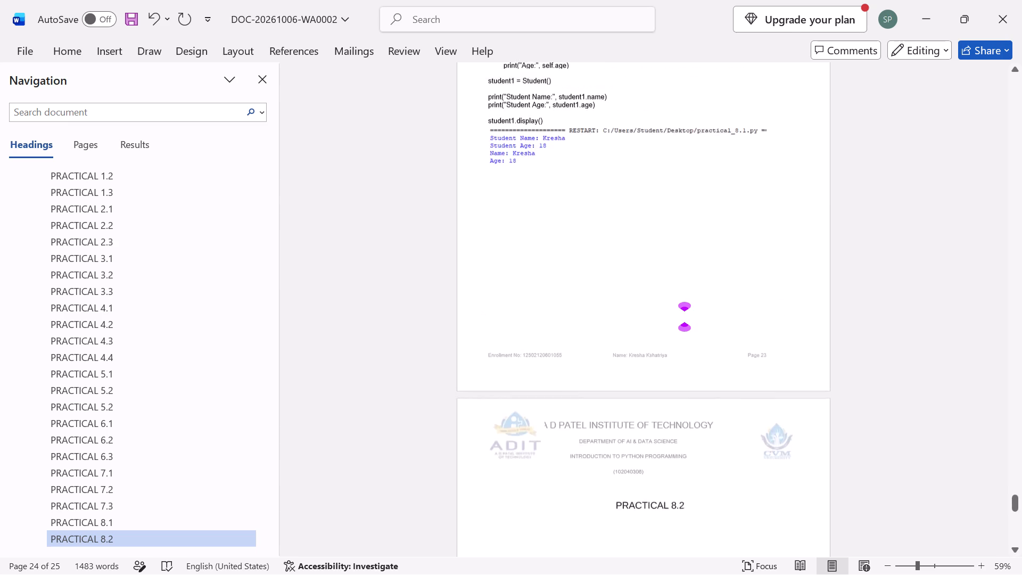
pyautogui.scroll(1, 557, 203)
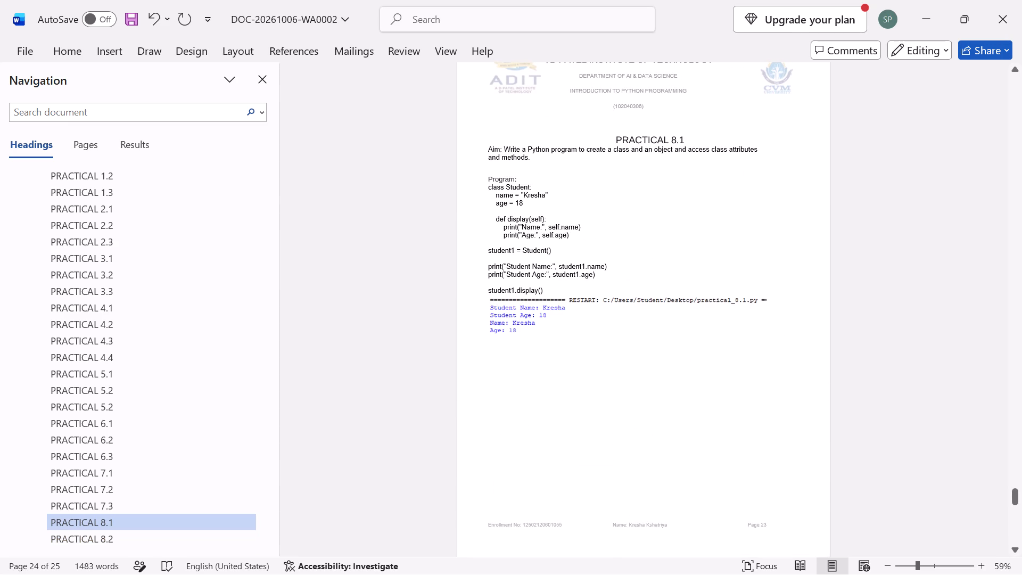
pyautogui.moveTo(505, 147); pyautogui.dragTo(485, 149)
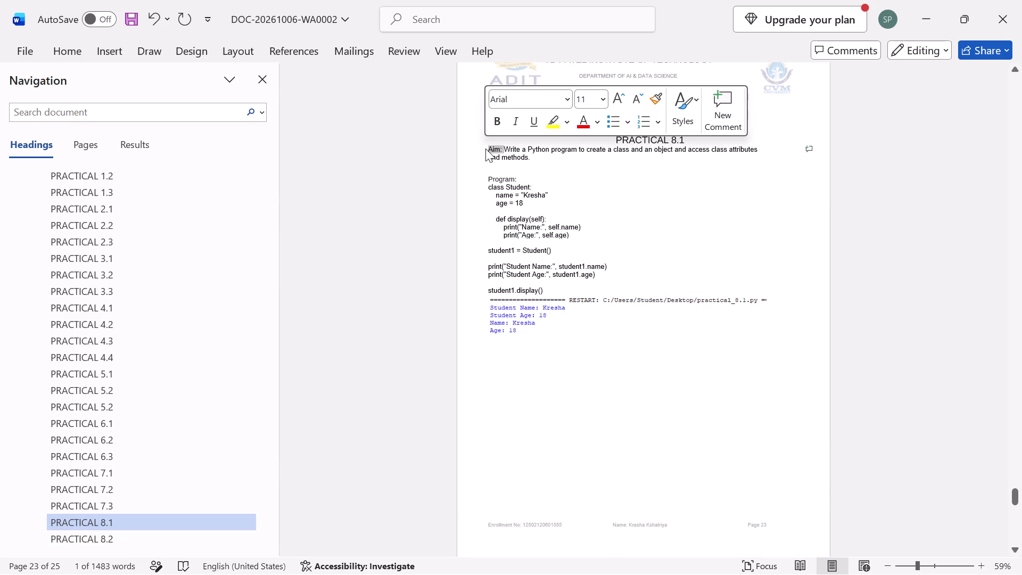
pyautogui.hotkey('ctrl', 'c')
pyautogui.scroll(-2, 485, 149)
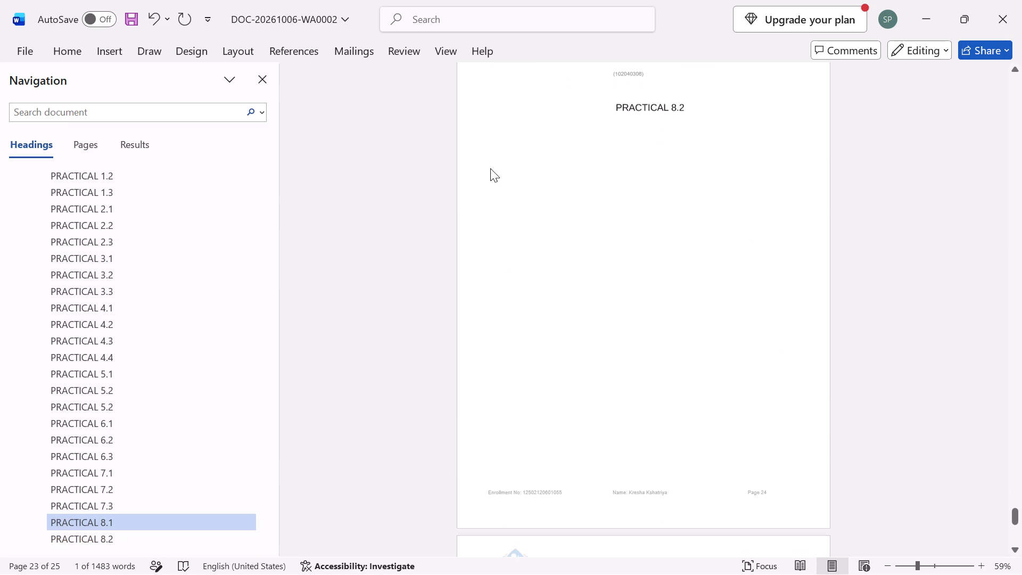
pyautogui.click(563, 169)
pyautogui.click(704, 108)
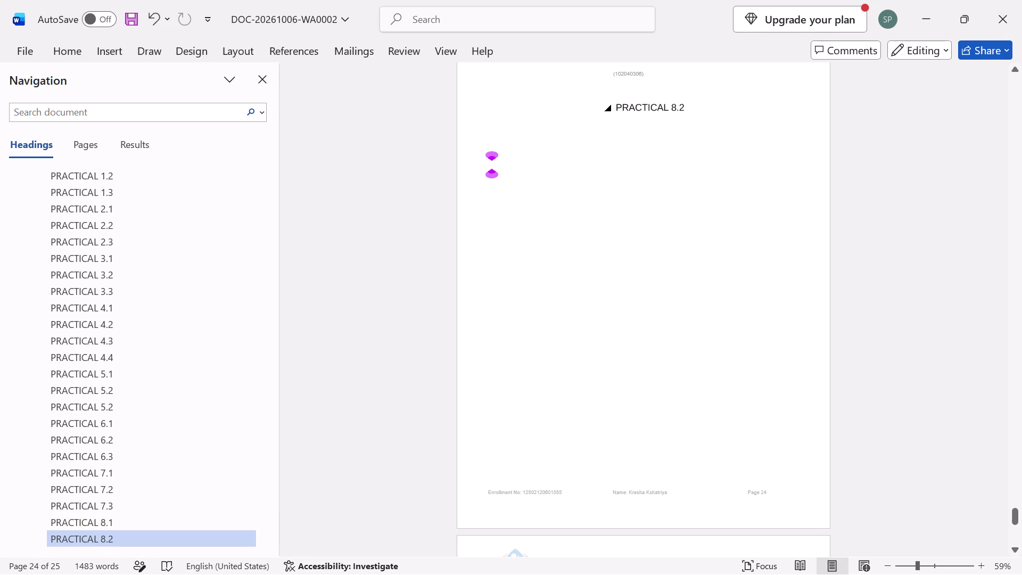
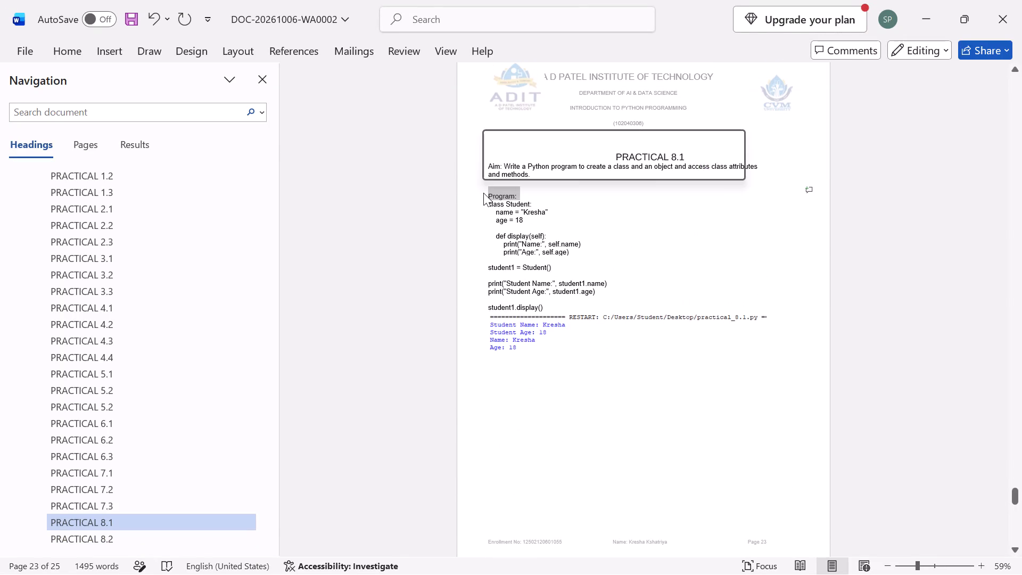
# Copy the "Program:" label from PRACTICAL 8.1 and paste it on a new line below the PRACTICAL 8.2 aim.
pyautogui.hotkey('ctrl', 'c')
pyautogui.scroll(-1, 483, 193)
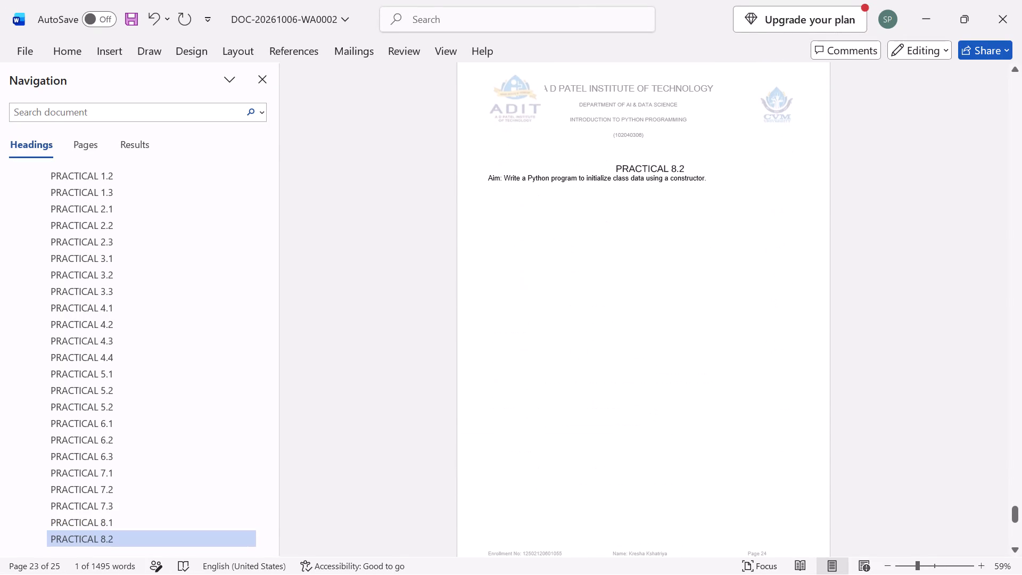
pyautogui.click(717, 173)
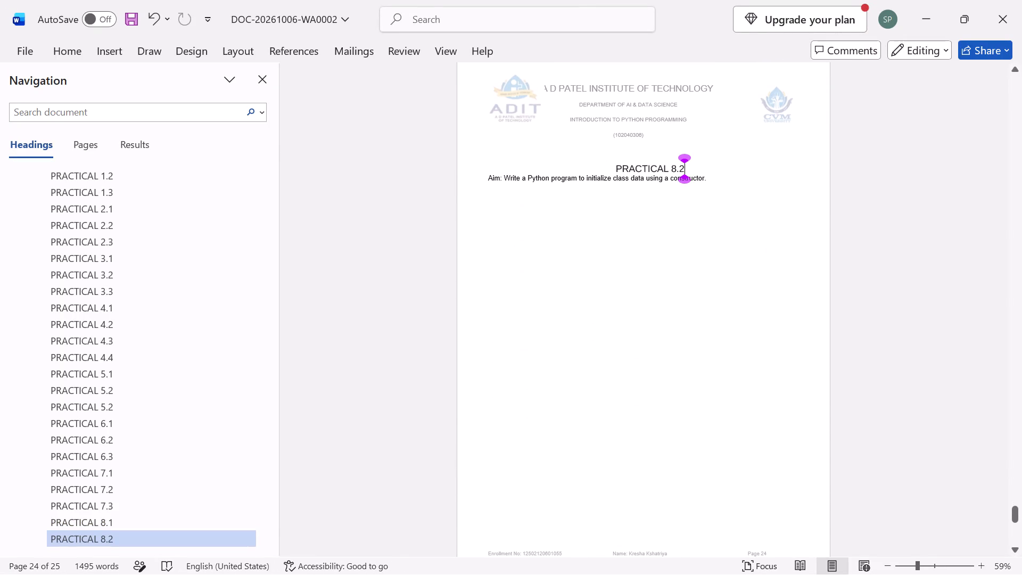
pyautogui.click(722, 178)
pyautogui.press('Return')
pyautogui.hotkey('ctrl', 'v')
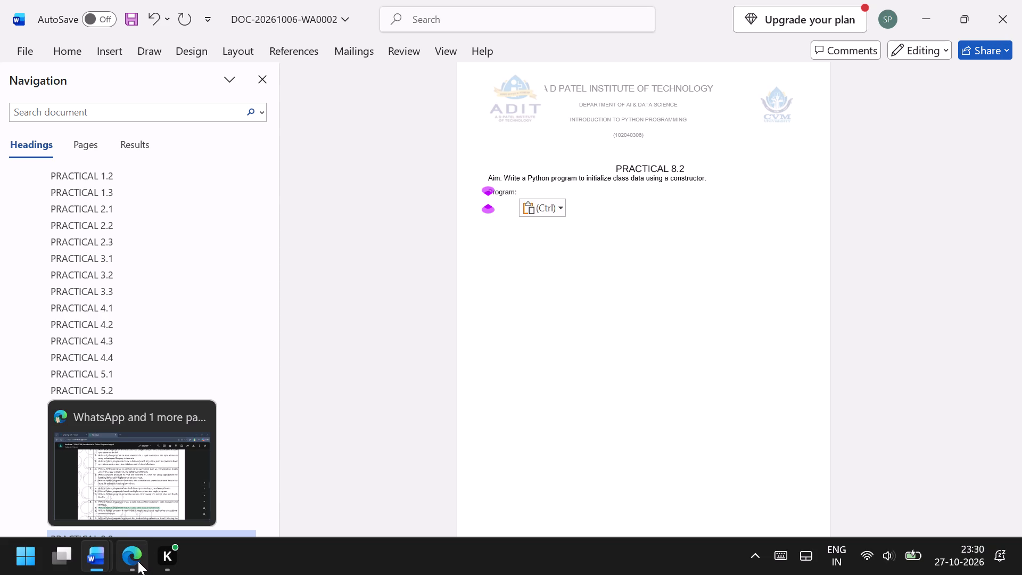
# Copy the Student class code with the __init__ constructor from python_sha (1) and paste it below PRACTICAL 8.2's "Program:" label in DOC-20261006-WA0002.
pyautogui.click(262, 445)
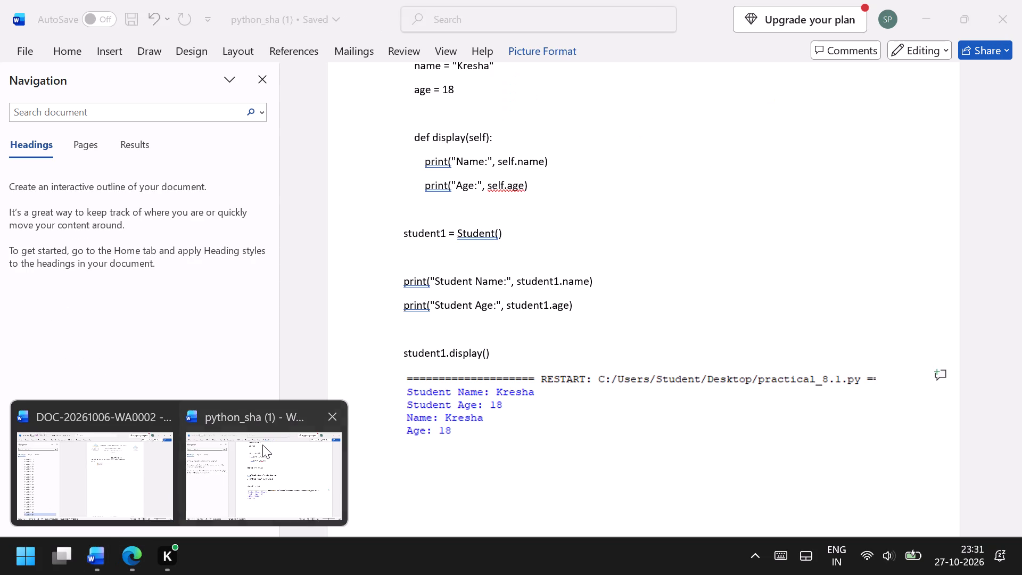
pyautogui.scroll(-4, 503, 445)
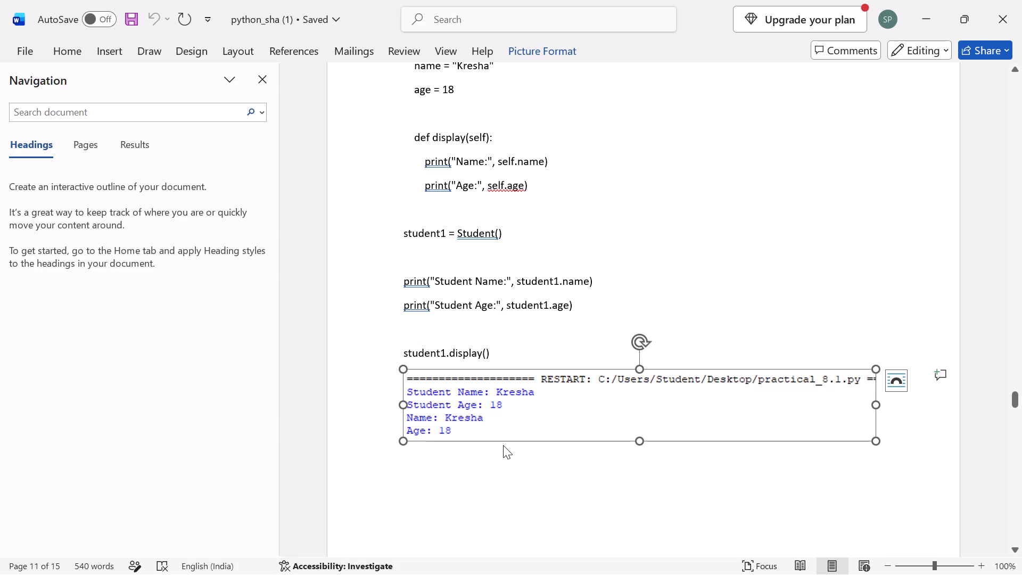
pyautogui.click(503, 457)
pyautogui.scroll(-5, 503, 457)
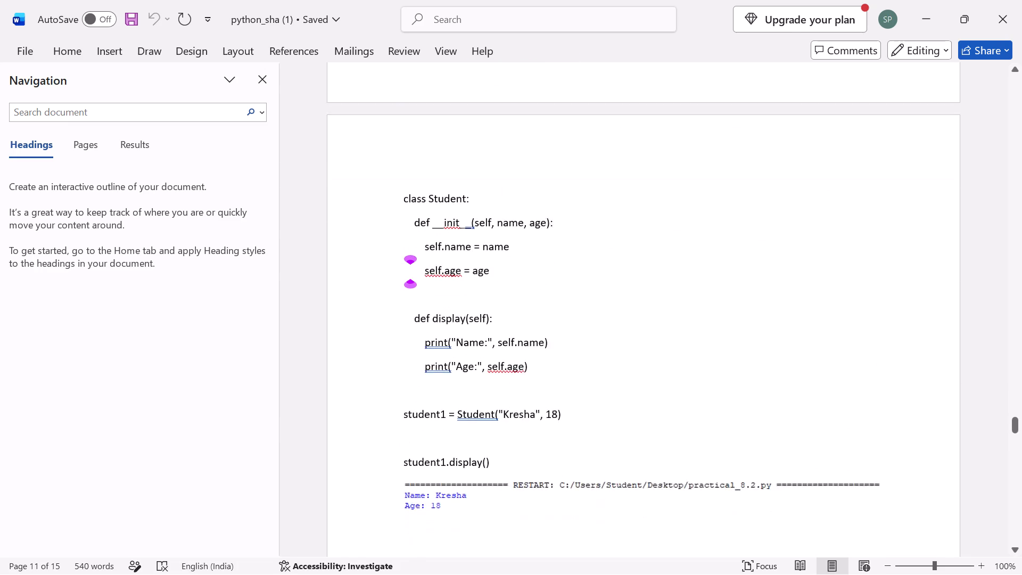
pyautogui.scroll(1, 503, 457)
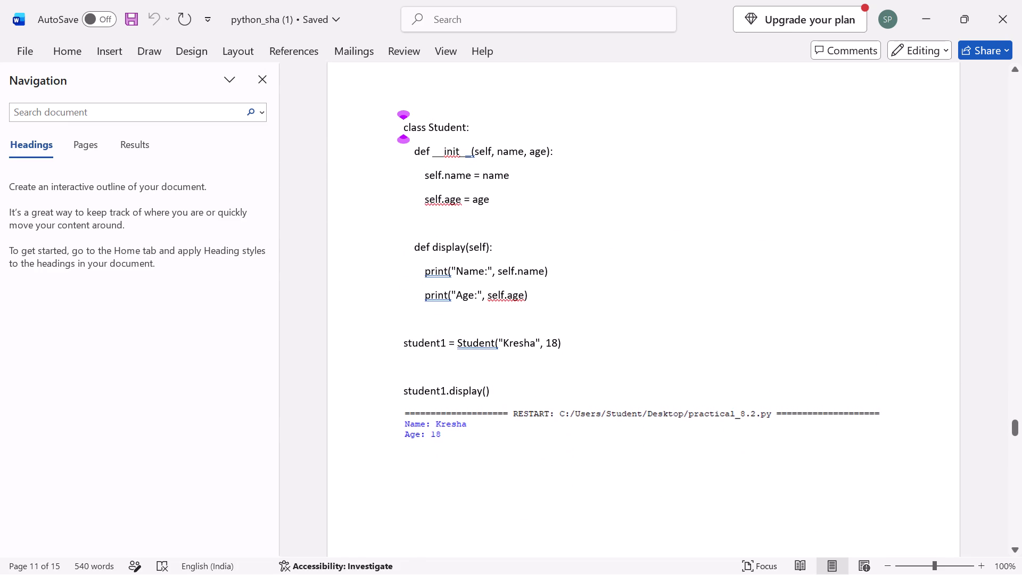
pyautogui.moveTo(493, 391); pyautogui.dragTo(400, 114)
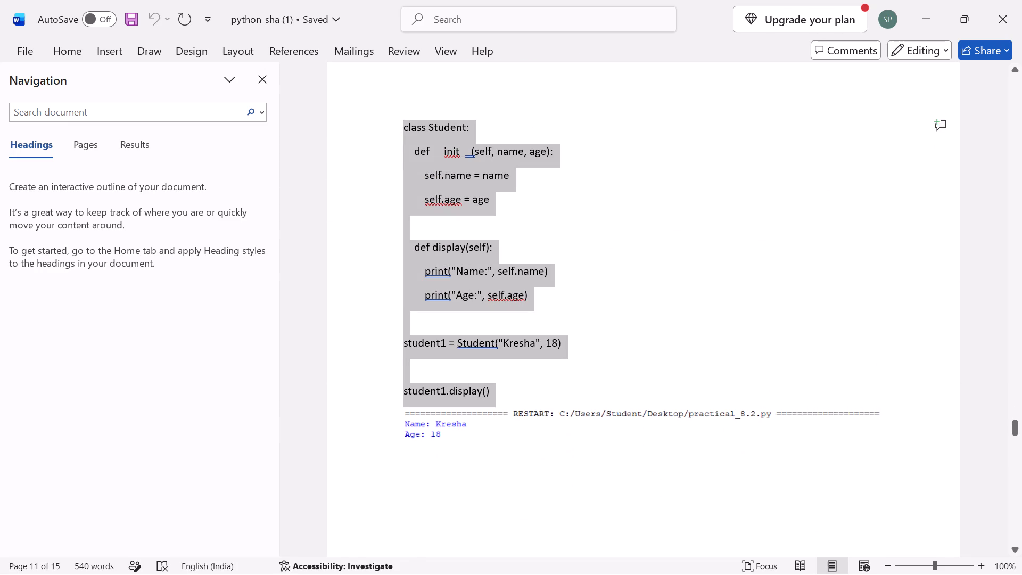
pyautogui.moveTo(400, 114); pyautogui.dragTo(398, 129)
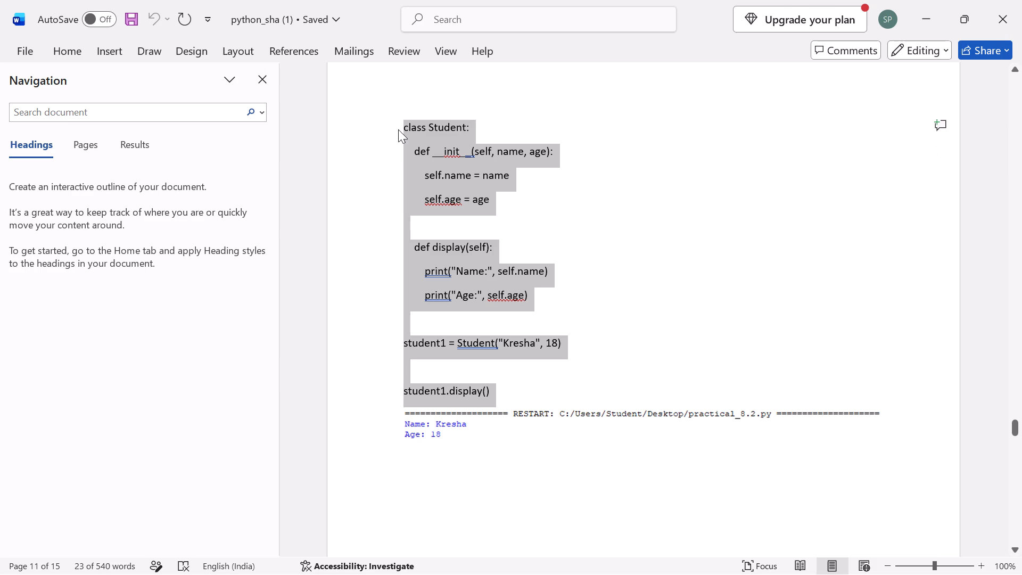
pyautogui.hotkey('ctrl', 'c')
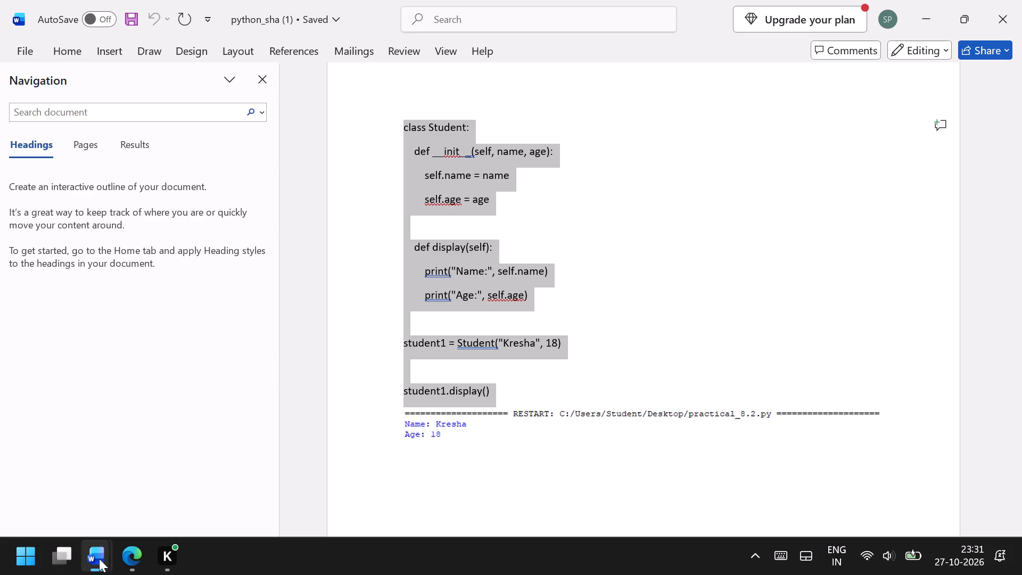
pyautogui.click(89, 487)
pyautogui.hotkey('ctrl', 'v')
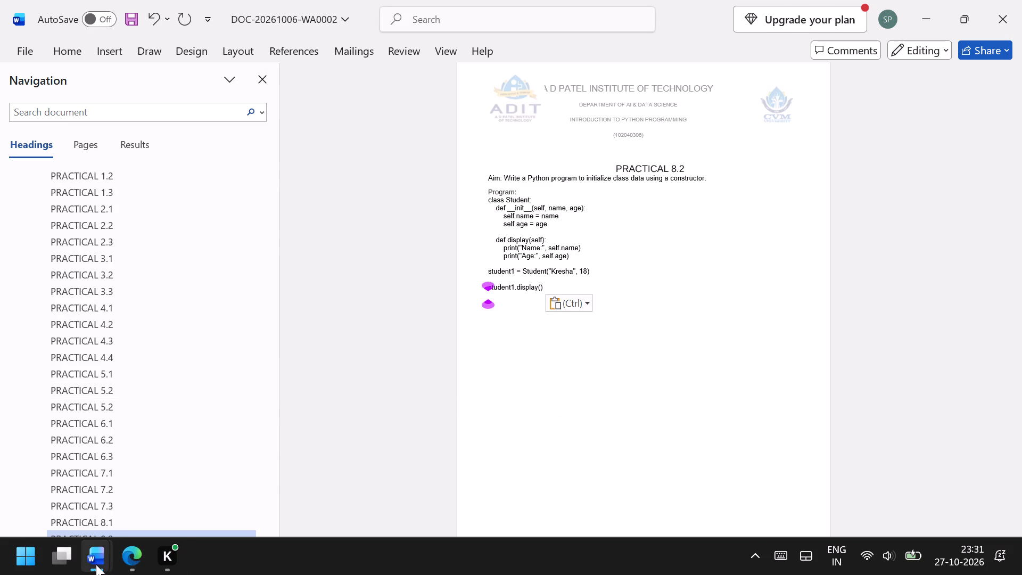
# Copy the practical_8.2.py output picture from python_sha (1) and paste it below the PRACTICAL 8.2 code in DOC-20261006-WA0002.
pyautogui.click(239, 492)
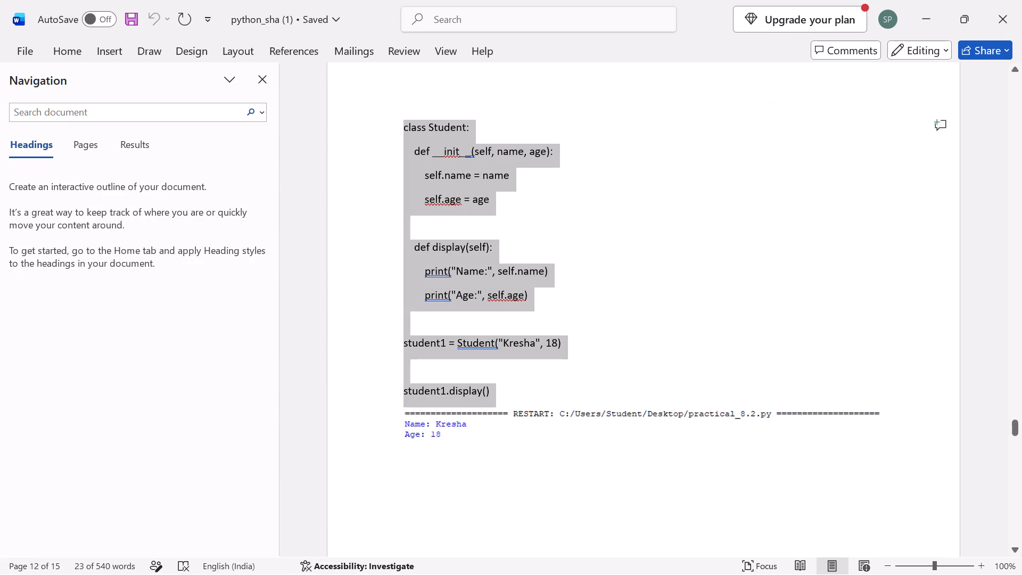
pyautogui.rightClick(475, 433)
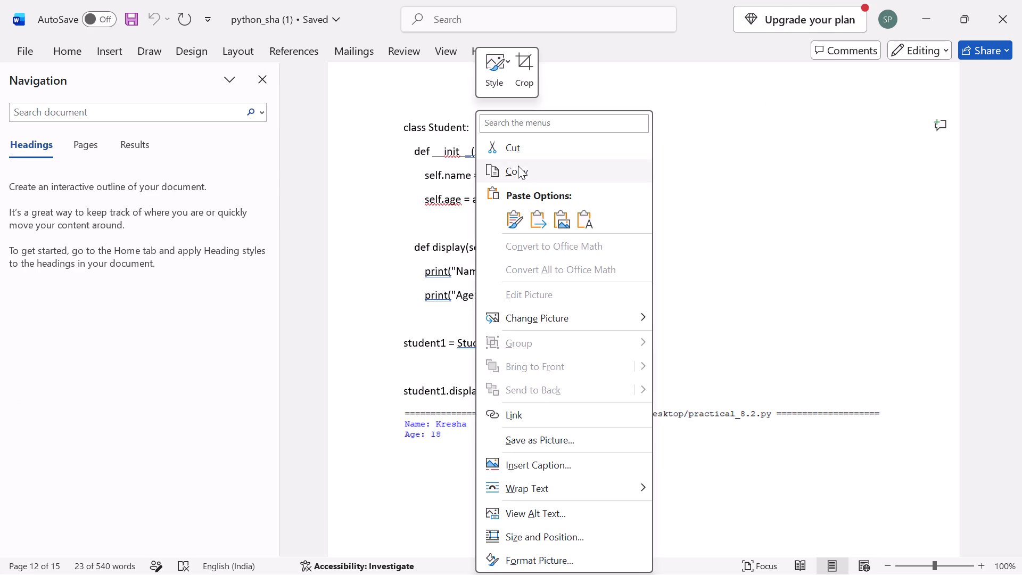
pyautogui.click(518, 166)
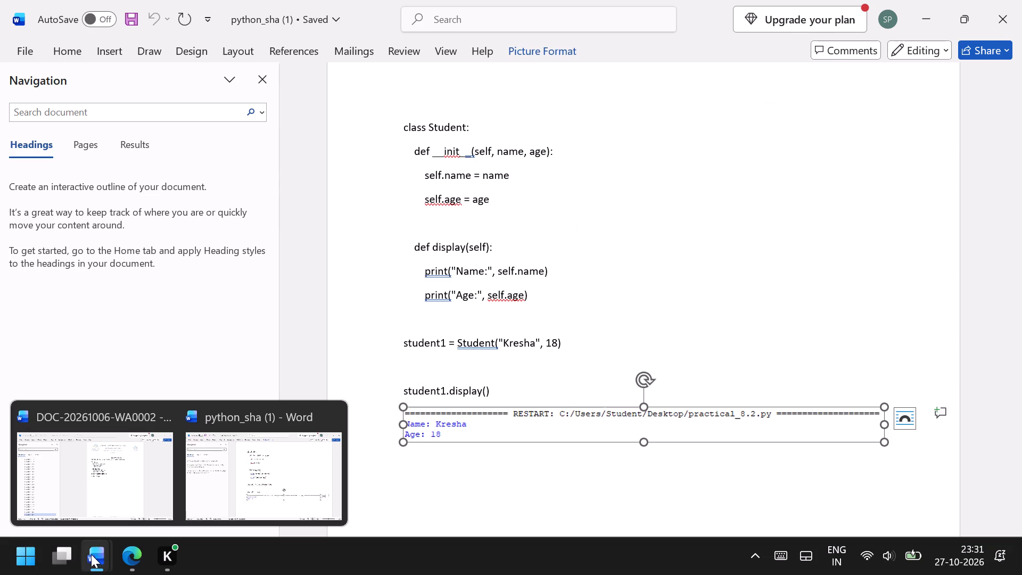
pyautogui.click(116, 474)
pyautogui.hotkey('ctrl', 'v')
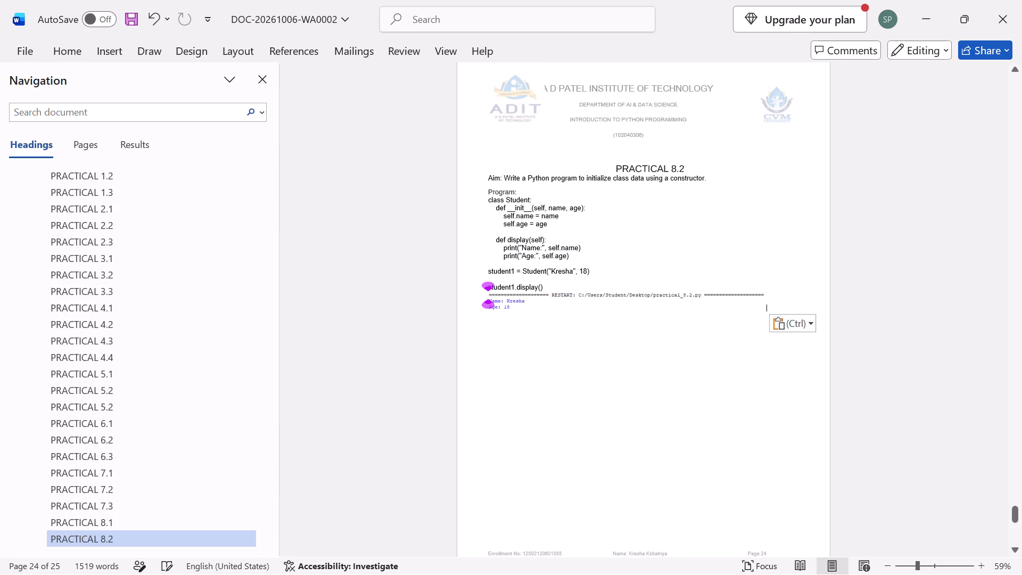
# Insert a page break after the PRACTICAL 8.2 output picture.
pyautogui.click(106, 58)
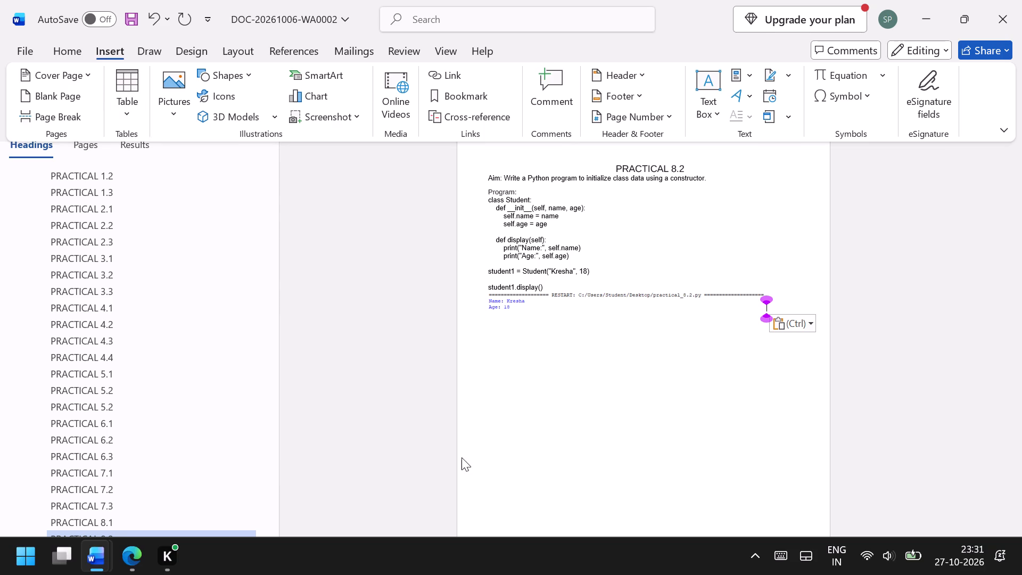
pyautogui.click(52, 112)
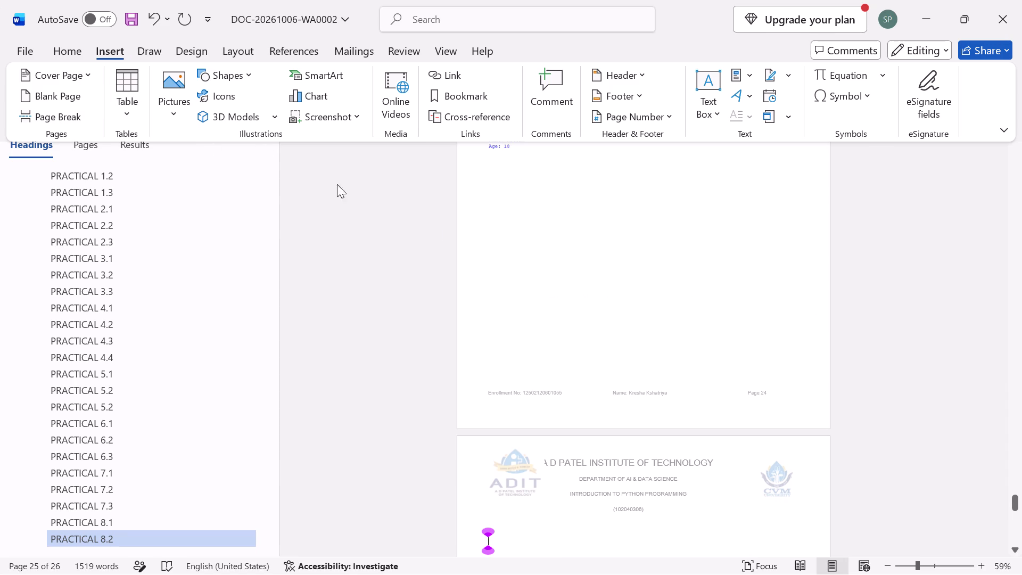
# Copy the PRACTICAL 8.2 heading onto the new page and change its number to read PRACTICAL 8.3.
pyautogui.scroll(2, 622, 196)
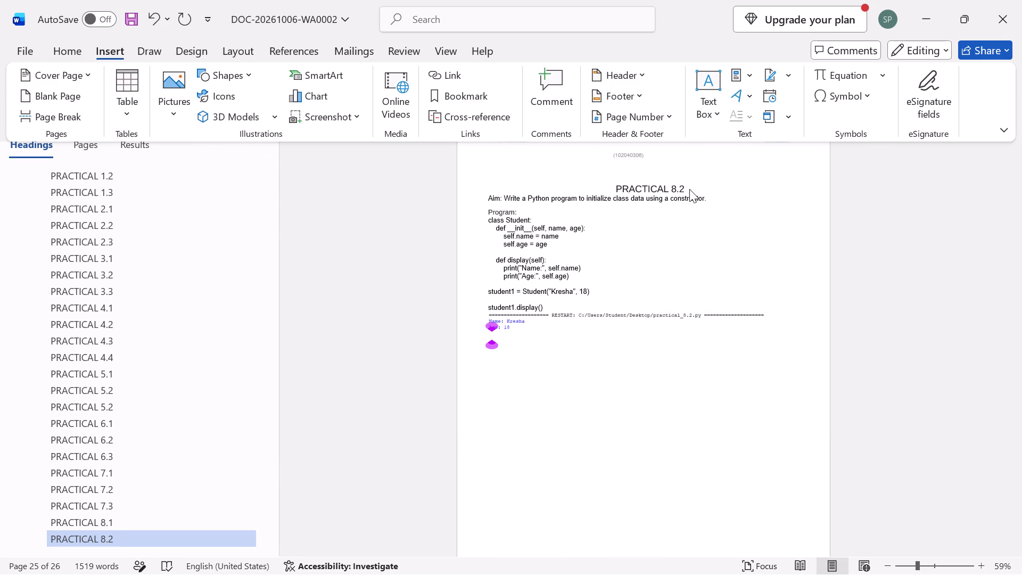
pyautogui.doubleClick(687, 182)
pyautogui.moveTo(687, 182); pyautogui.dragTo(646, 186)
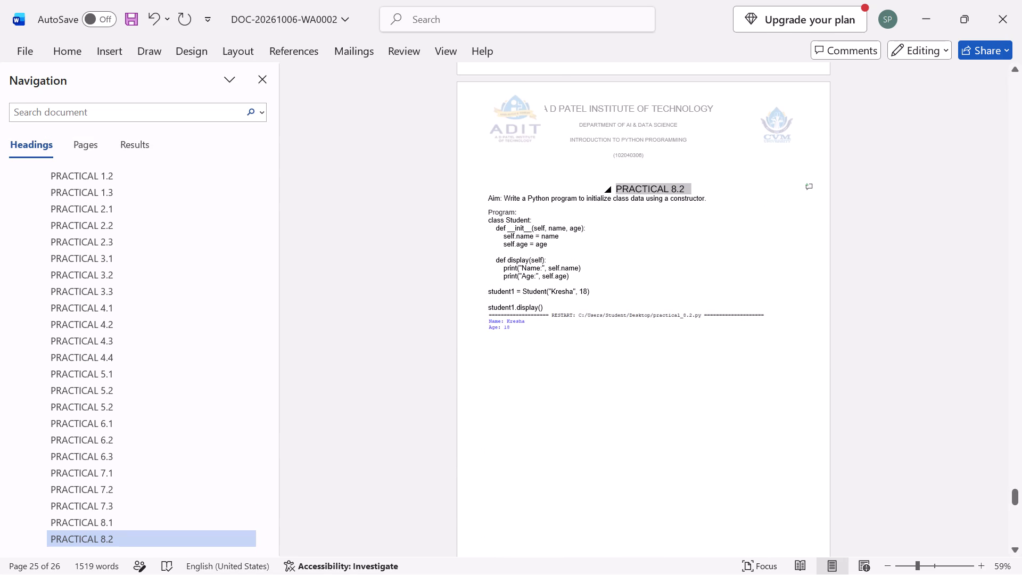
pyautogui.moveTo(646, 186); pyautogui.dragTo(637, 186)
pyautogui.hotkey('ctrl', 'c')
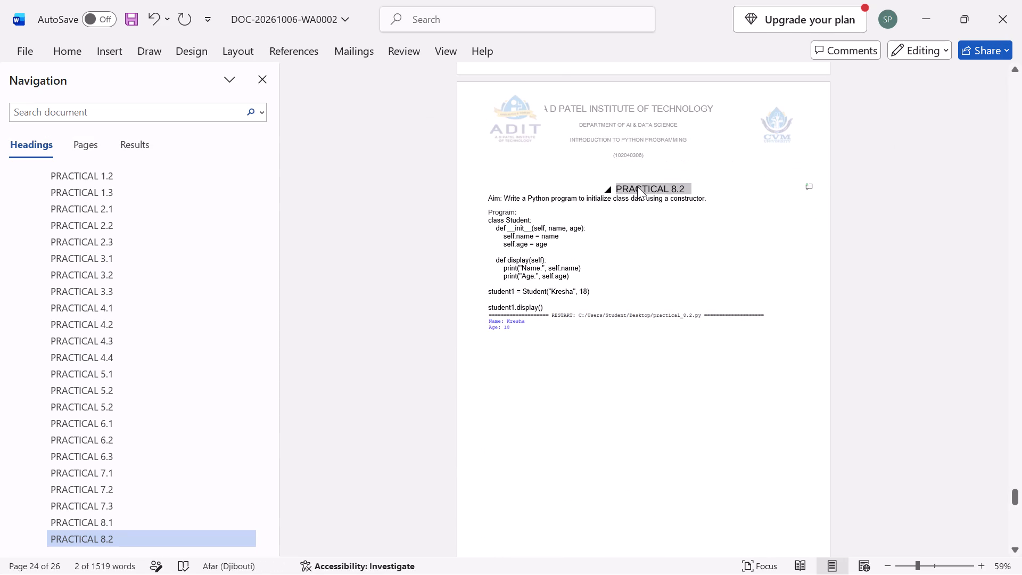
pyautogui.scroll(-2, 680, 457)
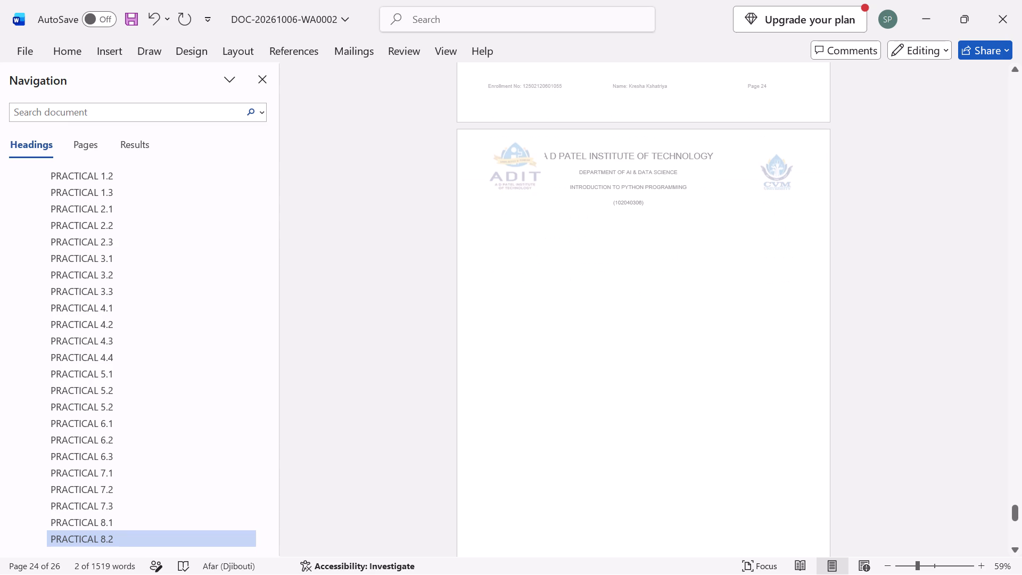
pyautogui.click(625, 217)
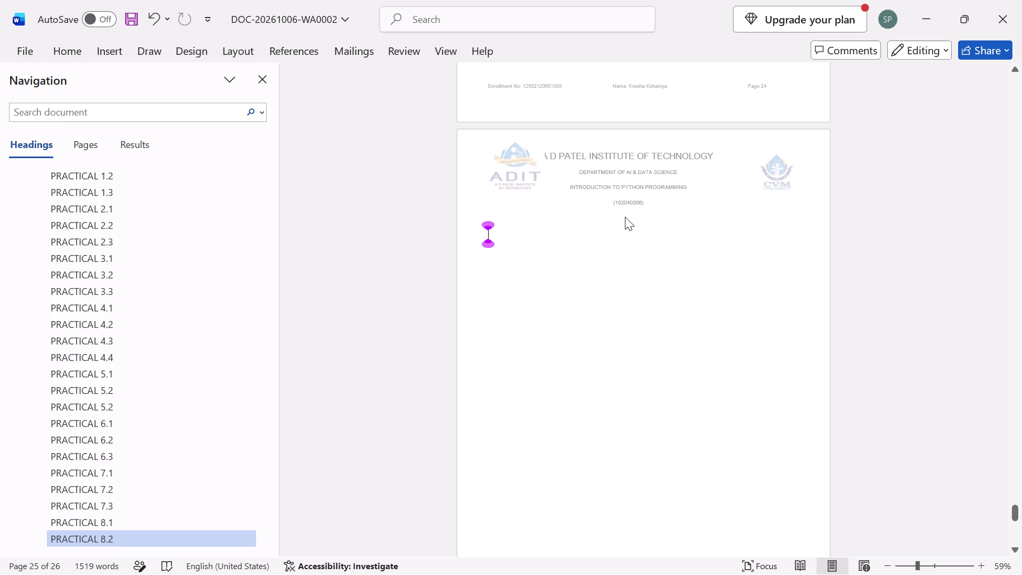
pyautogui.click(595, 211)
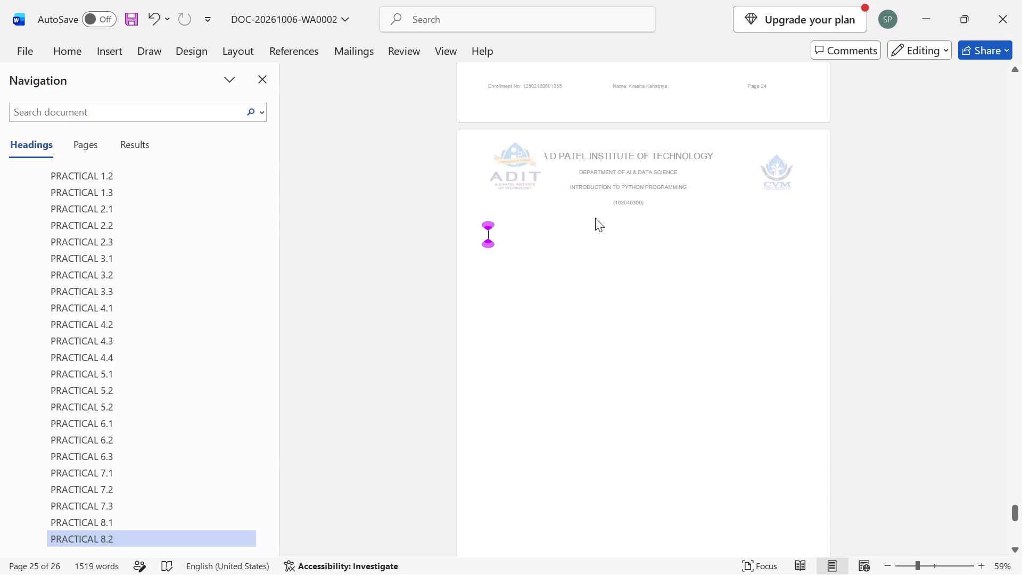
pyautogui.click(595, 218)
pyautogui.hotkey('ctrl', 'v')
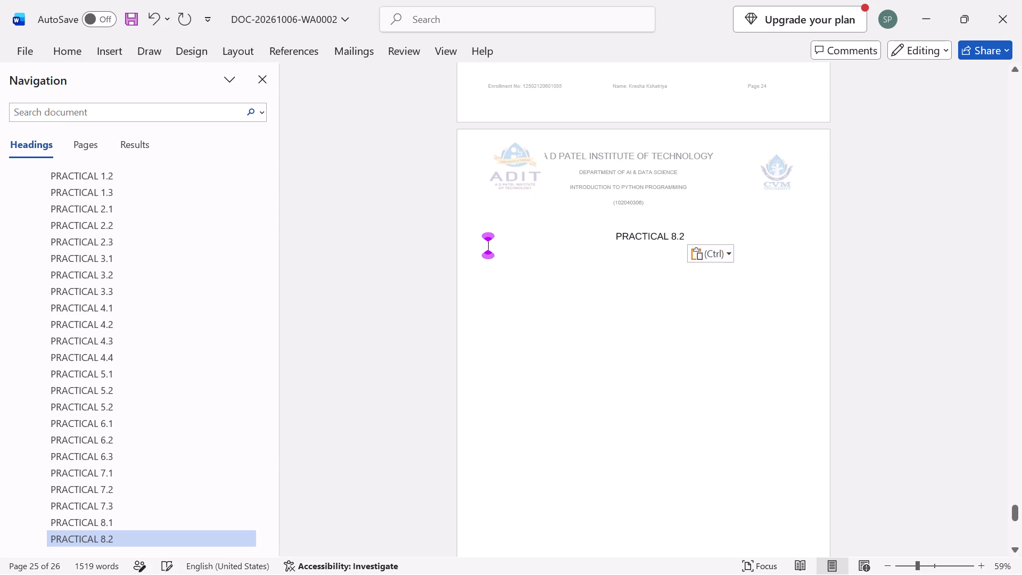
pyautogui.click(689, 233)
pyautogui.press('BackSpace')
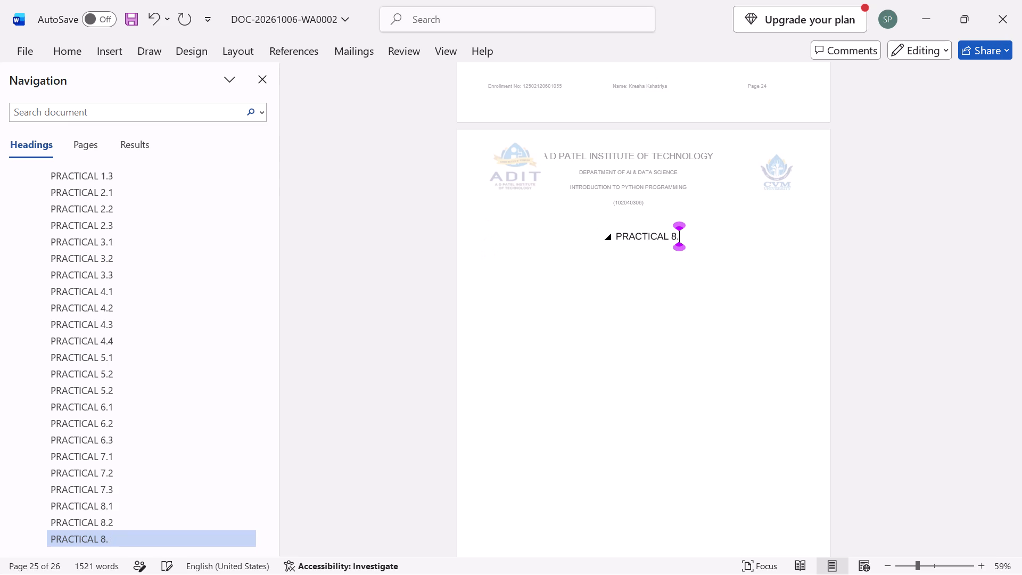
pyautogui.press('3')
# Copy the "Aim:" label from PRACTICAL 8.2 and paste it on the line below the PRACTICAL 8.3 heading.
pyautogui.scroll(3, 689, 233)
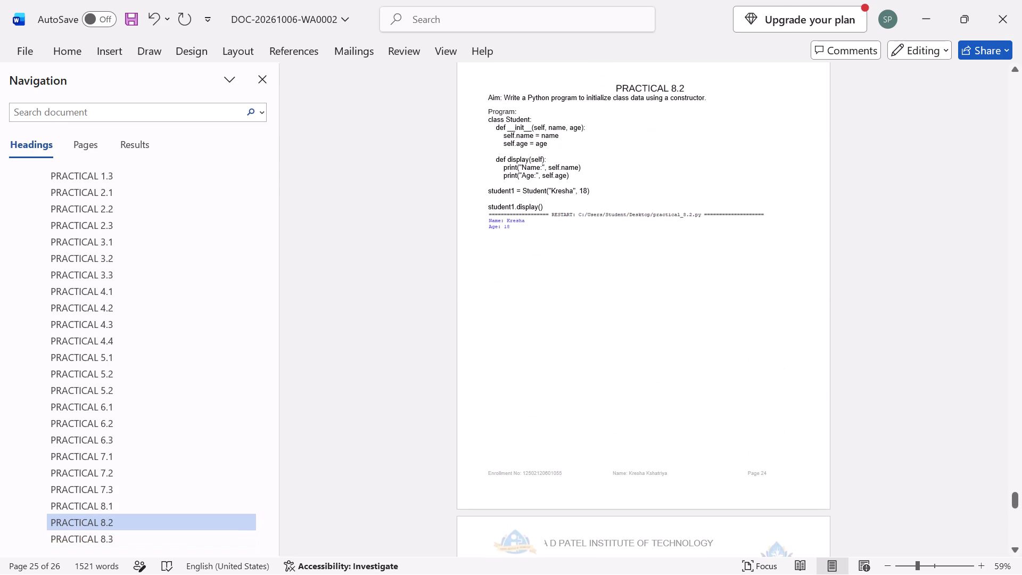
pyautogui.moveTo(502, 94); pyautogui.dragTo(490, 96)
pyautogui.hotkey('ctrl', 'c')
pyautogui.scroll(-1, 582, 286)
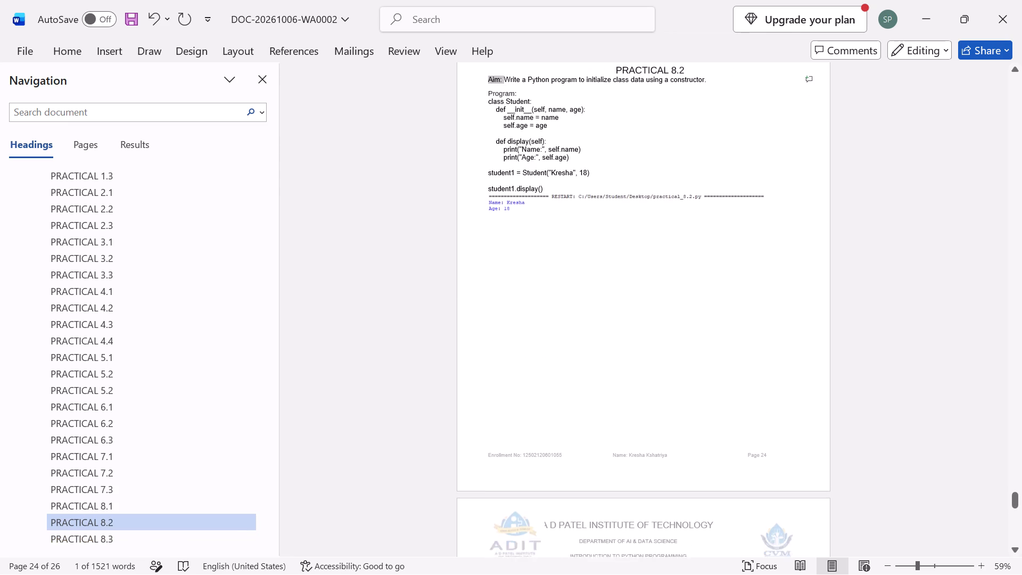
pyautogui.scroll(-1, 582, 286)
pyautogui.click(705, 402)
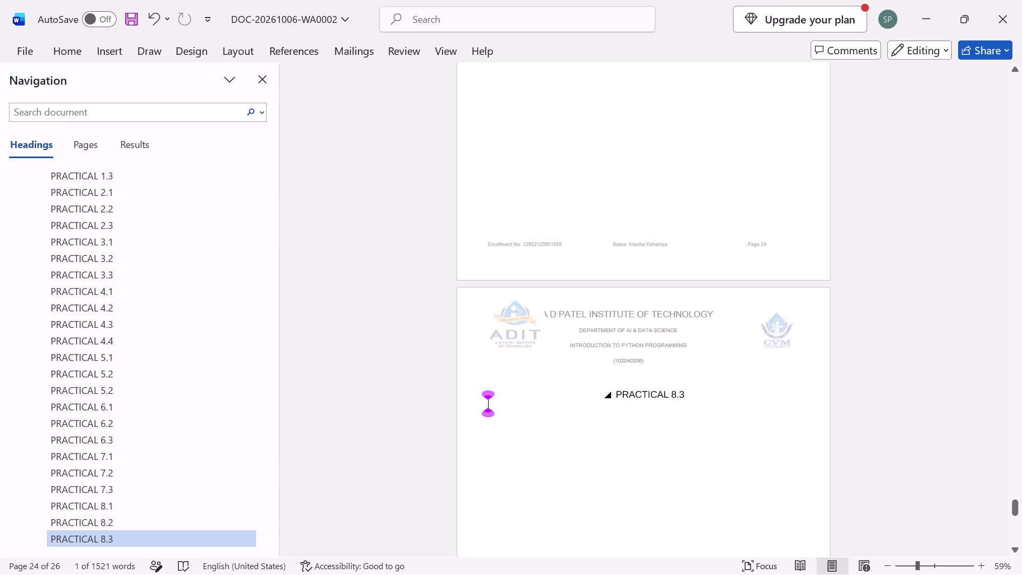
pyautogui.click(697, 397)
pyautogui.press('Return')
pyautogui.hotkey('ctrl', 'v')
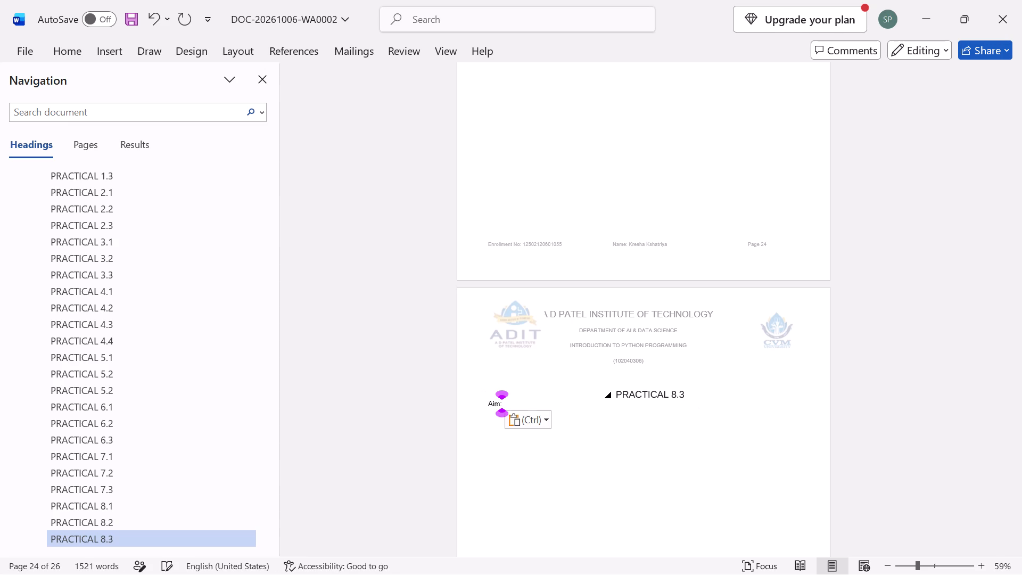
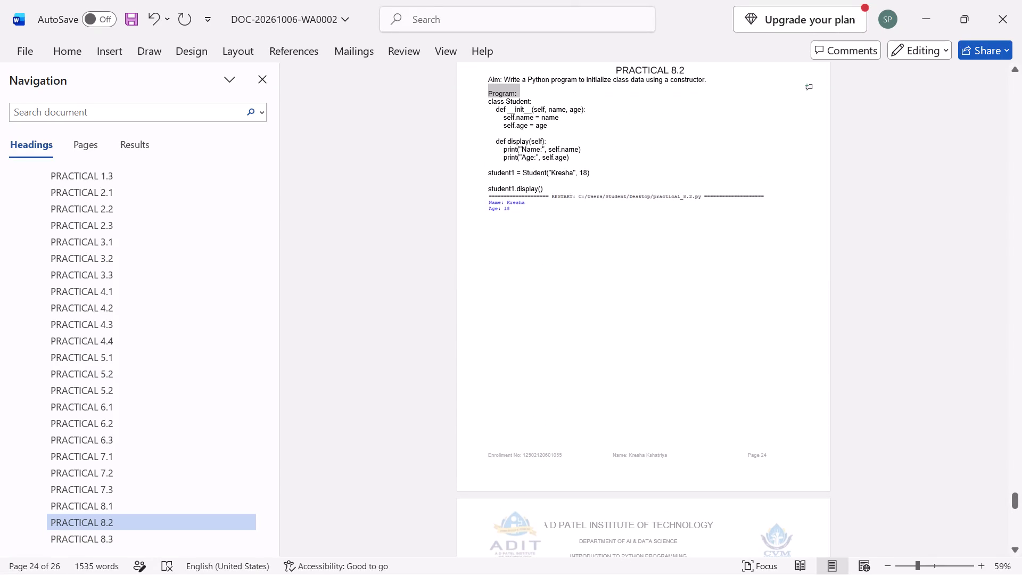
# Copy the "Program:" label from PRACTICAL 8.2 and paste it below the Aim of PRACTICAL 8.3, leaving a blank line between.
pyautogui.moveTo(493, 93); pyautogui.dragTo(492, 93)
pyautogui.hotkey('ctrl', 'c')
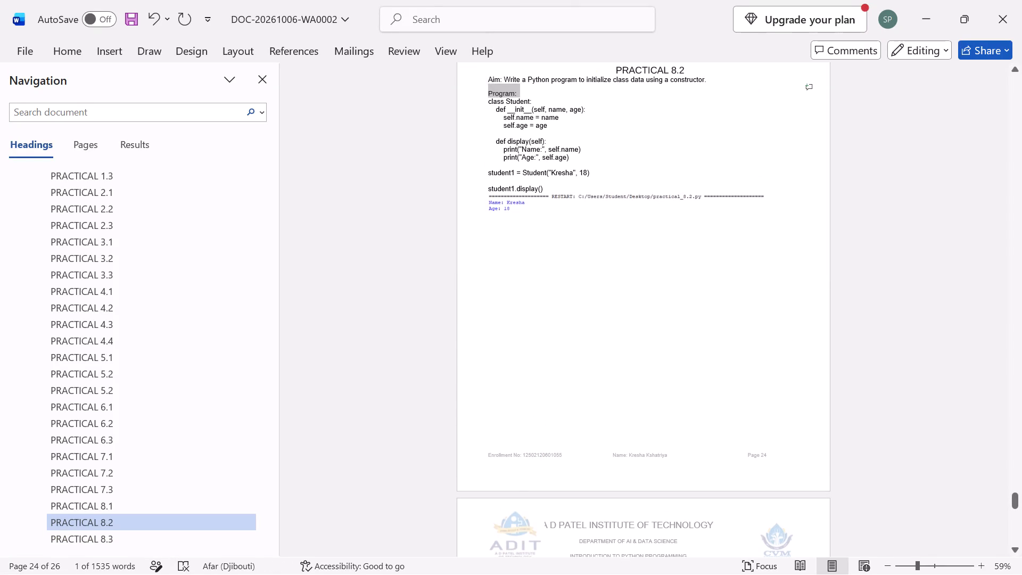
pyautogui.scroll(-1, 574, 342)
pyautogui.click(573, 481)
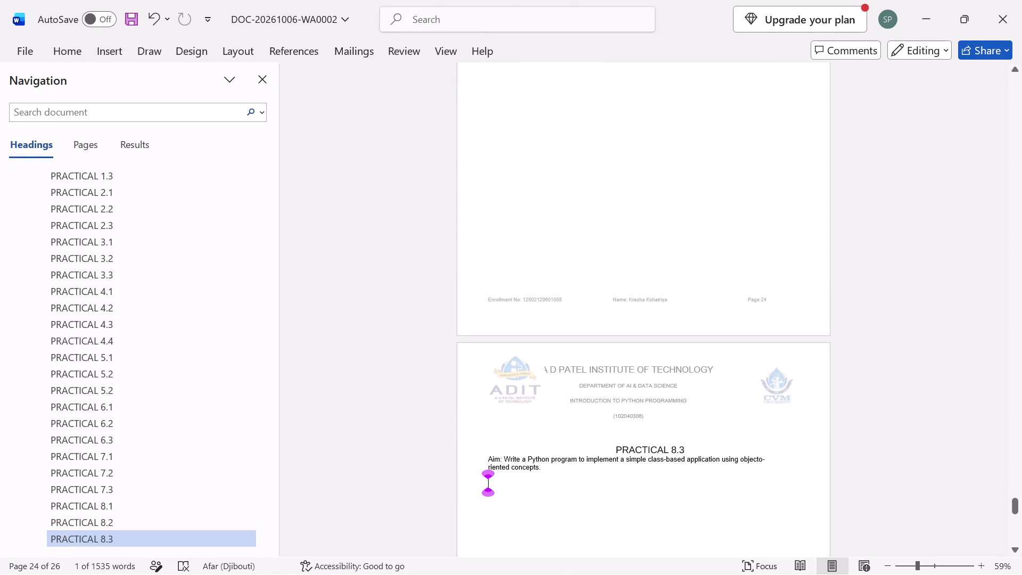
pyautogui.click(558, 473)
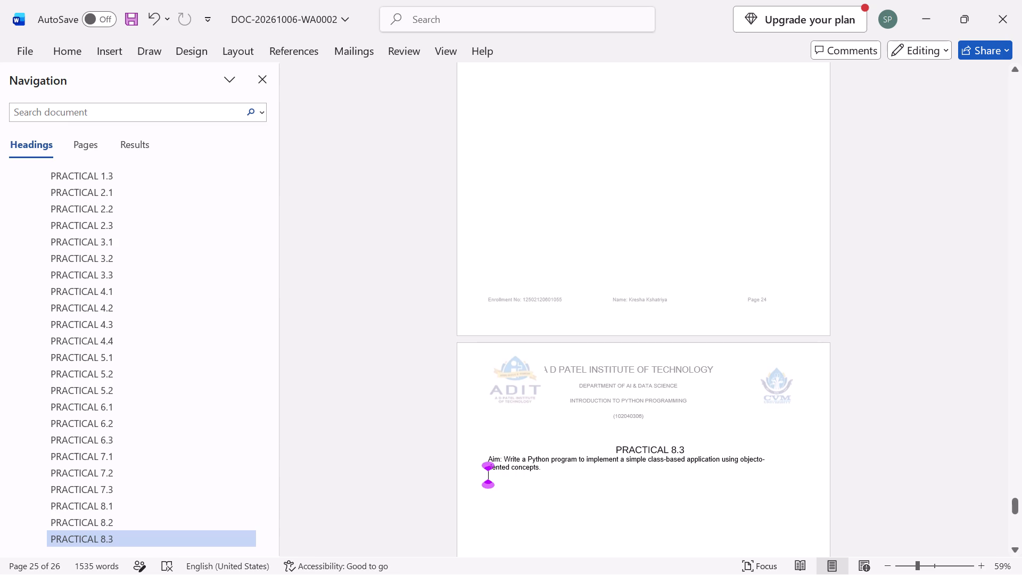
pyautogui.click(549, 462)
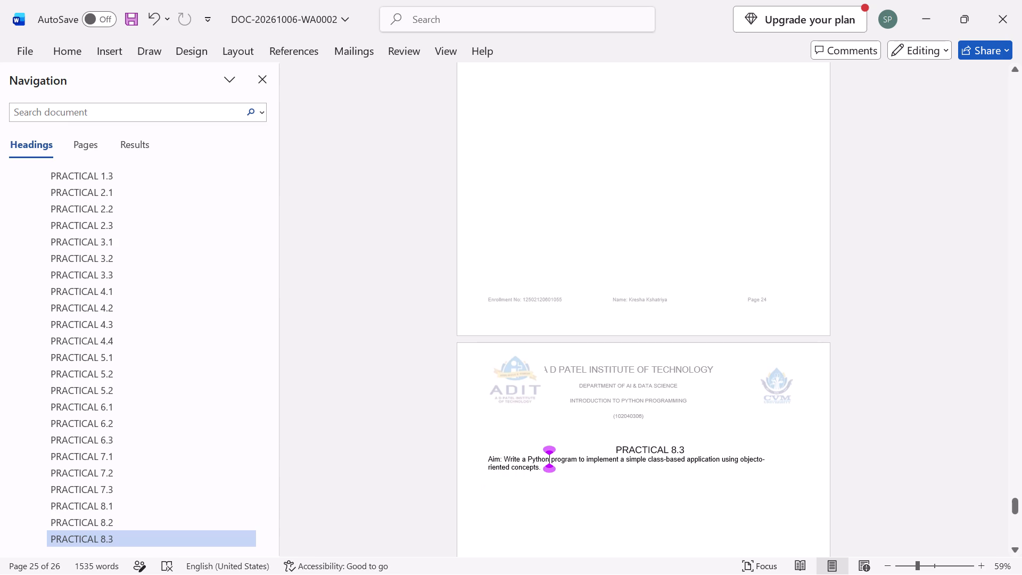
pyautogui.click(576, 465)
pyautogui.press('Return')
pyautogui.press('Return')
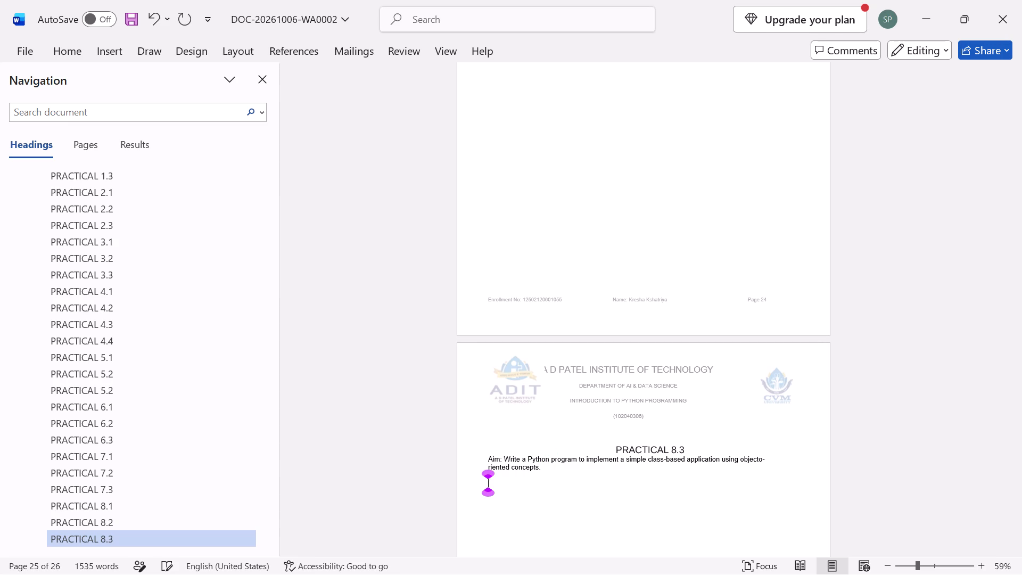
pyautogui.hotkey('ctrl', 'v')
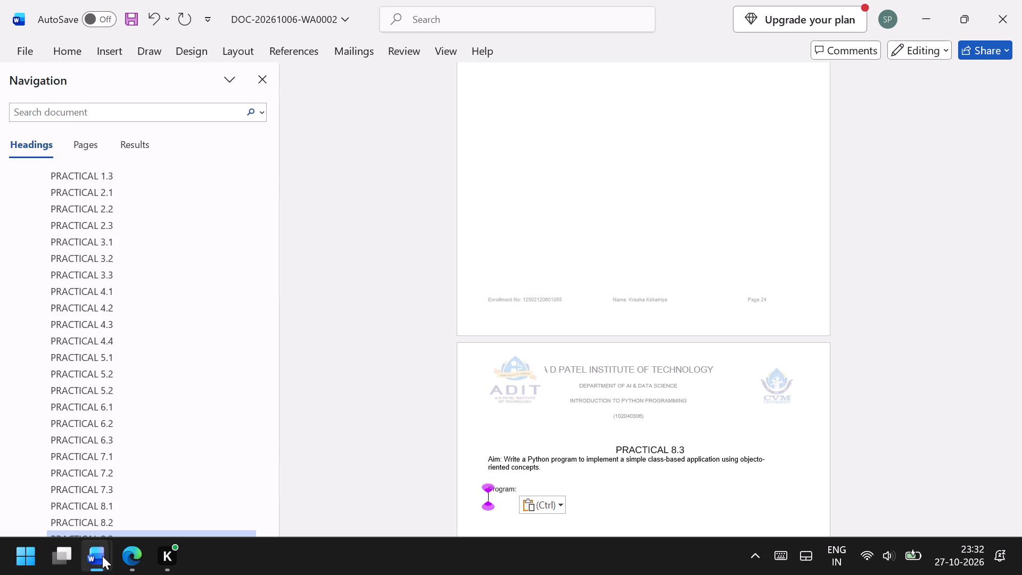
# Copy the Student class code with roll_no, marks and result() from python_sha (1) and paste it under PRACTICAL 8.3's "Program:" label in DOC-20261006-WA0002.
pyautogui.click(248, 460)
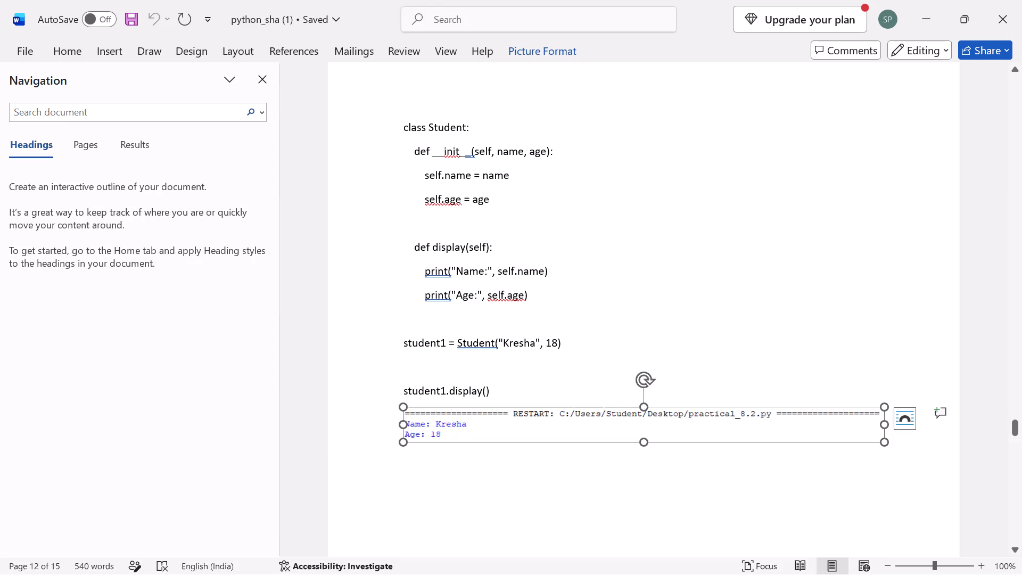
pyautogui.scroll(-3, 498, 394)
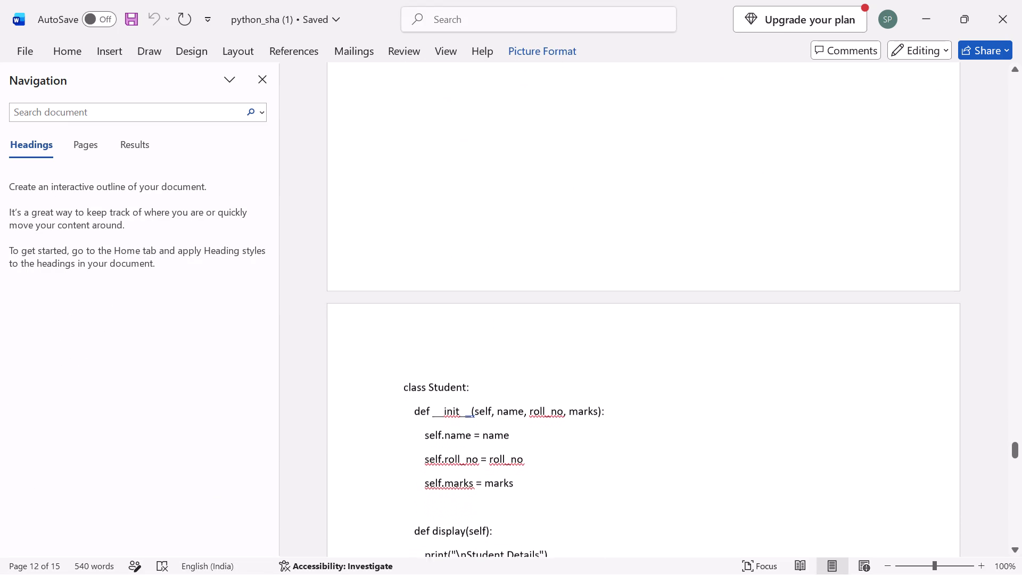
pyautogui.scroll(-3, 498, 394)
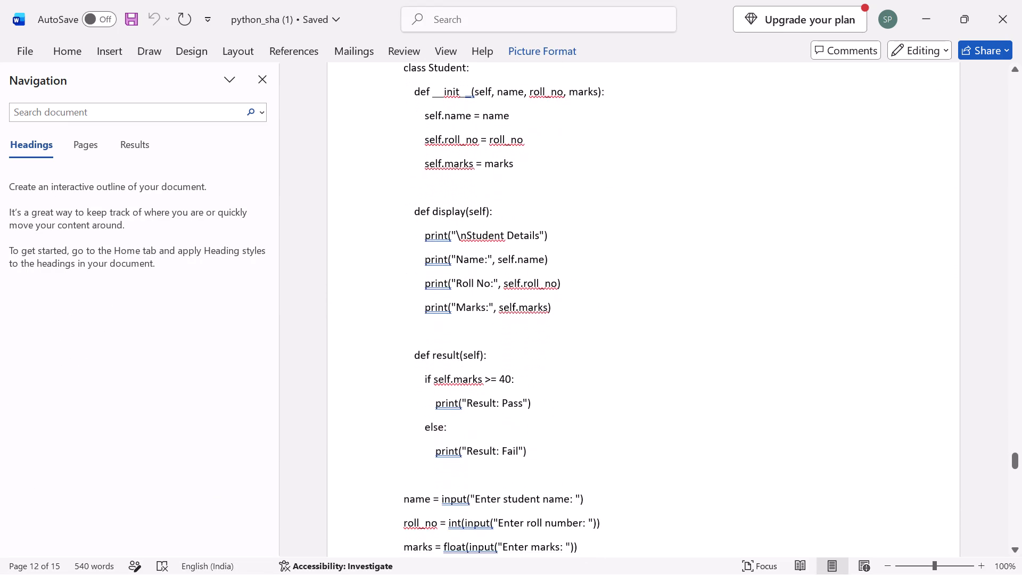
pyautogui.scroll(-1, 498, 394)
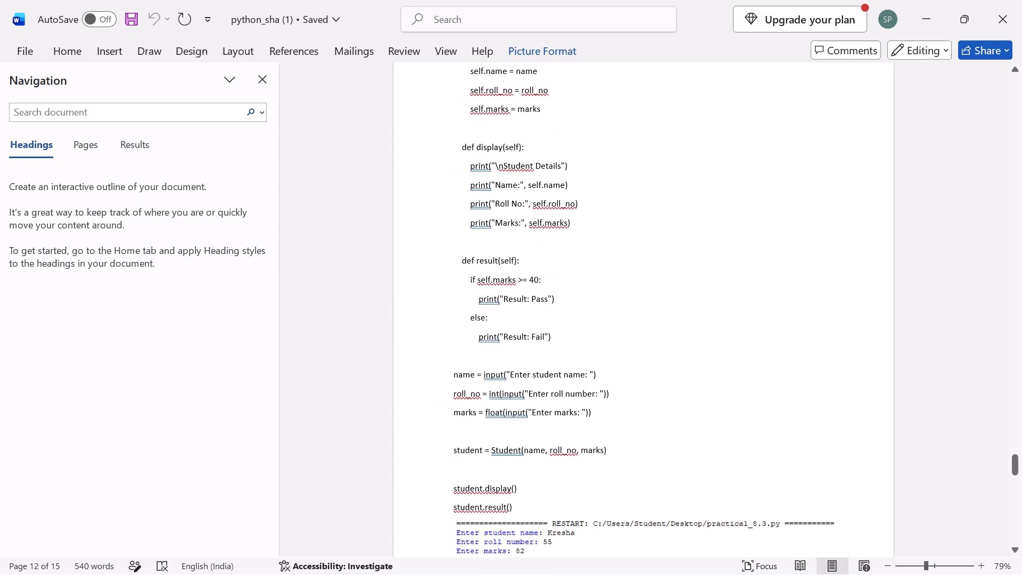
pyautogui.scroll(1, 480, 428)
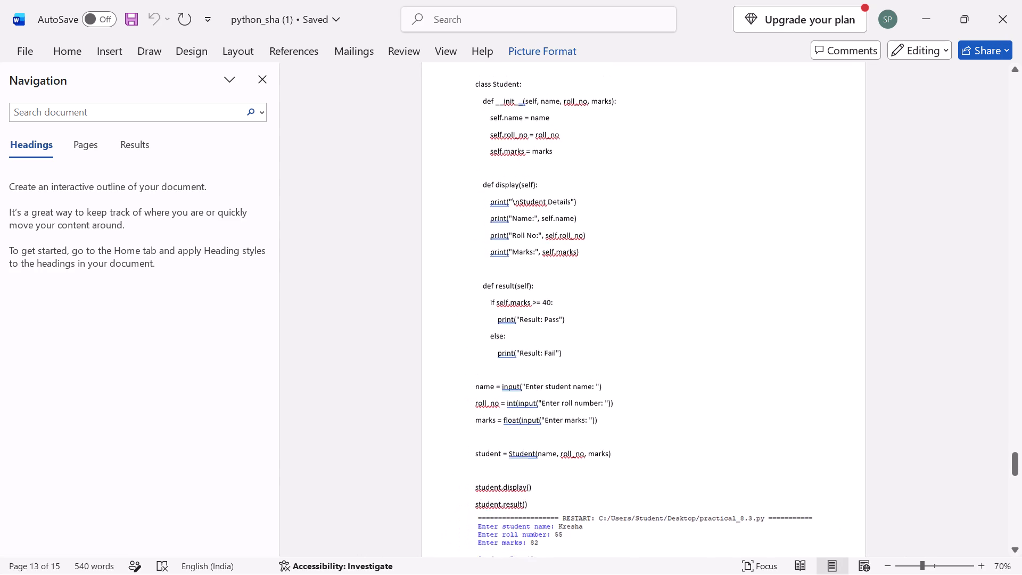
pyautogui.scroll(1, 480, 428)
pyautogui.moveTo(545, 533); pyautogui.dragTo(461, 324)
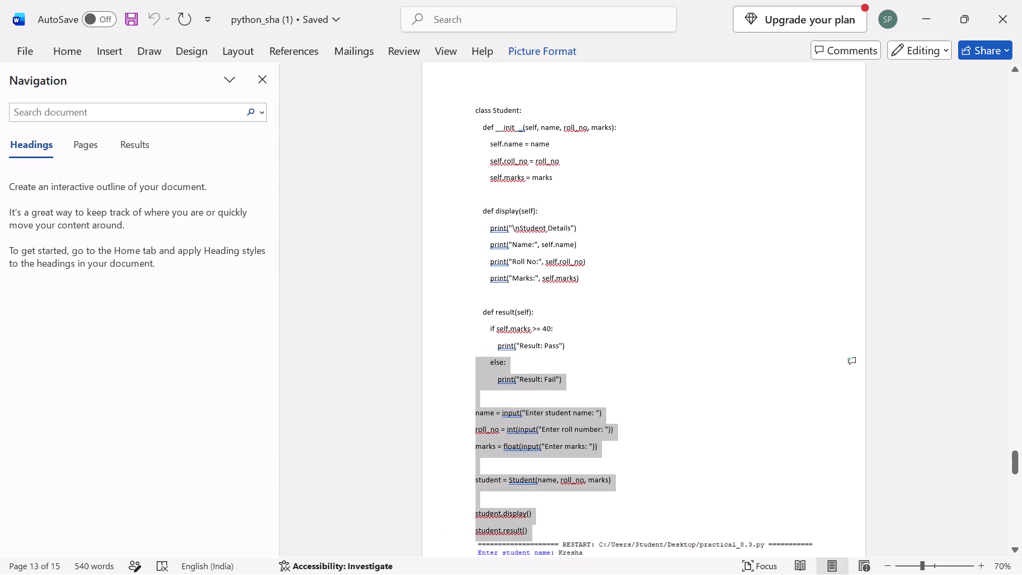
pyautogui.moveTo(461, 324); pyautogui.dragTo(473, 102)
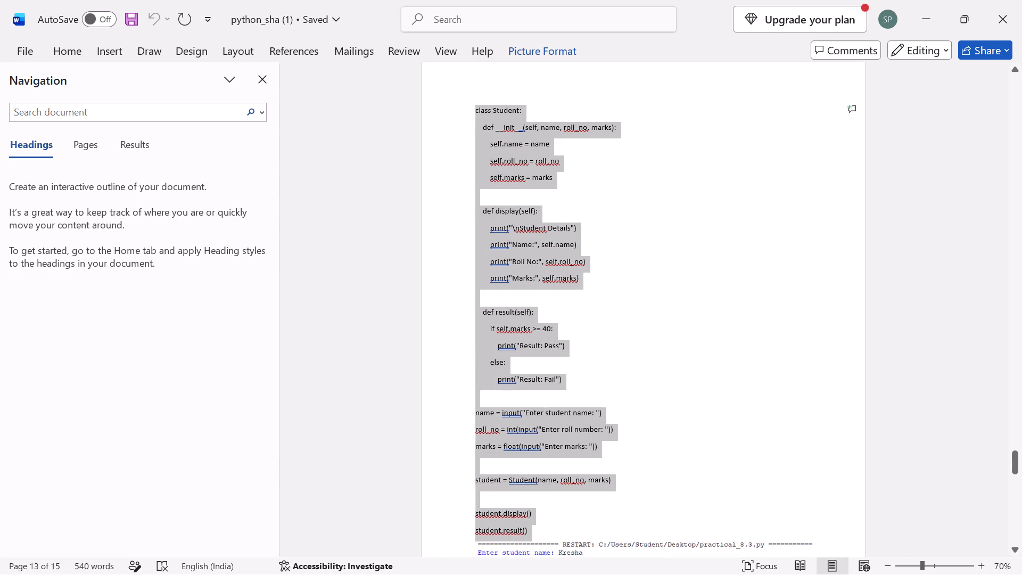
pyautogui.moveTo(473, 102); pyautogui.dragTo(473, 103)
pyautogui.hotkey('ctrl', 'c')
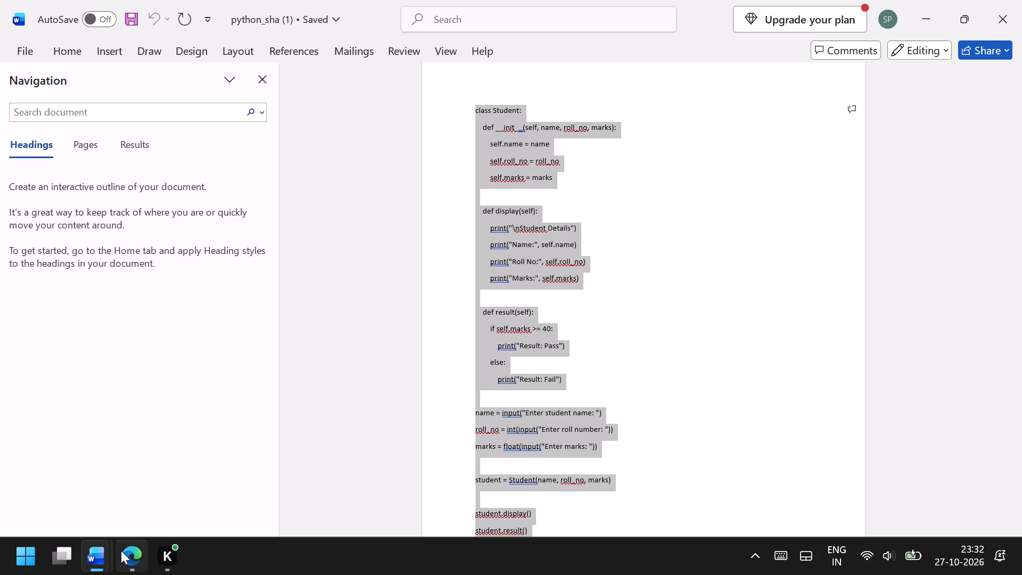
pyautogui.click(104, 454)
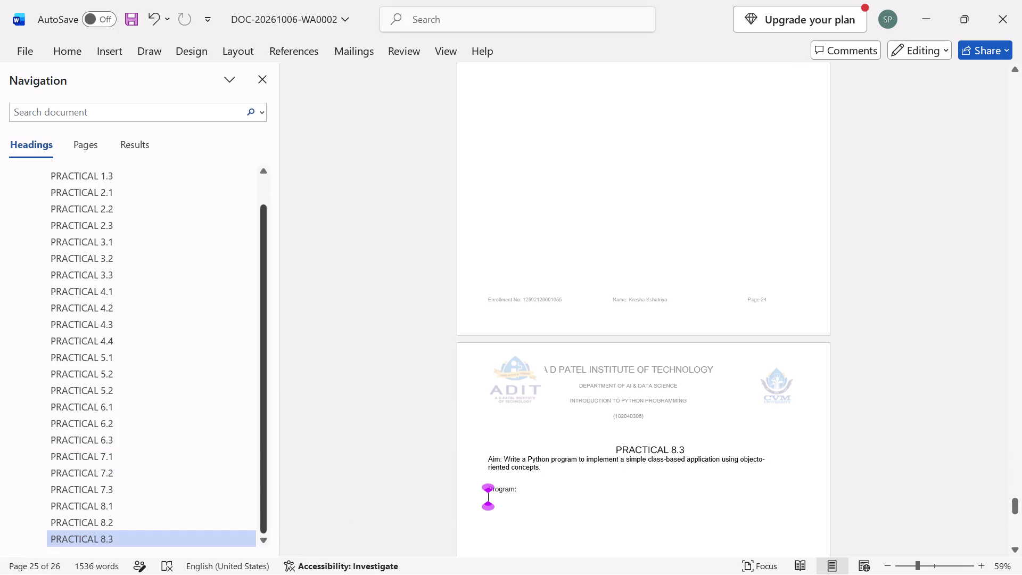
pyautogui.hotkey('ctrl', 'v')
# Copy the practical_8.3.py output picture from python_sha (1) and paste it below the PRACTICAL 8.3 code in DOC-20261006-WA0002.
pyautogui.scroll(-1, 624, 407)
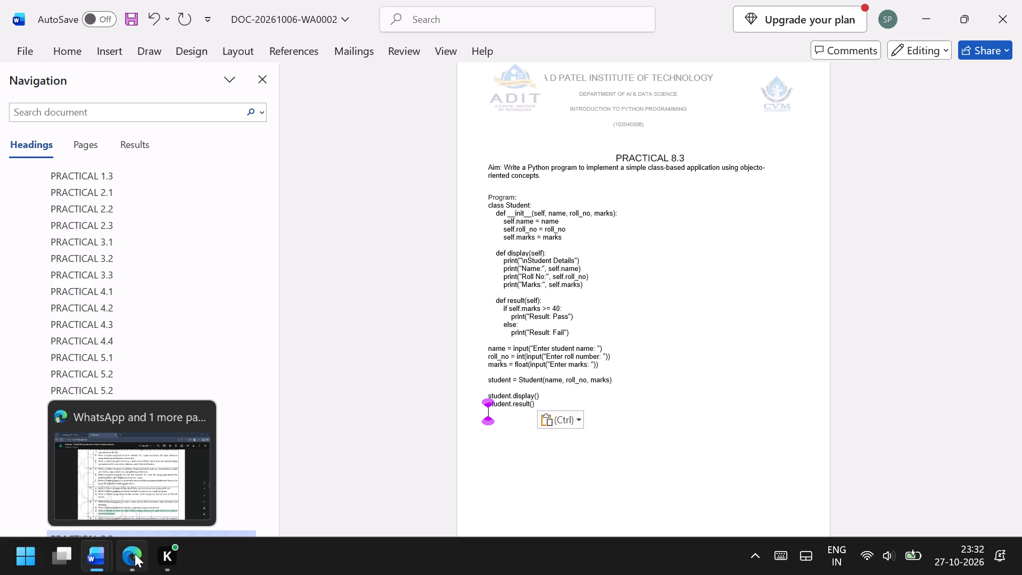
pyautogui.click(207, 491)
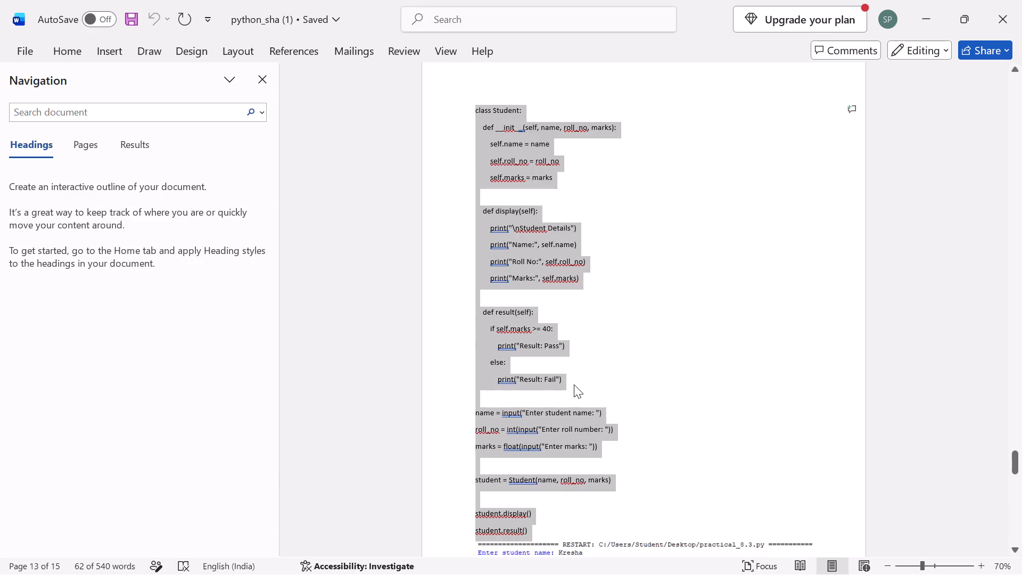
pyautogui.scroll(-1, 574, 384)
pyautogui.rightClick(580, 314)
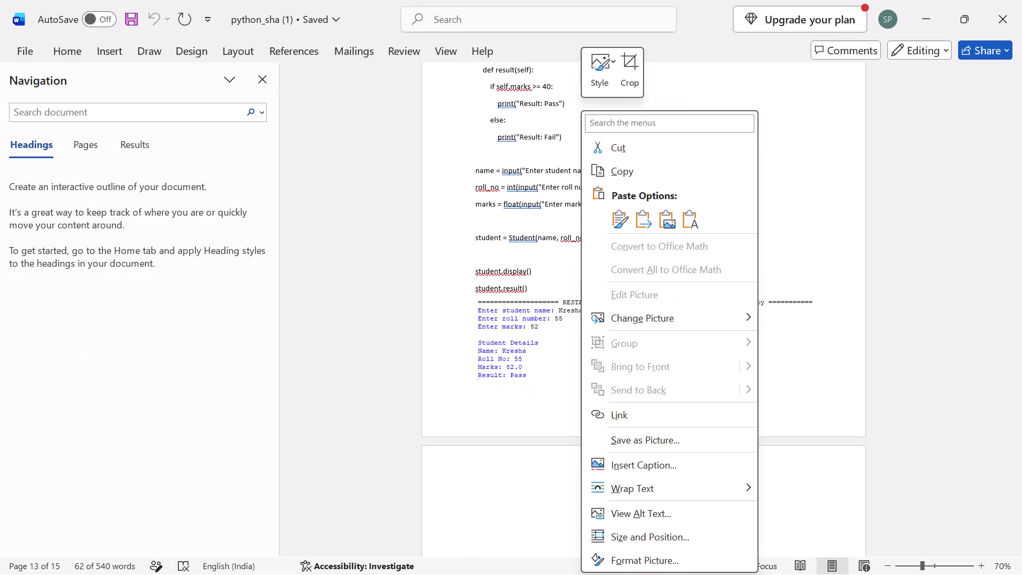
pyautogui.click(559, 323)
pyautogui.rightClick(559, 323)
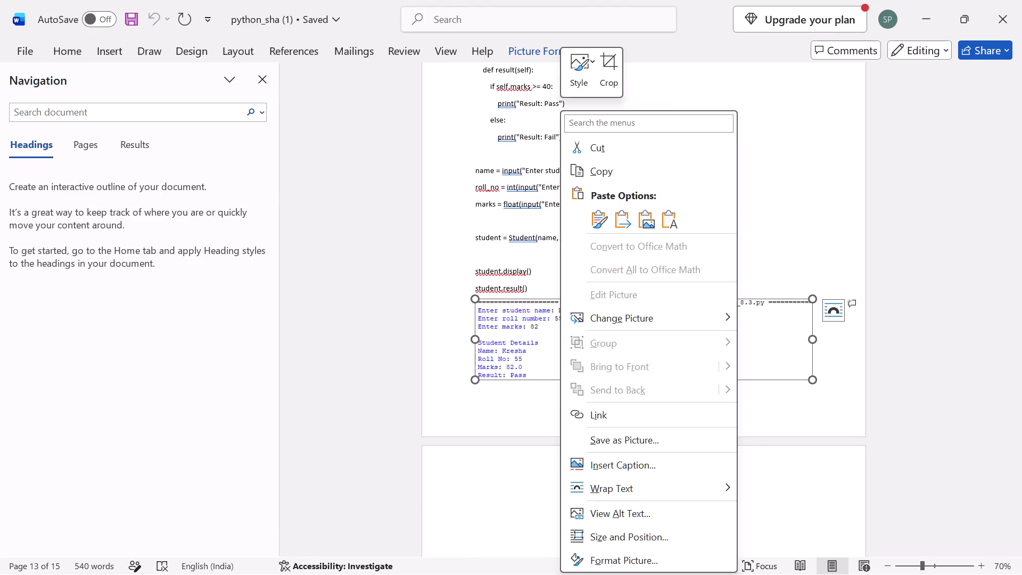
pyautogui.click(603, 169)
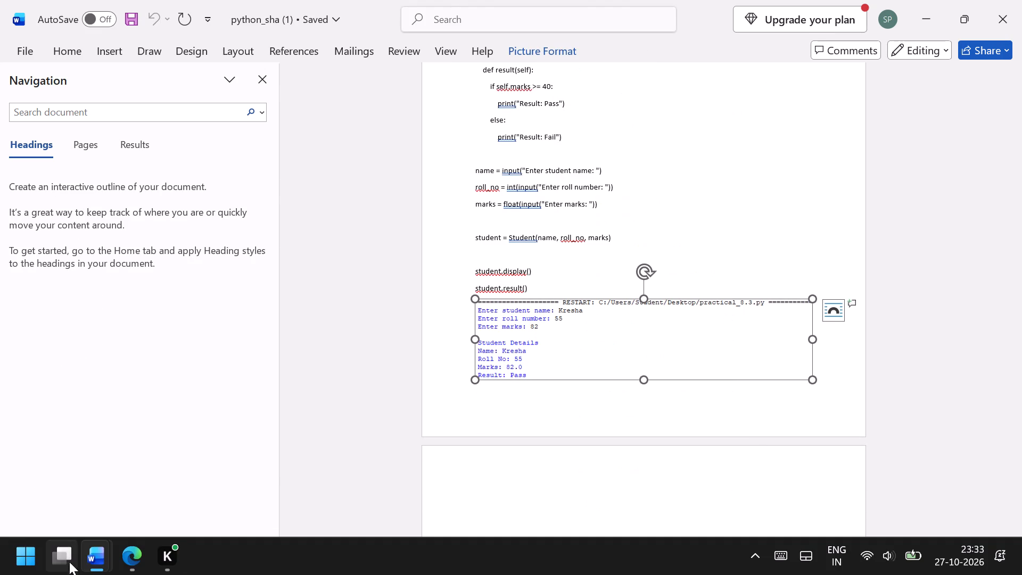
pyautogui.click(96, 481)
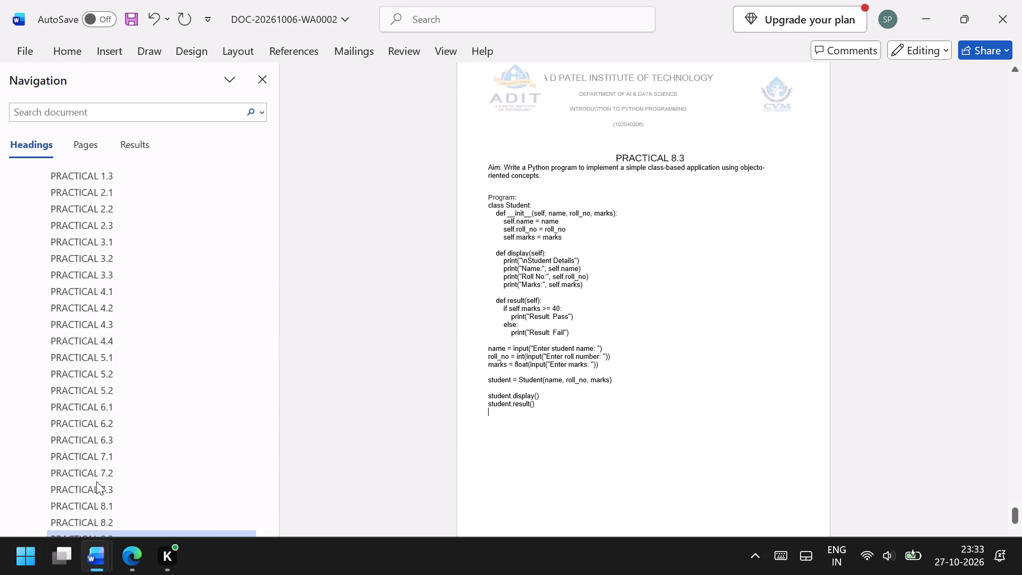
pyautogui.hotkey('ctrl', 'v')
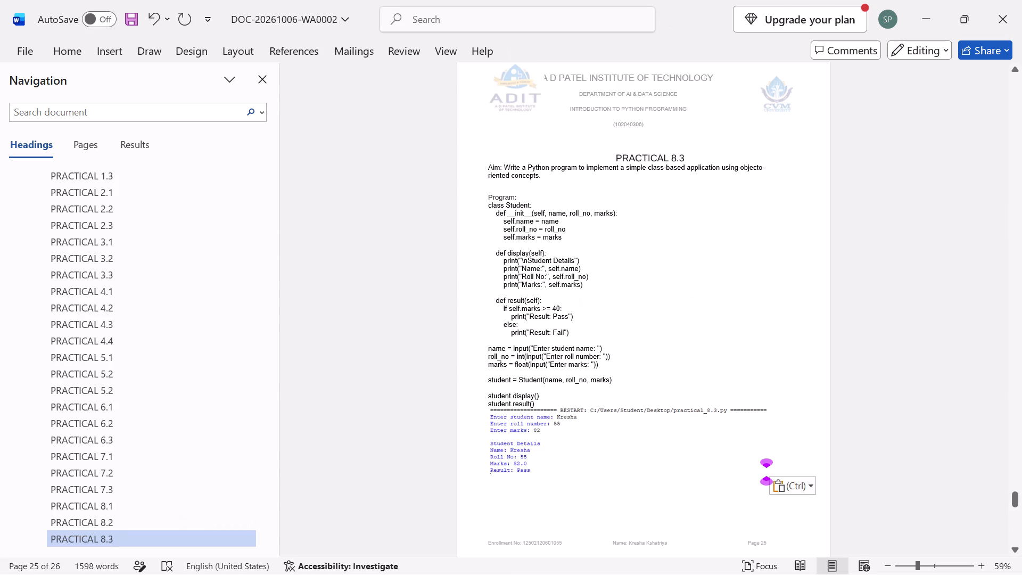
# Insert a page break after the PRACTICAL 8.3 output picture.
pyautogui.click(116, 48)
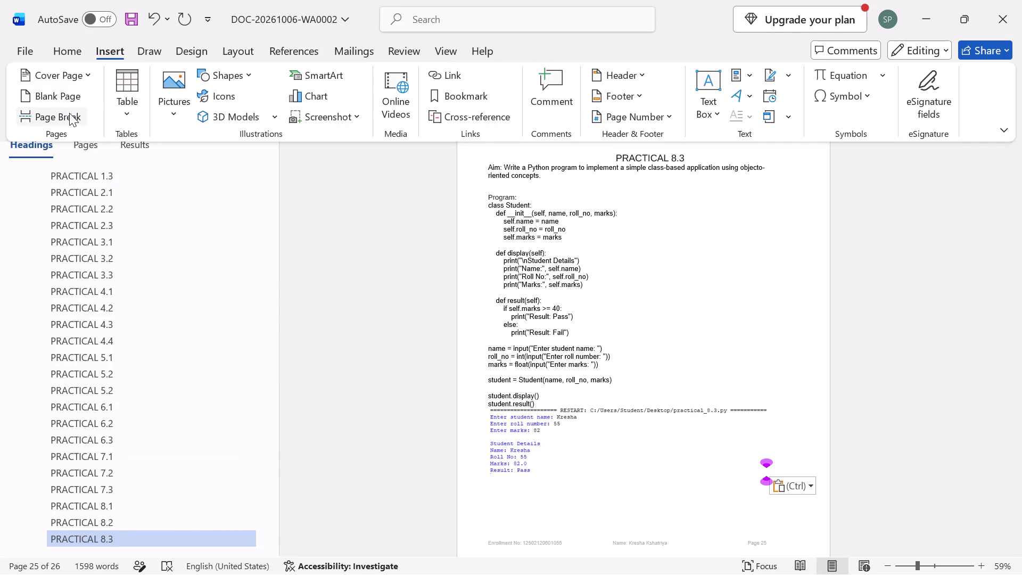
pyautogui.click(69, 113)
# Copy the PRACTICAL 8.3 heading onto the new page and change its number to read PRACTICAL 9.1.
pyautogui.scroll(1, 682, 220)
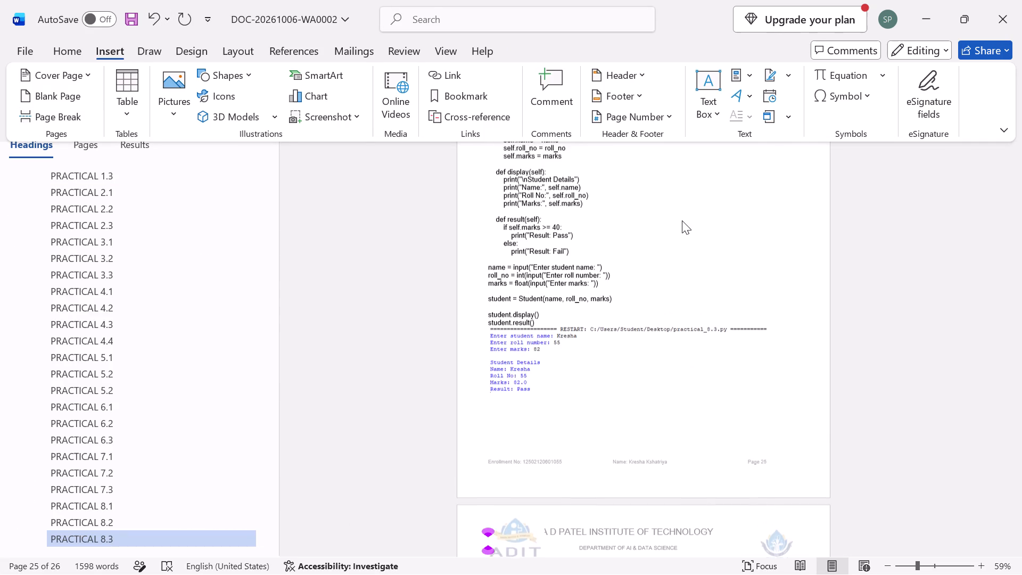
pyautogui.scroll(1, 682, 220)
pyautogui.moveTo(688, 171); pyautogui.dragTo(671, 175)
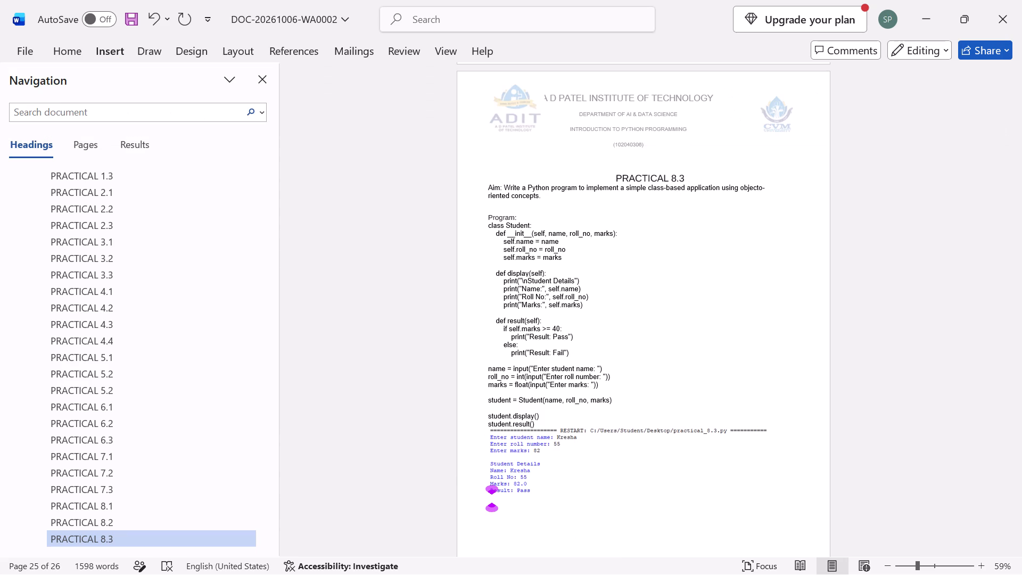
pyautogui.moveTo(671, 175); pyautogui.dragTo(617, 180)
pyautogui.click(617, 180)
pyautogui.moveTo(697, 173); pyautogui.dragTo(623, 177)
pyautogui.hotkey('ctrl', 'c')
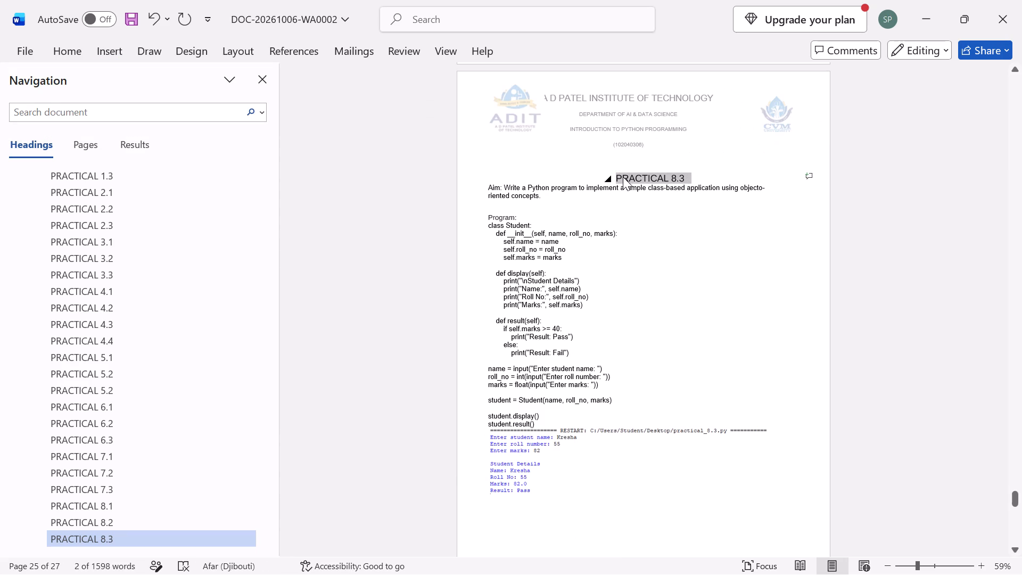
pyautogui.scroll(-2, 649, 328)
pyautogui.click(613, 418)
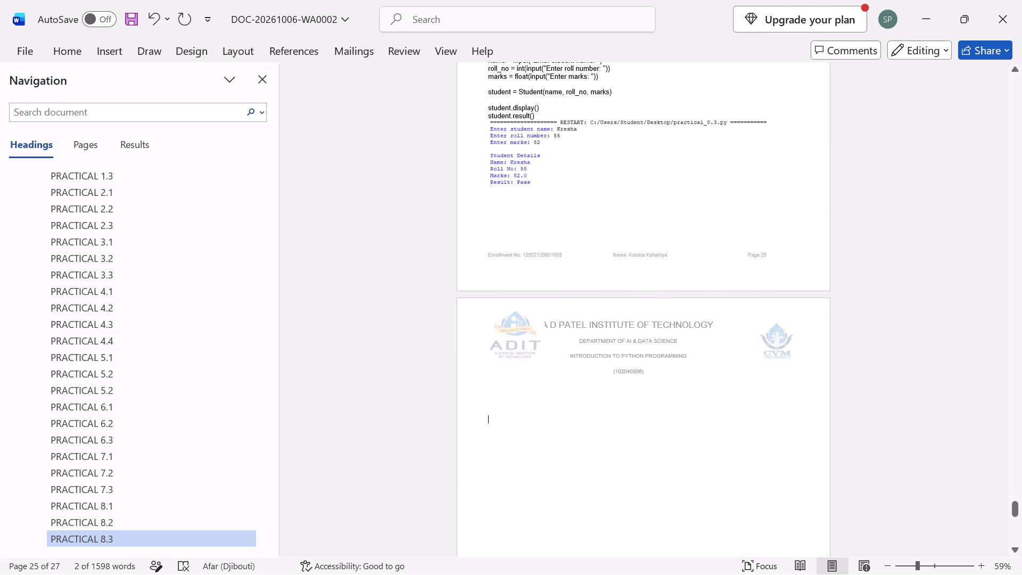
pyautogui.click(612, 393)
pyautogui.click(609, 379)
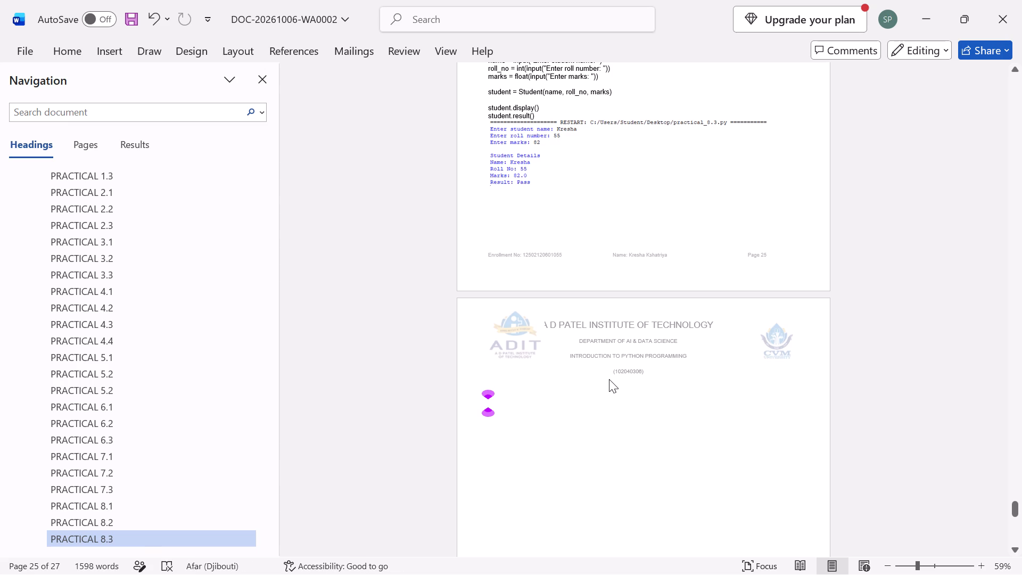
pyautogui.click(600, 389)
pyautogui.hotkey('ctrl', 'v')
pyautogui.click(702, 400)
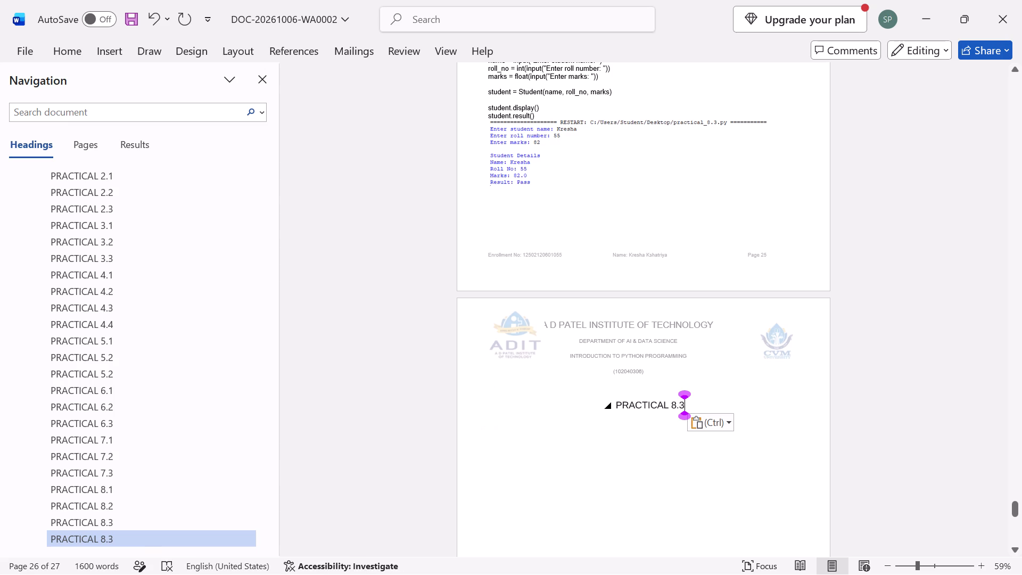
pyautogui.press('BackSpace')
pyautogui.press('BackSpace')
pyautogui.press('BackSpace')
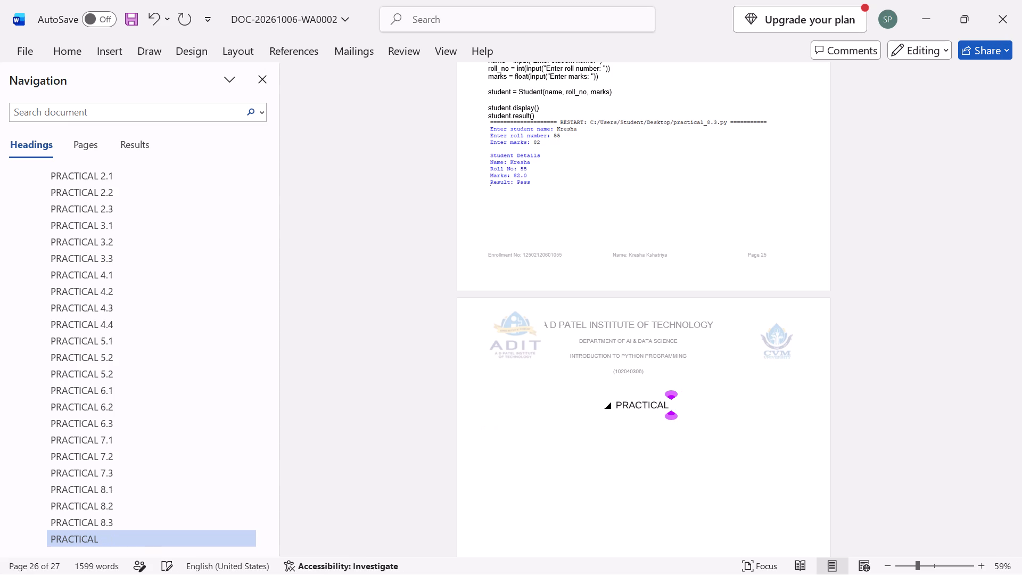
pyautogui.write('9.1')
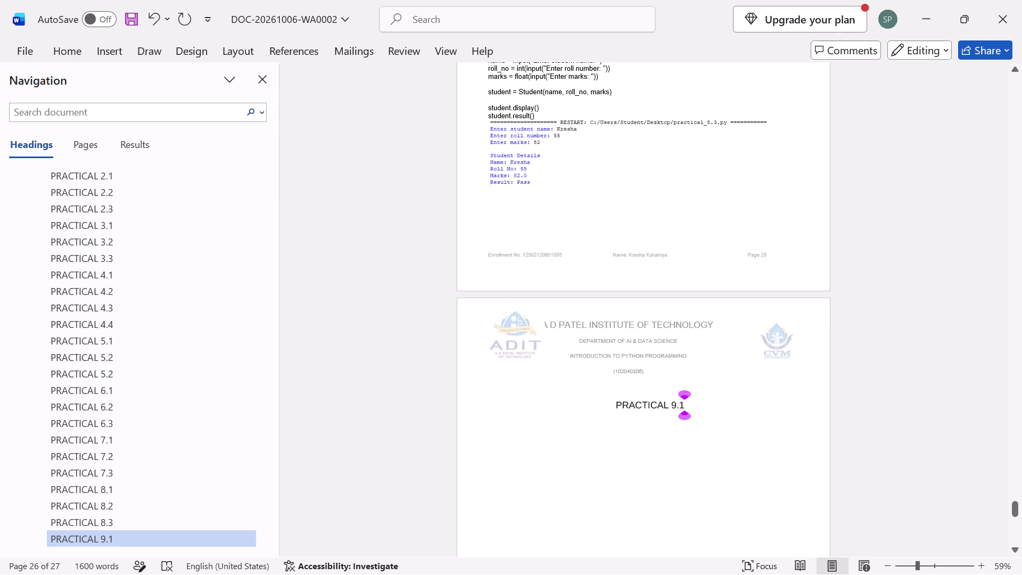
# Copy the "Aim:" label from PRACTICAL 8.3 and paste it on a new line under the PRACTICAL 9.1 heading, followed by a space.
pyautogui.scroll(1, 680, 228)
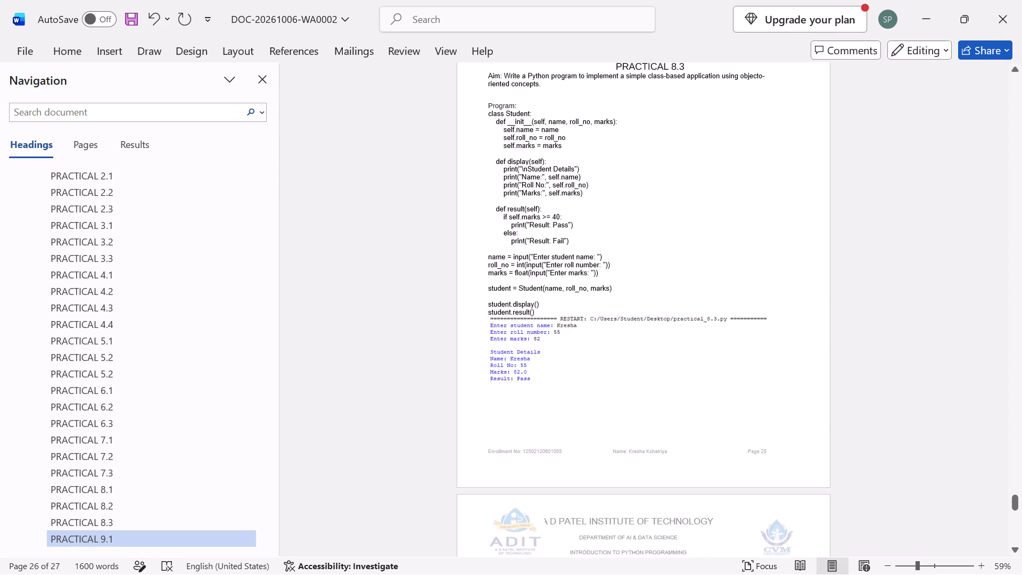
pyautogui.moveTo(502, 77); pyautogui.dragTo(483, 73)
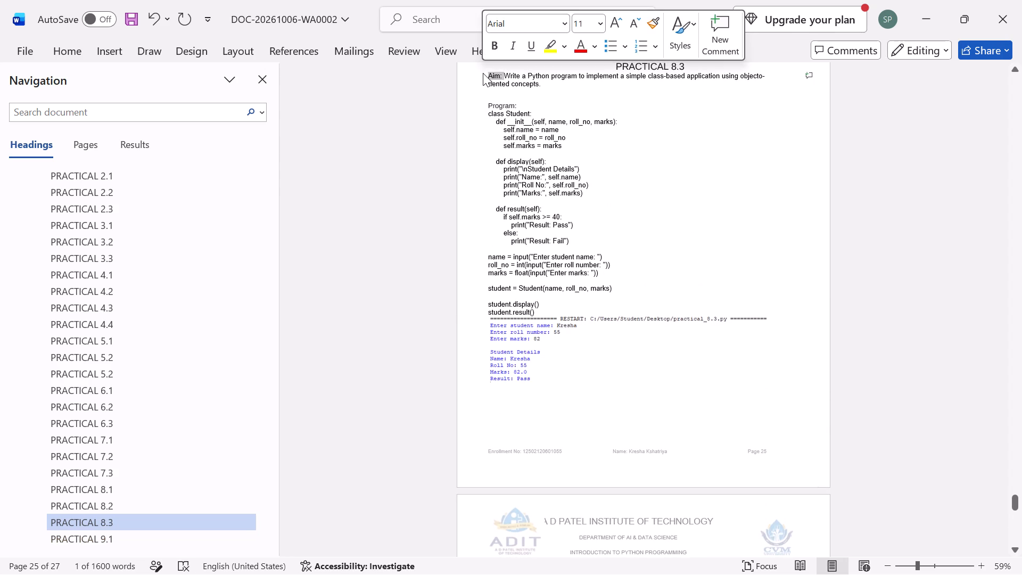
pyautogui.hotkey('ctrl', 'c')
pyautogui.scroll(-1, 623, 413)
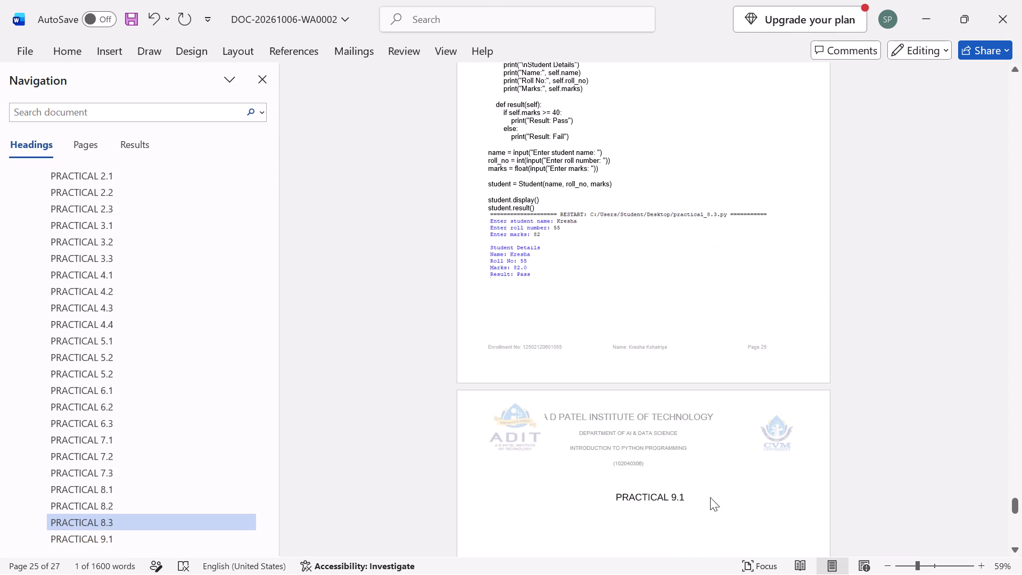
pyautogui.click(692, 505)
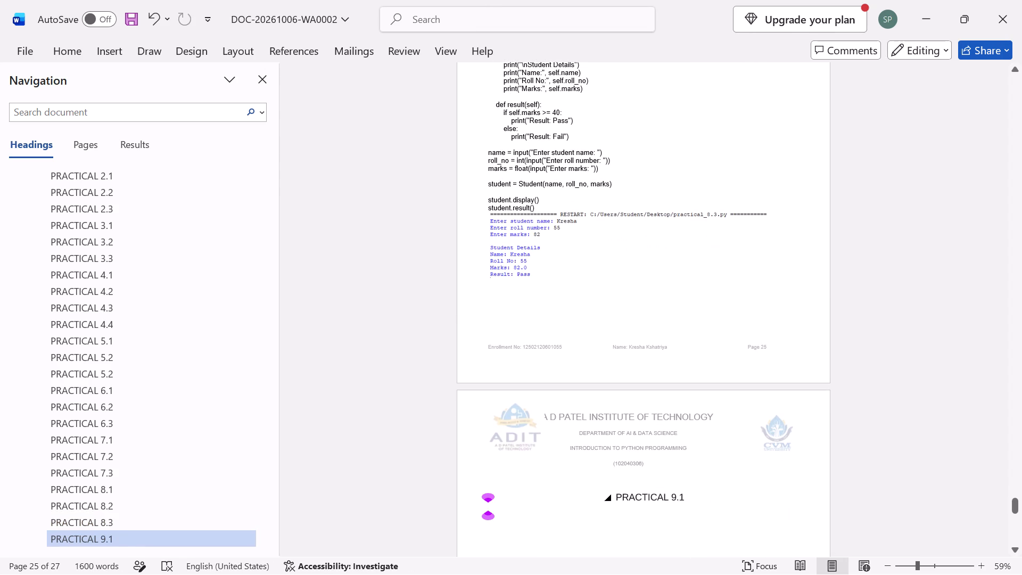
pyautogui.click(690, 496)
pyautogui.press('Return')
pyautogui.hotkey('ctrl', 'v')
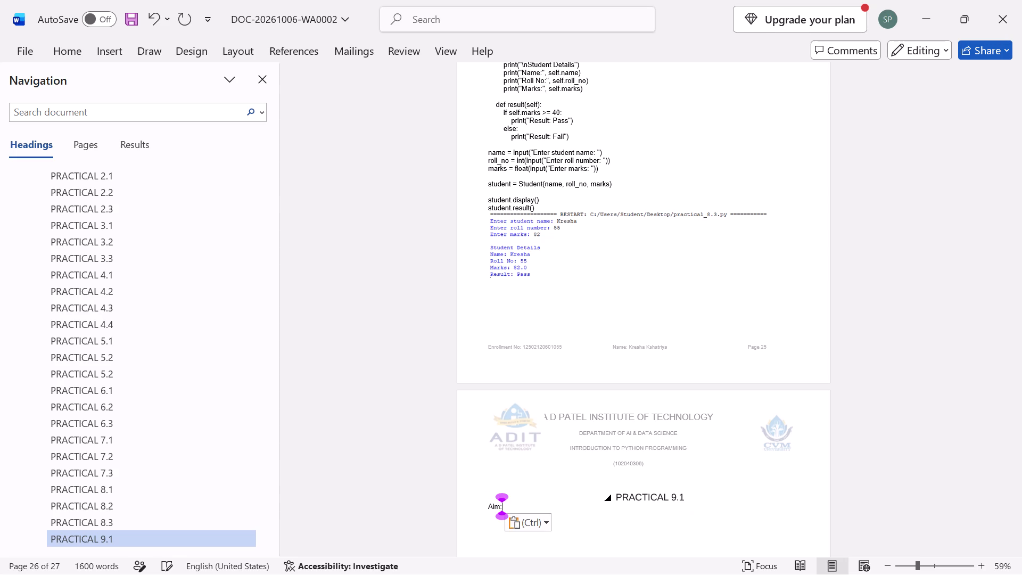
pyautogui.press('space')
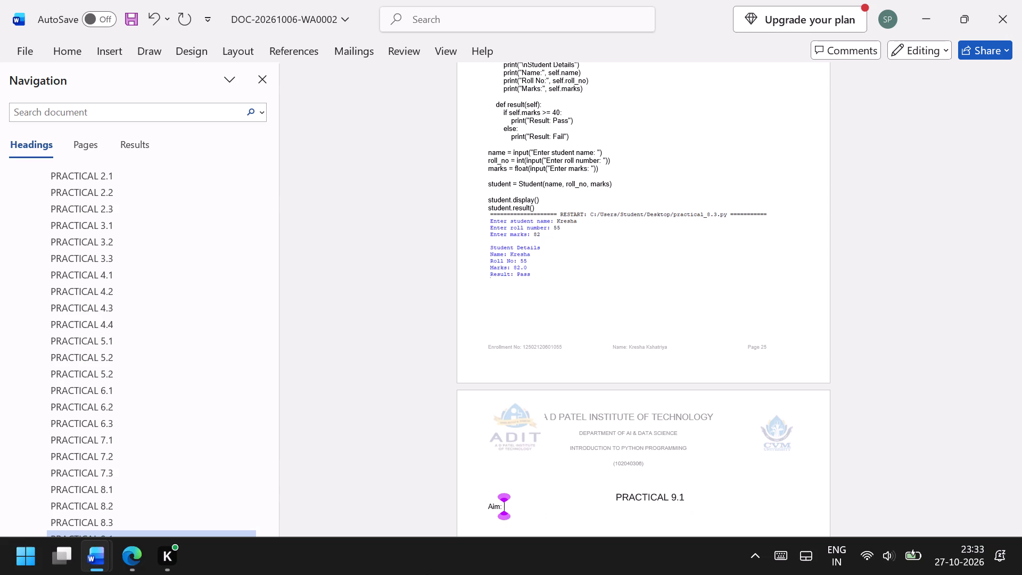
# Copy the random numbers and square roots code from python_sha (1) and paste it after PRACTICAL 9.1's "Aim:" label in DOC-20261006-WA0002.
pyautogui.click(217, 485)
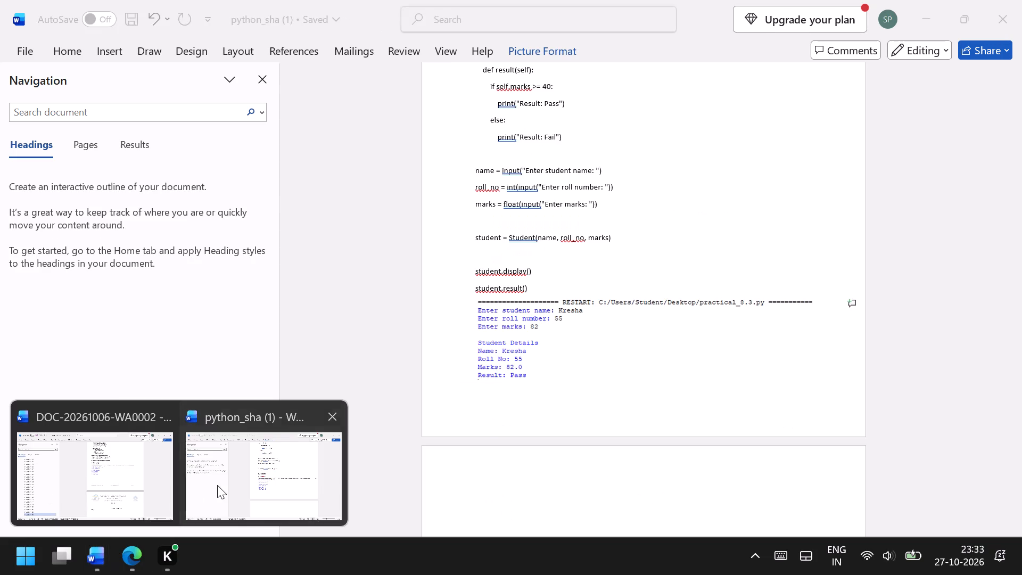
pyautogui.scroll(-3, 543, 344)
pyautogui.scroll(-1, 584, 450)
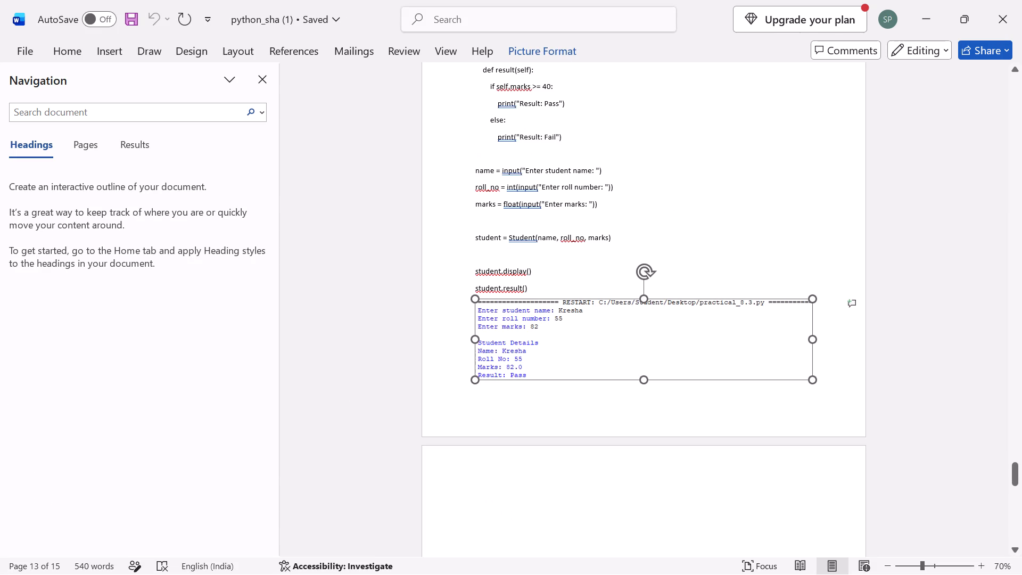
pyautogui.scroll(-5, 584, 450)
pyautogui.scroll(1, 584, 450)
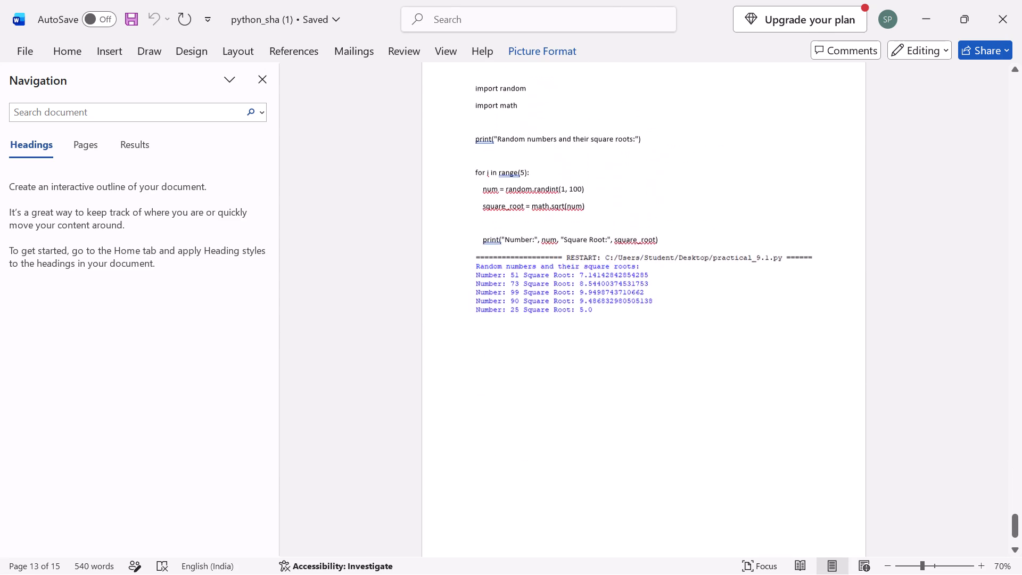
pyautogui.scroll(2, 584, 450)
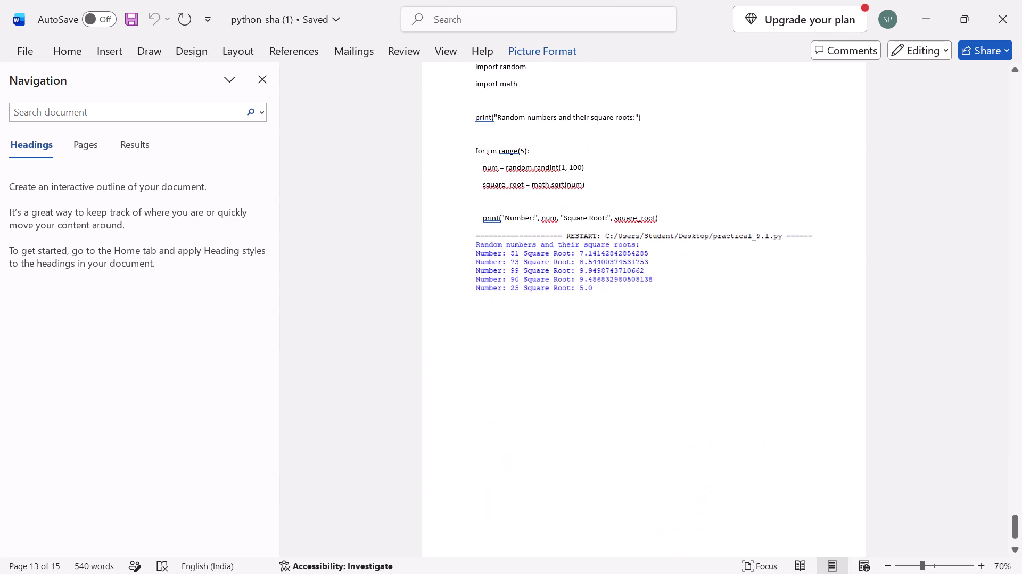
pyautogui.scroll(1, 584, 450)
pyautogui.moveTo(673, 469); pyautogui.dragTo(464, 319)
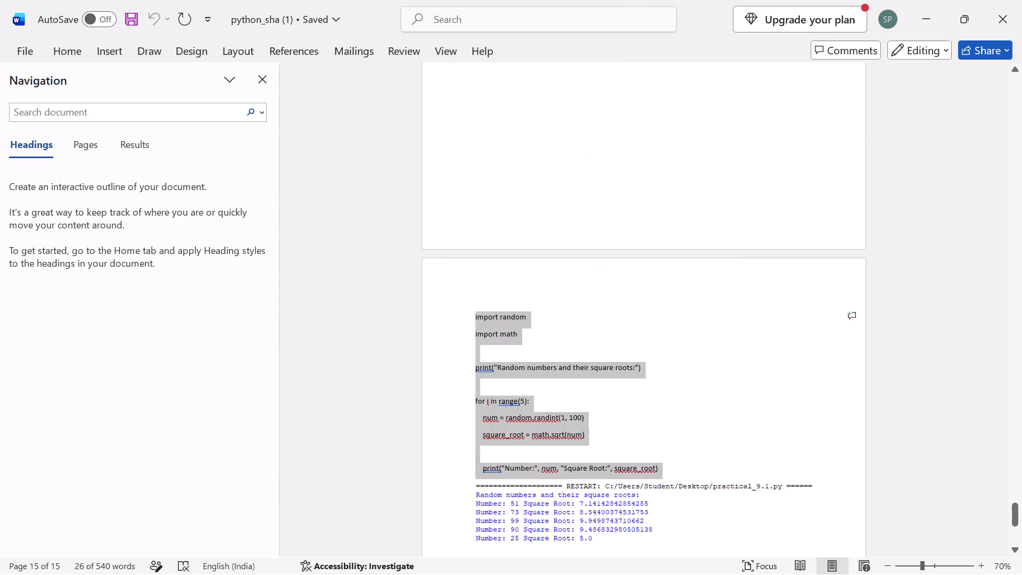
pyautogui.hotkey('ctrl', 'c')
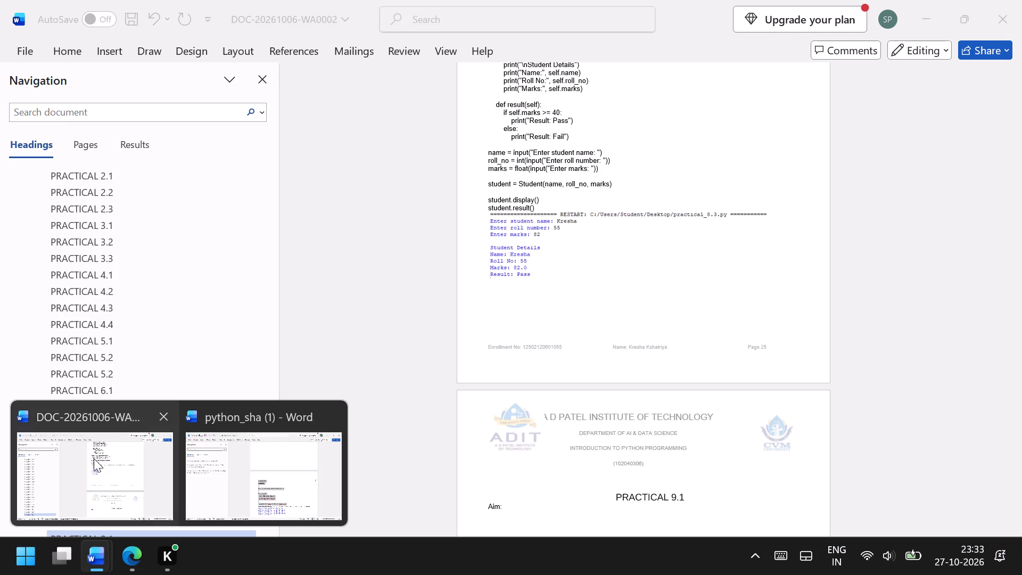
pyautogui.click(94, 458)
pyautogui.hotkey('ctrl', 'v')
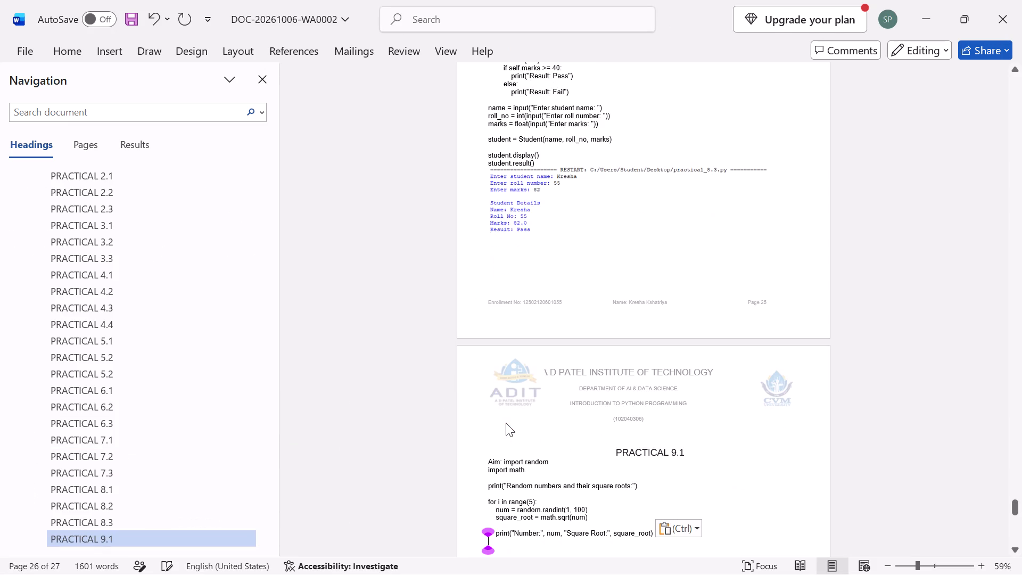
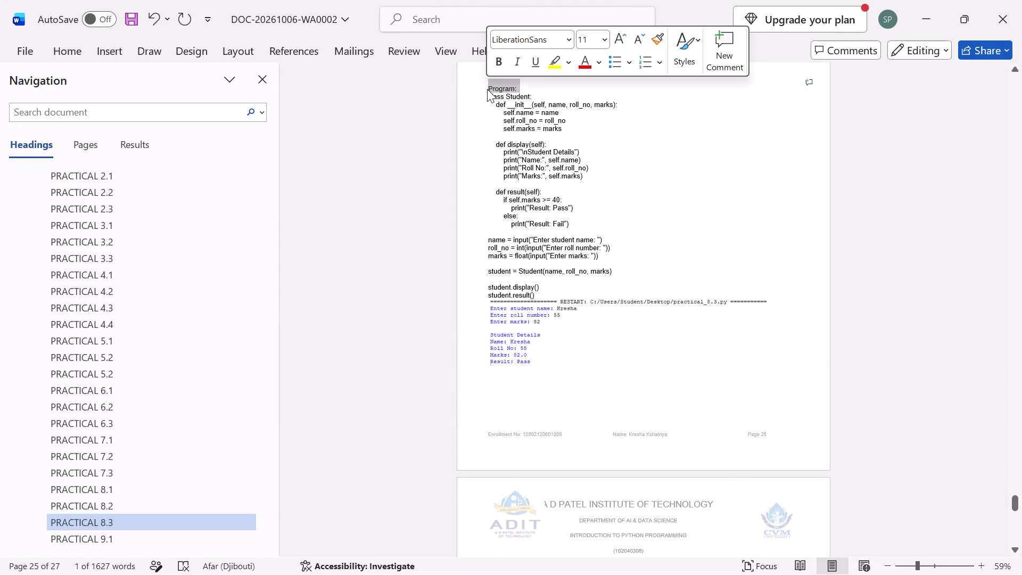
# Copy the "Program:" label from PRACTICAL 8.3 and start a new line for it below the aim text of PRACTICAL 9.1.
pyautogui.hotkey('ctrl', 'c')
pyautogui.scroll(-2, 607, 294)
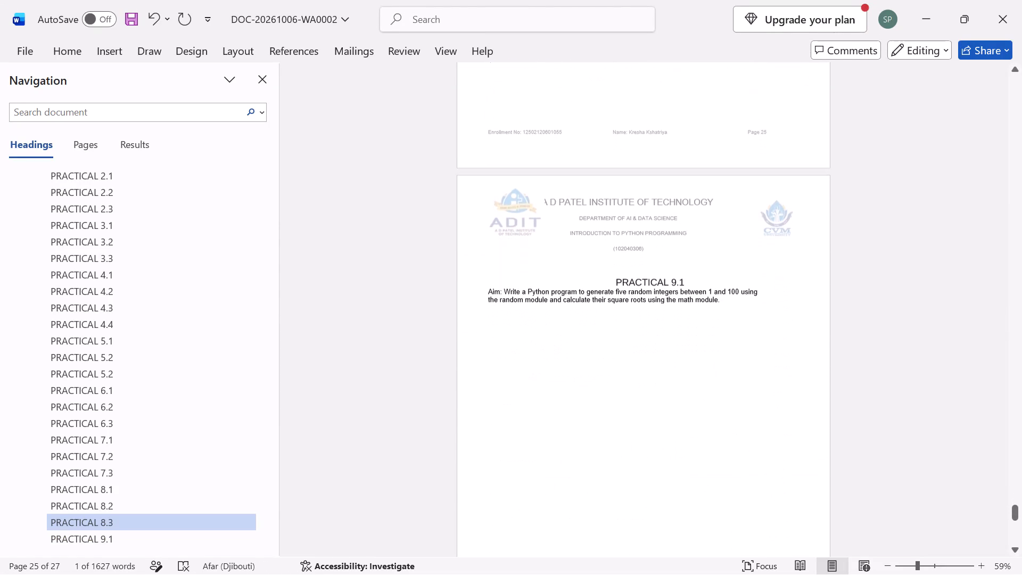
pyautogui.click(737, 294)
pyautogui.press('Return')
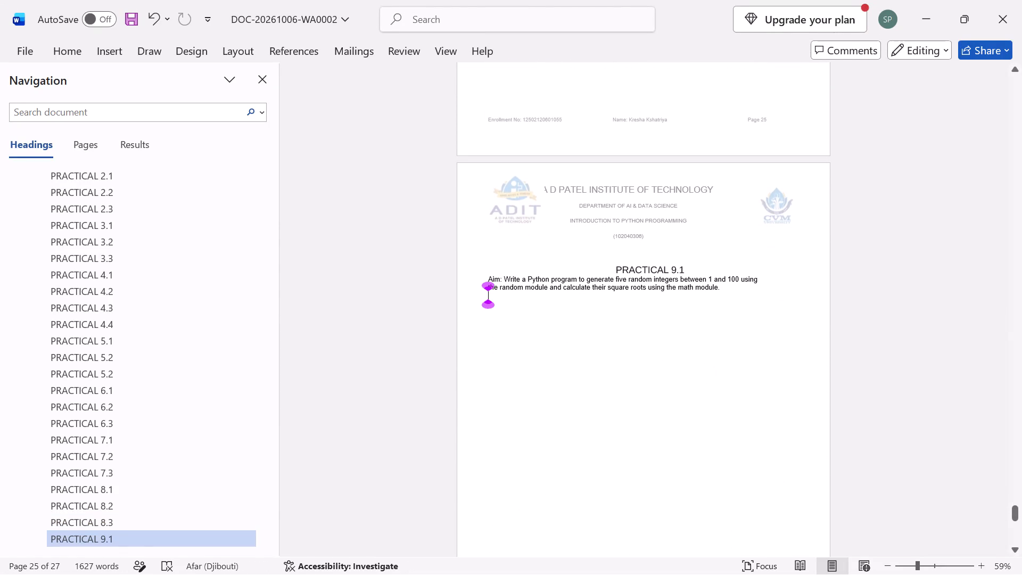
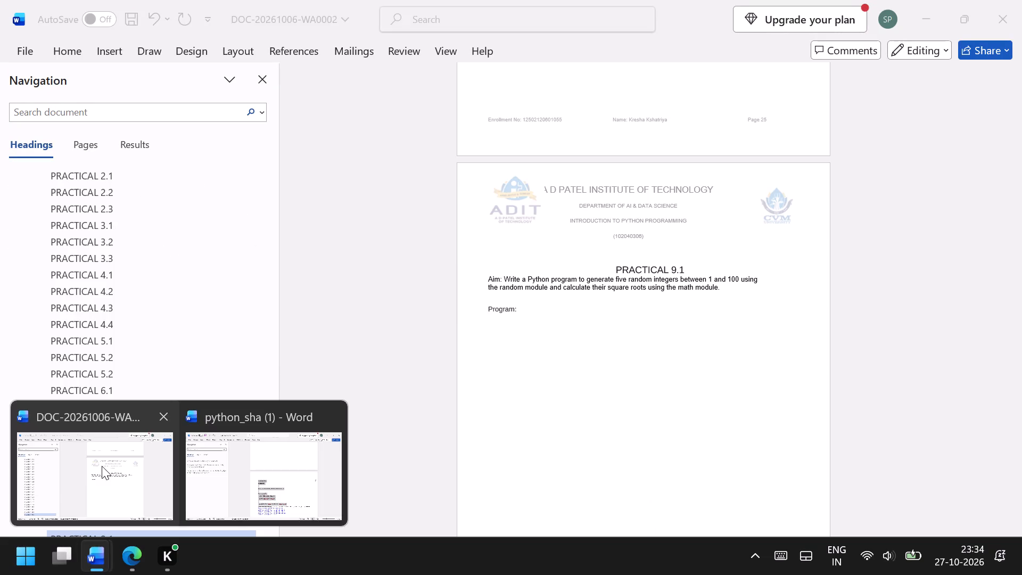
# Paste the copied random-number and square-root code under the "Program:" label of PRACTICAL 9.1.
pyautogui.hotkey('ctrl', 'v')
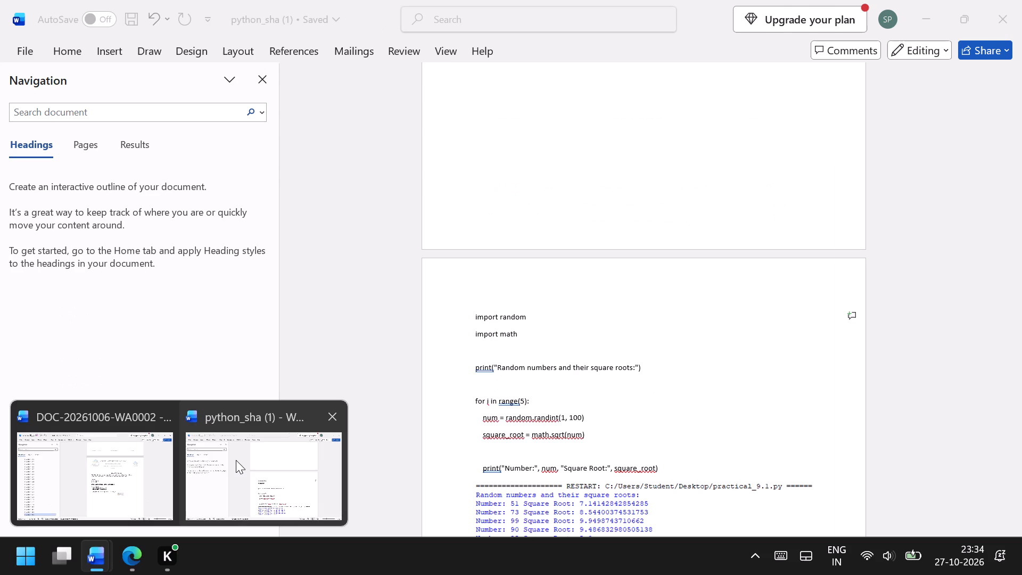
# Copy the practical_9.1.py output picture from python_sha (1) and paste it below the PRACTICAL 9.1 code in DOC-20261006-WA0002.
pyautogui.click(236, 460)
pyautogui.scroll(-1, 621, 395)
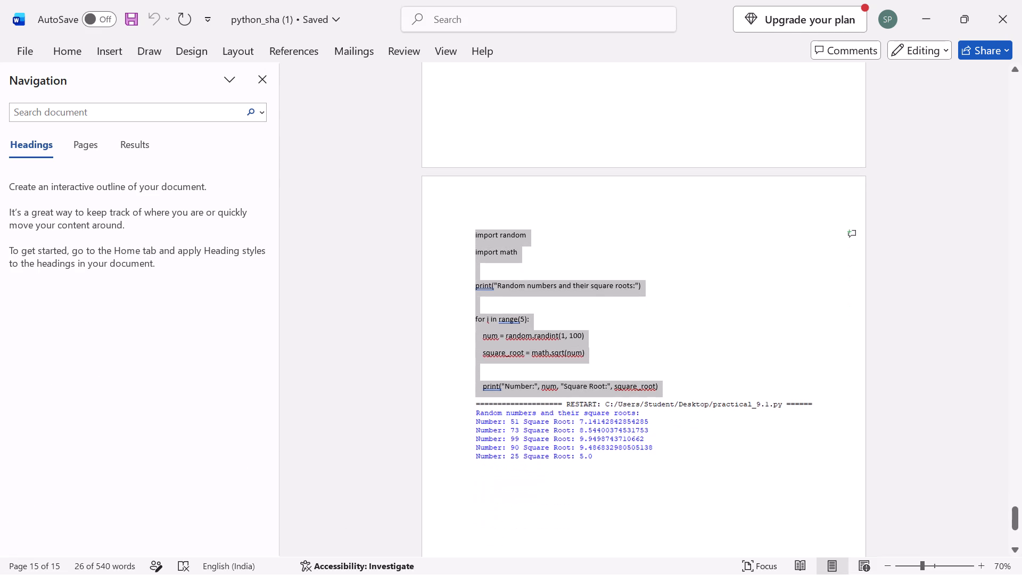
pyautogui.rightClick(614, 417)
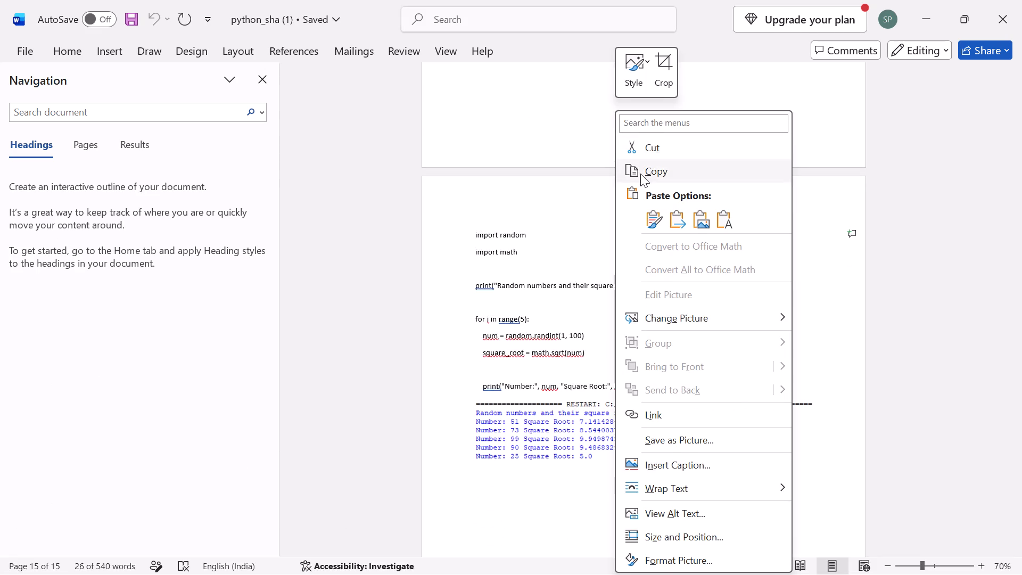
pyautogui.click(640, 174)
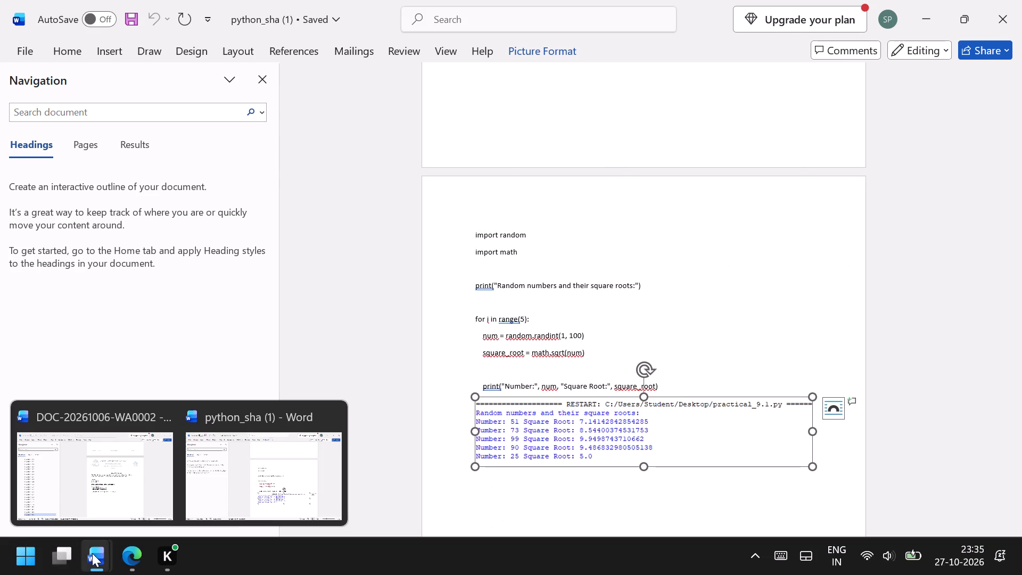
pyautogui.click(102, 479)
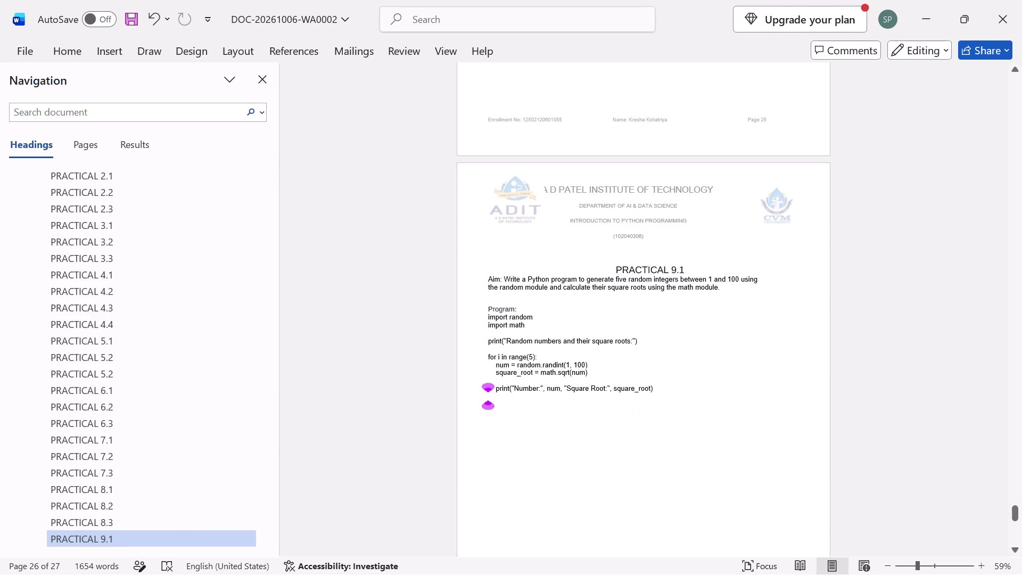
pyautogui.hotkey('ctrl', 'v')
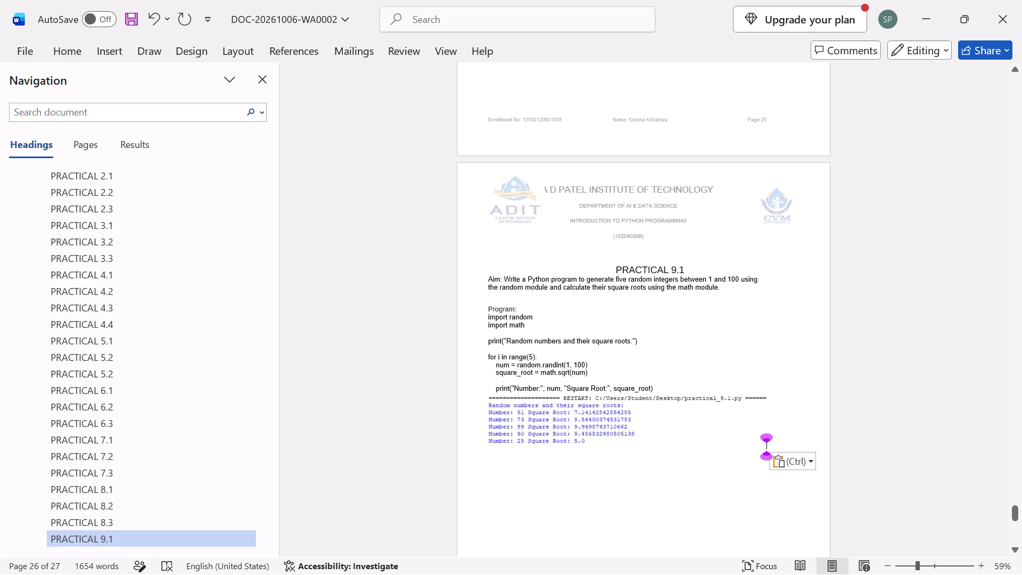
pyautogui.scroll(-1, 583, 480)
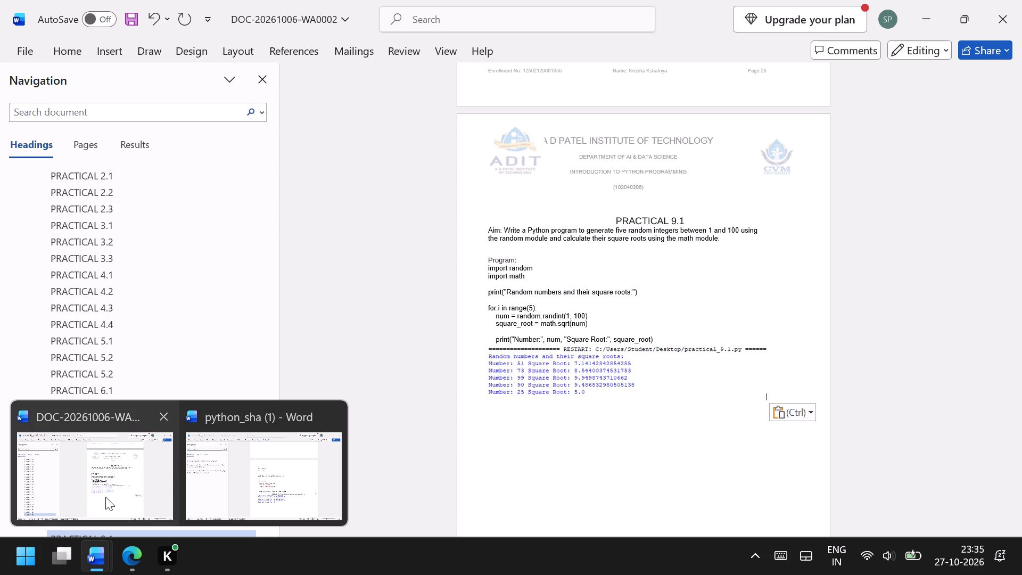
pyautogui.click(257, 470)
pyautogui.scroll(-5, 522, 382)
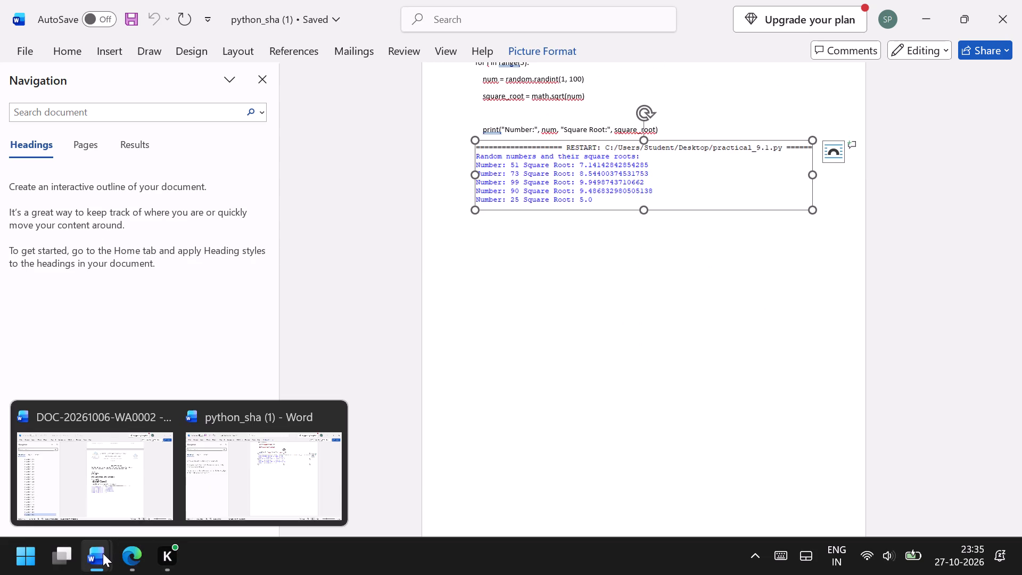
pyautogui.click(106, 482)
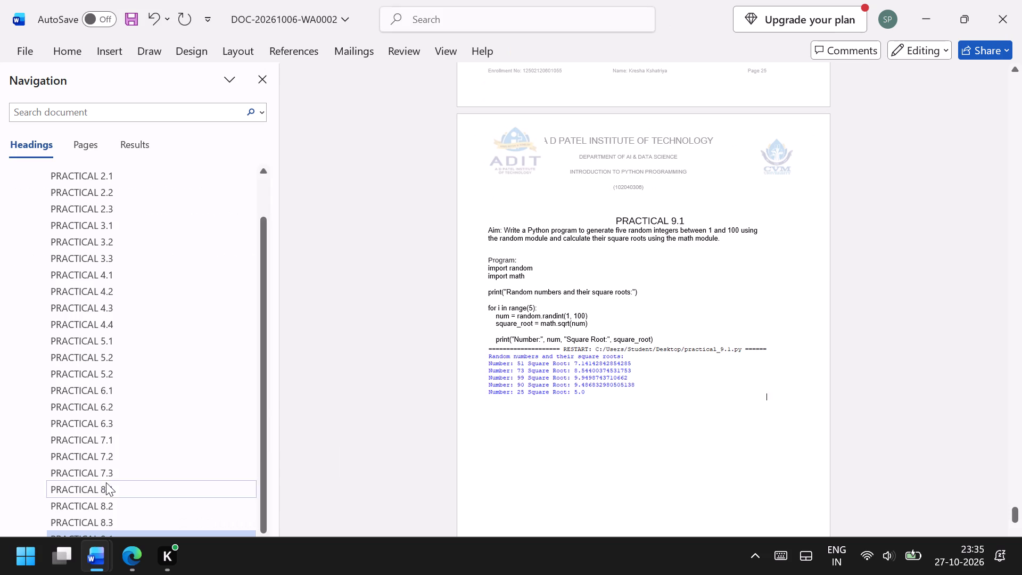
# Insert a page break after the output picture of PRACTICAL 9.1.
pyautogui.click(101, 44)
pyautogui.click(81, 119)
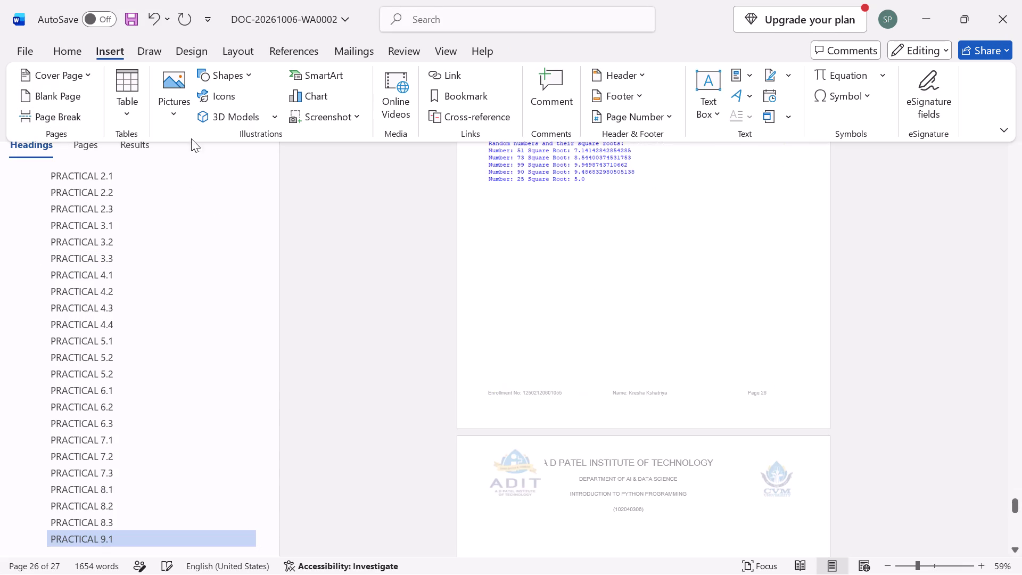
# Copy the PRACTICAL 9.1 heading and paste it at the top of the new page.
pyautogui.scroll(2, 572, 215)
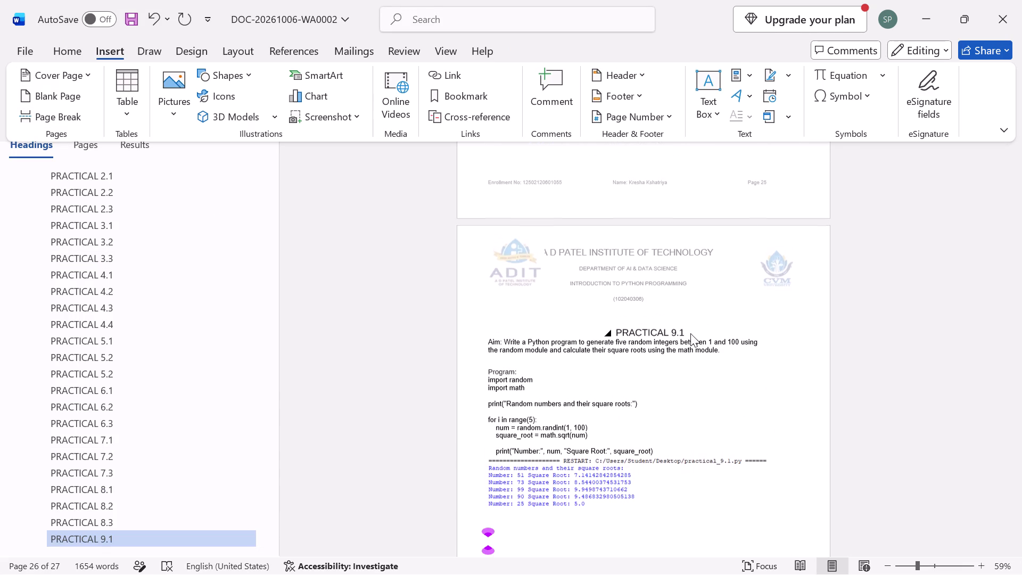
pyautogui.click(690, 333)
pyautogui.moveTo(690, 333); pyautogui.dragTo(615, 336)
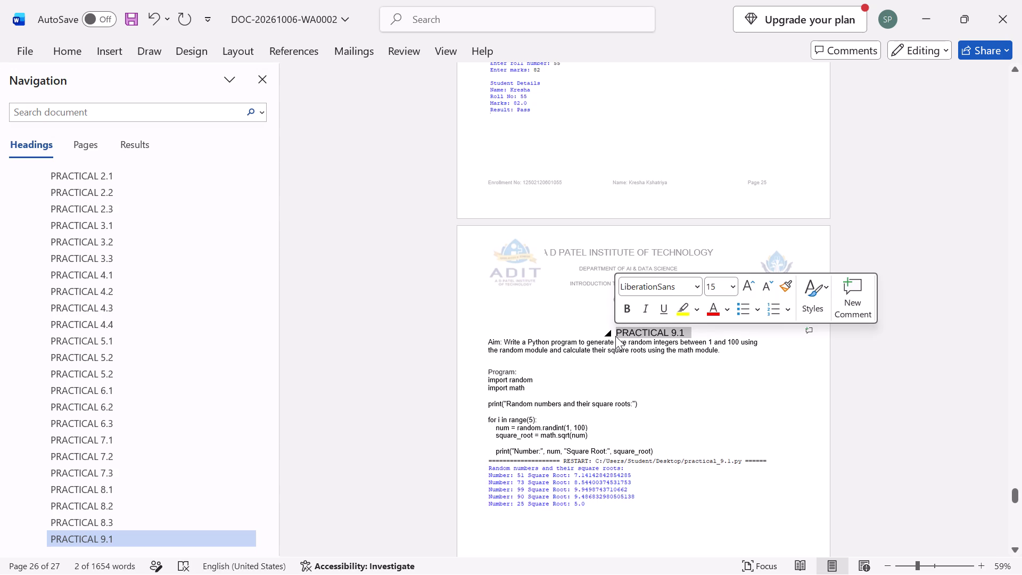
pyautogui.hotkey('ctrl', 'c')
pyautogui.scroll(-2, 615, 336)
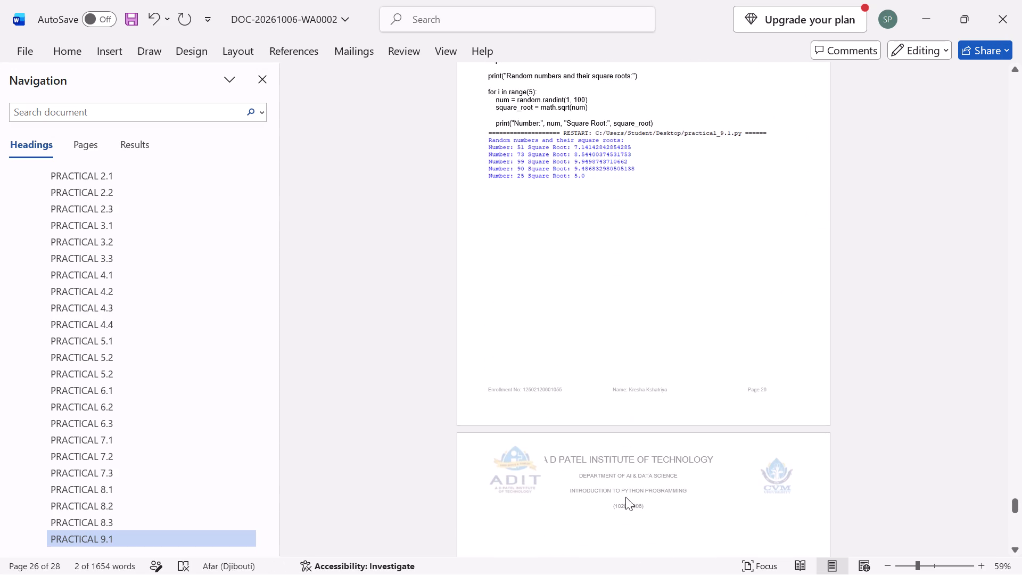
pyautogui.click(622, 516)
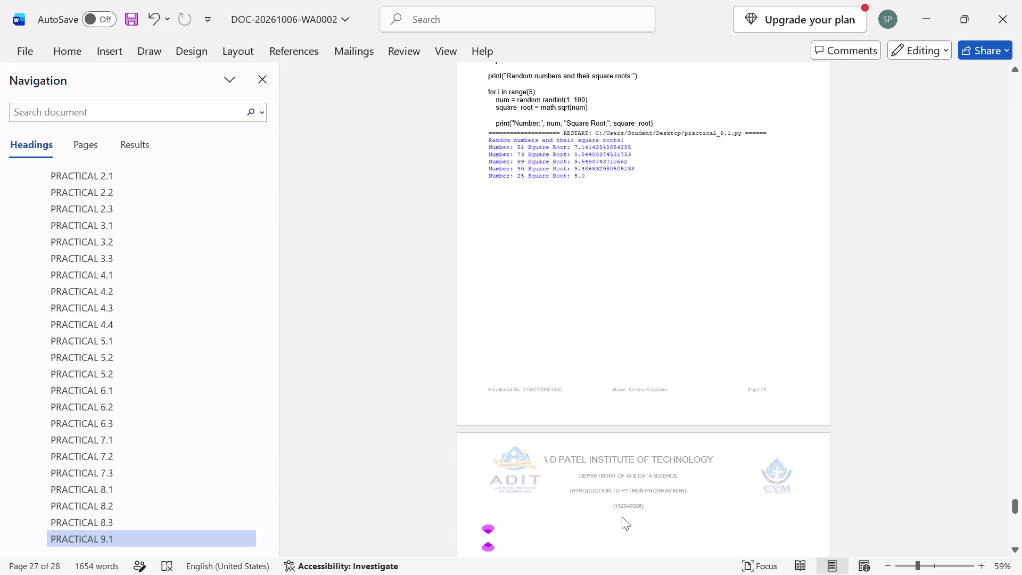
pyautogui.hotkey('ctrl', 'v')
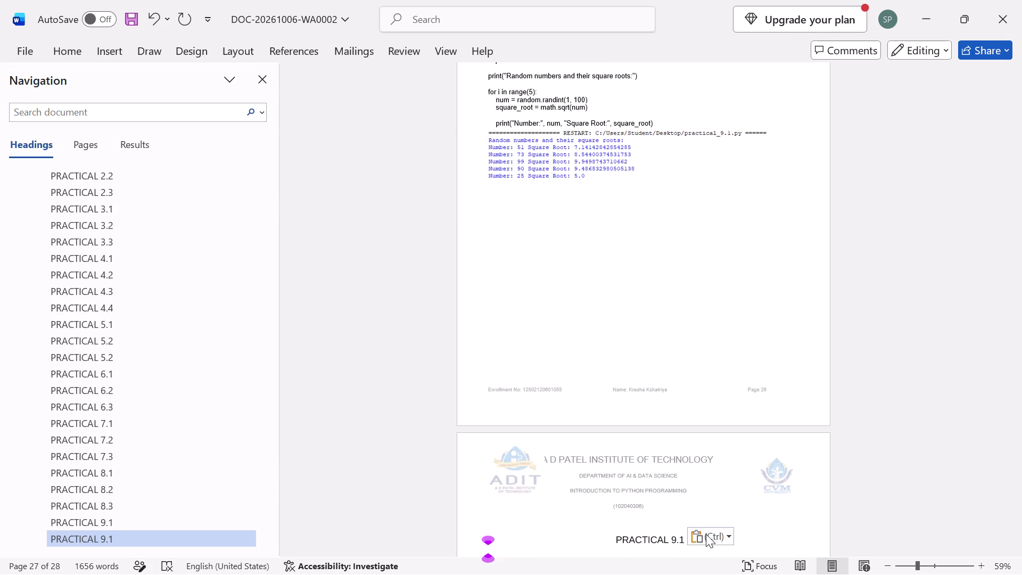
# Change the pasted heading on the new page to PRACTICAL 9.2.
pyautogui.scroll(-1, 707, 538)
pyautogui.scroll(3, 707, 538)
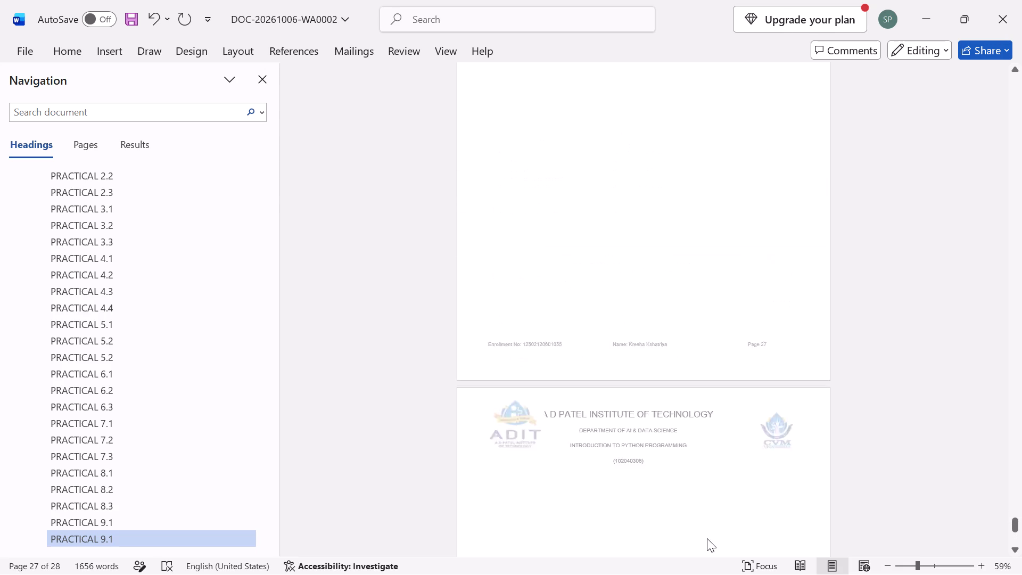
pyautogui.scroll(2, 707, 538)
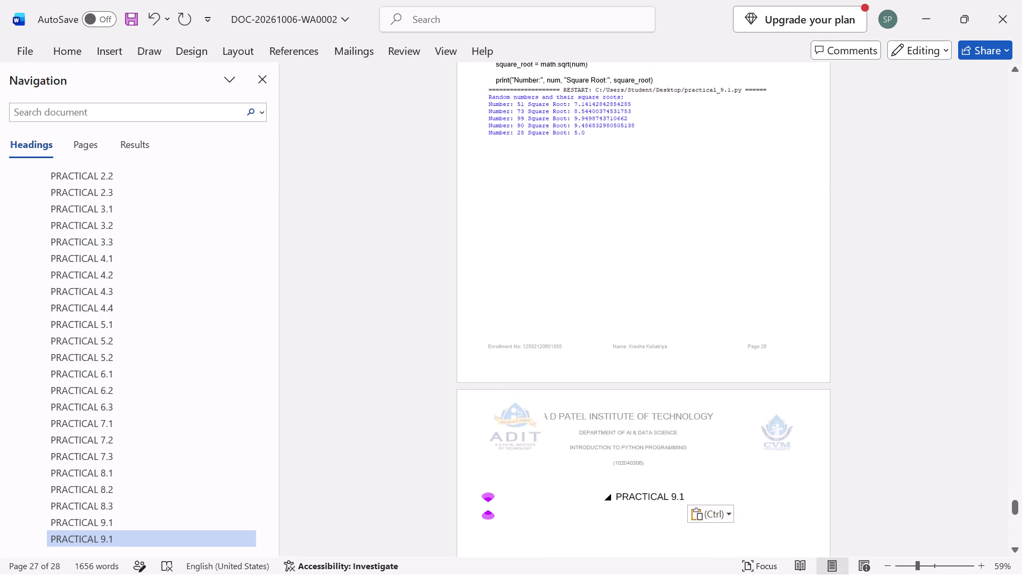
pyautogui.click(693, 495)
pyautogui.press('BackSpace')
pyautogui.press('2')
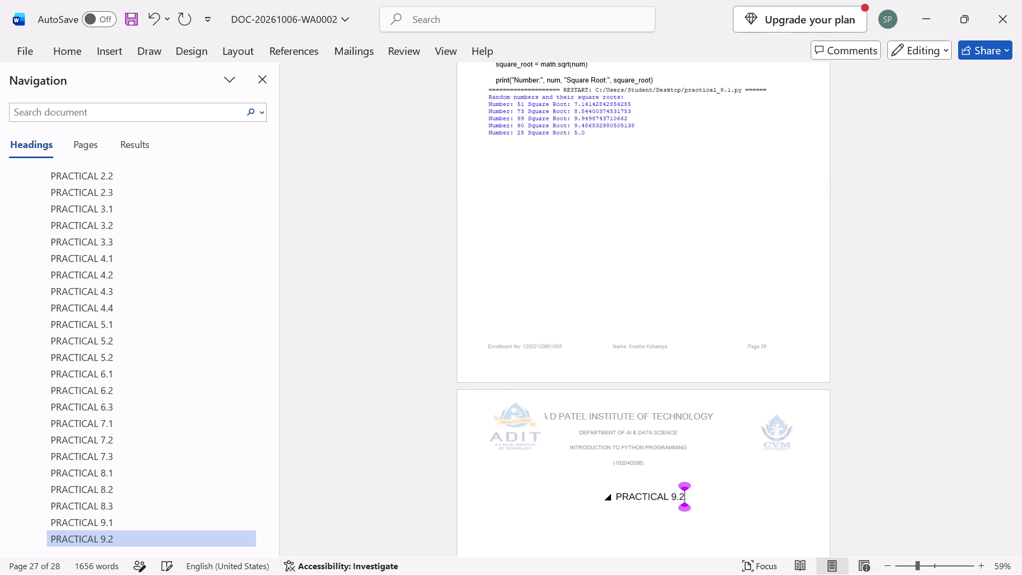
# Copy the "Aim:" label from PRACTICAL 9.1 for use below the PRACTICAL 9.2 heading.
pyautogui.scroll(2, 599, 166)
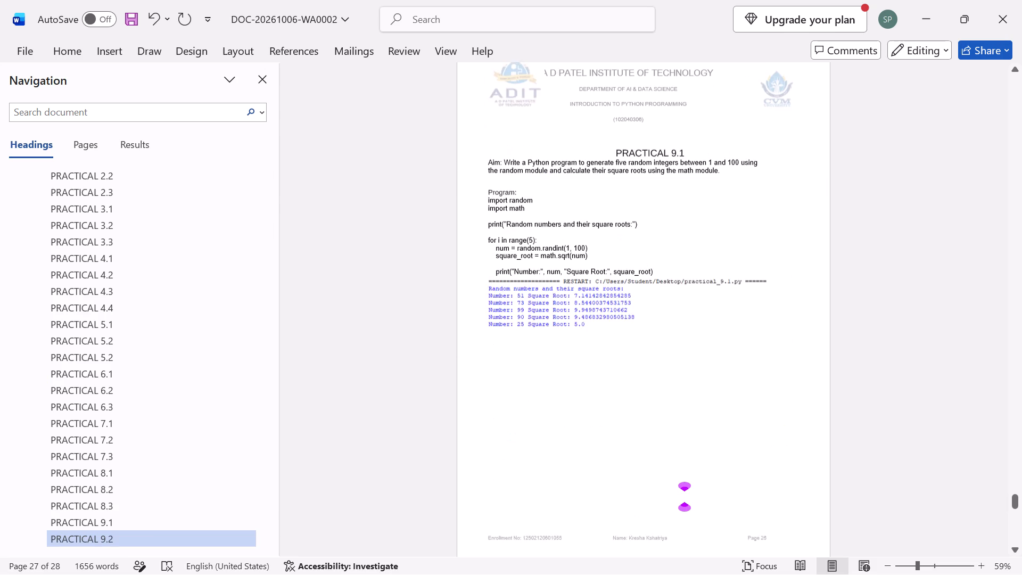
pyautogui.moveTo(504, 200); pyautogui.dragTo(476, 201)
pyautogui.hotkey('ctrl', 'c')
pyautogui.scroll(-2, 476, 201)
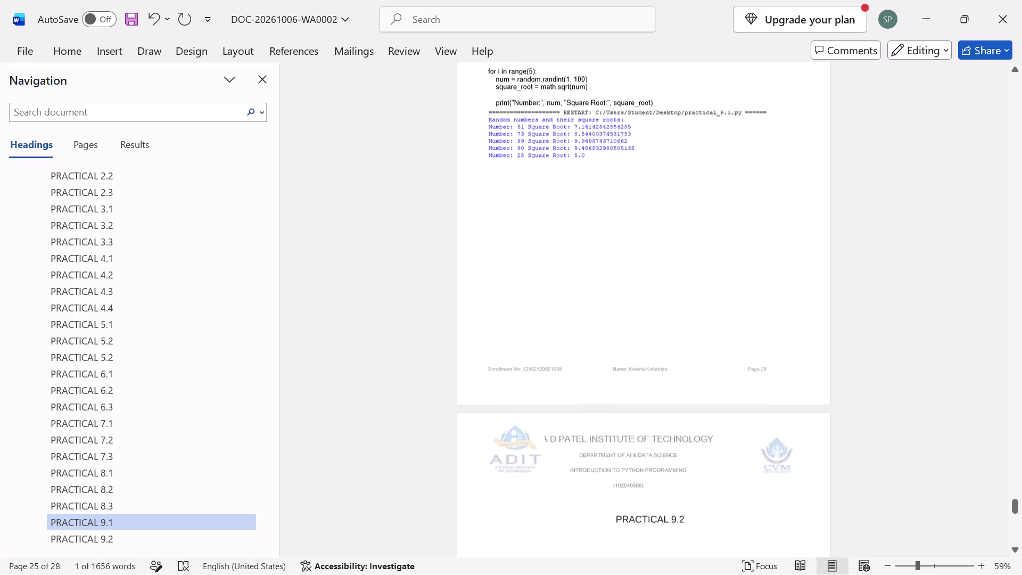
pyautogui.scroll(-1, 476, 201)
pyautogui.click(693, 348)
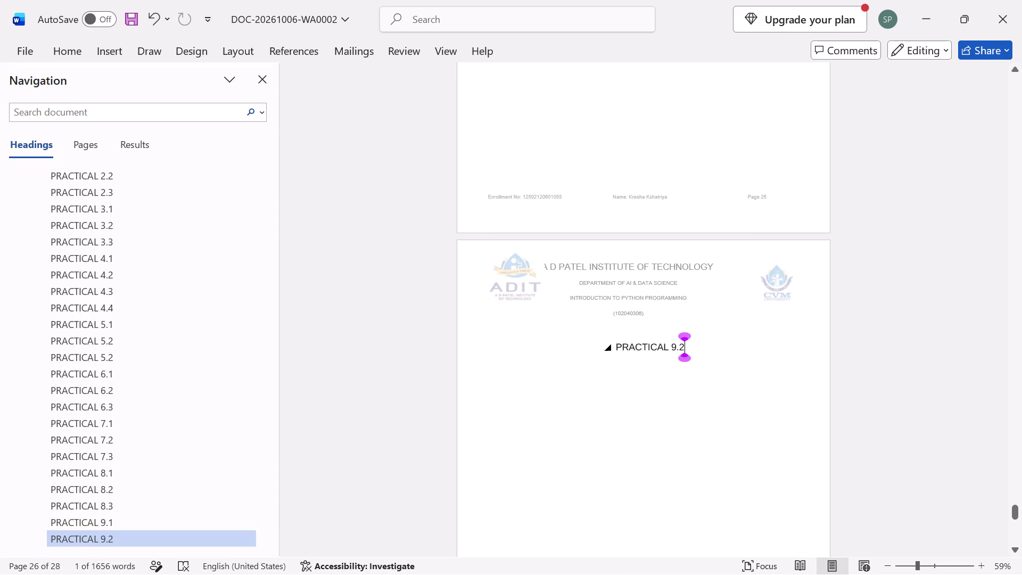
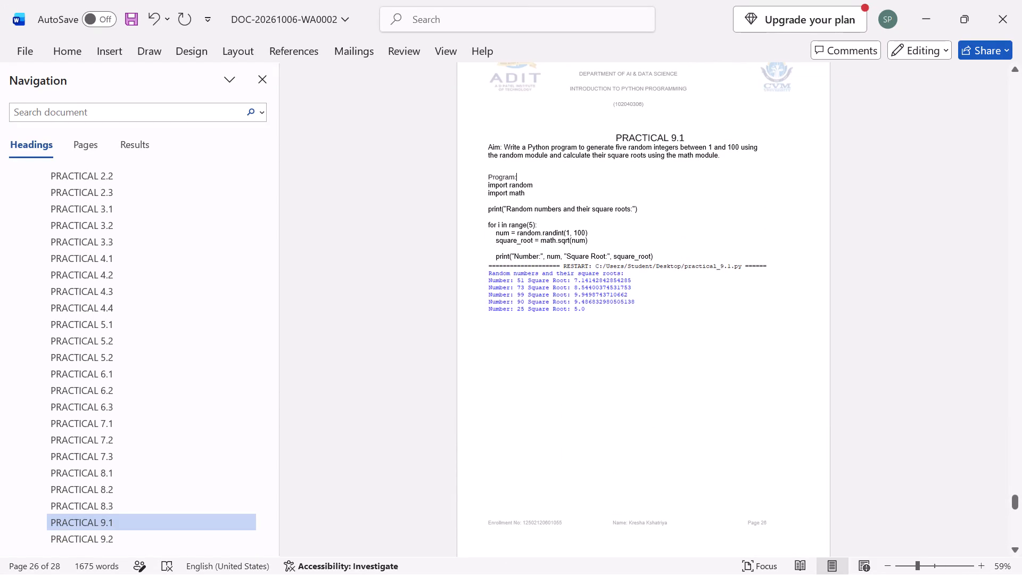
# Copy the "Program:" label from PRACTICAL 9.1 and paste it below the Aim text of PRACTICAL 9.2, leaving a blank line between.
pyautogui.moveTo(512, 175); pyautogui.dragTo(486, 175)
pyautogui.hotkey('ctrl', 'c')
pyautogui.scroll(-1, 594, 392)
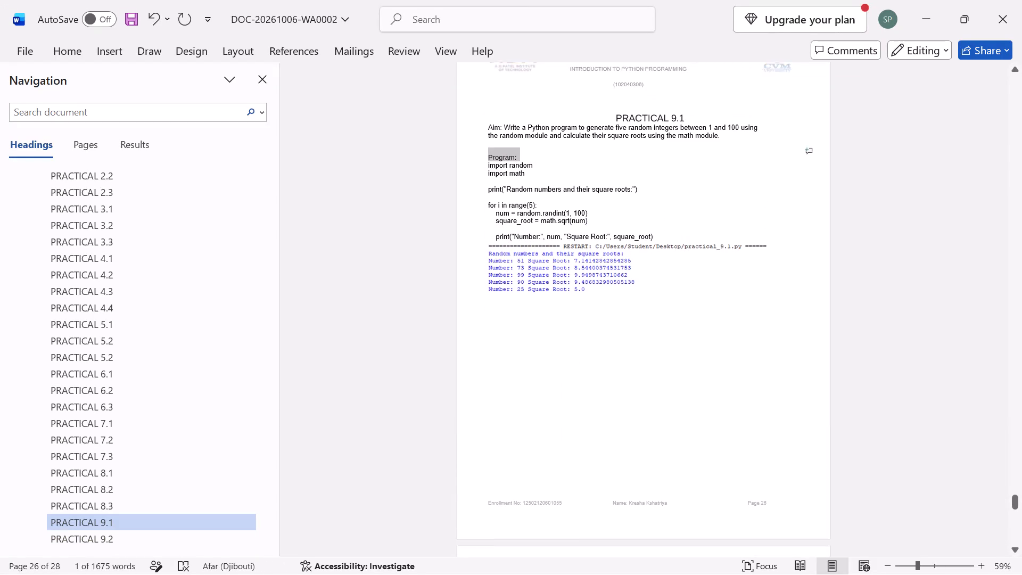
pyautogui.scroll(-2, 594, 392)
pyautogui.click(589, 432)
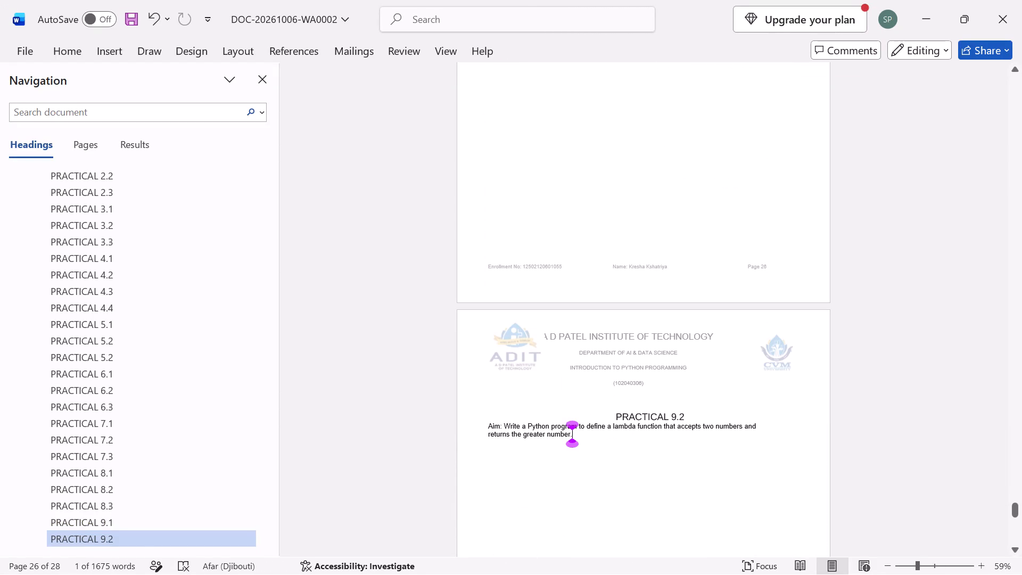
pyautogui.press('Return')
pyautogui.press('Return')
pyautogui.hotkey('ctrl', 'v')
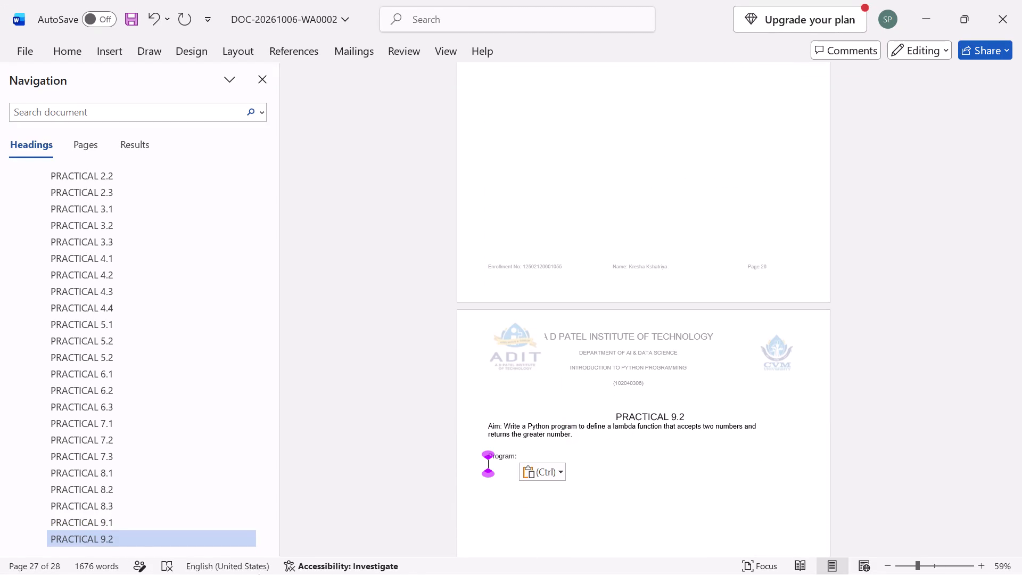
# Copy the PRACTICAL 9.2 heading.
pyautogui.scroll(1, 466, 278)
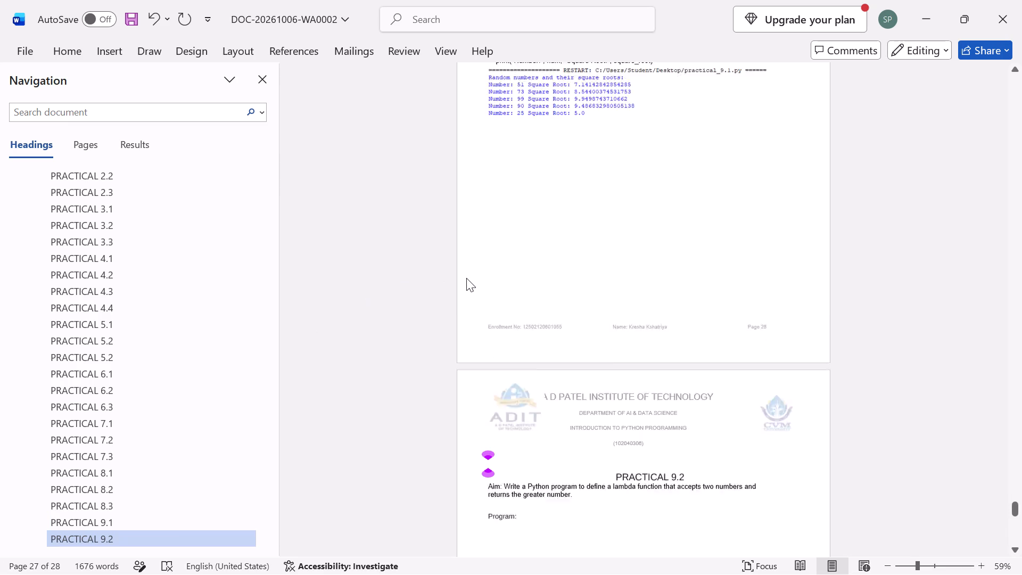
pyautogui.scroll(2, 466, 278)
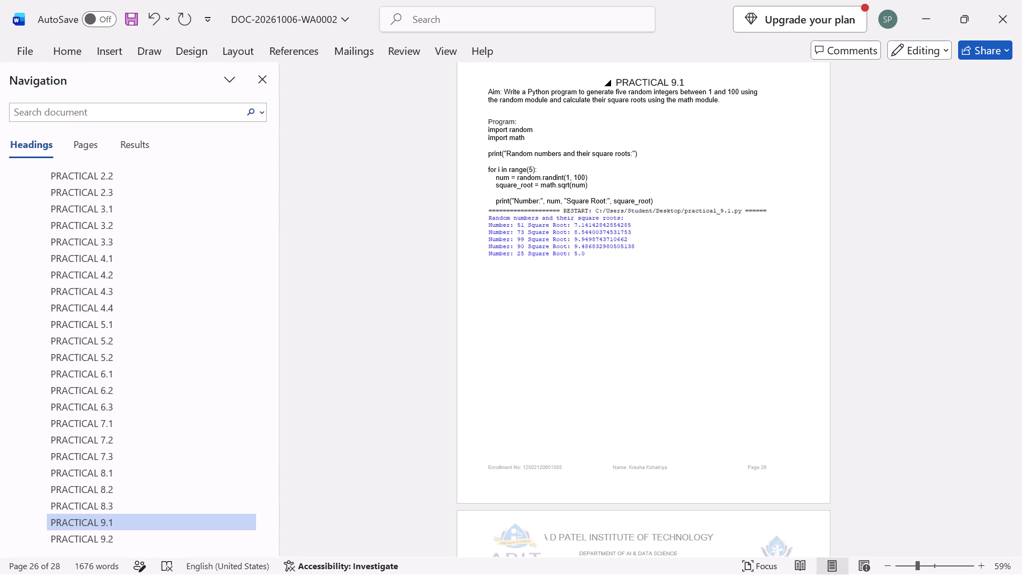
pyautogui.scroll(-1, 638, 279)
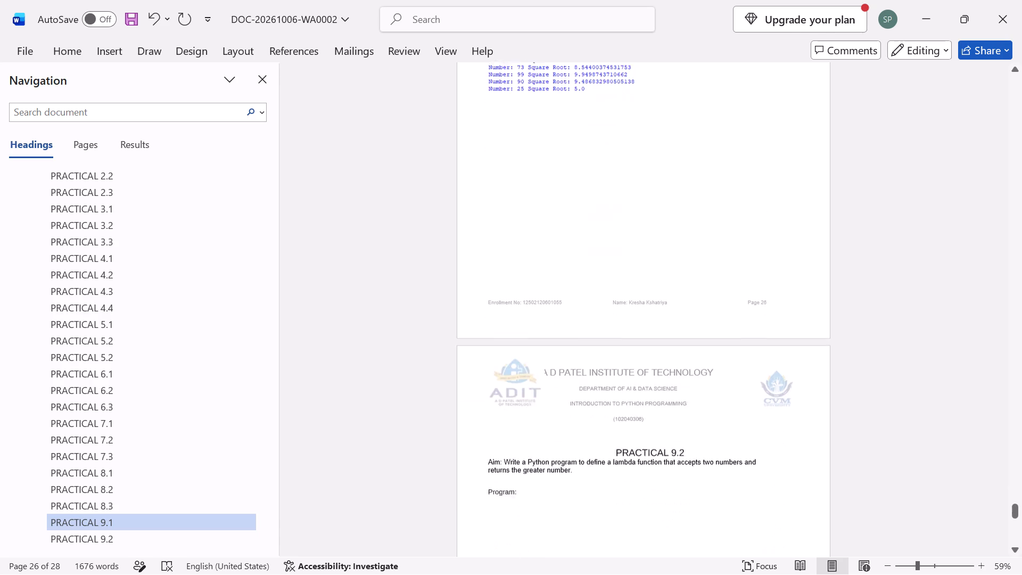
pyautogui.scroll(-1, 638, 279)
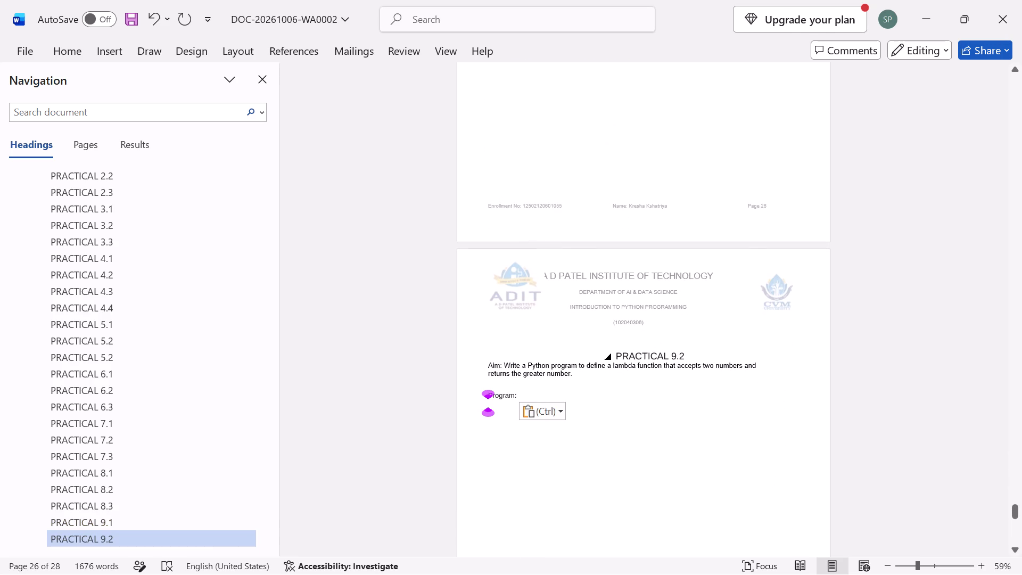
pyautogui.moveTo(688, 354); pyautogui.dragTo(636, 355)
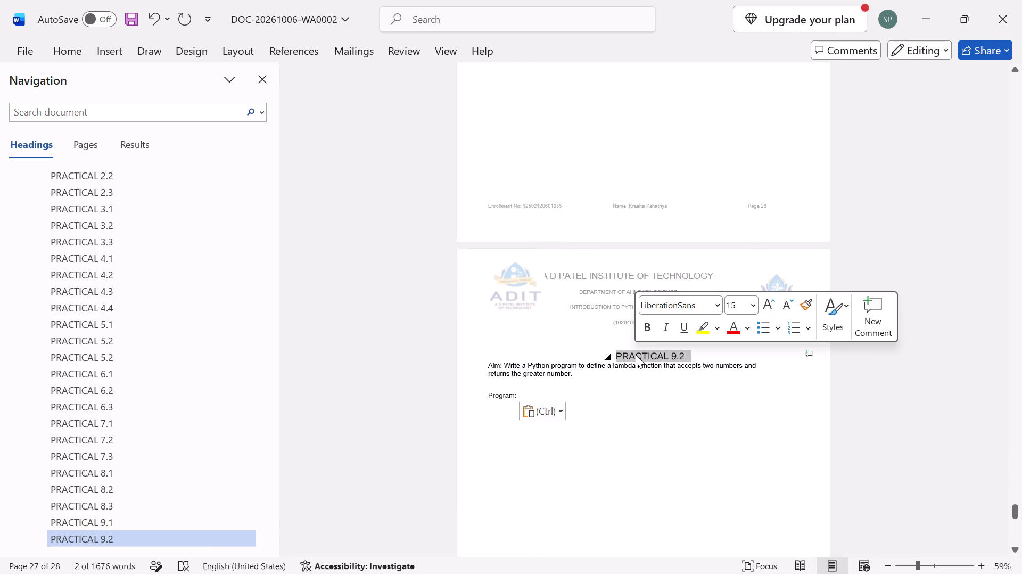
pyautogui.hotkey('ctrl', 'c')
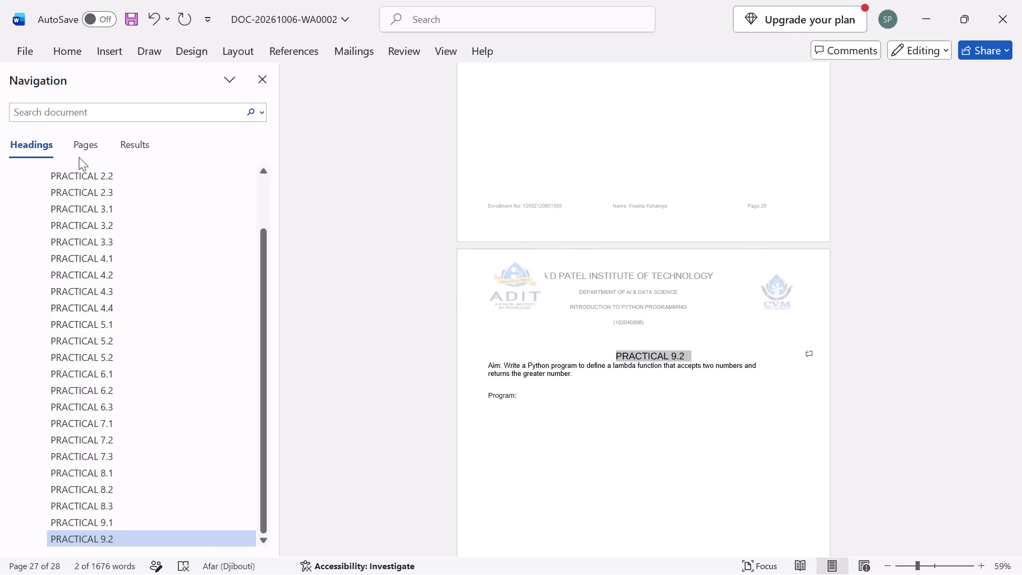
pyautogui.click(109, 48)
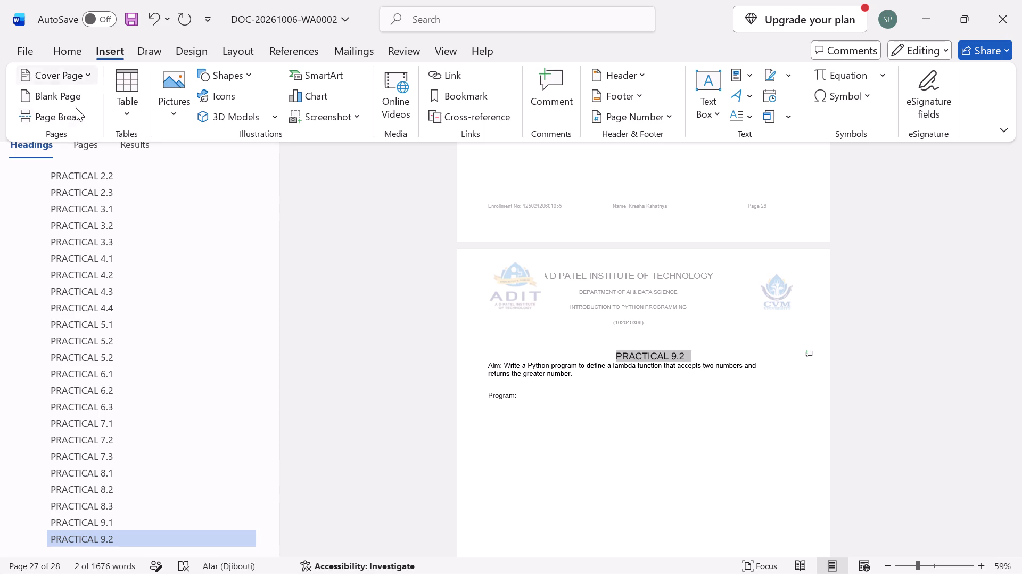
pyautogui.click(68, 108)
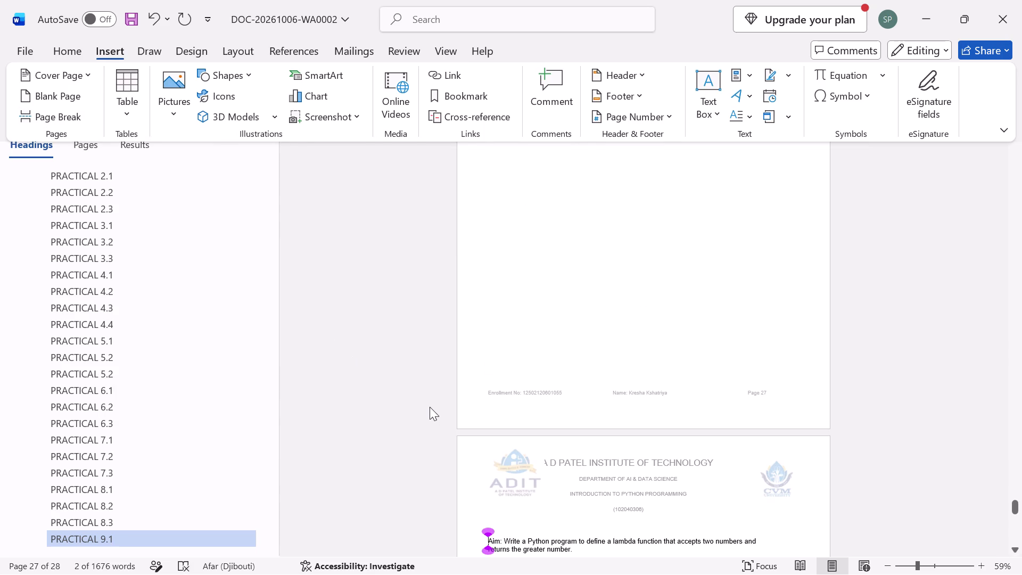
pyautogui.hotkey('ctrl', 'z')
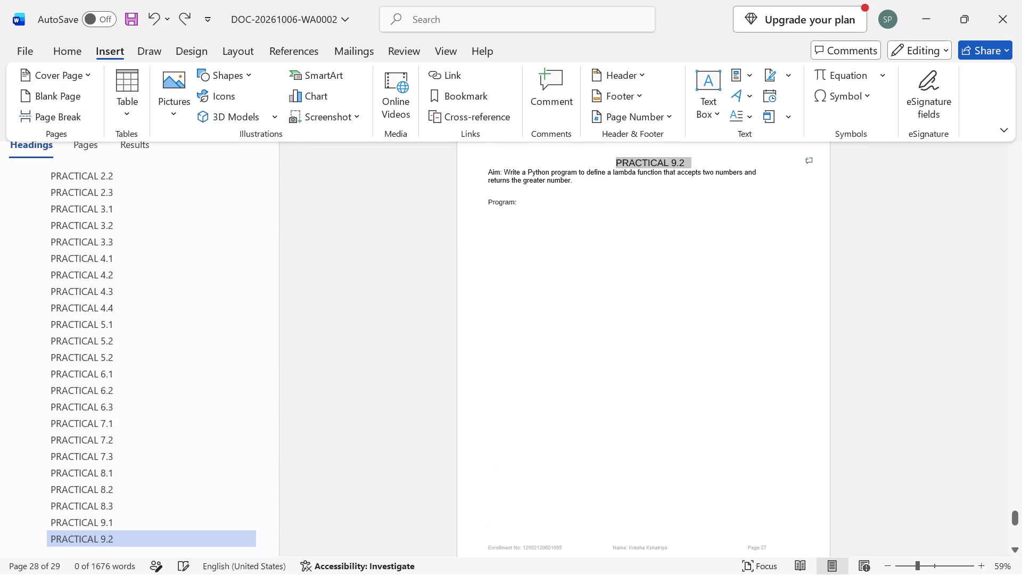
# Insert a page break after the "Program:" label of PRACTICAL 9.2.
pyautogui.click(537, 202)
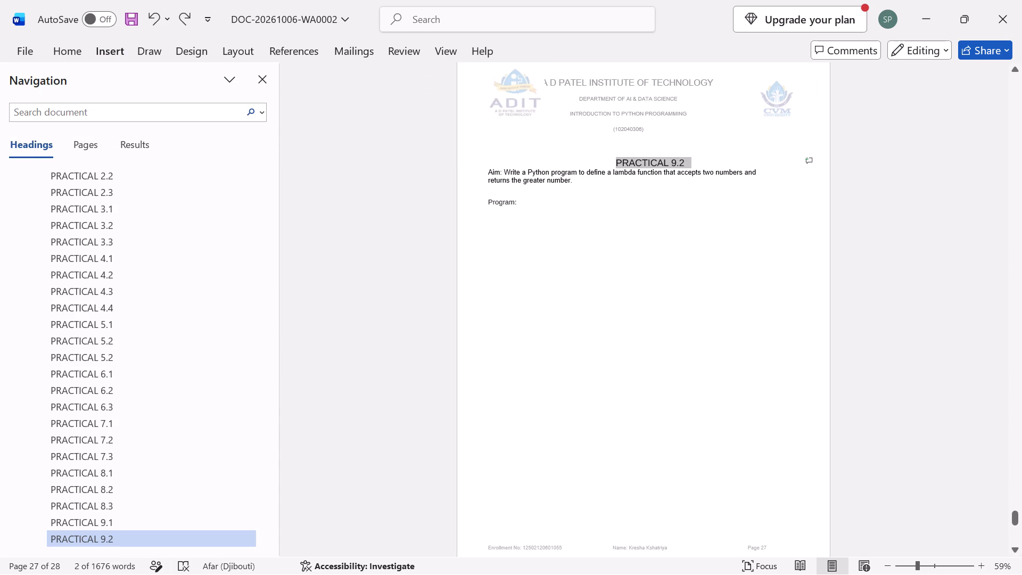
pyautogui.click(537, 202)
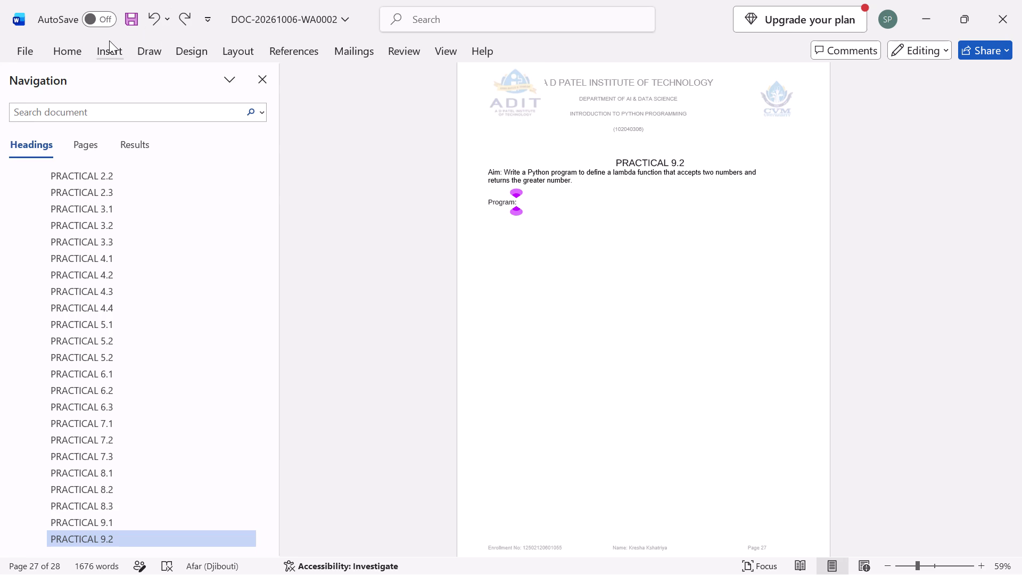
pyautogui.click(109, 40)
pyautogui.click(70, 119)
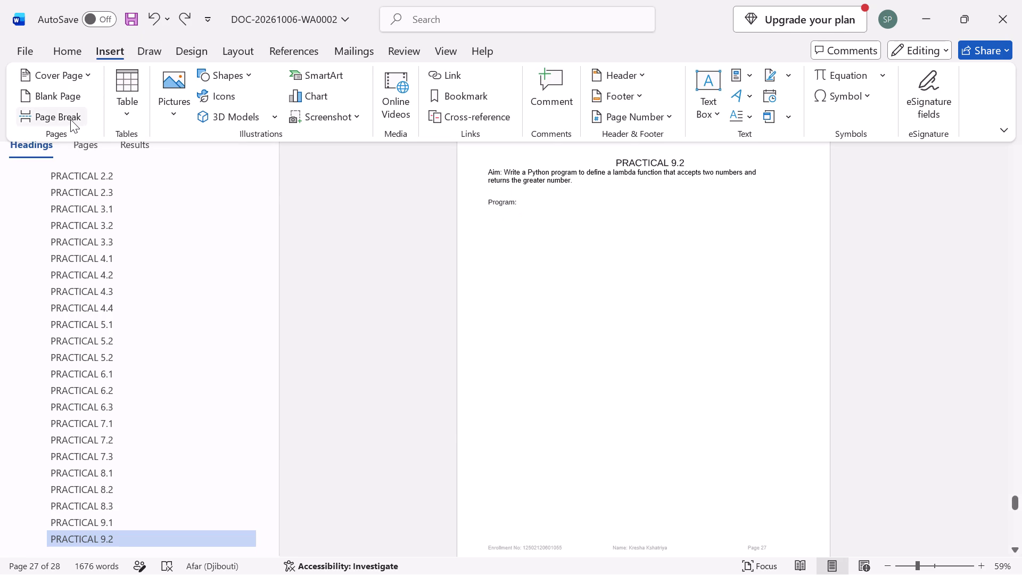
# Paste the copied heading at the top of the new page and change it to PRACTICAL 9.3.
pyautogui.hotkey('ctrl', 'v')
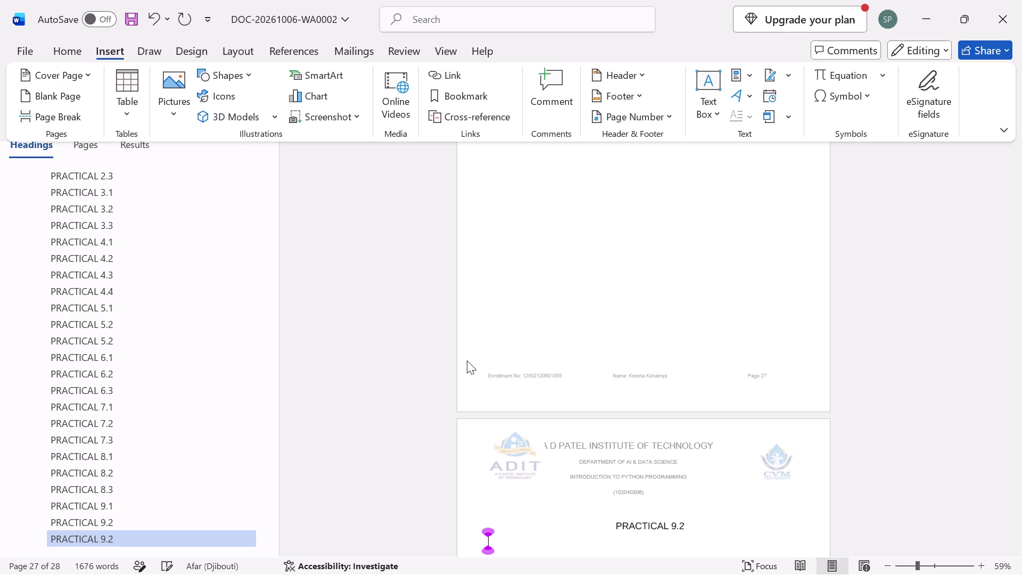
pyautogui.click(707, 524)
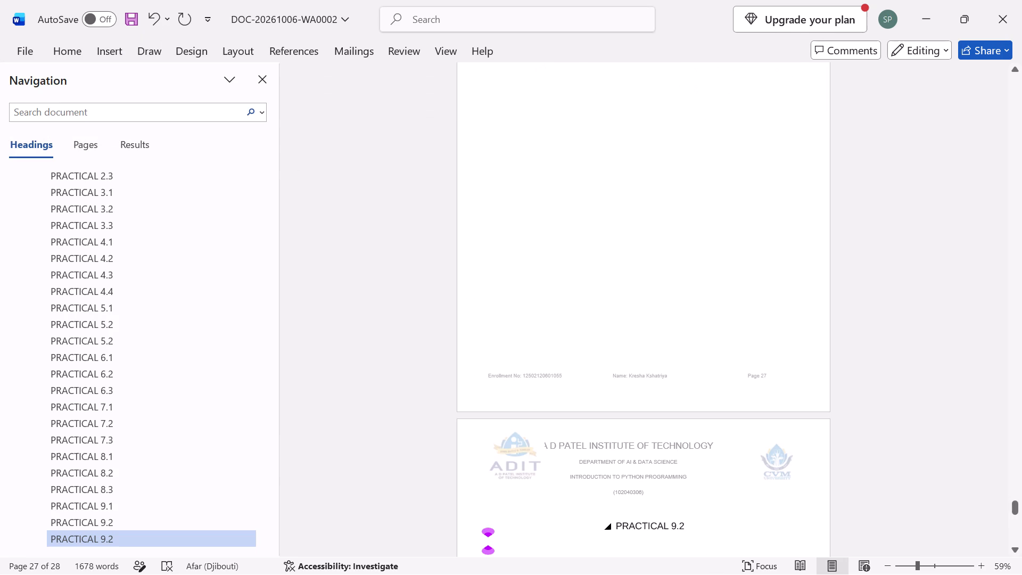
pyautogui.click(698, 527)
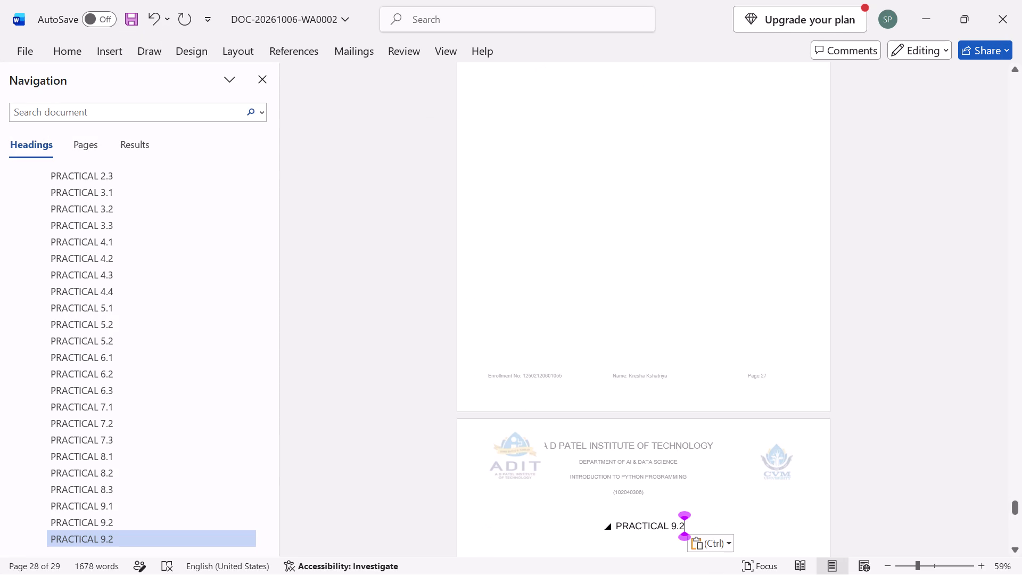
pyautogui.press('BackSpace')
pyautogui.press('3')
# Copy the "Aim:" label from PRACTICAL 9.2 and paste it on a new line below the PRACTICAL 9.3 heading.
pyautogui.scroll(2, 682, 323)
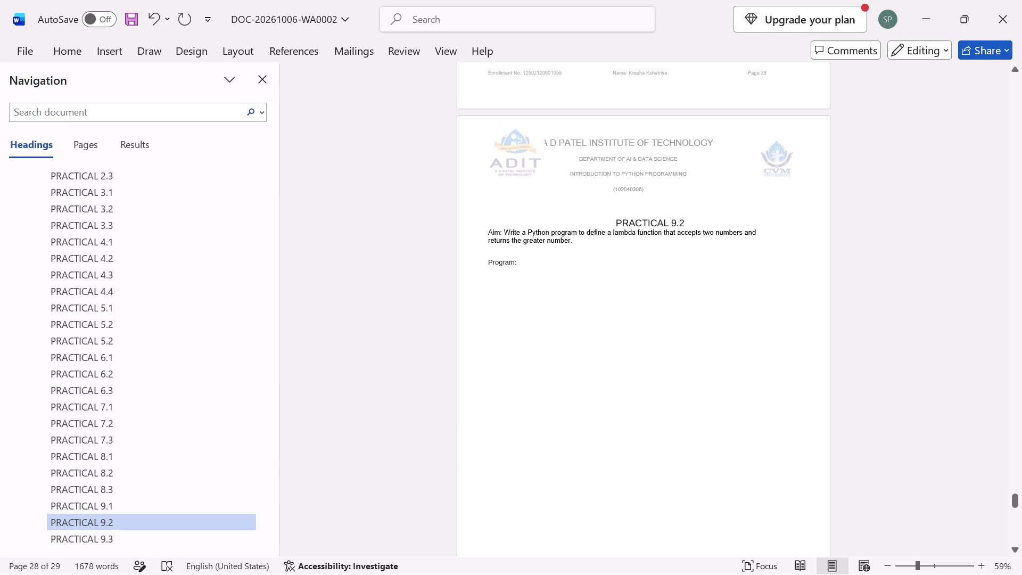
pyautogui.moveTo(503, 227); pyautogui.dragTo(484, 228)
pyautogui.moveTo(502, 231); pyautogui.dragTo(483, 231)
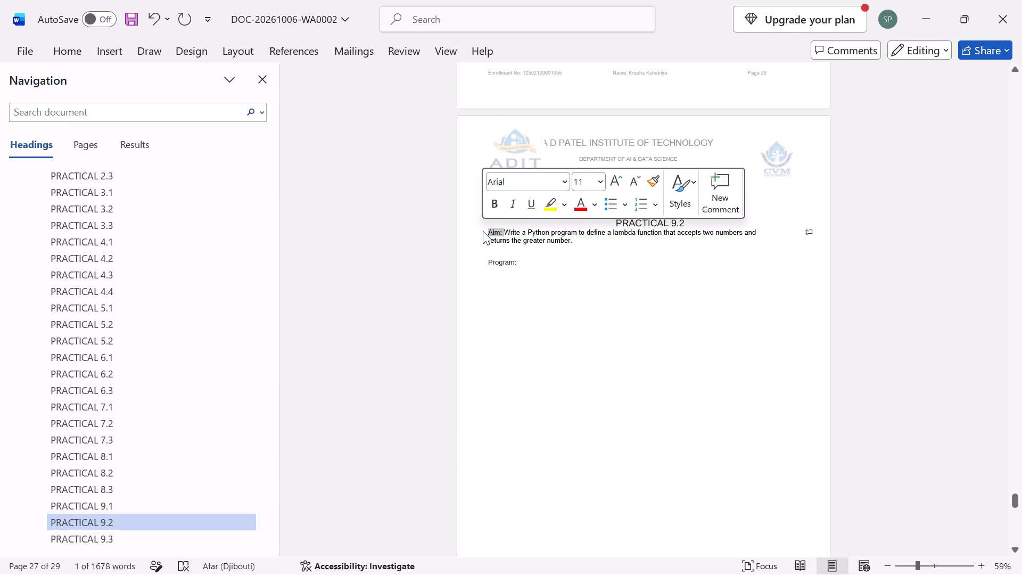
pyautogui.hotkey('ctrl', 'c')
pyautogui.scroll(-2, 638, 479)
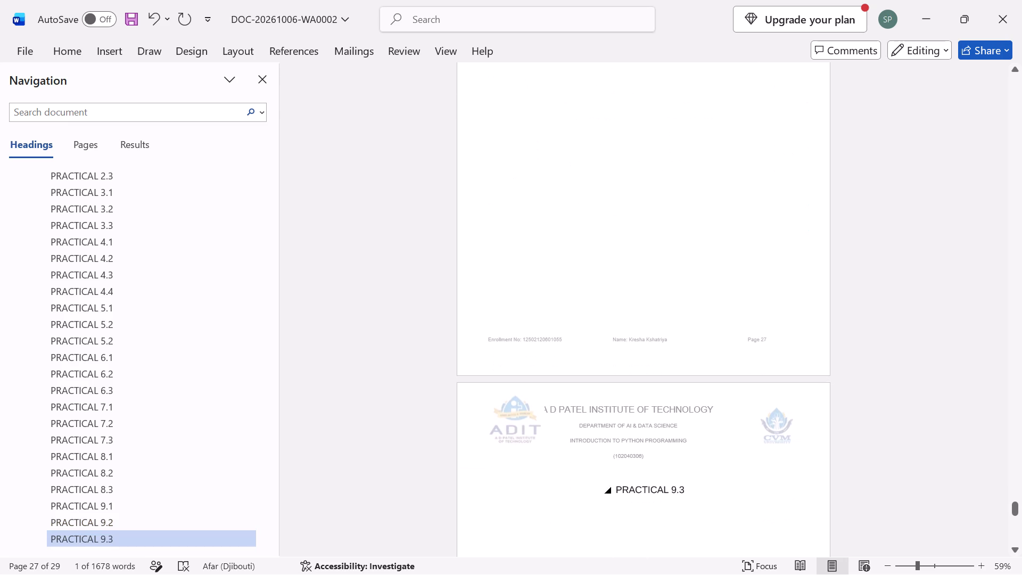
pyautogui.click(700, 483)
pyautogui.press('Return')
pyautogui.hotkey('ctrl', 'v')
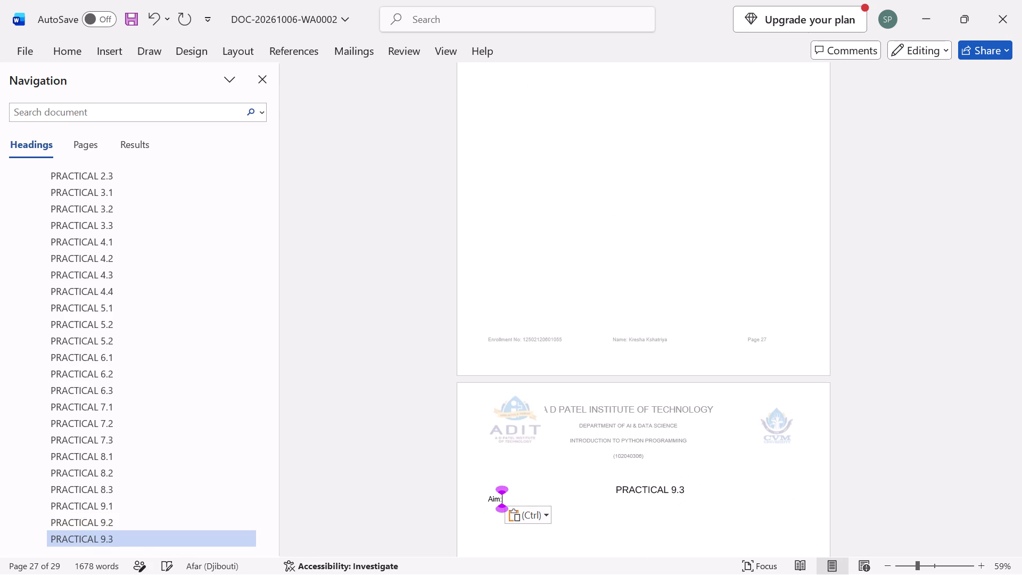
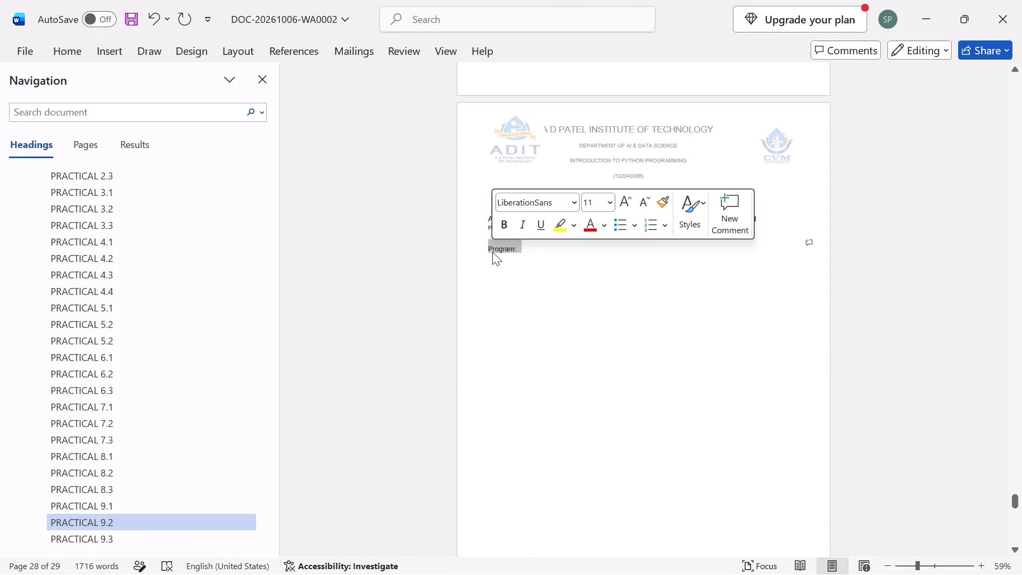
# Copy the "Program:" label from PRACTICAL 9.2 and paste it on a new line below the Aim text of PRACTICAL 9.3.
pyautogui.hotkey('ctrl', 'c')
pyautogui.scroll(-3, 622, 409)
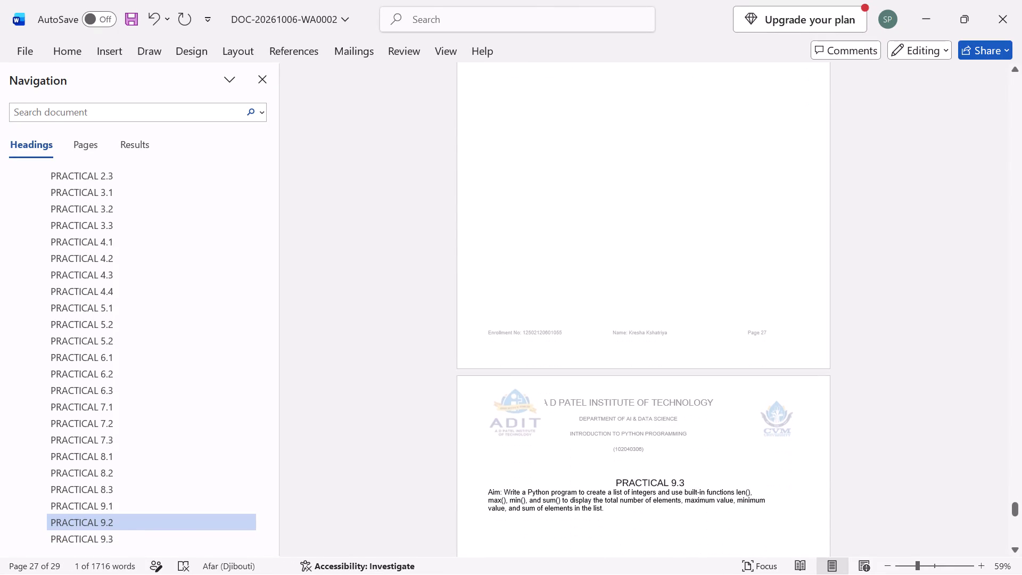
pyautogui.click(627, 512)
pyautogui.press('Return')
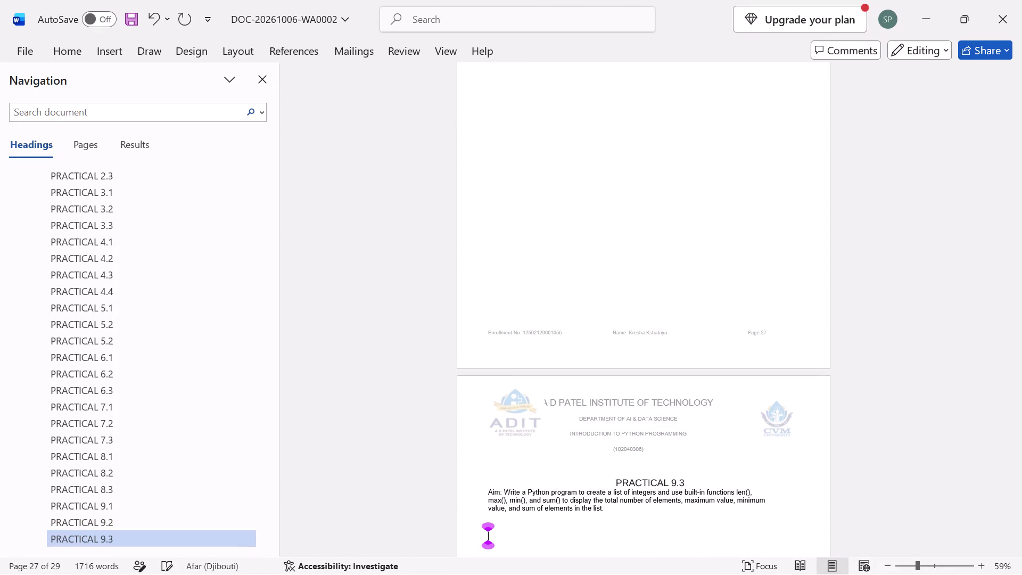
pyautogui.press('BackSpace')
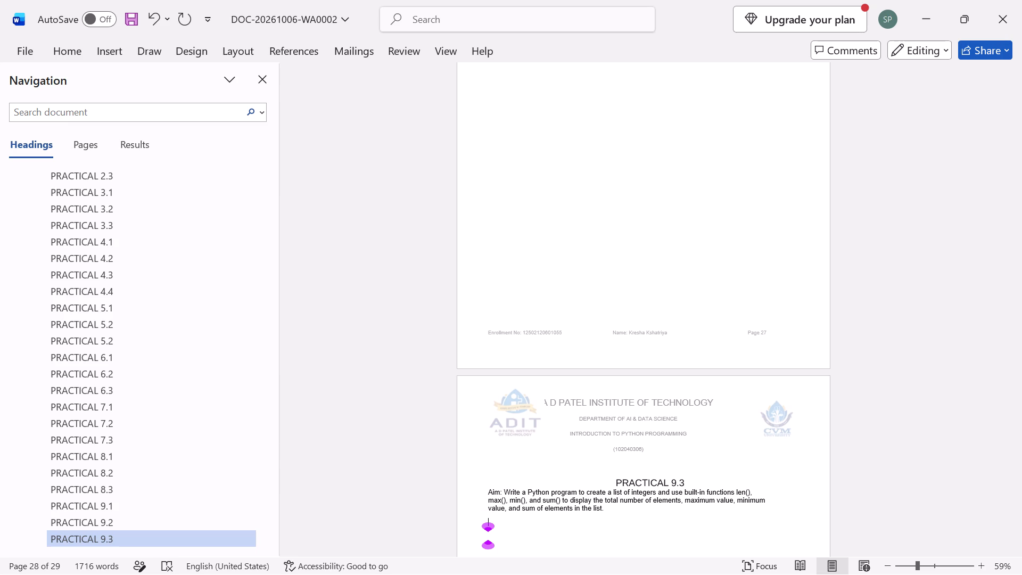
pyautogui.hotkey('ctrl', 'v')
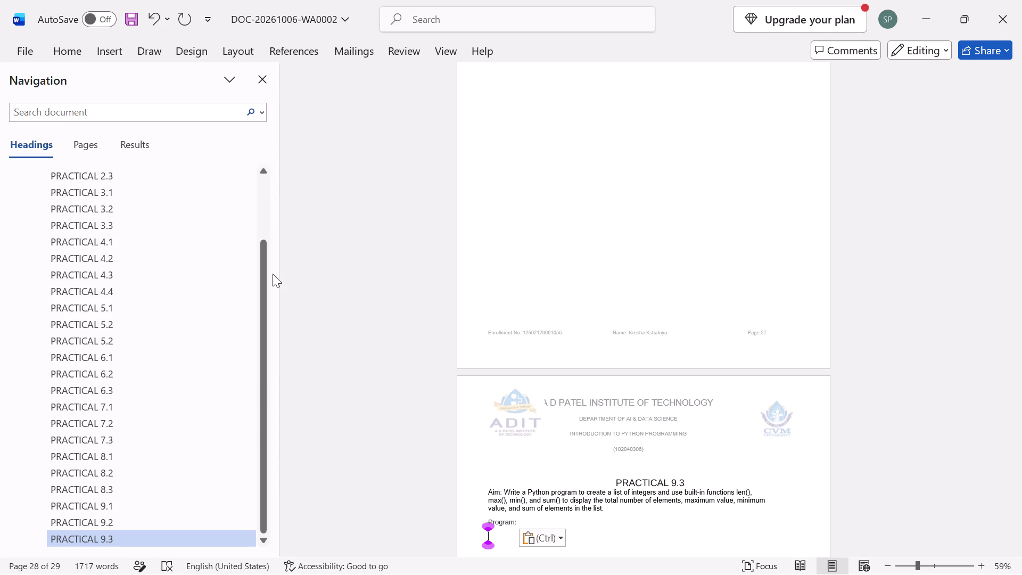
# Insert a page break after the "Program:" label of PRACTICAL 9.3.
pyautogui.click(104, 42)
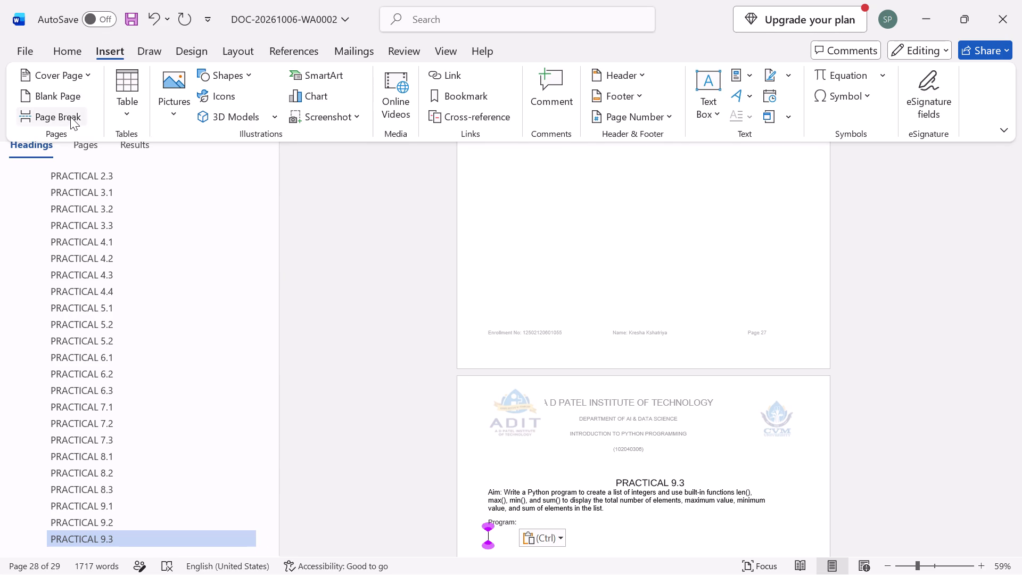
pyautogui.click(70, 117)
# Copy the PRACTICAL 9.3 heading and paste it at the top of the new blank page.
pyautogui.scroll(2, 594, 293)
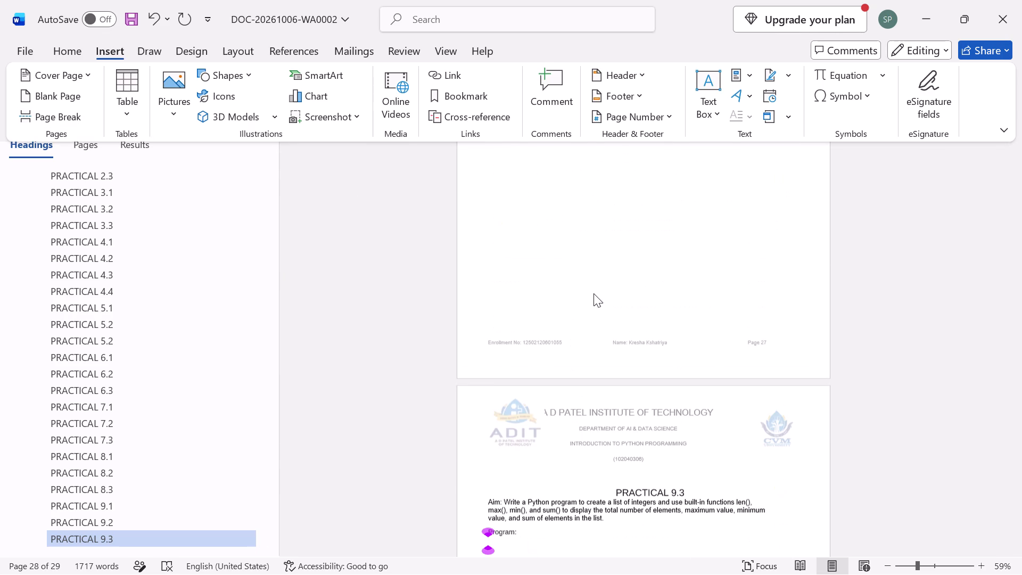
pyautogui.moveTo(683, 491); pyautogui.dragTo(702, 497)
pyautogui.moveTo(702, 497); pyautogui.dragTo(648, 501)
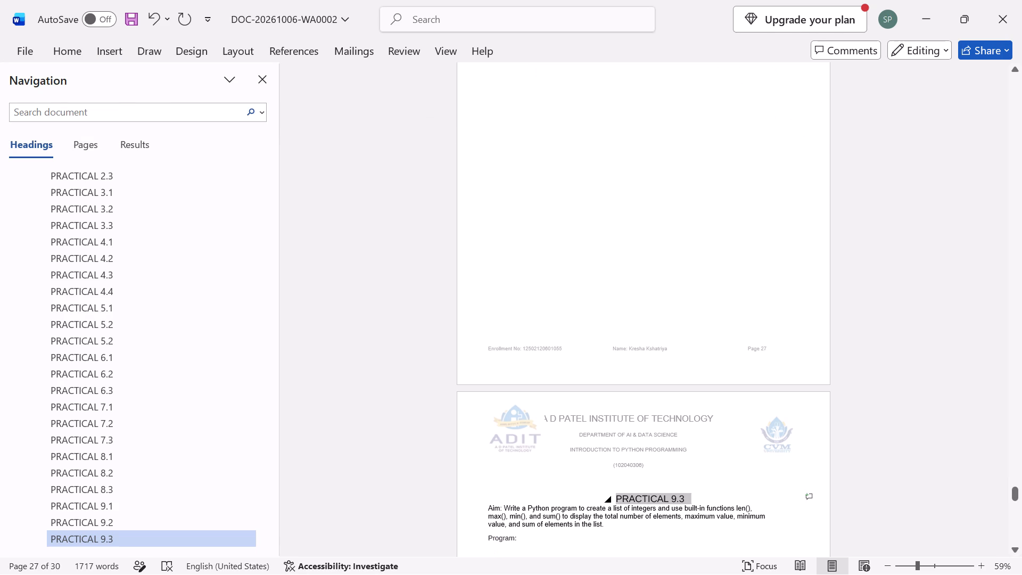
pyautogui.moveTo(648, 501); pyautogui.dragTo(642, 501)
pyautogui.hotkey('ctrl', 'c')
pyautogui.scroll(-4, 642, 501)
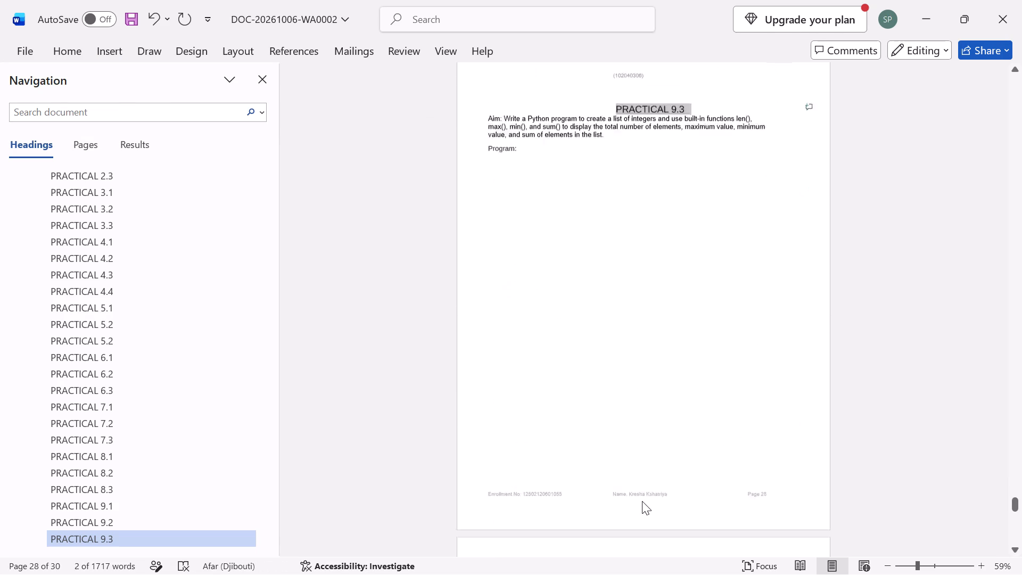
pyautogui.click(589, 282)
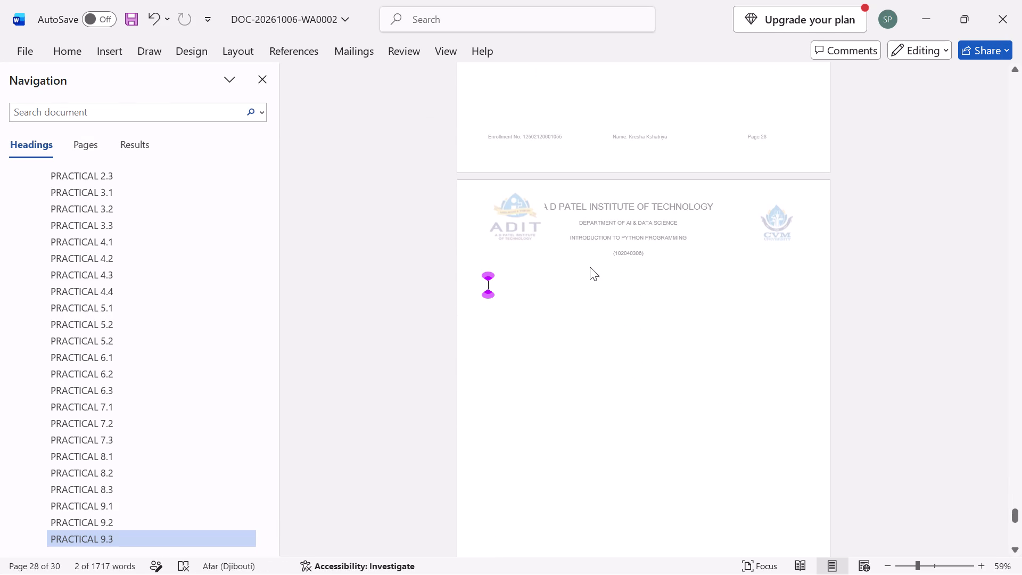
pyautogui.click(590, 266)
pyautogui.hotkey('ctrl', 'v')
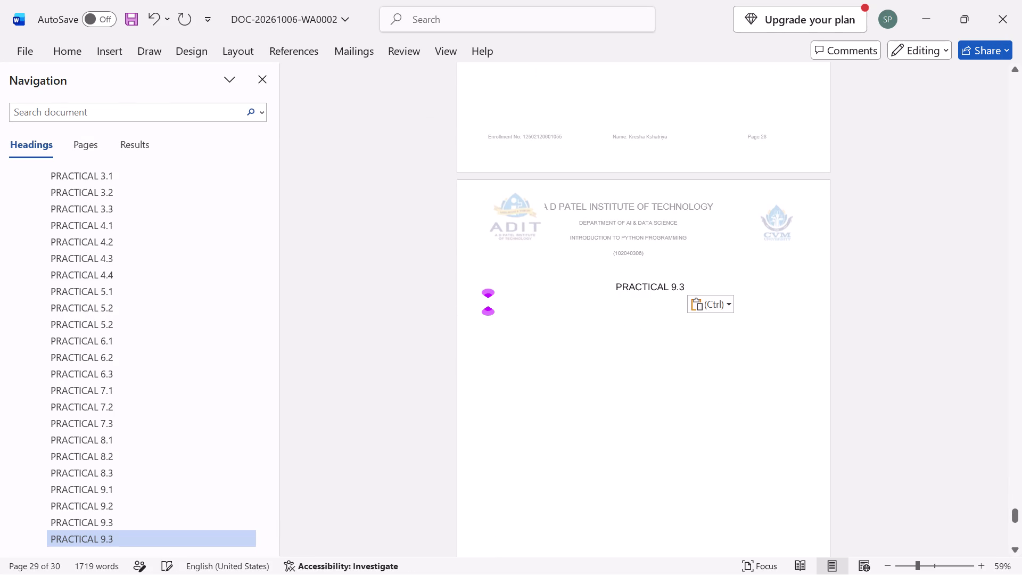
# Change the number in the pasted heading so that it reads PRACTICAL 10.1.
pyautogui.click(688, 283)
pyautogui.press('BackSpace')
pyautogui.press('BackSpace')
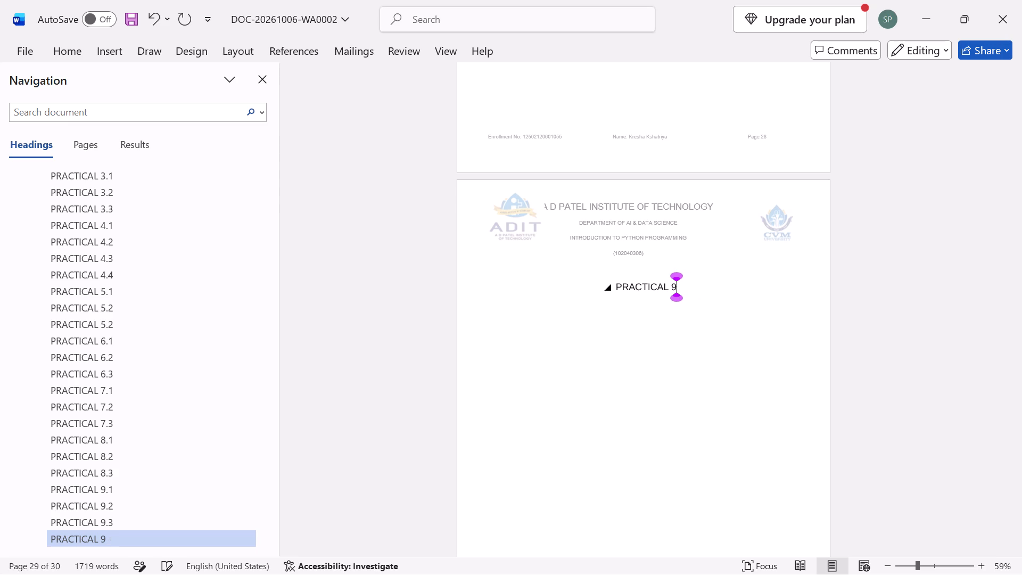
pyautogui.press('BackSpace')
pyautogui.write('10.2')
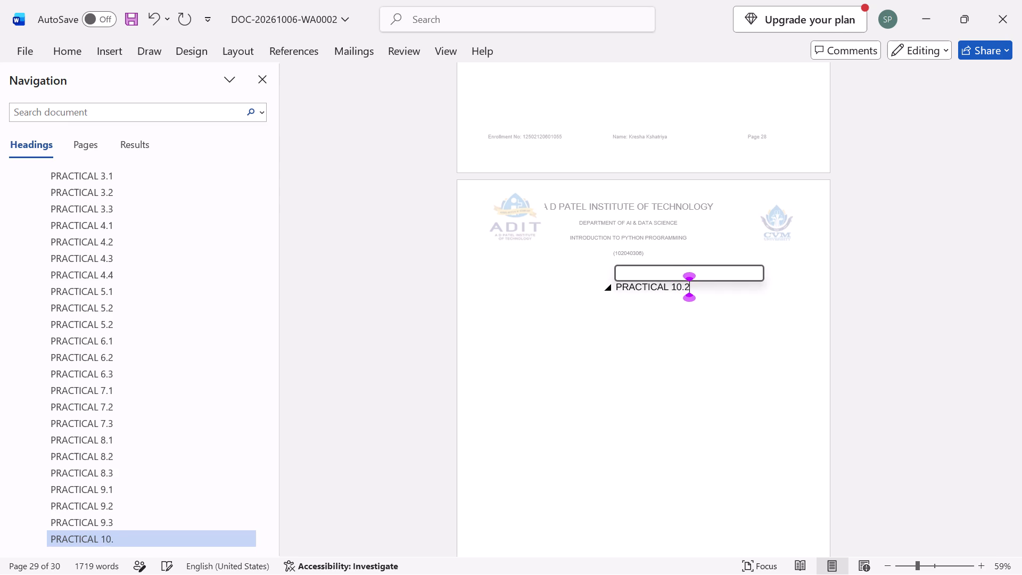
pyautogui.press('BackSpace')
pyautogui.press('1')
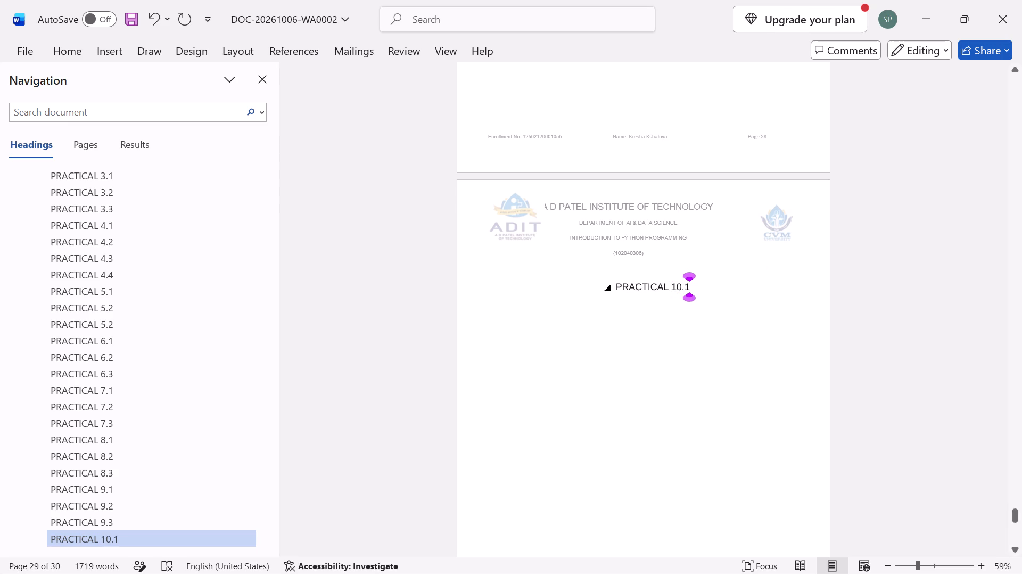
# Copy the "Aim:" label from PRACTICAL 9.3 and place the cursor at the end of the PRACTICAL 10.1 heading.
pyautogui.scroll(4, 668, 269)
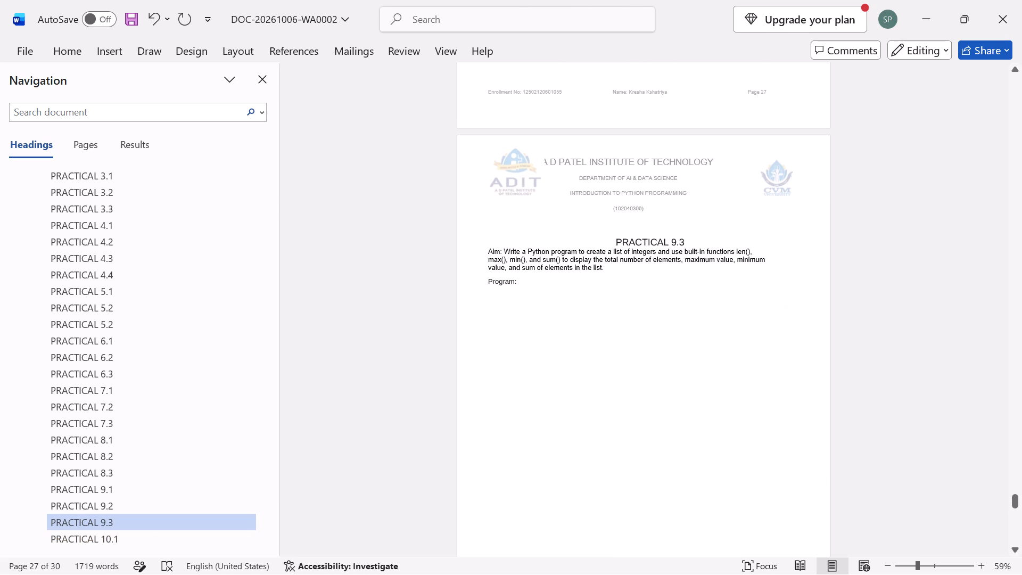
pyautogui.moveTo(504, 250); pyautogui.dragTo(480, 253)
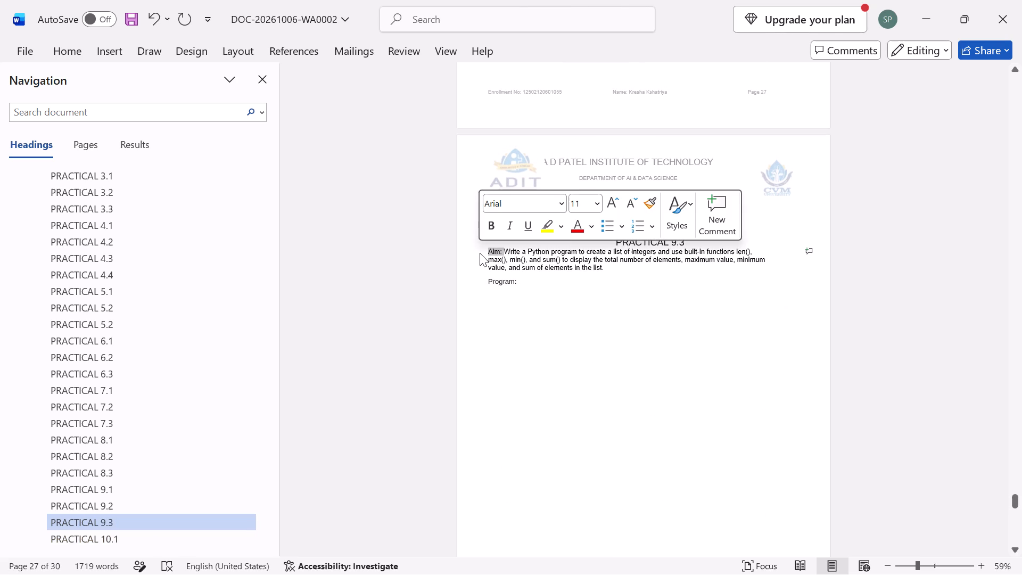
pyautogui.hotkey('ctrl', 'c')
pyautogui.scroll(-2, 480, 253)
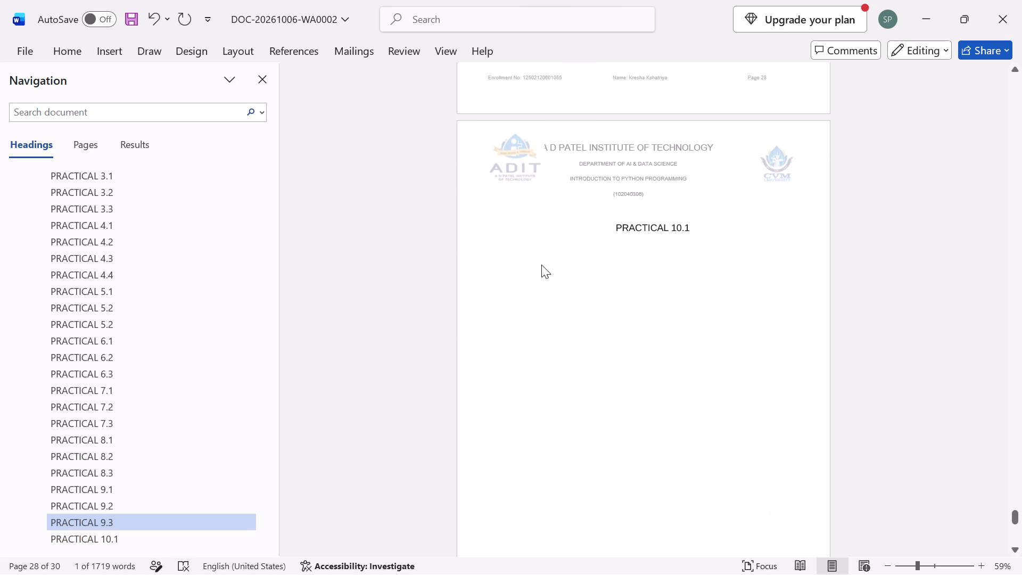
pyautogui.click(708, 227)
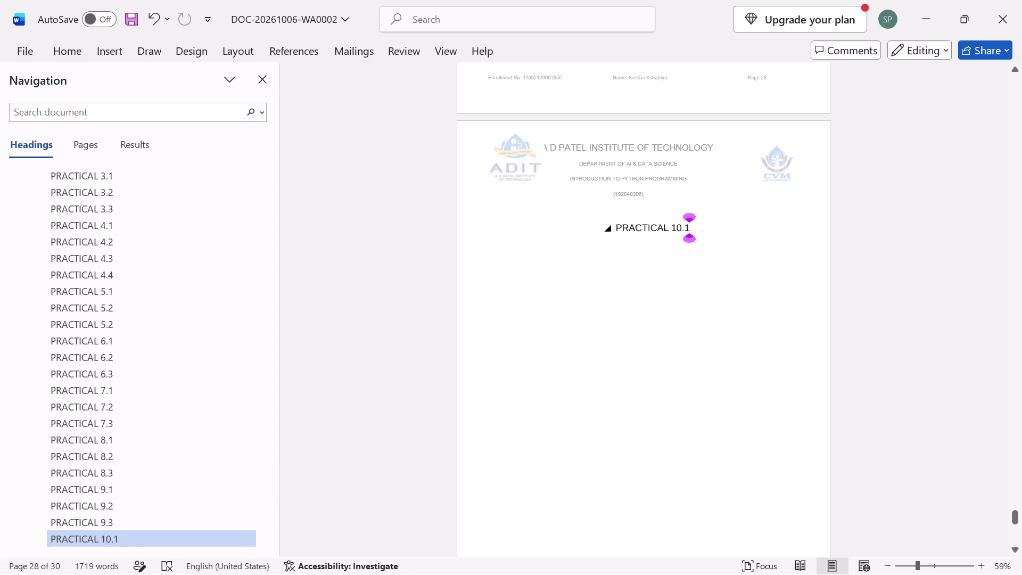
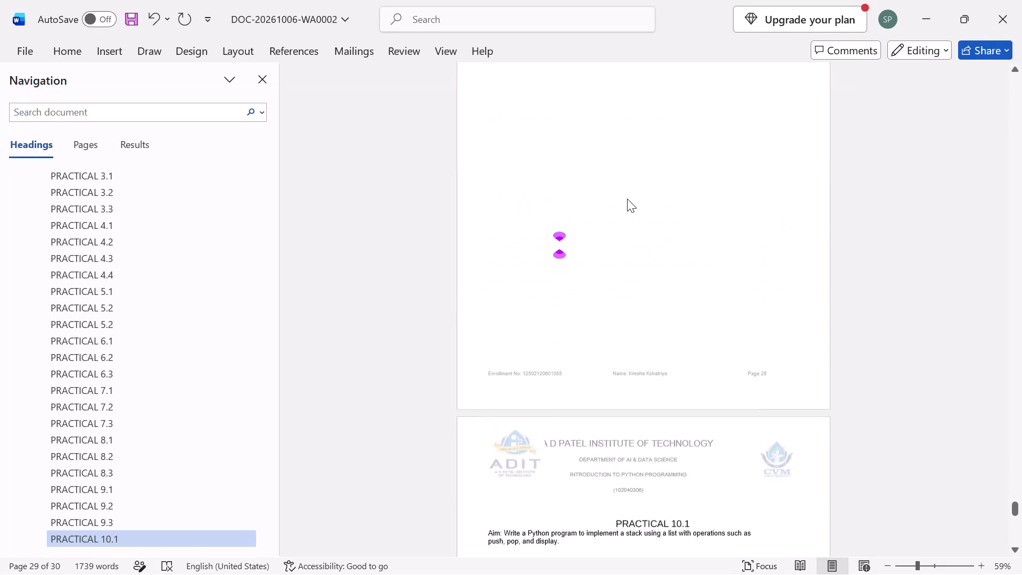
# Copy the "Program:" label from PRACTICAL 9.3 and paste it on a new line below the Aim of PRACTICAL 10.1.
pyautogui.scroll(1, 627, 199)
pyautogui.moveTo(520, 136); pyautogui.dragTo(490, 136)
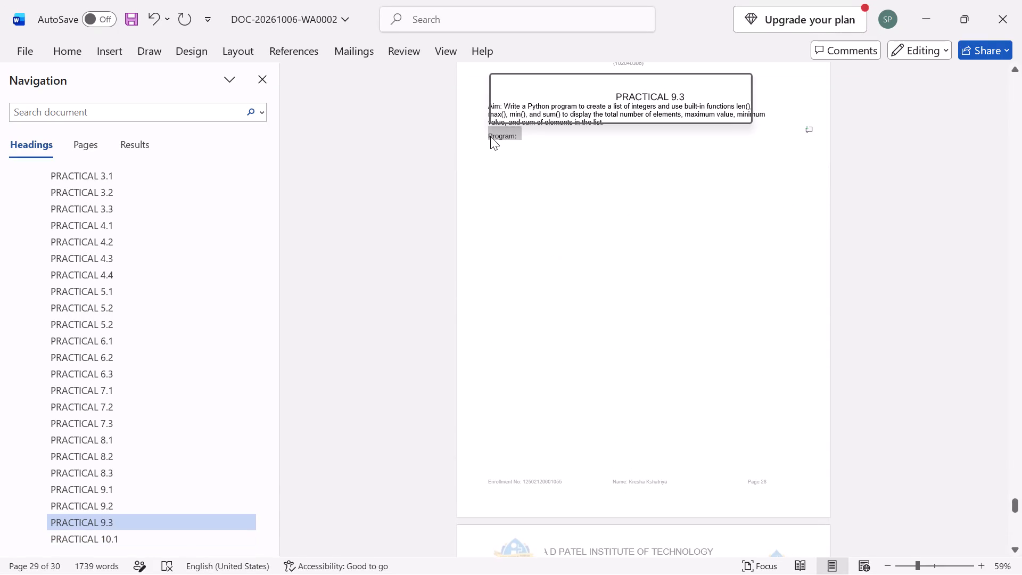
pyautogui.hotkey('ctrl', 'c')
pyautogui.scroll(-3, 490, 136)
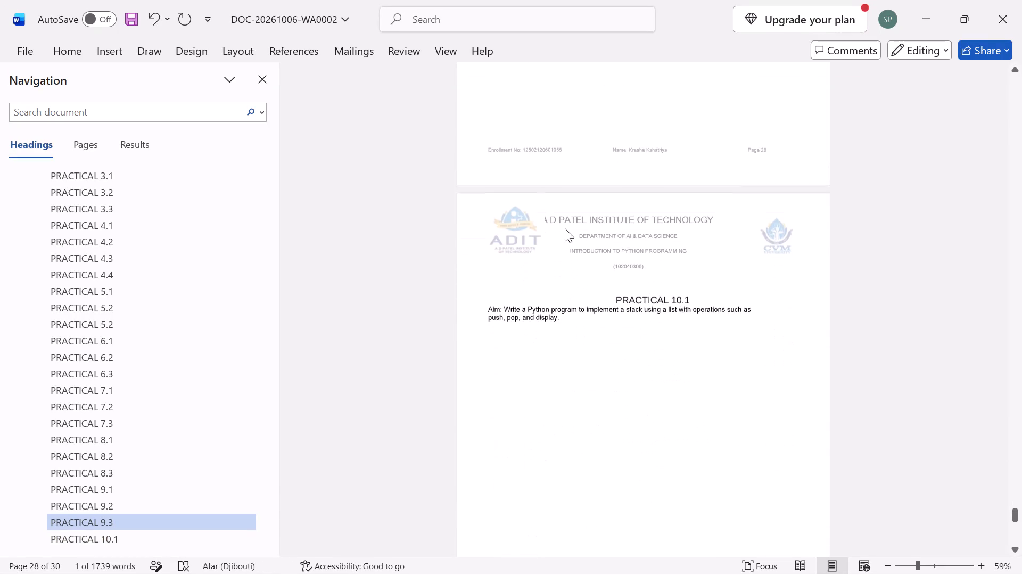
pyautogui.click(583, 280)
pyautogui.press('Return')
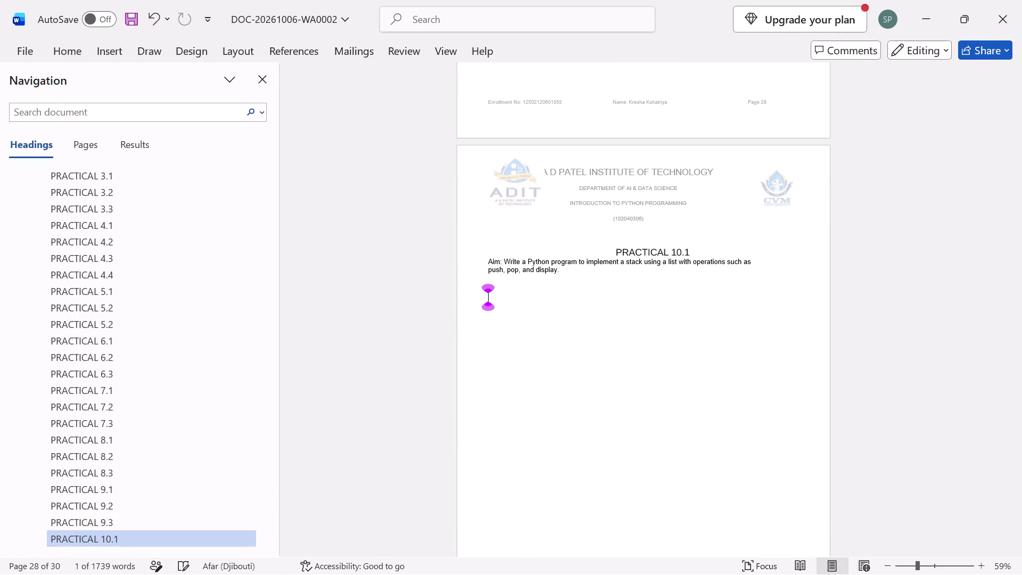
pyautogui.hotkey('ctrl', 'v')
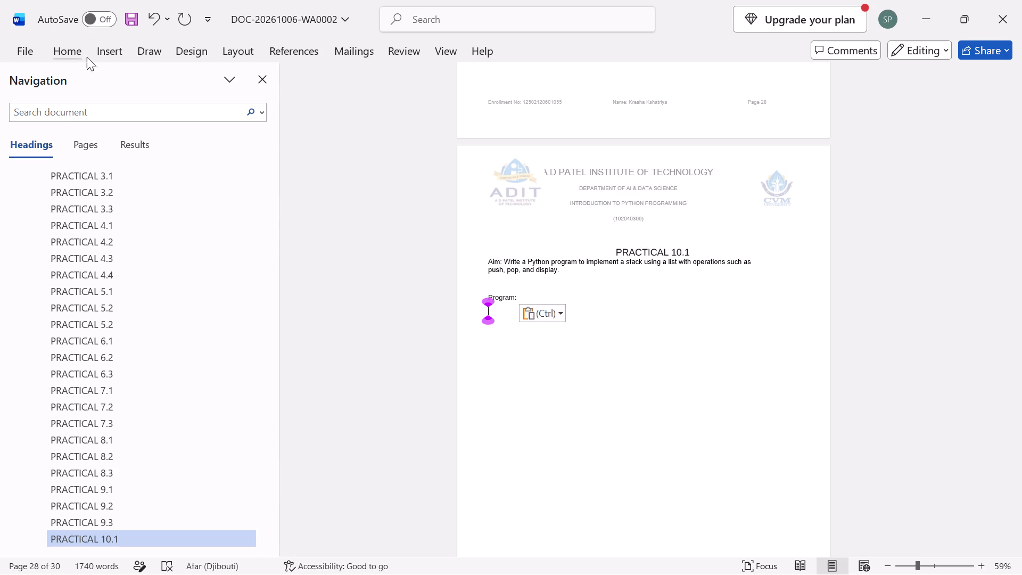
# Insert a page break after the "Program:" label of PRACTICAL 10.1.
pyautogui.click(102, 51)
pyautogui.click(80, 112)
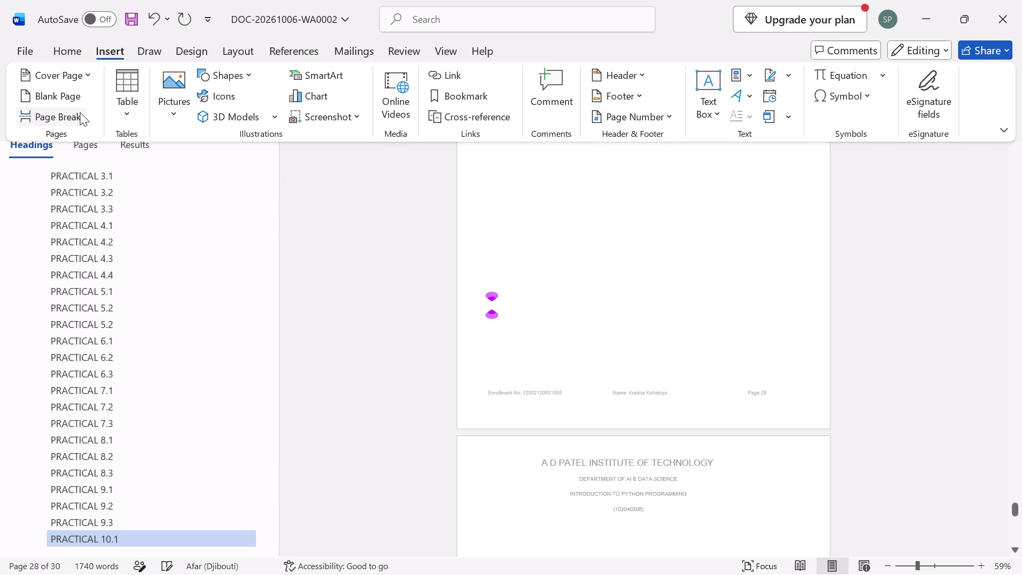
# Copy the PRACTICAL 10.1 heading and paste it at the top of the new blank page.
pyautogui.scroll(4, 617, 323)
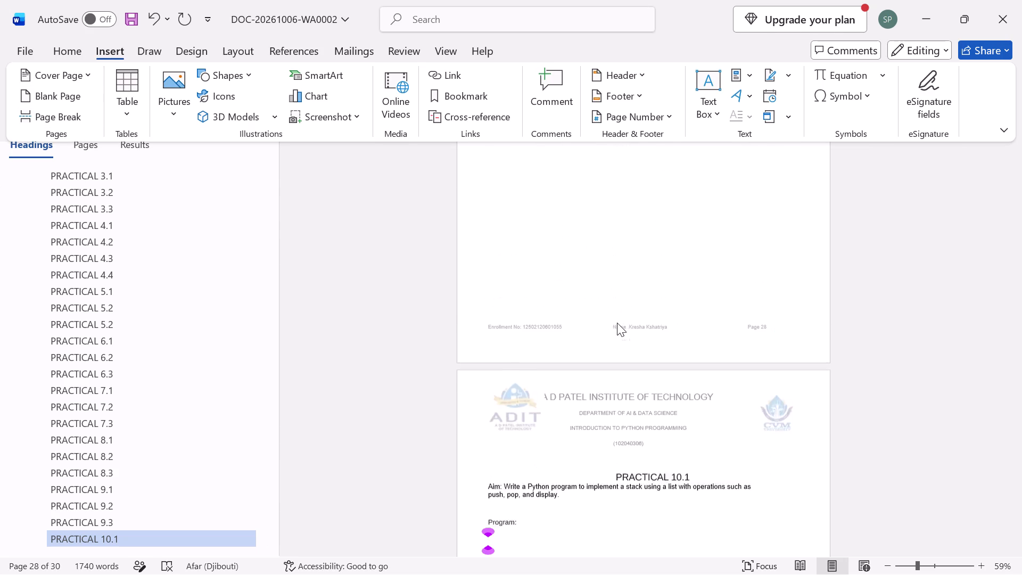
pyautogui.click(700, 503)
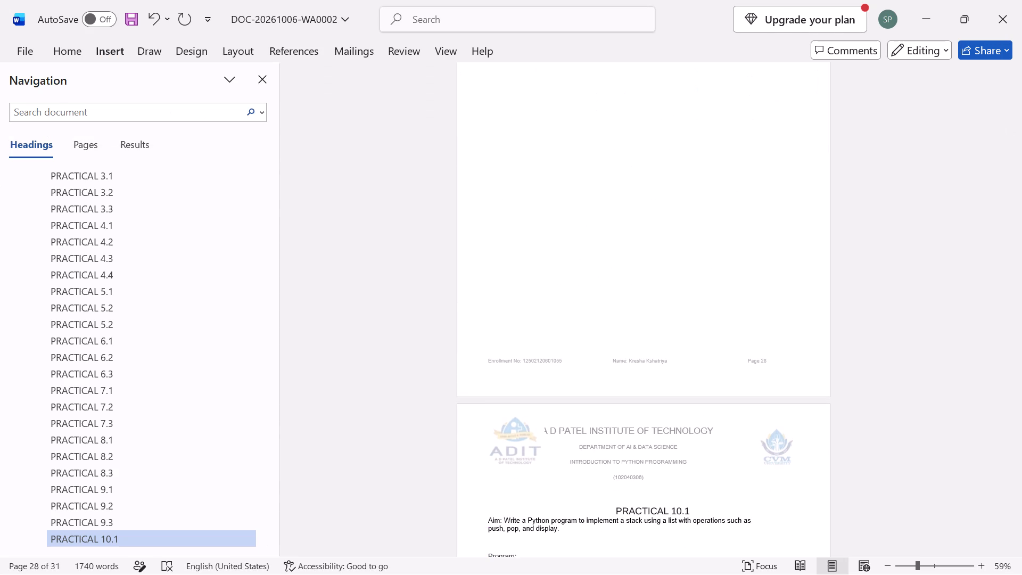
pyautogui.moveTo(698, 512); pyautogui.dragTo(632, 517)
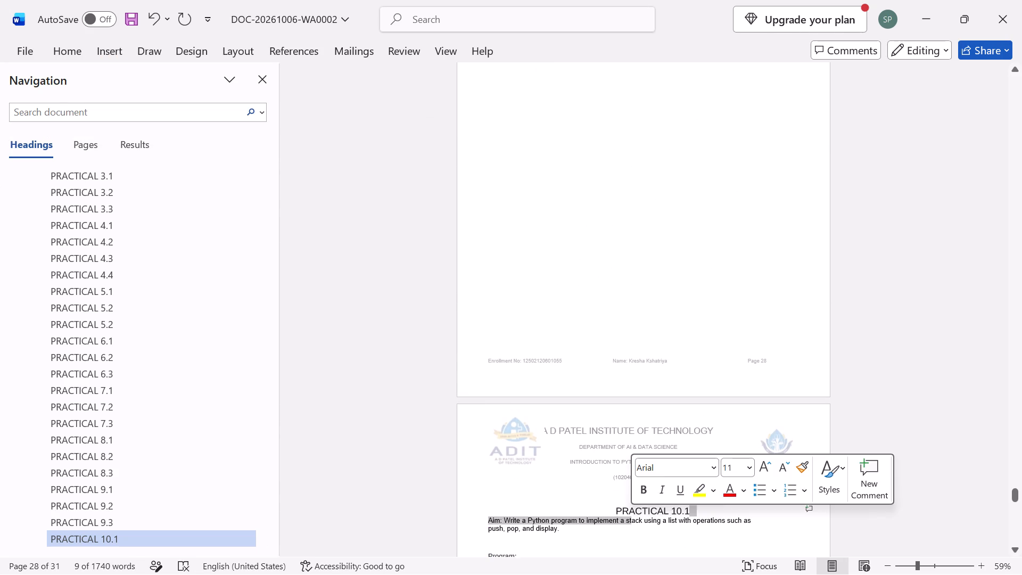
pyautogui.click(673, 554)
pyautogui.moveTo(701, 496); pyautogui.dragTo(658, 492)
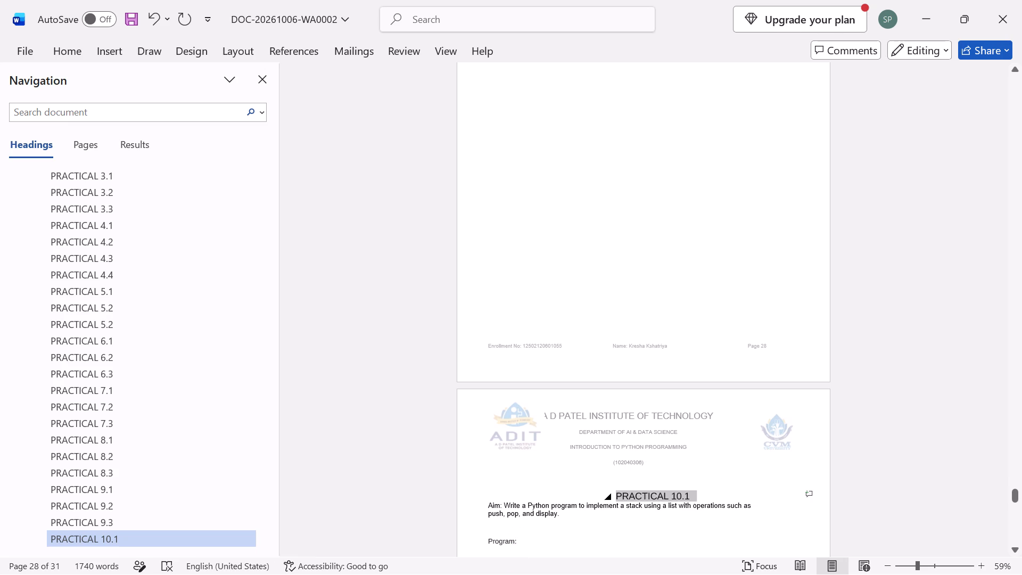
pyautogui.moveTo(658, 492); pyautogui.dragTo(646, 491)
pyautogui.hotkey('ctrl', 'c')
pyautogui.scroll(-2, 646, 491)
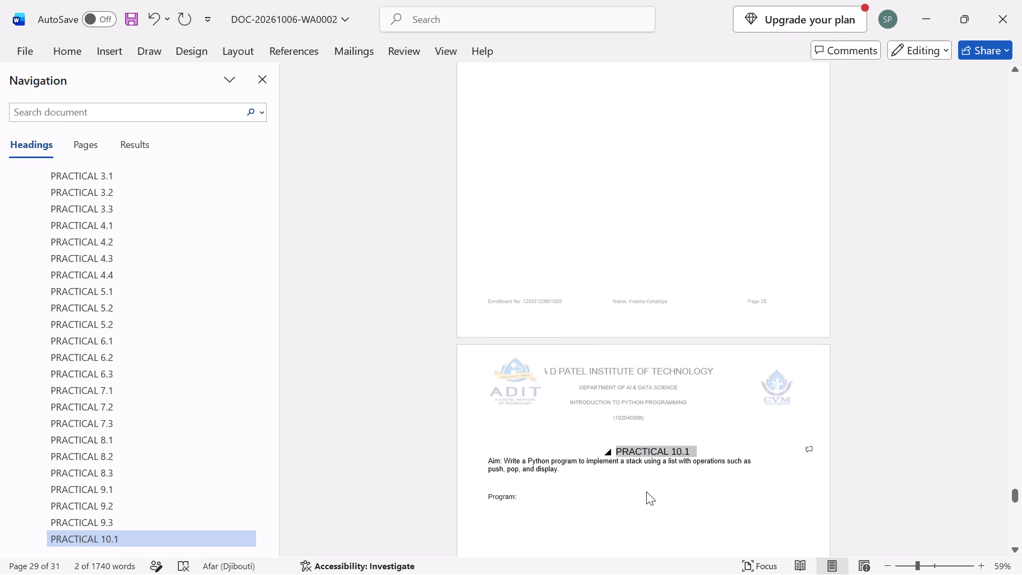
pyautogui.scroll(-2, 646, 491)
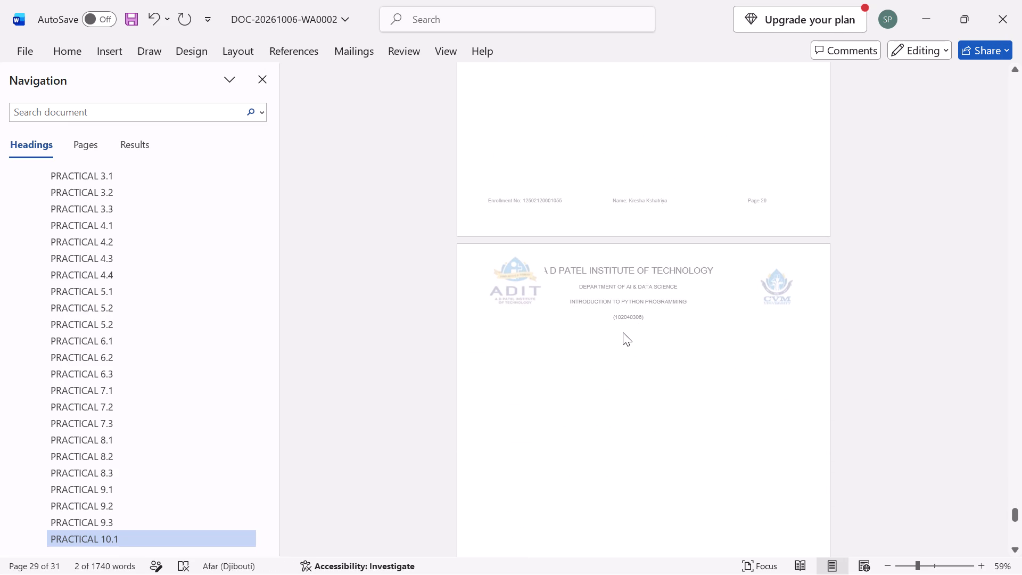
pyautogui.click(623, 332)
pyautogui.hotkey('ctrl', 'v')
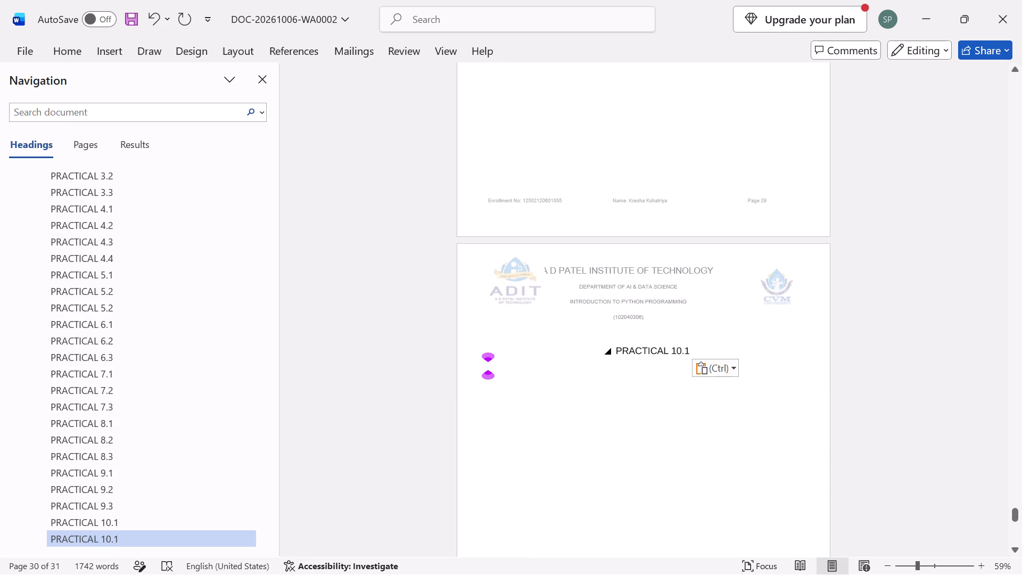
# Change the number in the pasted heading so that it reads PRACTICAL 10.2.
pyautogui.click(697, 348)
pyautogui.press('BackSpace')
pyautogui.press('2')
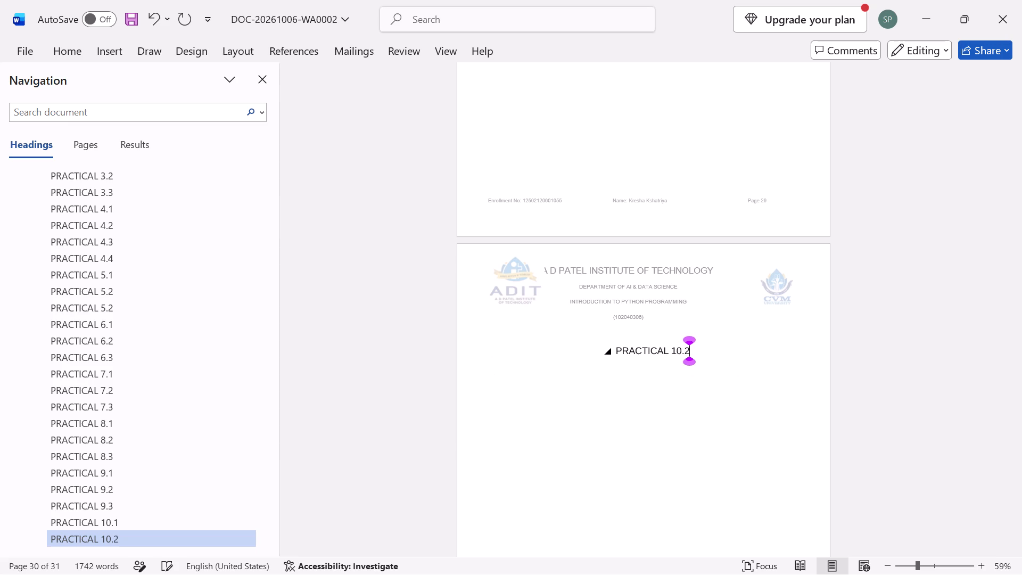
# Copy the "Aim:" label from PRACTICAL 10.1 and start a new line below the PRACTICAL 10.2 heading for it.
pyautogui.scroll(2, 691, 242)
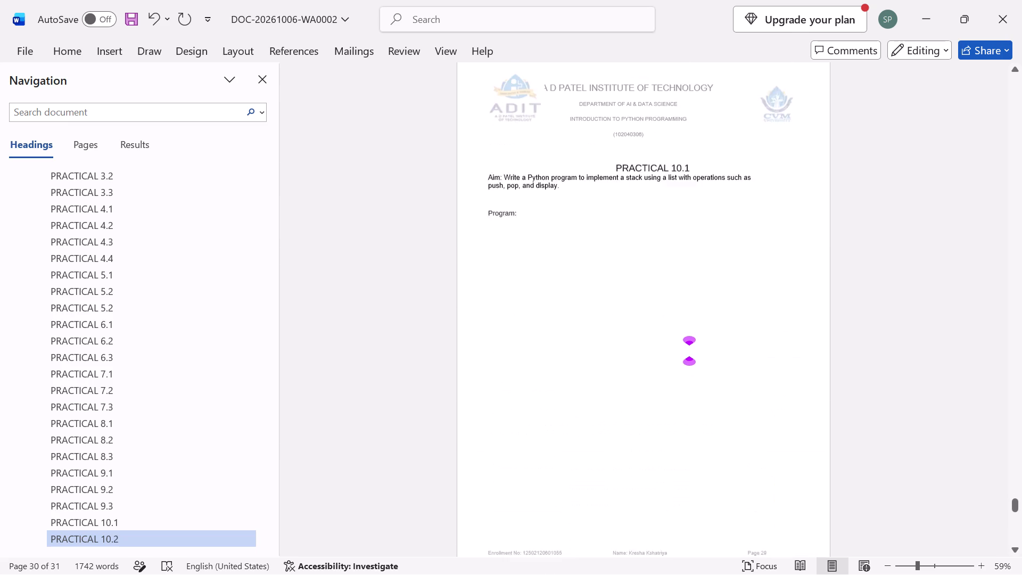
pyautogui.moveTo(505, 191); pyautogui.dragTo(485, 192)
pyautogui.hotkey('ctrl', 'c')
pyautogui.scroll(-2, 485, 192)
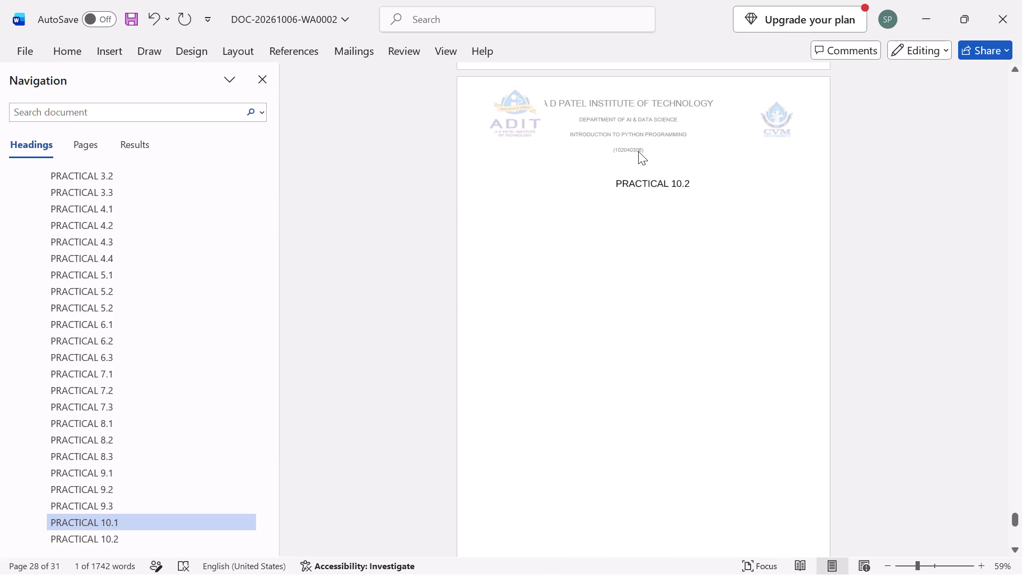
pyautogui.click(702, 178)
pyautogui.press('Return')
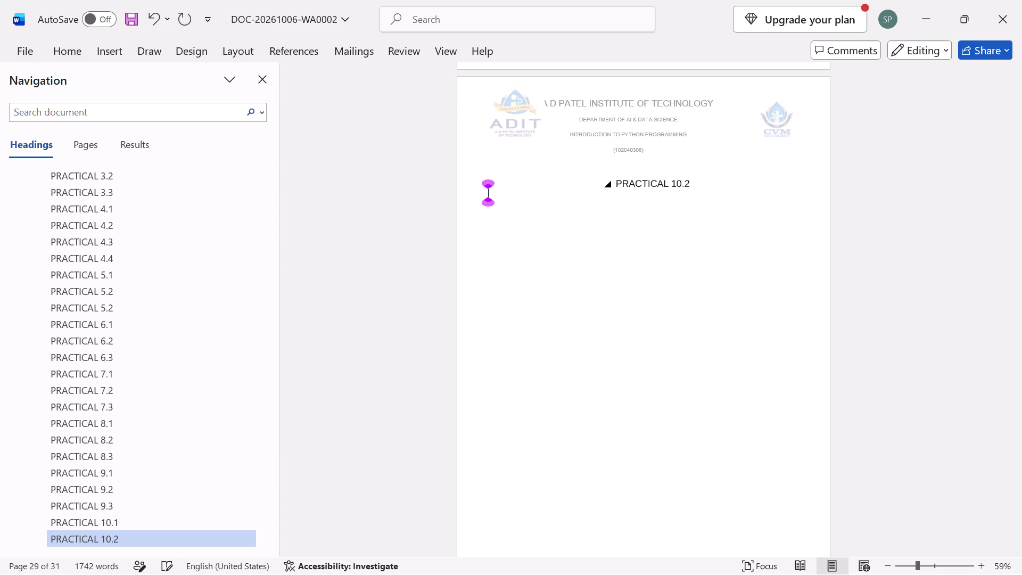
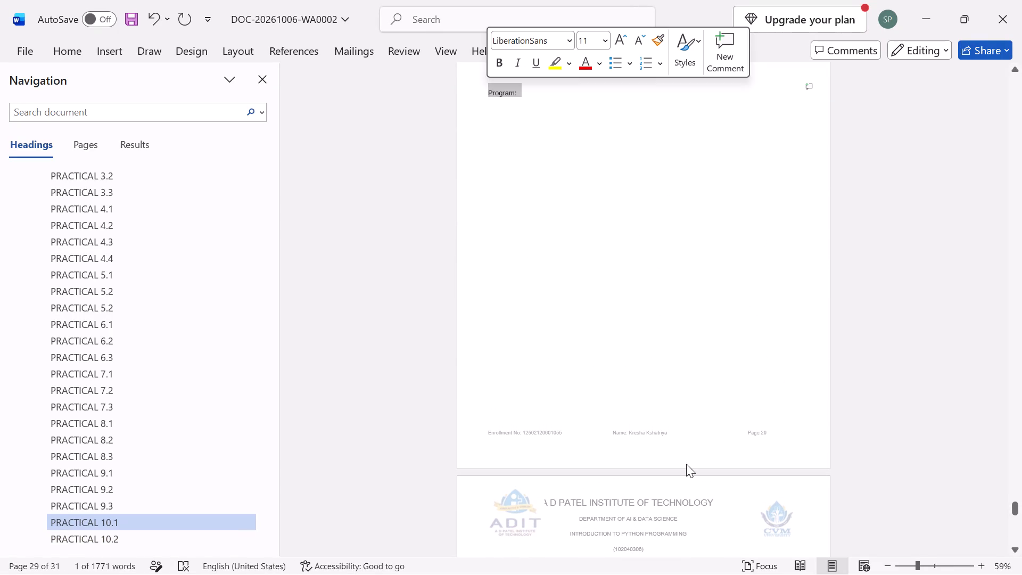
# Paste the copied "Program:" label below the Aim text of PRACTICAL 10.2, leaving a blank line between them.
pyautogui.scroll(-2, 686, 464)
pyautogui.click(763, 368)
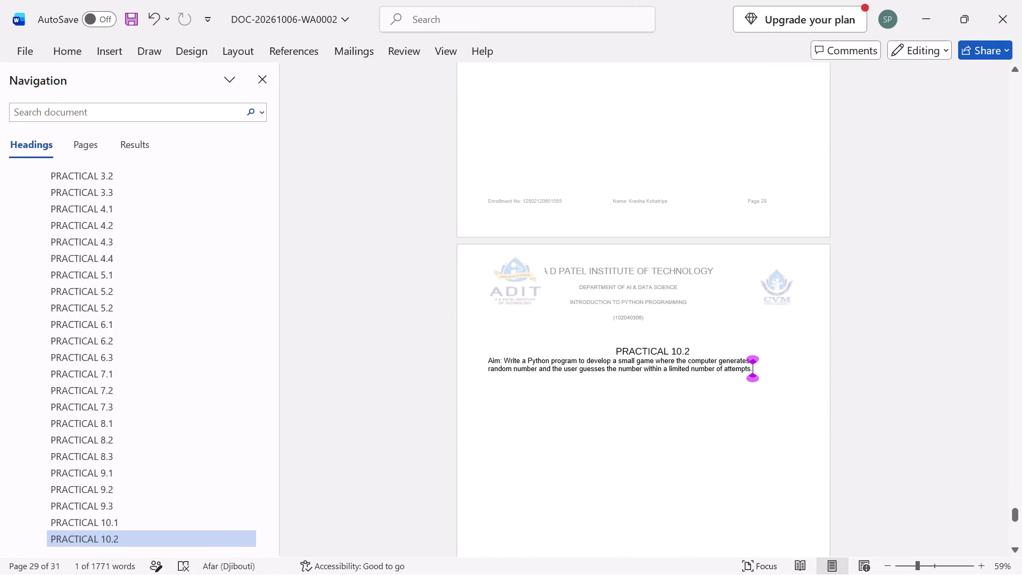
pyautogui.press('Return')
pyautogui.press('Return')
pyautogui.hotkey('ctrl', 'v')
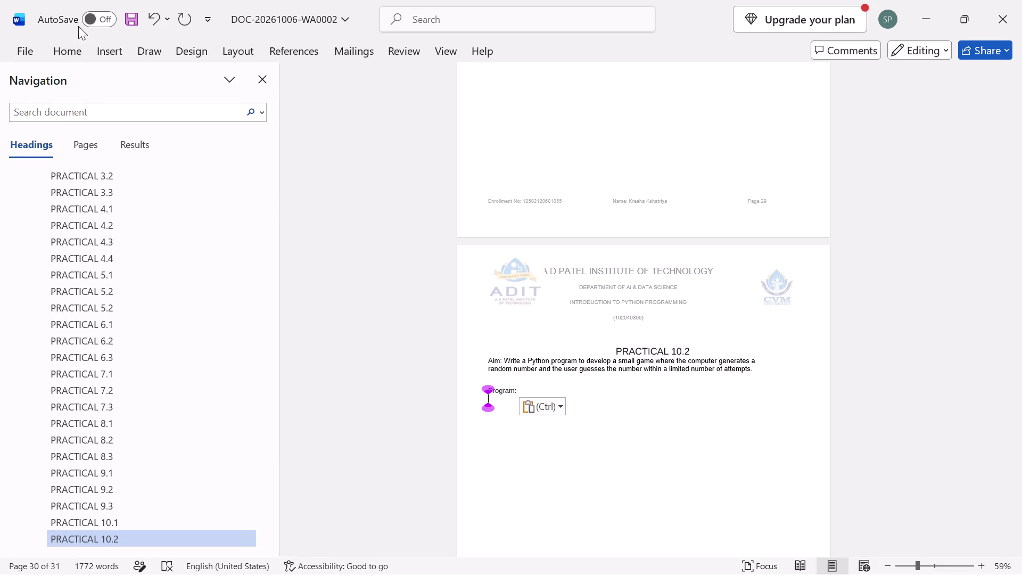
# Insert a page break after the "Program:" label of PRACTICAL 10.2.
pyautogui.click(109, 50)
pyautogui.click(77, 112)
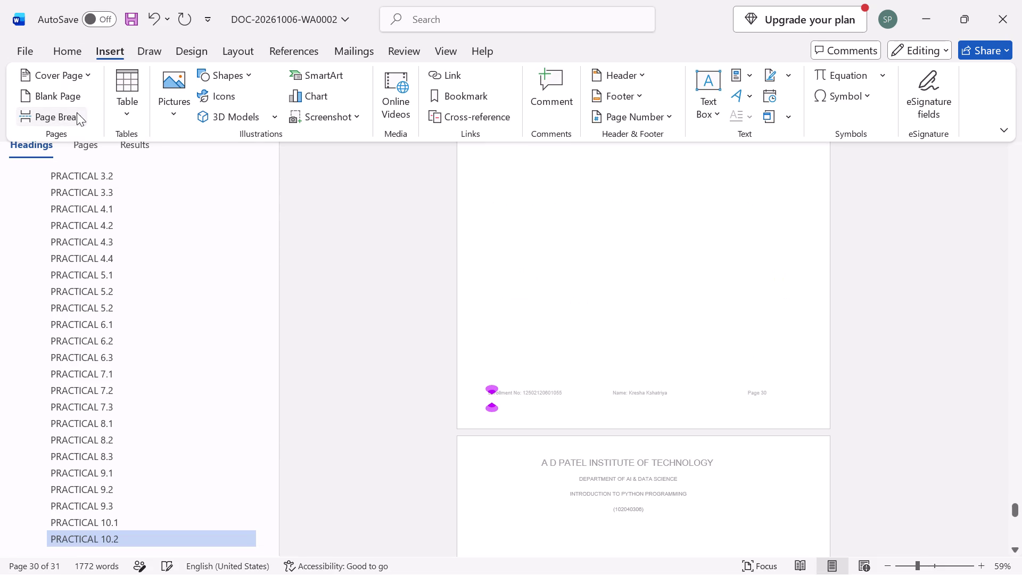
# Copy the PRACTICAL 10.2 heading and paste it at the top of the new blank page.
pyautogui.scroll(2, 472, 328)
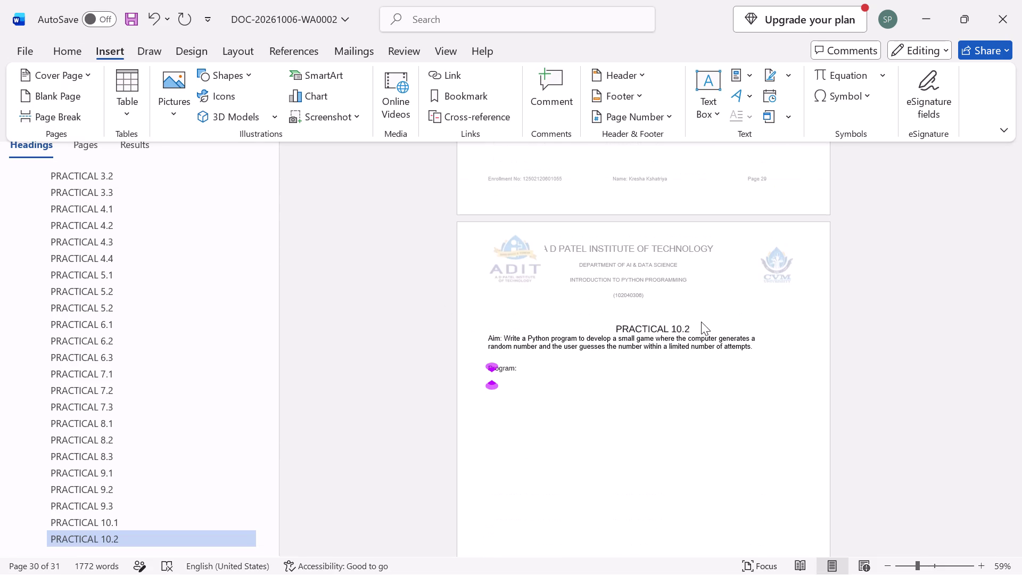
pyautogui.click(701, 322)
pyautogui.moveTo(701, 322); pyautogui.dragTo(648, 322)
pyautogui.hotkey('ctrl', 'c')
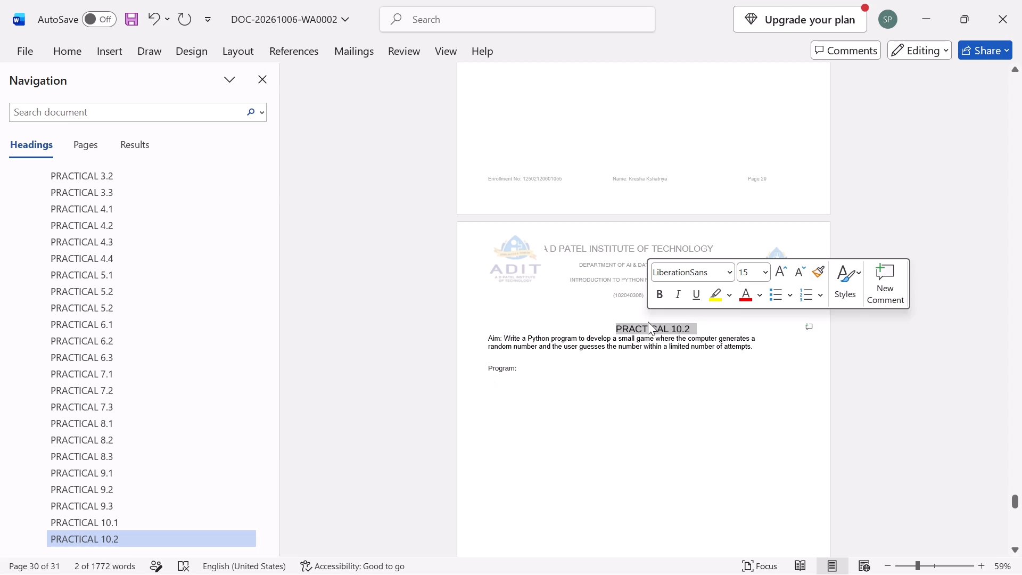
pyautogui.scroll(-3, 648, 322)
pyautogui.click(632, 208)
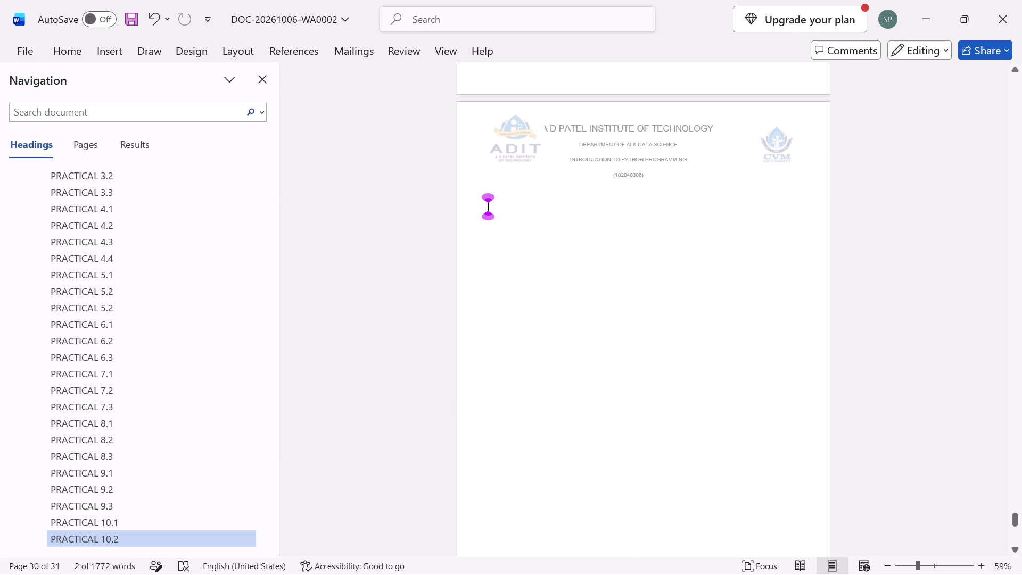
pyautogui.click(627, 180)
pyautogui.click(623, 198)
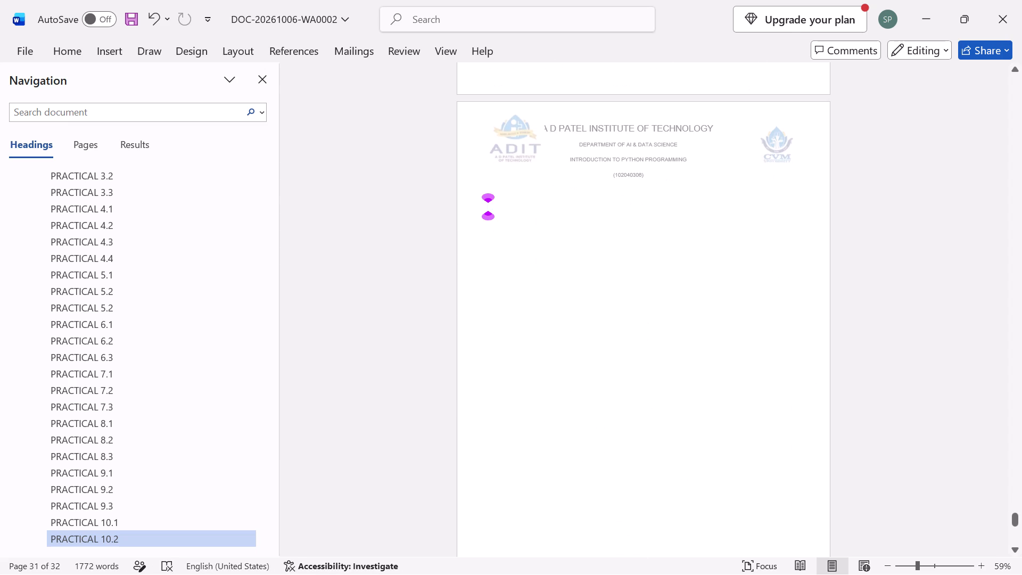
pyautogui.hotkey('ctrl', 'v')
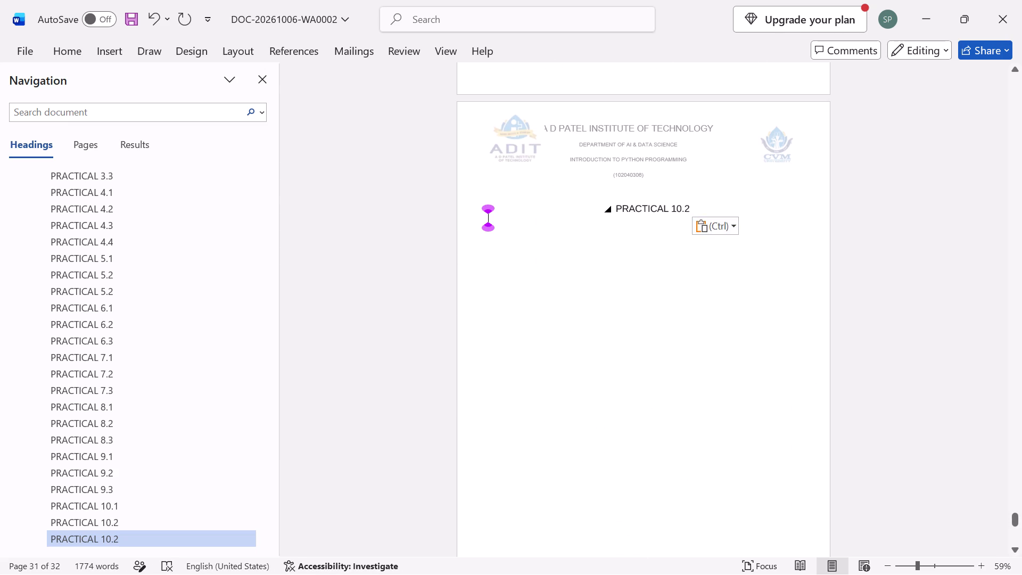
# Change the number in the pasted heading so that it reads PRACTICAL 10.3.
pyautogui.click(696, 204)
pyautogui.press('BackSpace')
pyautogui.press('3')
# Copy the "Aim:" label from PRACTICAL 10.2 and paste it on a new line below the PRACTICAL 10.3 heading.
pyautogui.scroll(1, 696, 204)
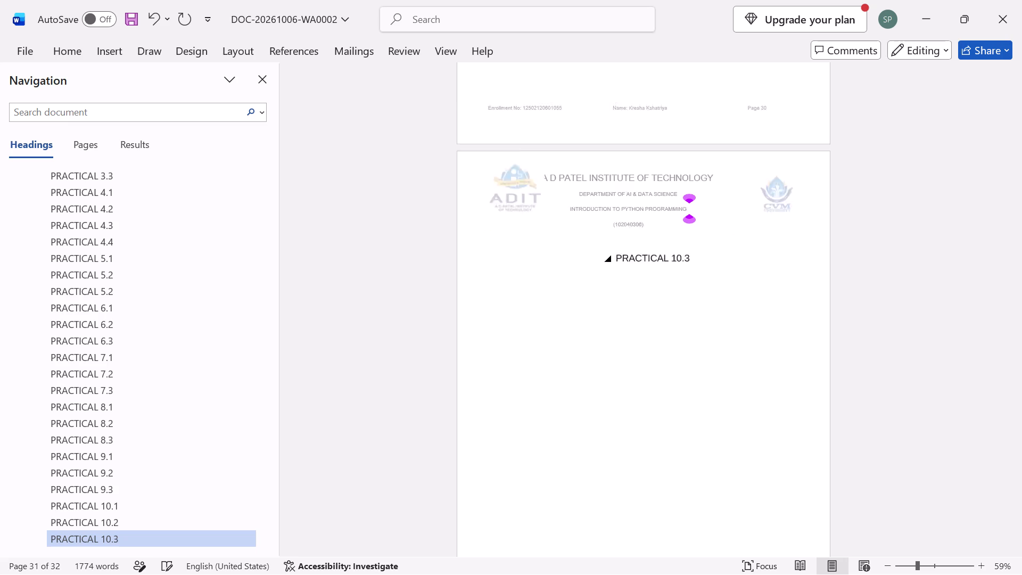
pyautogui.scroll(3, 696, 204)
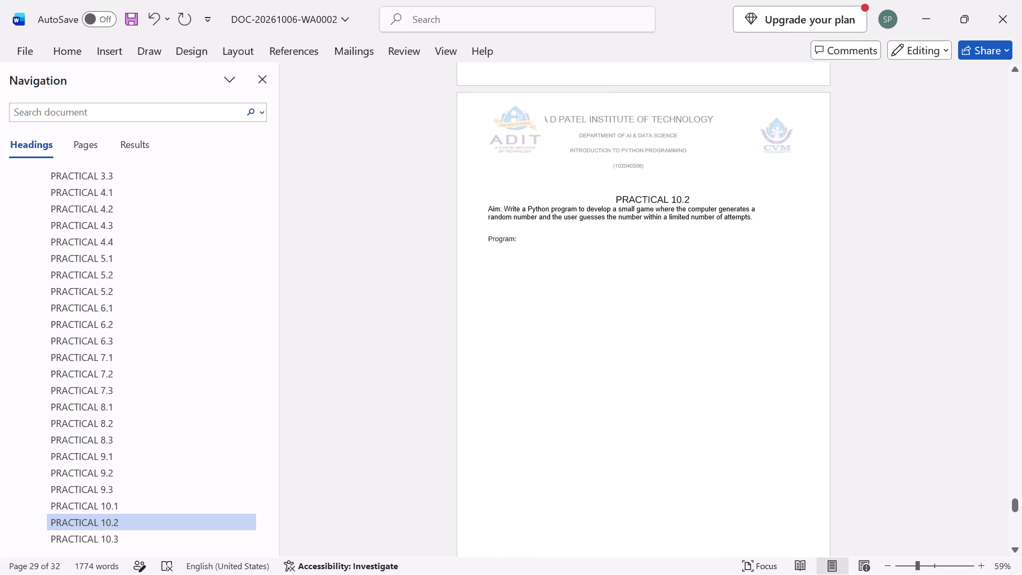
pyautogui.moveTo(503, 205); pyautogui.dragTo(481, 205)
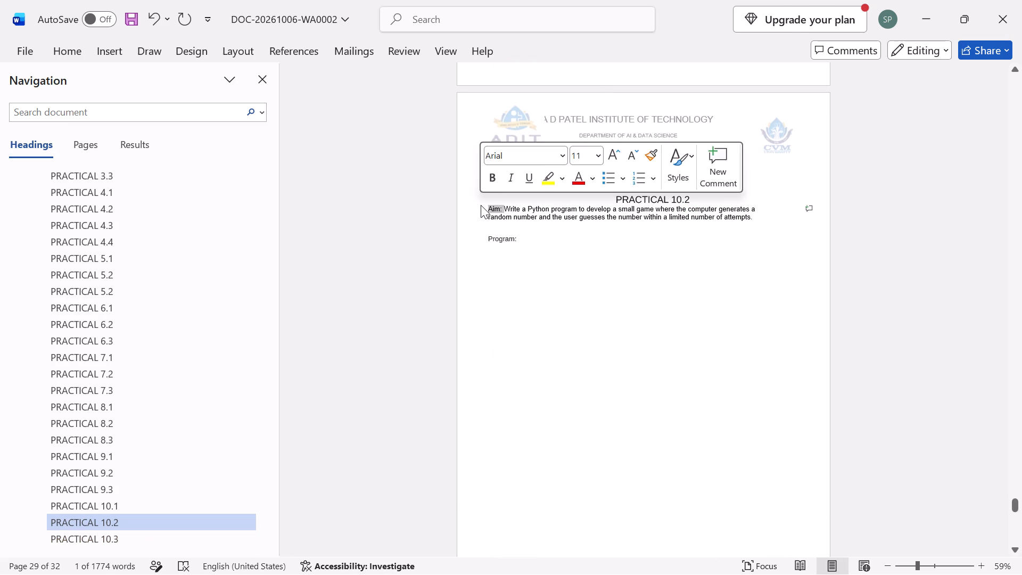
pyautogui.hotkey('ctrl', 'c')
pyautogui.scroll(-2, 481, 205)
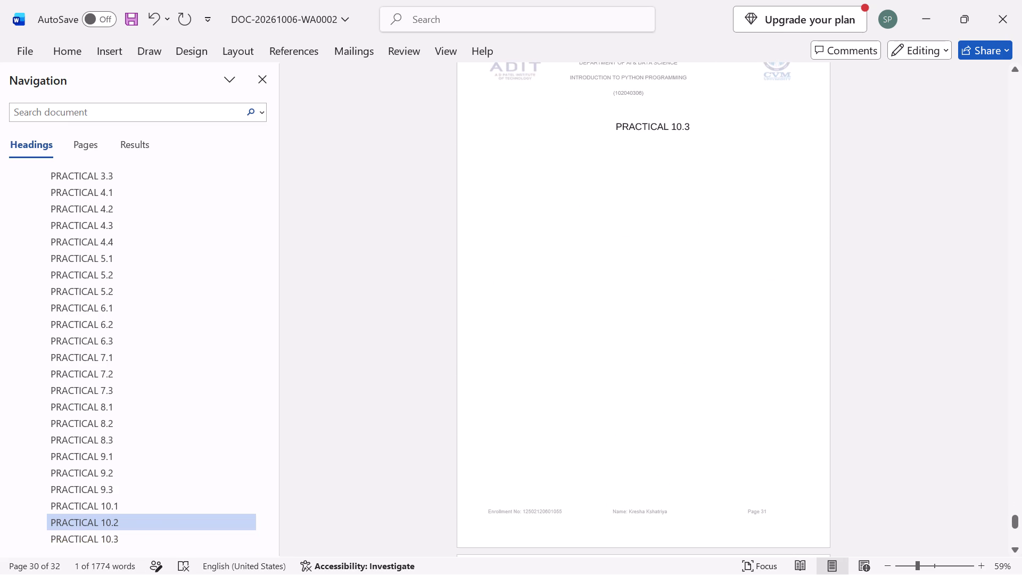
pyautogui.click(706, 122)
pyautogui.press('Return')
pyautogui.hotkey('ctrl', 'v')
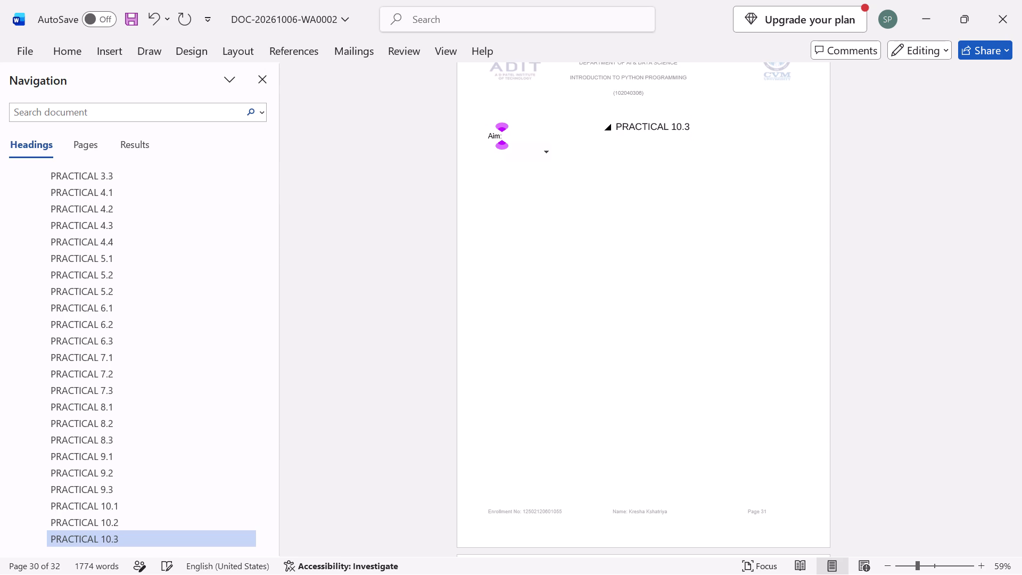
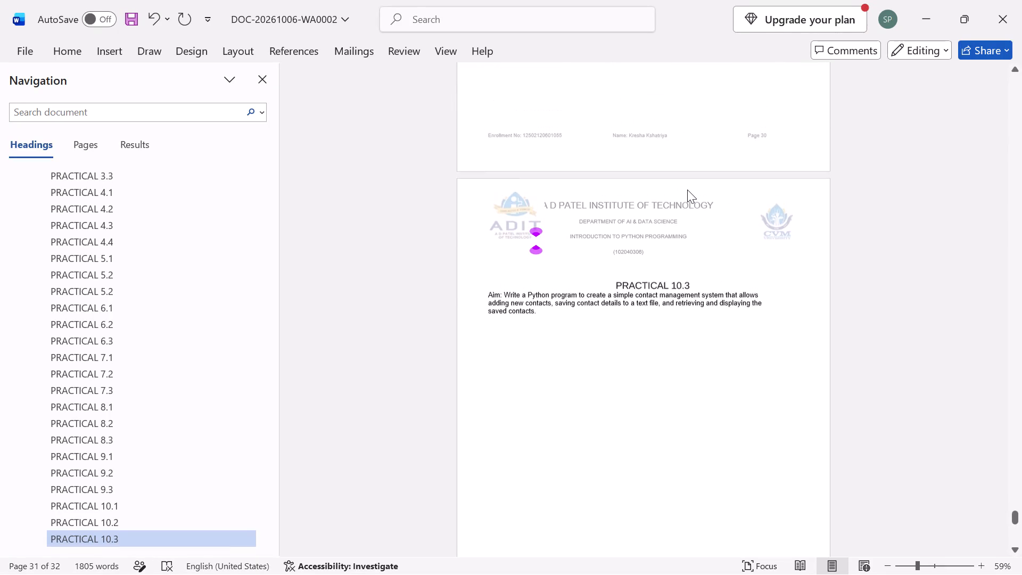
# Copy the "Program:" label from PRACTICAL 10.2 and paste it below the PRACTICAL 10.3 aim, leaving a blank line between them.
pyautogui.scroll(3, 687, 190)
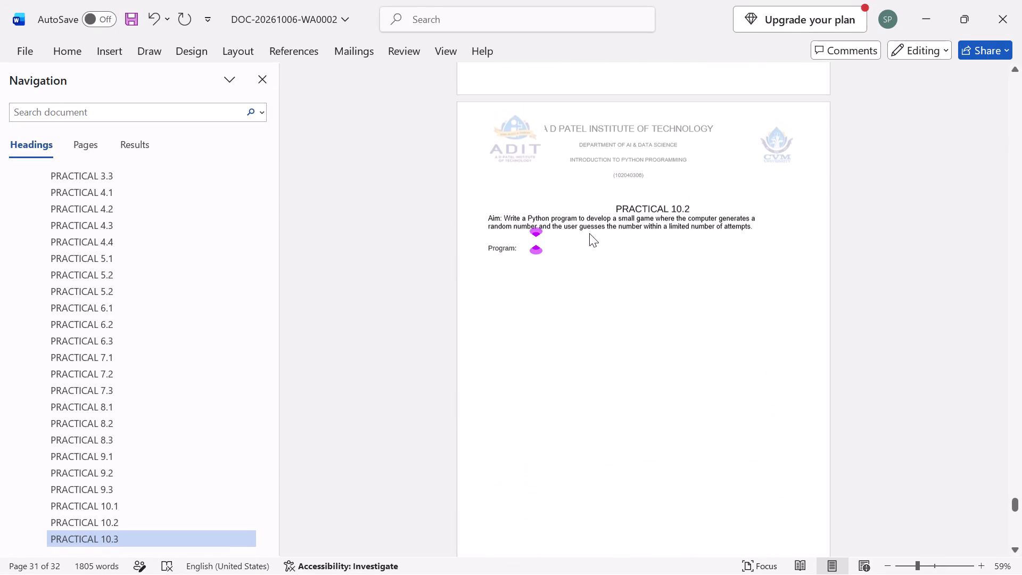
pyautogui.moveTo(524, 253); pyautogui.dragTo(484, 253)
pyautogui.hotkey('ctrl', 'c')
pyautogui.scroll(-4, 484, 253)
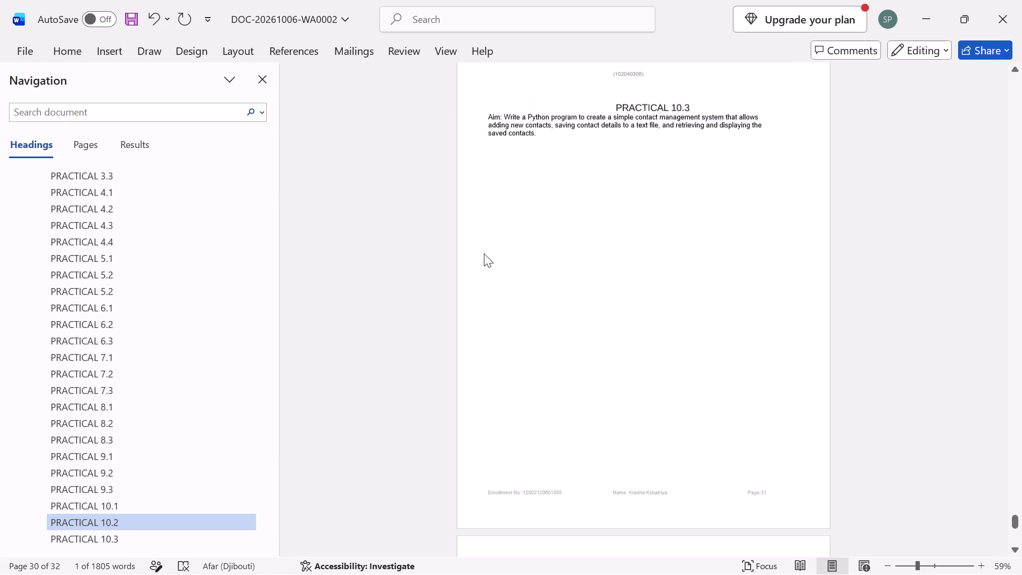
pyautogui.scroll(1, 572, 125)
pyautogui.click(548, 154)
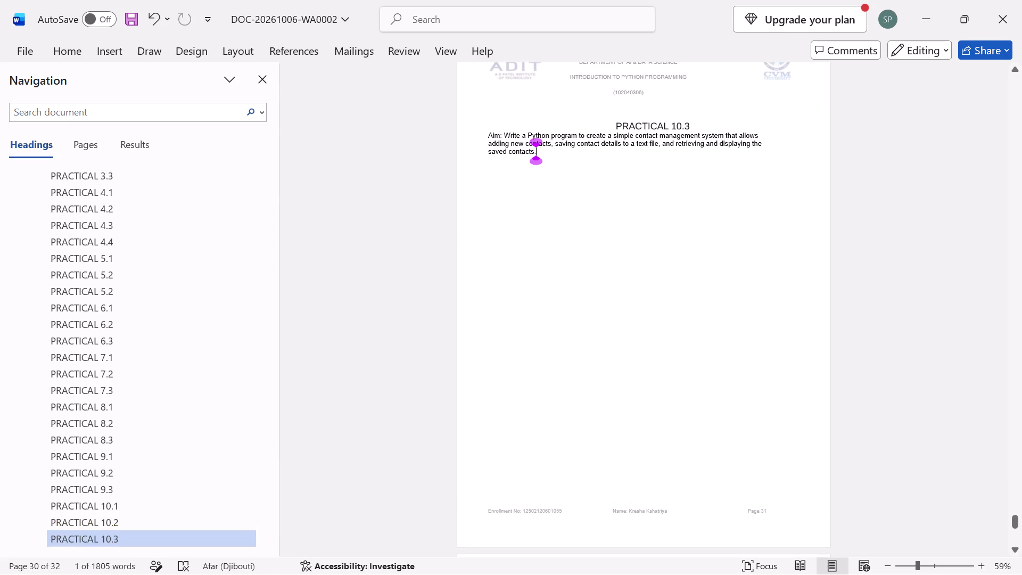
pyautogui.press('Return')
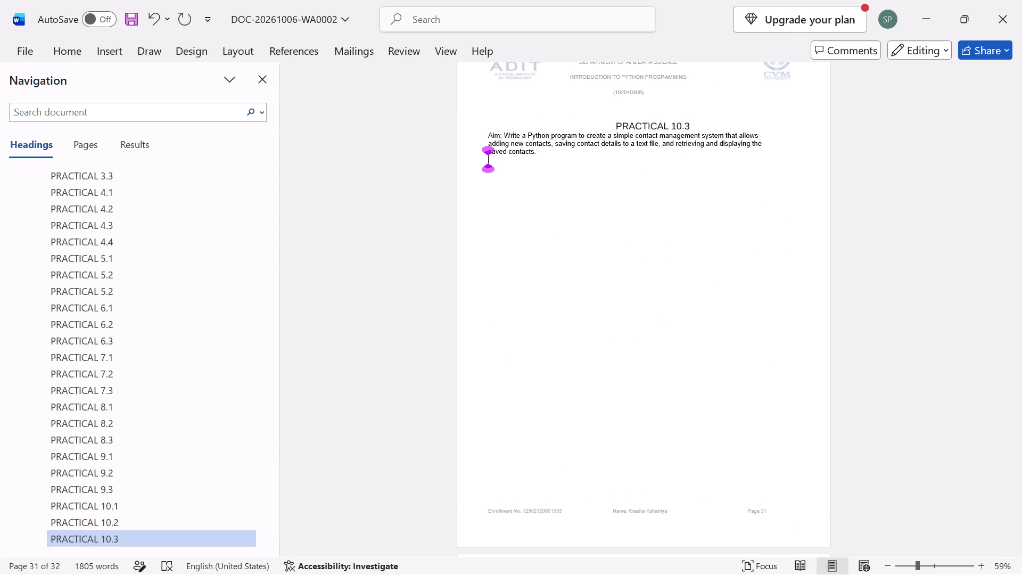
pyautogui.press('Return')
pyautogui.hotkey('ctrl', 'v')
# Review the spacing and layout of the practical pages from PRACTICAL 4.4 to the second PRACTICAL 5.2.
pyautogui.scroll(6, 548, 154)
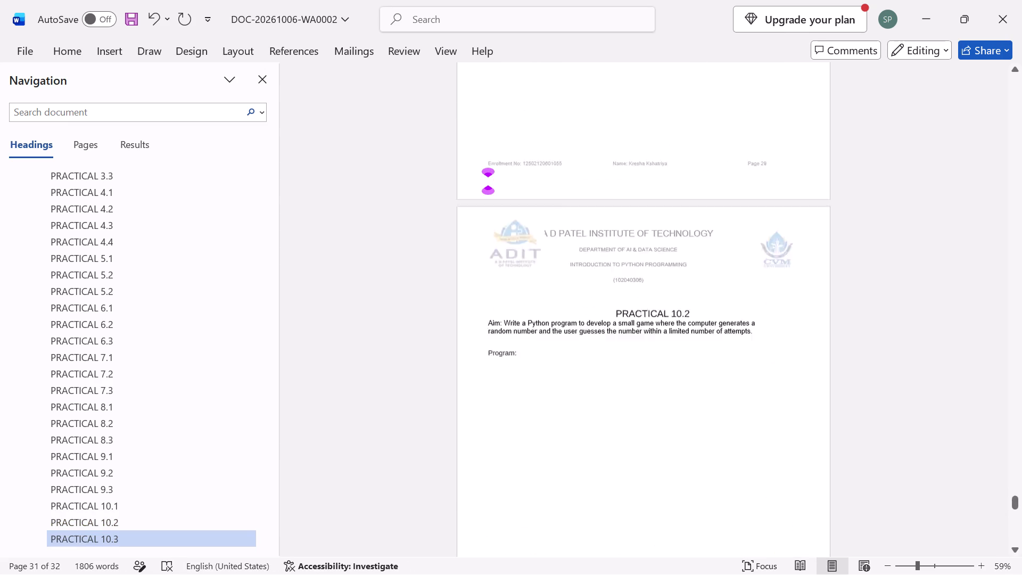
pyautogui.scroll(20, 548, 154)
pyautogui.scroll(3, 548, 154)
pyautogui.scroll(-1, 548, 154)
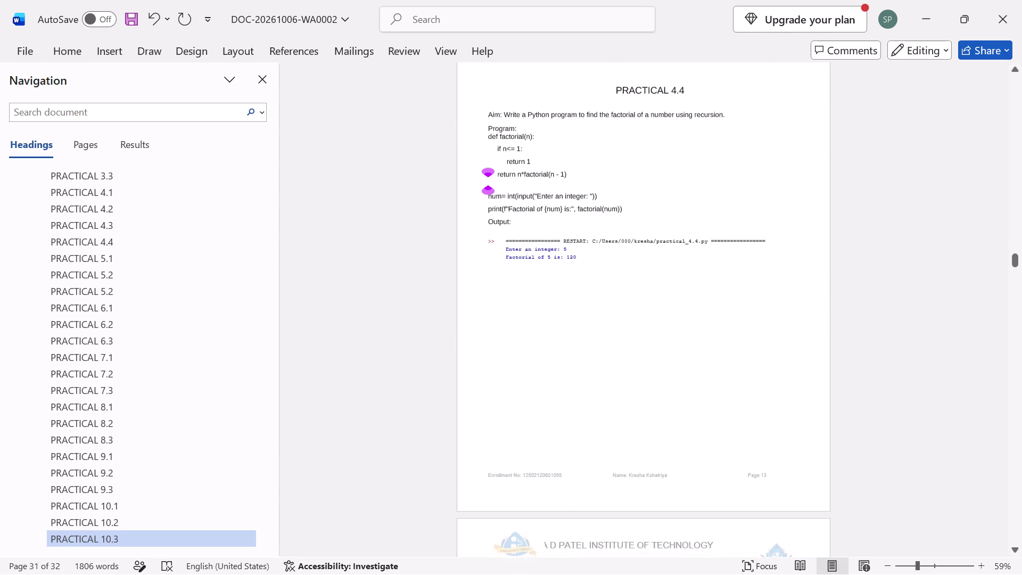
pyautogui.scroll(-4, 548, 154)
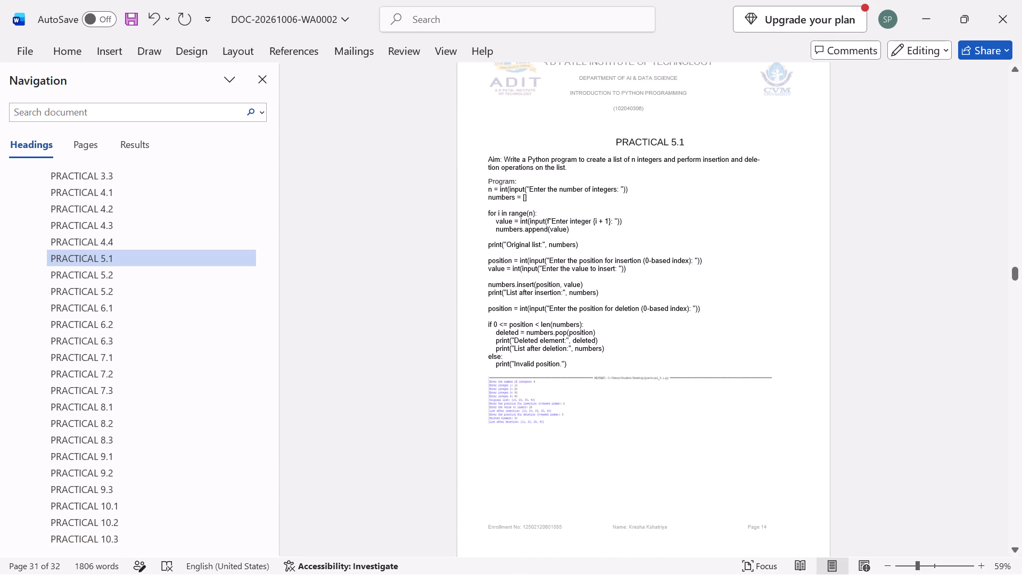
pyautogui.scroll(-2, 634, 369)
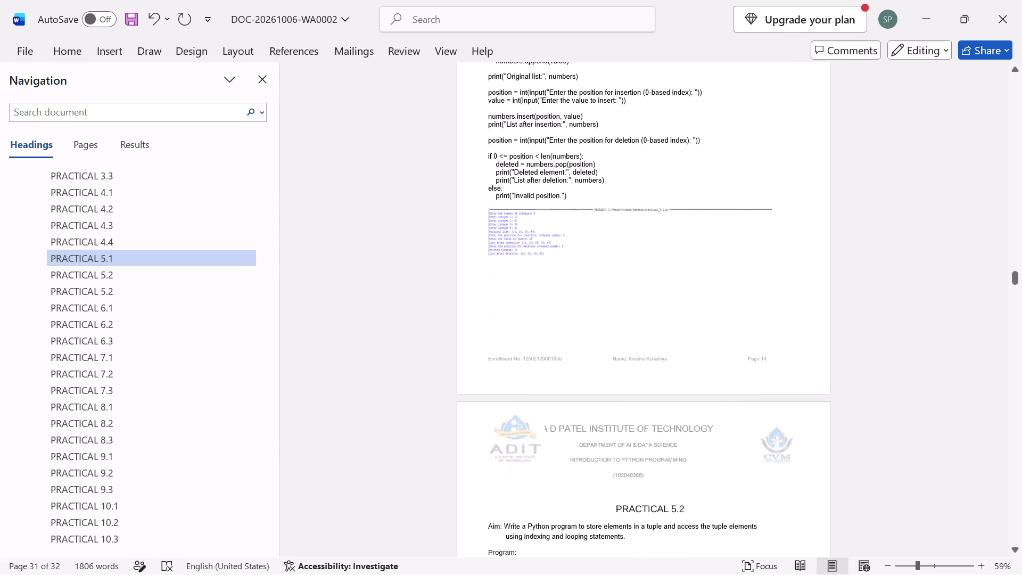
pyautogui.scroll(-2, 634, 369)
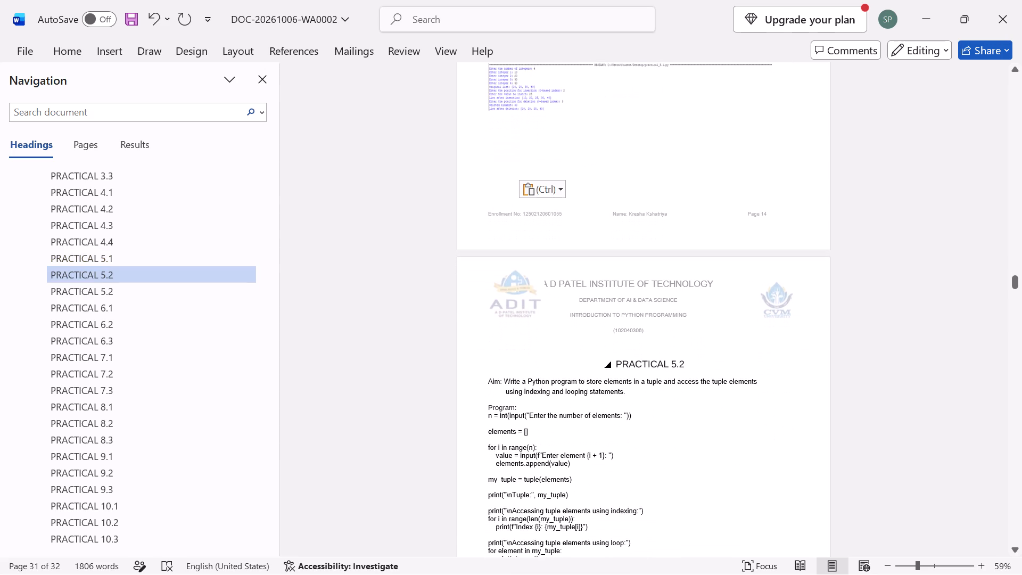
pyautogui.scroll(-4, 634, 369)
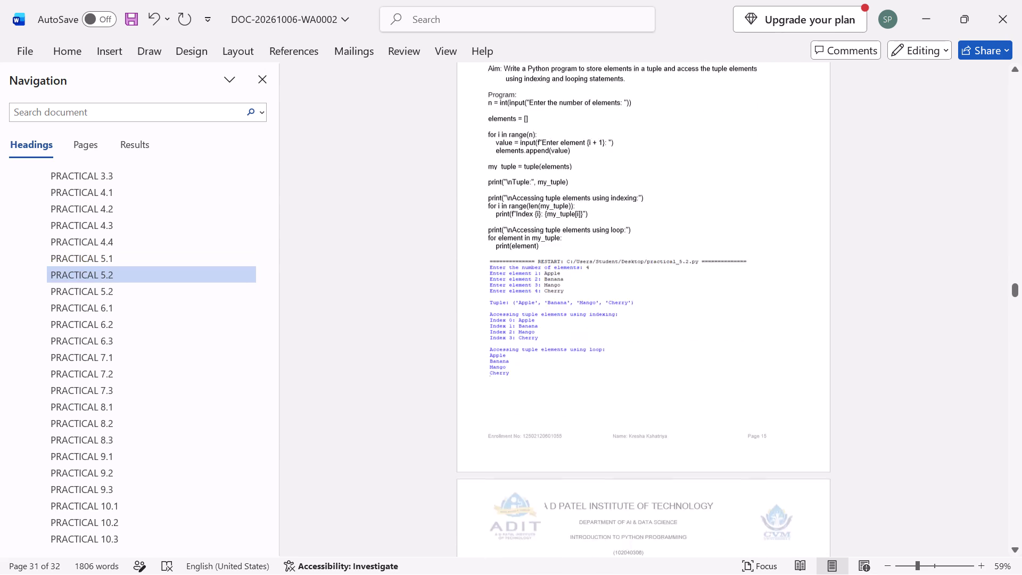
pyautogui.scroll(-1, 634, 369)
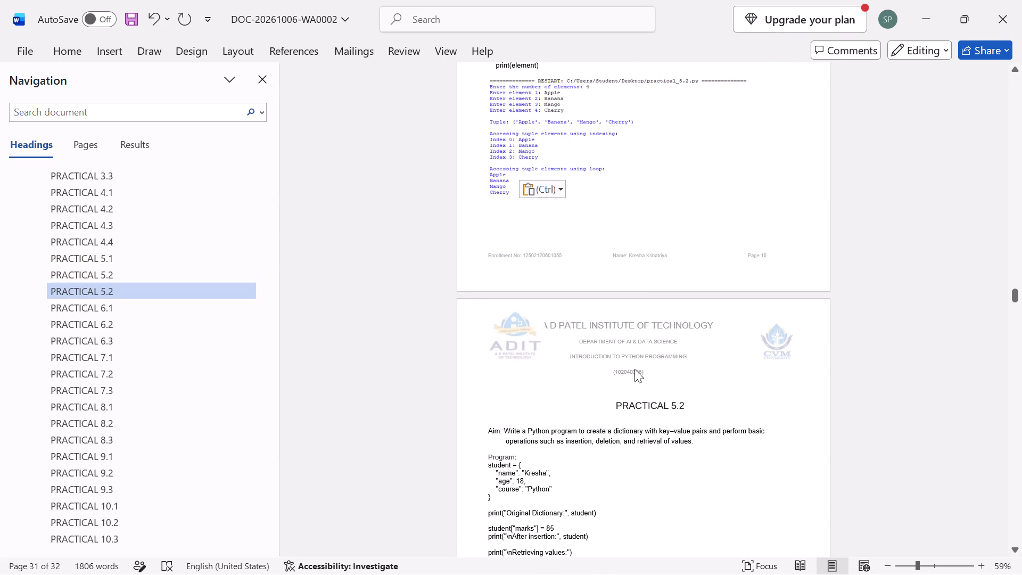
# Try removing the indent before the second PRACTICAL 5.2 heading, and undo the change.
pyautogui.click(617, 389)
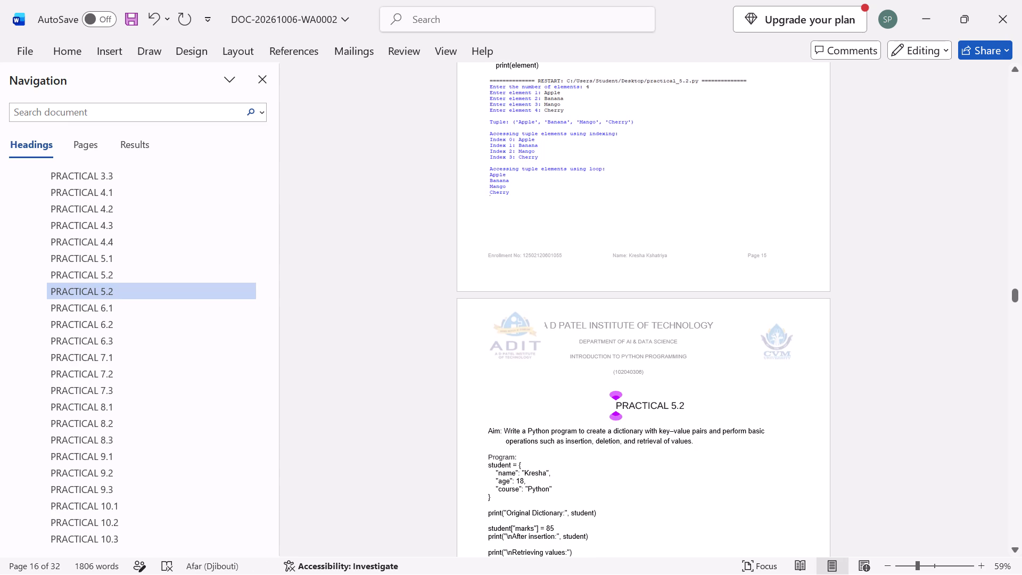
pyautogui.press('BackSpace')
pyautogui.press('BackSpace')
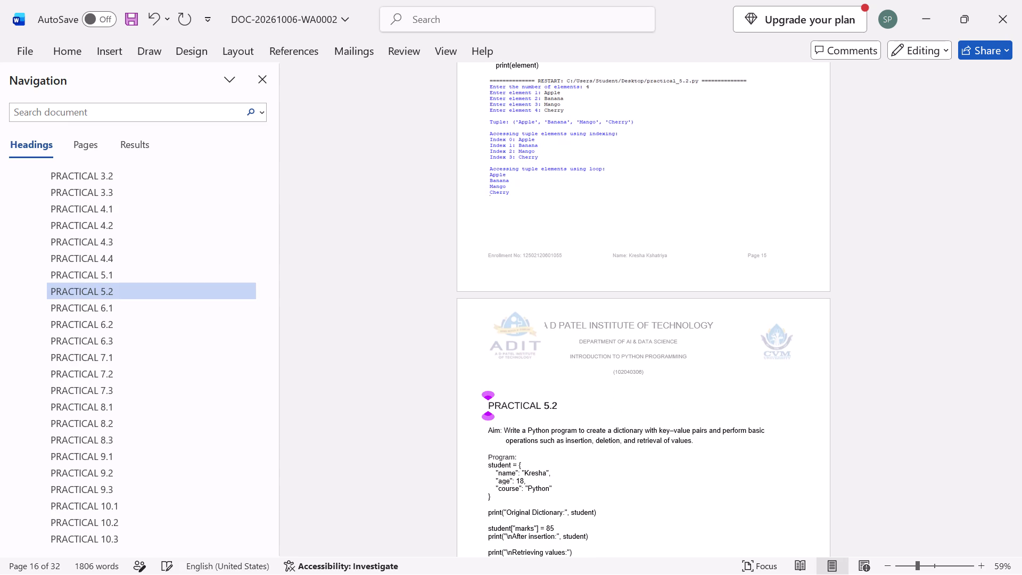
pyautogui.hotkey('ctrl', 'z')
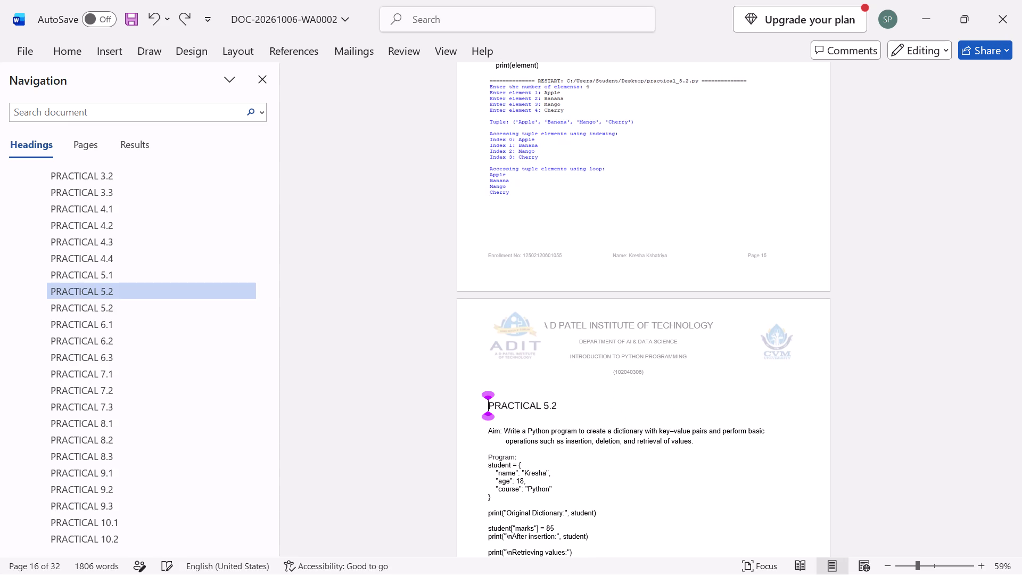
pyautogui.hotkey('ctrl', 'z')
# In PRACTICAL 6.1, insert a blank line between the heading and the aim, and another between the code and the output picture.
pyautogui.scroll(-2, 605, 443)
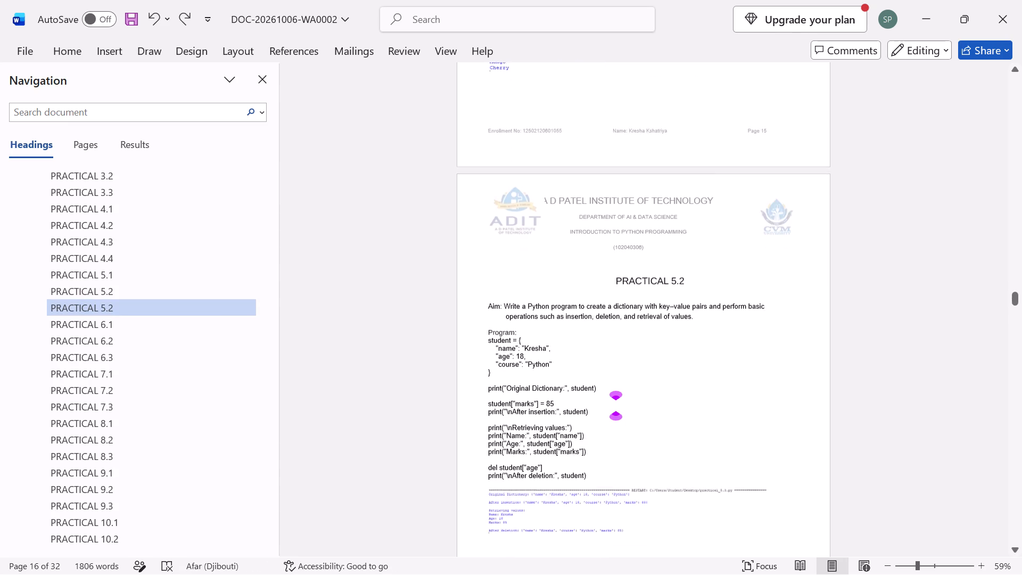
pyautogui.scroll(-2, 605, 443)
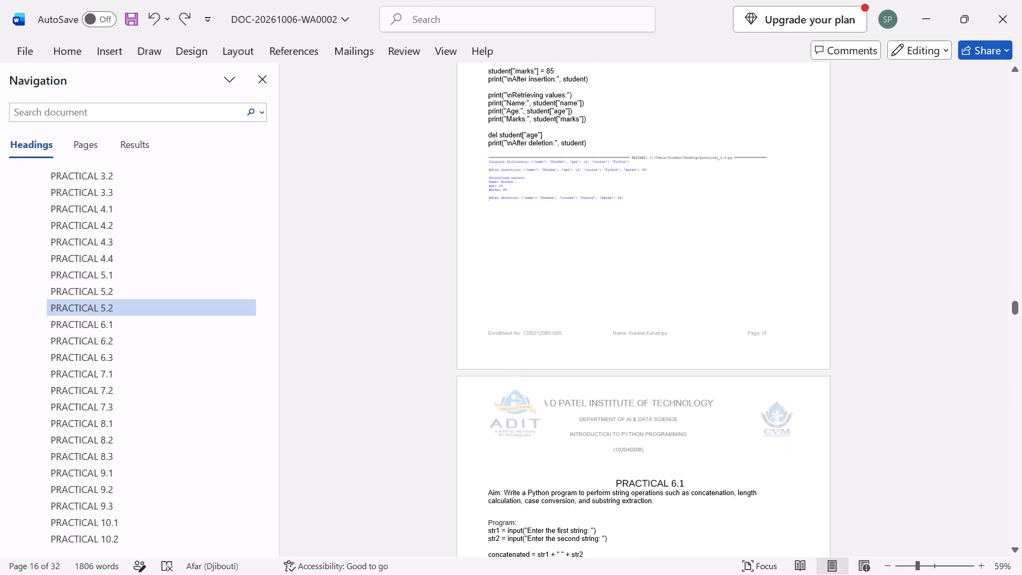
pyautogui.click(694, 486)
pyautogui.press('Return')
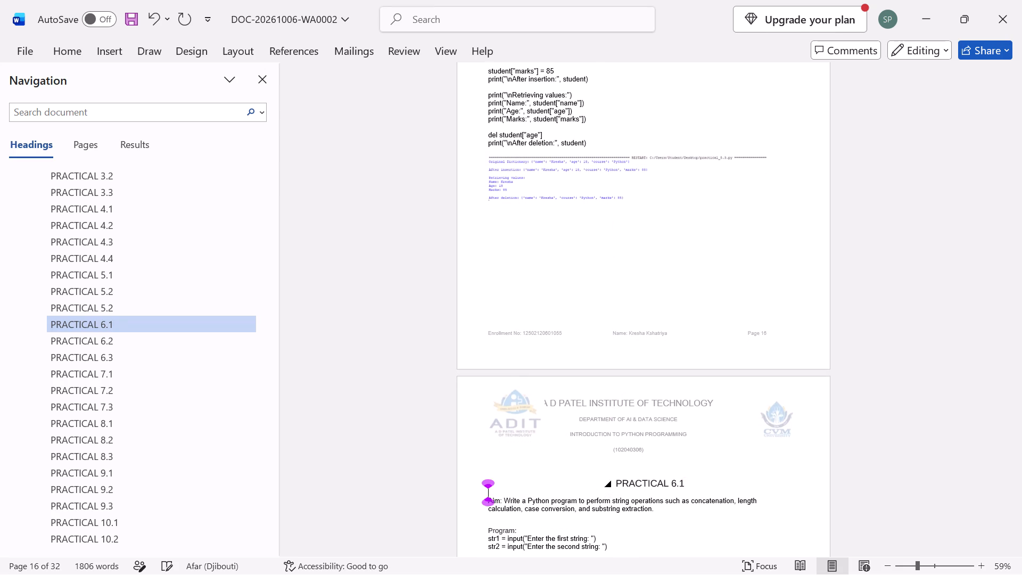
pyautogui.scroll(-3, 694, 486)
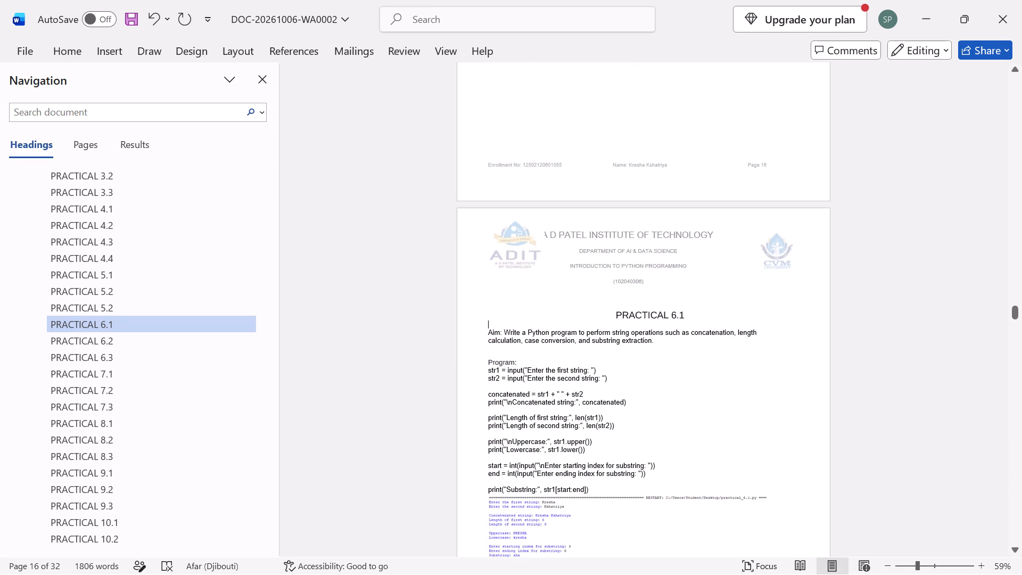
pyautogui.click(615, 487)
pyautogui.press('Return')
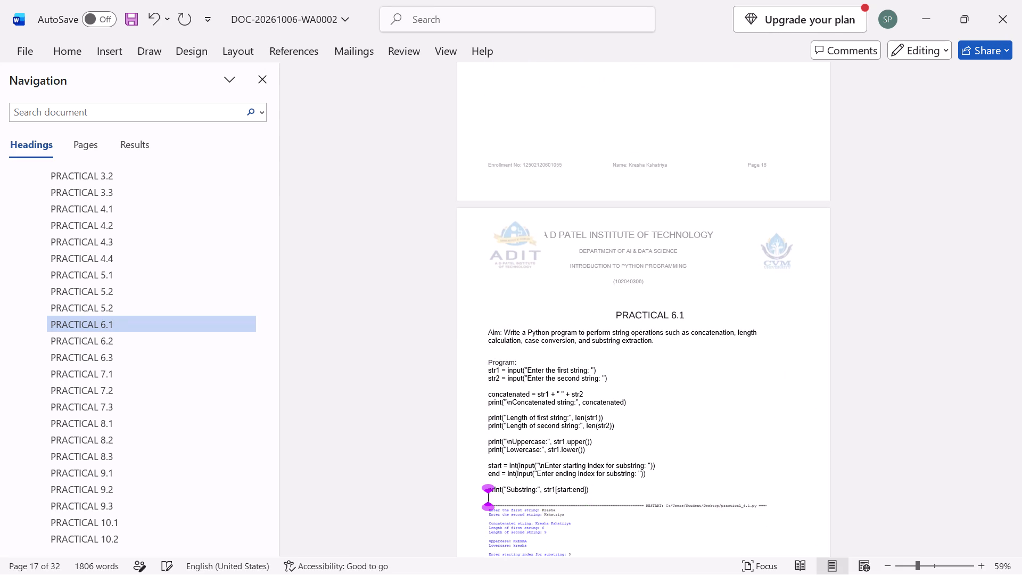
# In PRACTICAL 6.2, insert a blank line between the heading and the aim, and another between the code and the output picture.
pyautogui.scroll(-3, 615, 487)
pyautogui.scroll(-1, 604, 379)
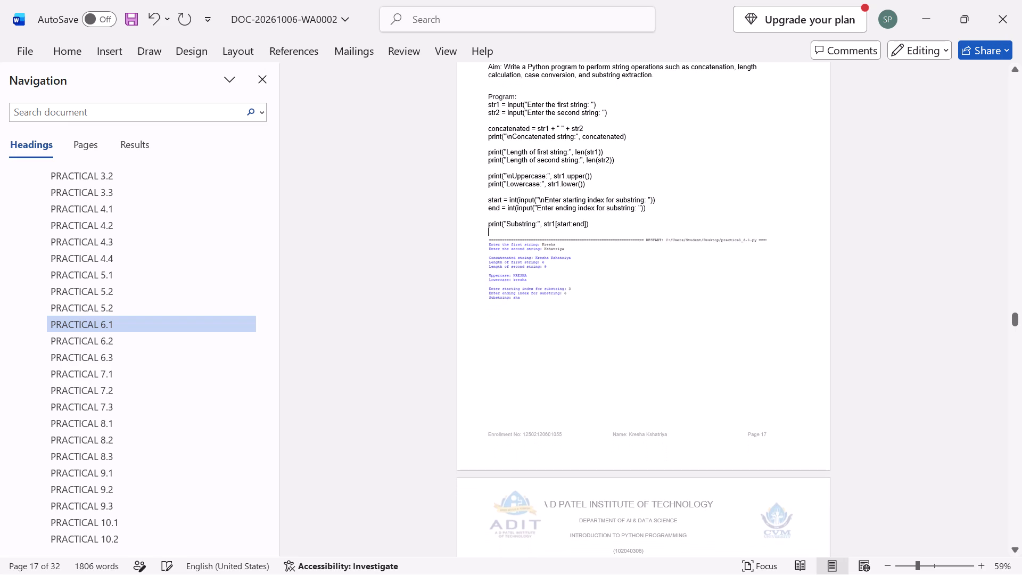
pyautogui.scroll(-2, 604, 379)
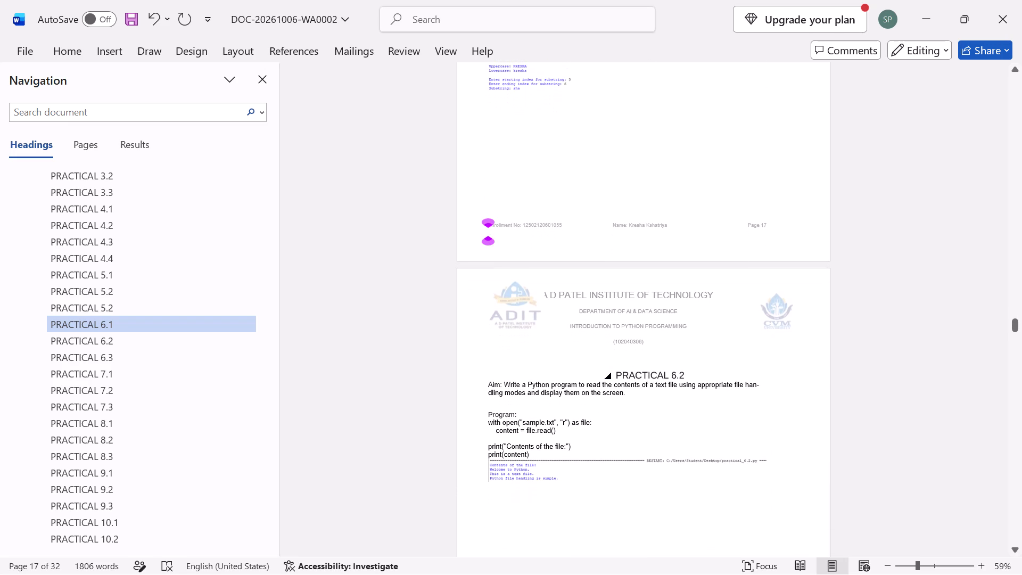
pyautogui.click(696, 376)
pyautogui.press('Return')
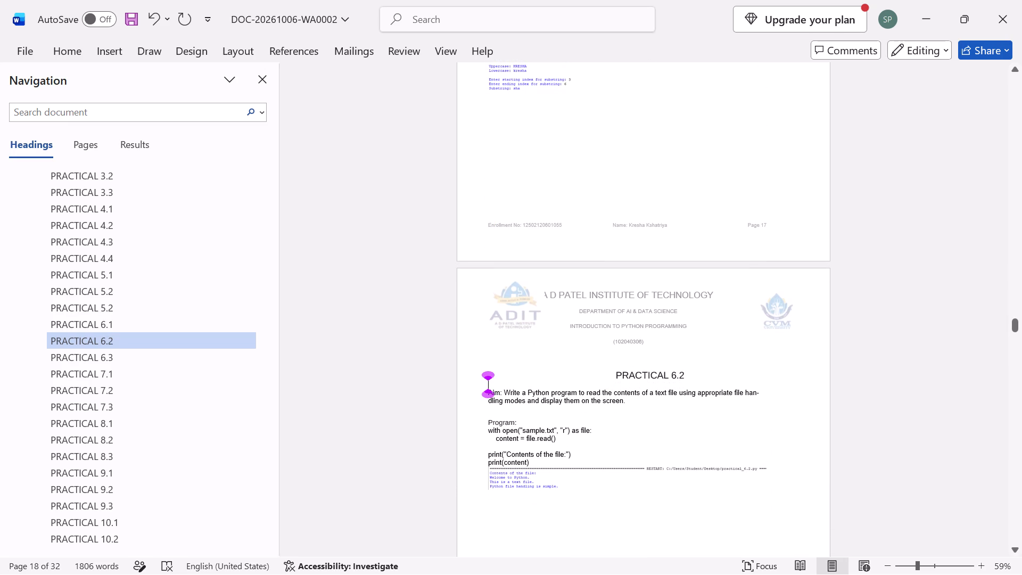
pyautogui.click(577, 464)
pyautogui.press('Return')
# In PRACTICAL 6.3, insert a blank line between the heading and the aim, and another between the code and the output picture.
pyautogui.scroll(-1, 577, 464)
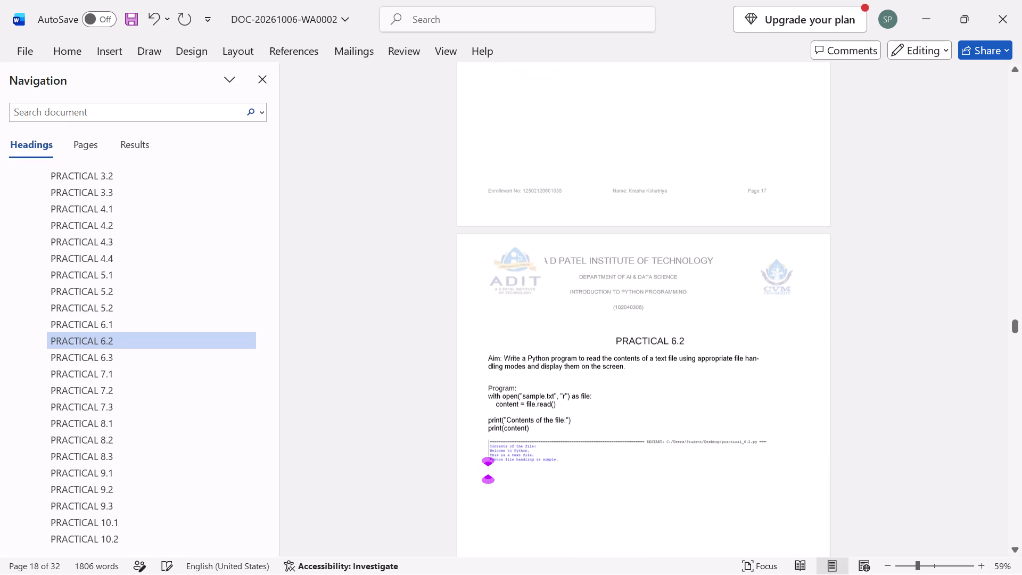
pyautogui.scroll(-2, 577, 464)
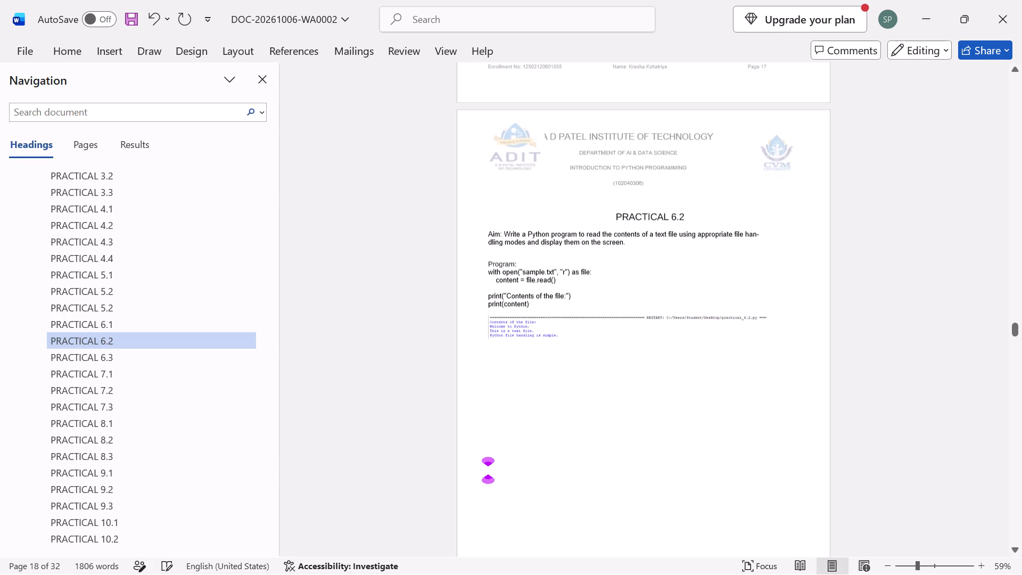
pyautogui.scroll(-2, 577, 464)
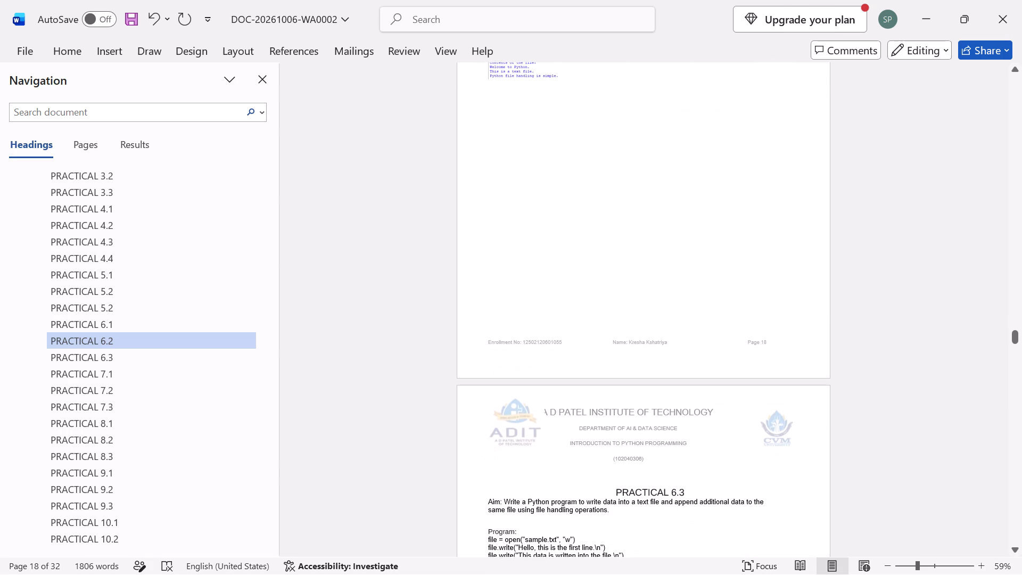
pyautogui.click(704, 484)
pyautogui.press('Return')
pyautogui.scroll(-1, 704, 484)
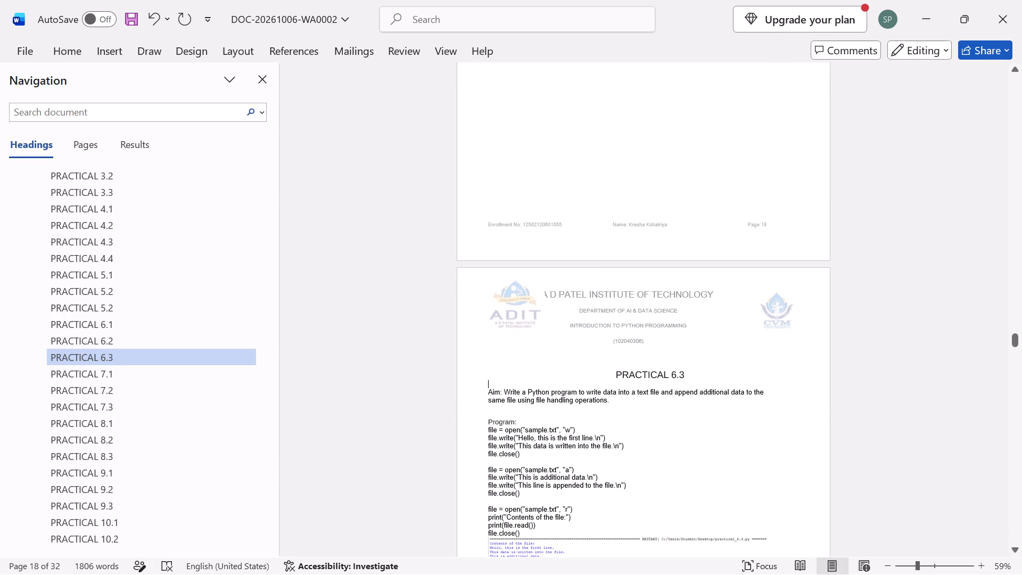
pyautogui.click(688, 527)
pyautogui.click(613, 528)
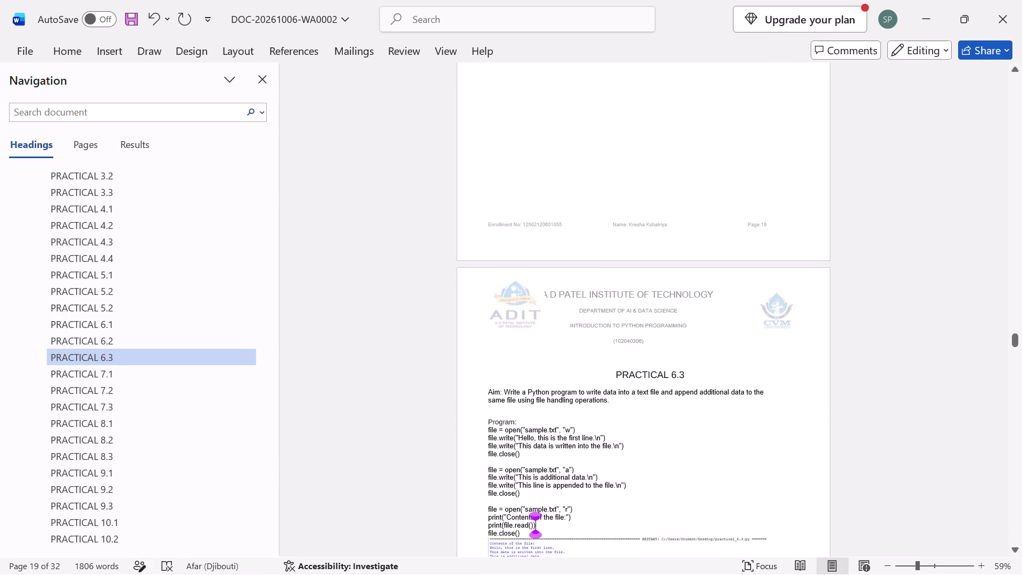
pyautogui.click(613, 530)
pyautogui.press('Return')
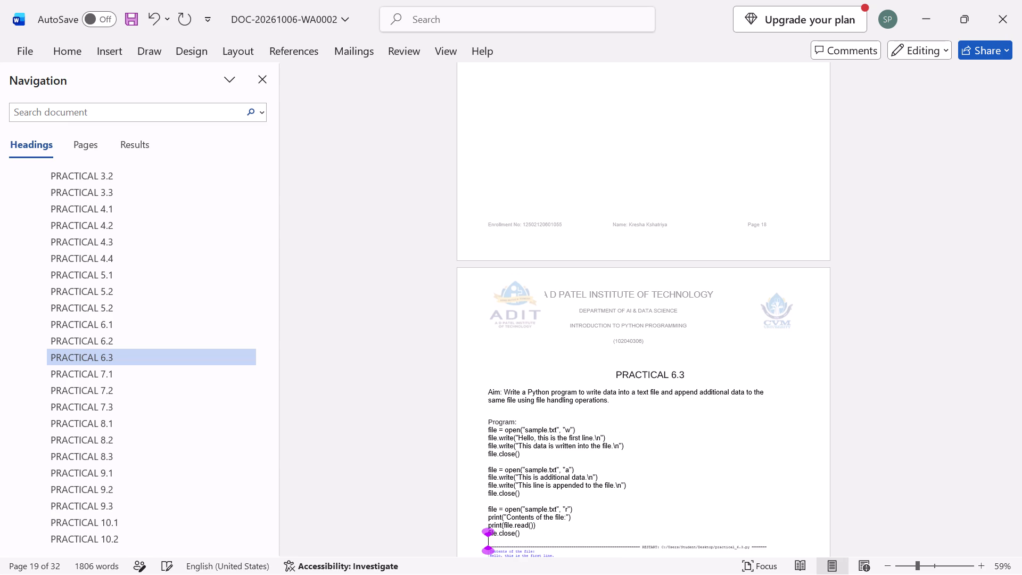
# In PRACTICAL 7.1, insert a blank line between the heading and the aim, and another between the code and the output picture.
pyautogui.scroll(-4, 613, 530)
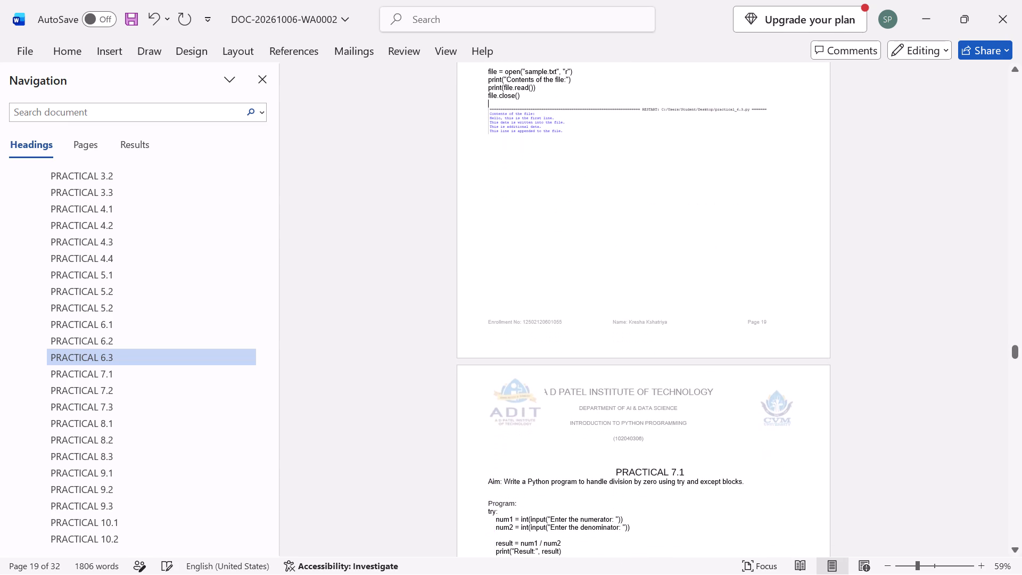
pyautogui.click(690, 467)
pyautogui.press('Return')
pyautogui.scroll(-1, 690, 467)
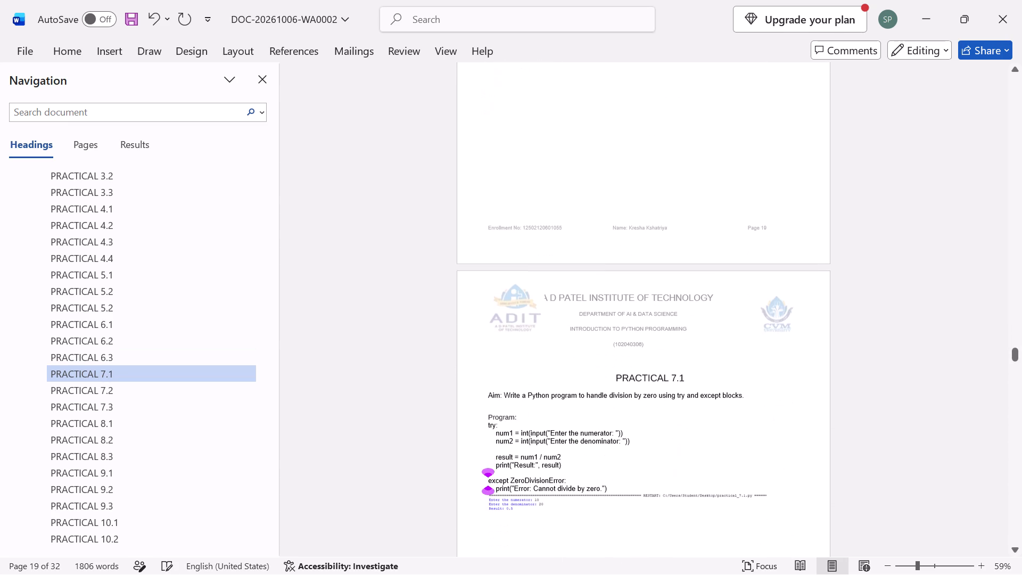
pyautogui.click(615, 490)
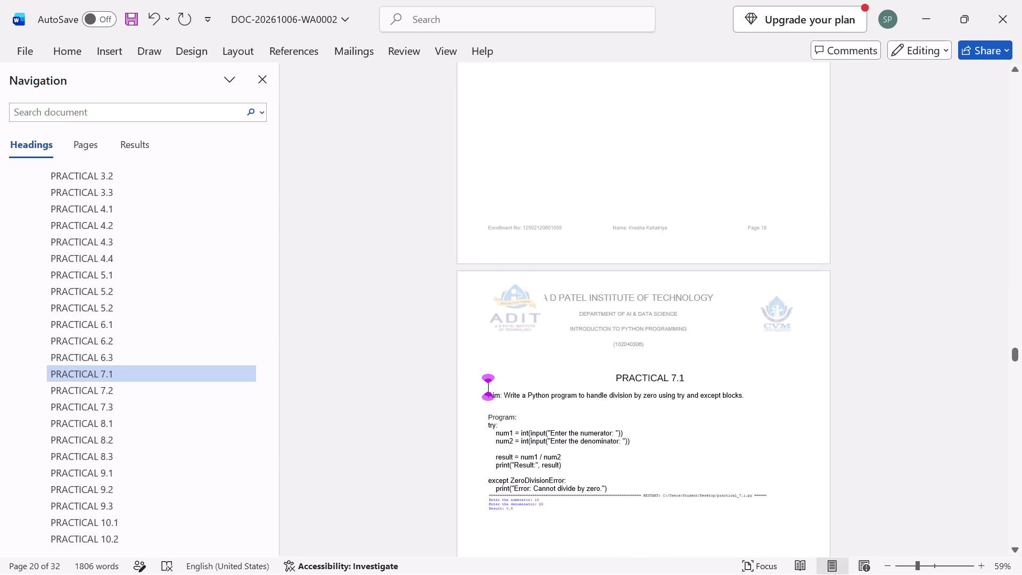
pyautogui.press('Return')
# In PRACTICAL 7.2, insert a blank line between the heading and the aim, and another between the code and the output picture.
pyautogui.scroll(-3, 615, 490)
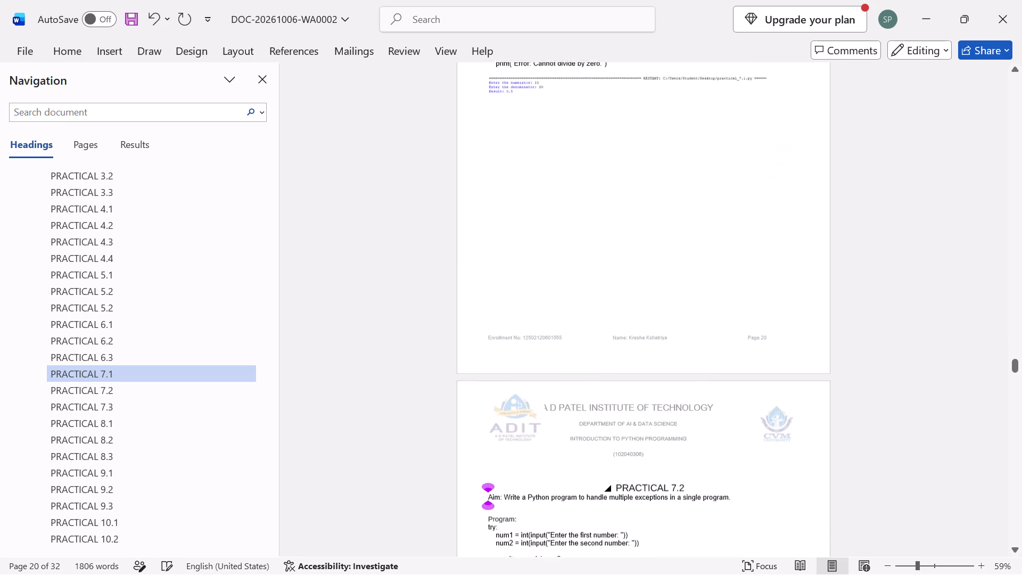
pyautogui.click(695, 466)
pyautogui.press('Return')
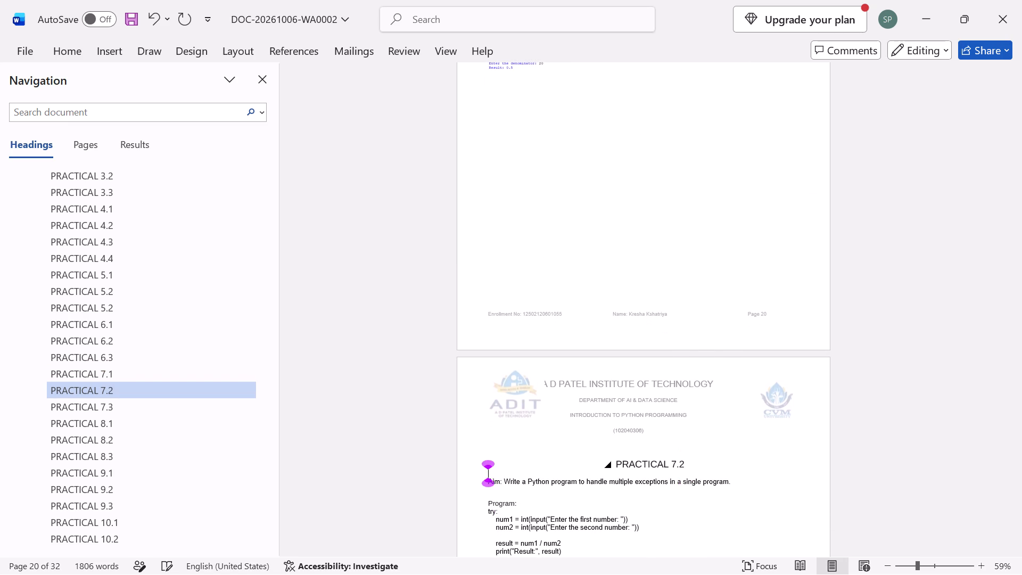
pyautogui.scroll(-3, 695, 466)
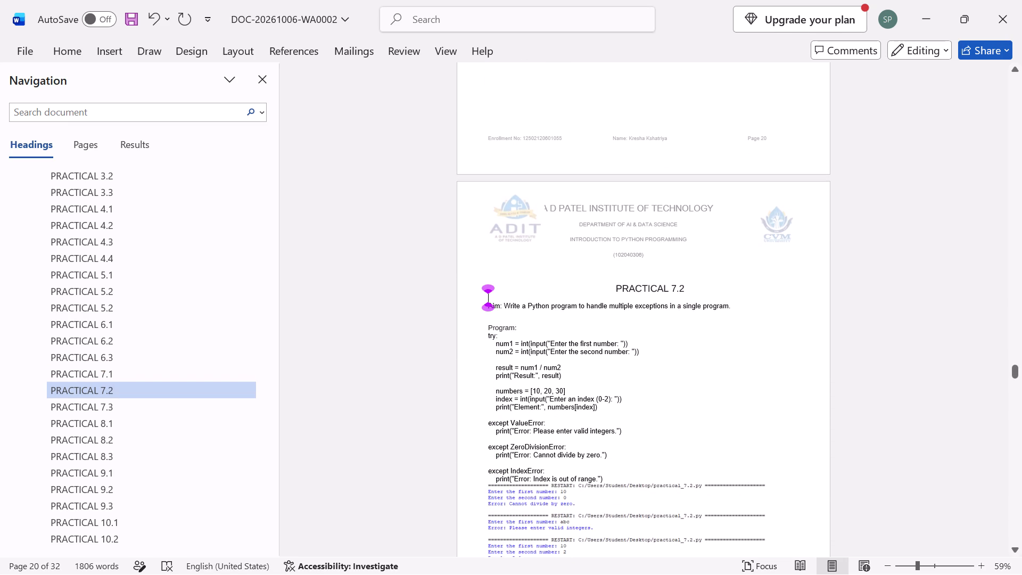
pyautogui.click(615, 481)
pyautogui.press('Return')
# In PRACTICAL 7.3, insert a blank line between the heading and the aim, and another between the code and the output picture.
pyautogui.scroll(-1, 615, 481)
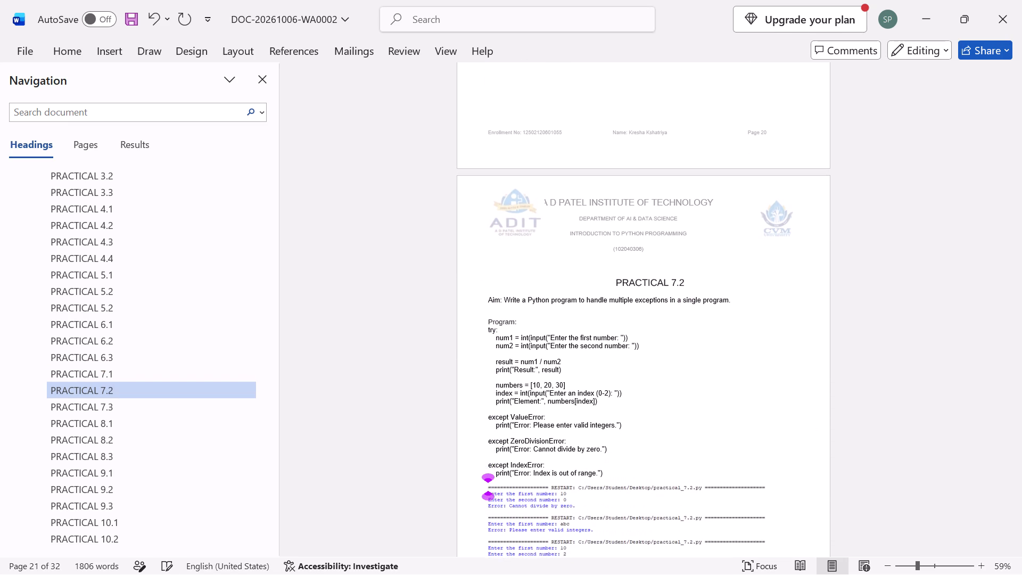
pyautogui.scroll(-3, 615, 481)
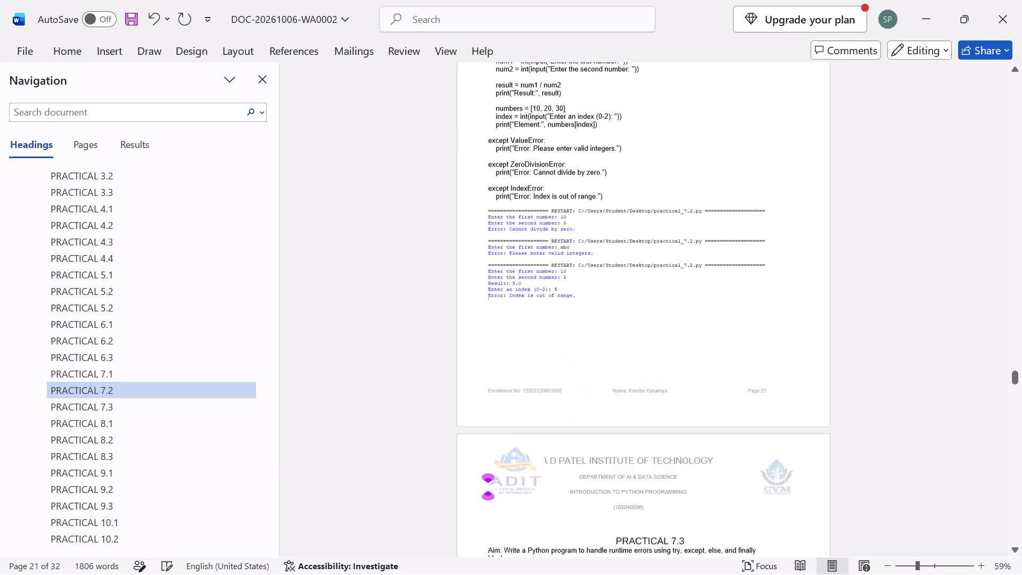
pyautogui.scroll(-1, 615, 481)
pyautogui.click(690, 439)
pyautogui.press('Return')
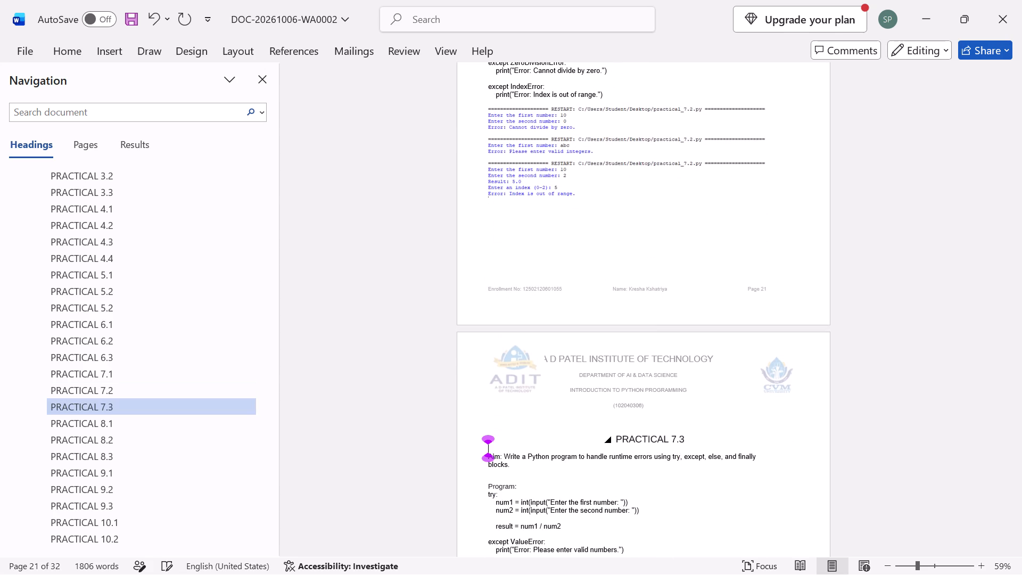
pyautogui.scroll(-4, 690, 439)
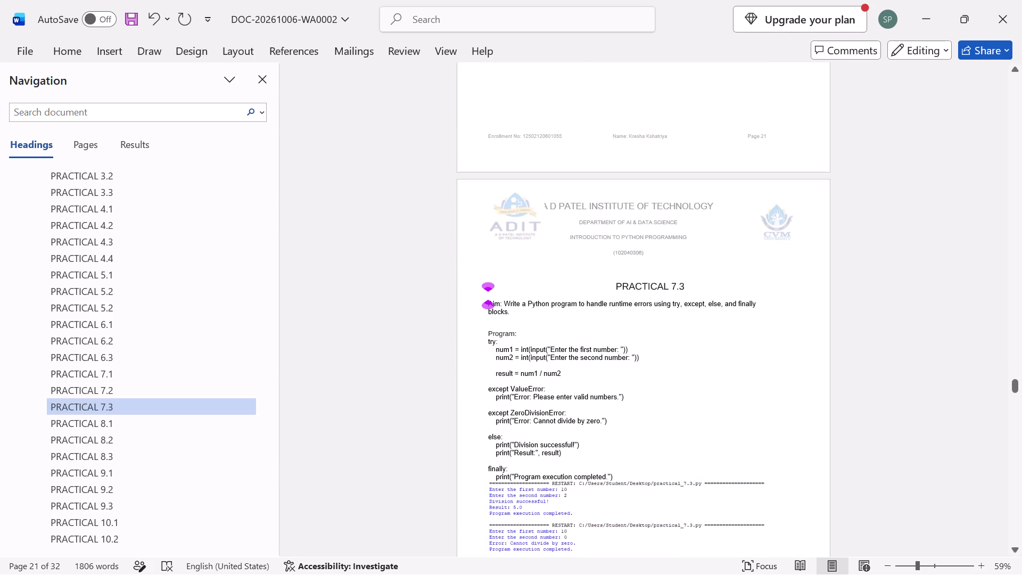
pyautogui.click(627, 474)
pyautogui.press('Return')
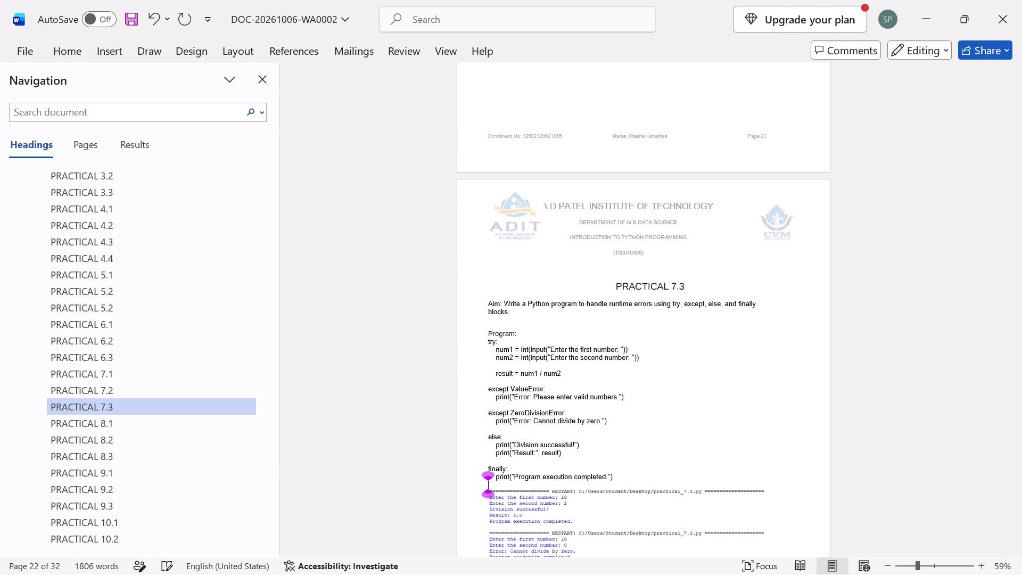
# In PRACTICAL 8.1, insert a blank line between the heading and the aim, and another between the code and the output picture.
pyautogui.scroll(-2, 627, 474)
pyautogui.scroll(-1, 625, 429)
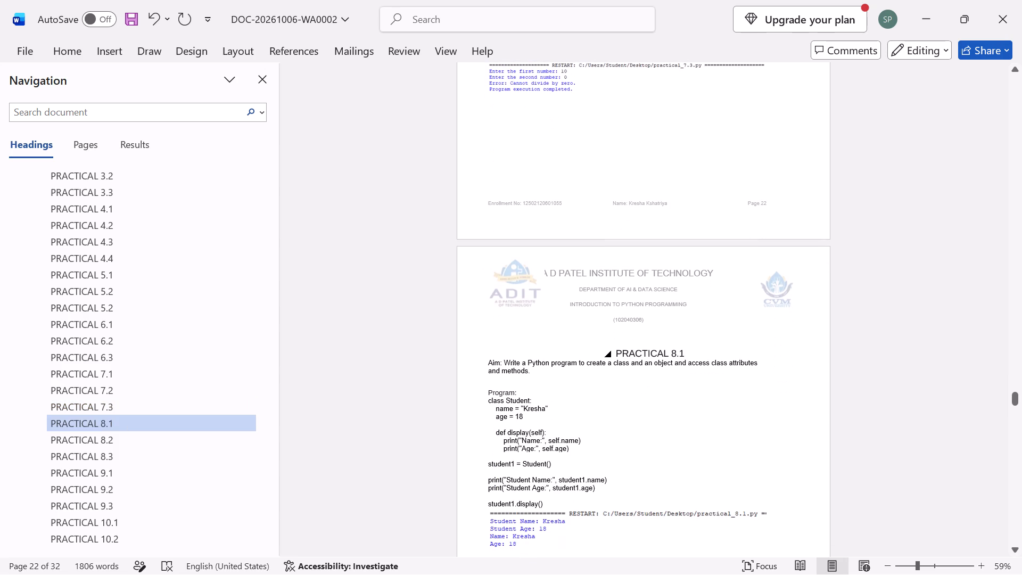
pyautogui.click(698, 351)
pyautogui.press('Return')
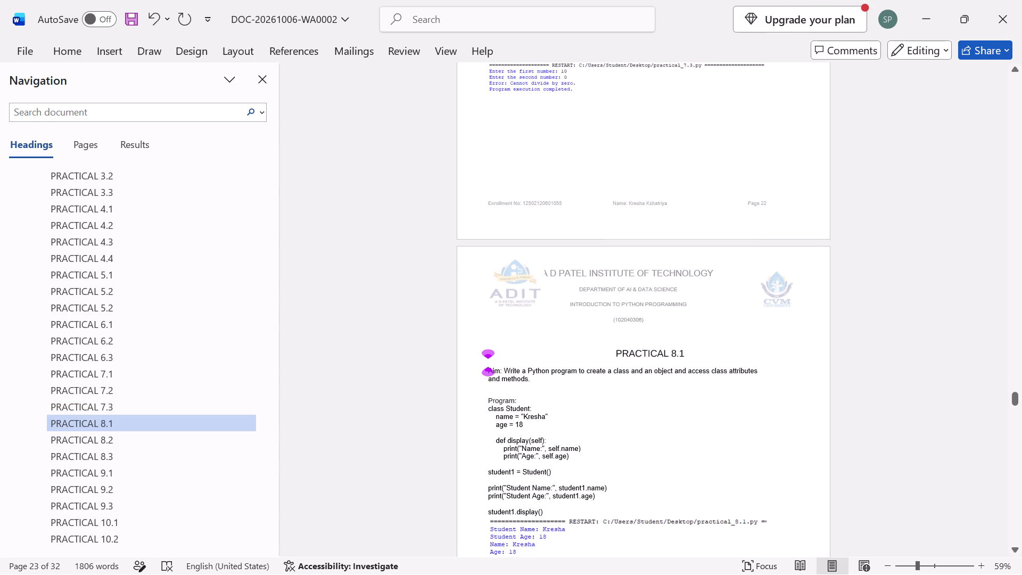
pyautogui.scroll(-1, 647, 431)
pyautogui.click(592, 479)
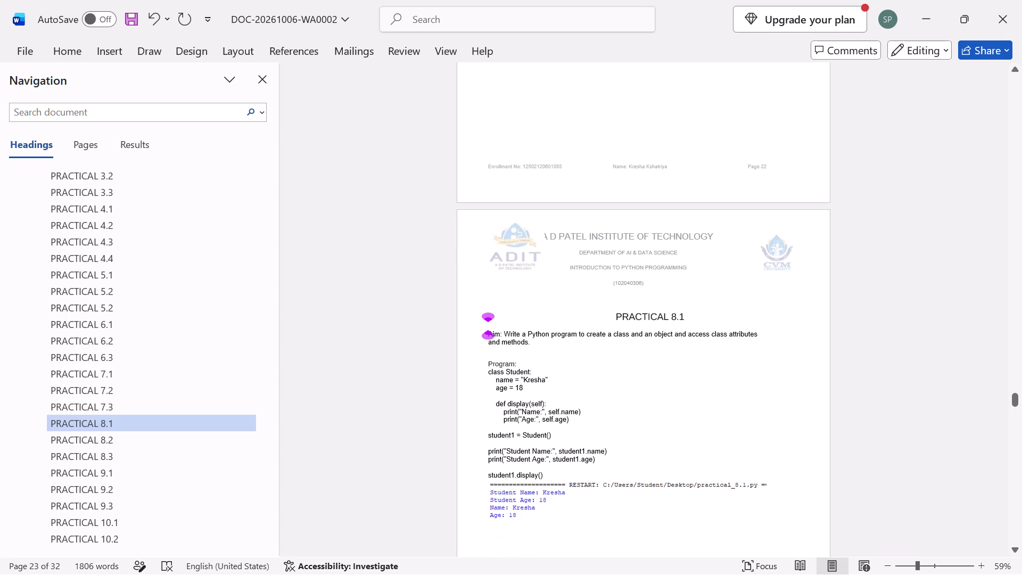
pyautogui.click(593, 472)
pyautogui.press('Return')
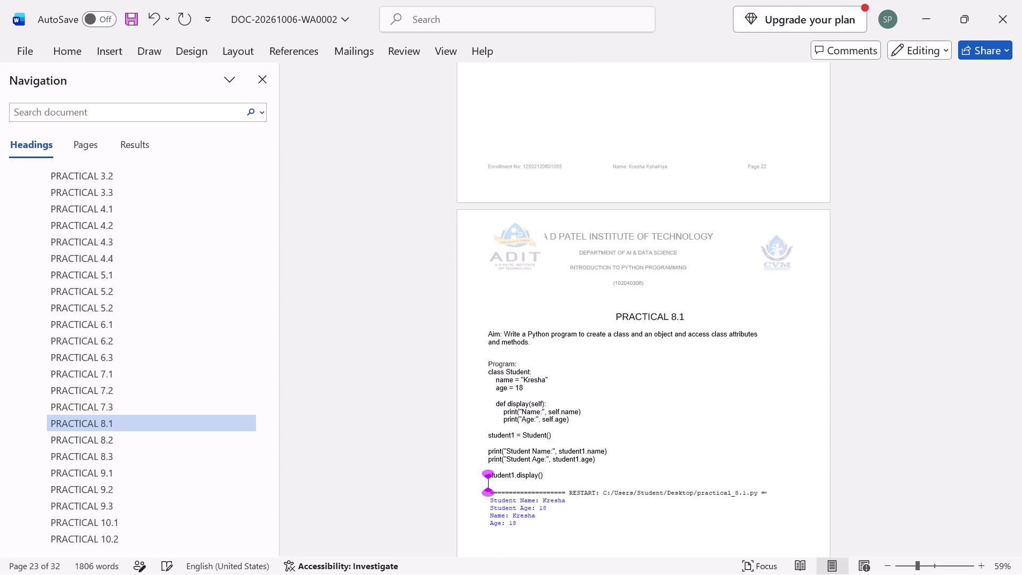
# In PRACTICAL 8.2, insert a blank line between the heading and the aim, and another between the code and the output picture.
pyautogui.scroll(-3, 593, 472)
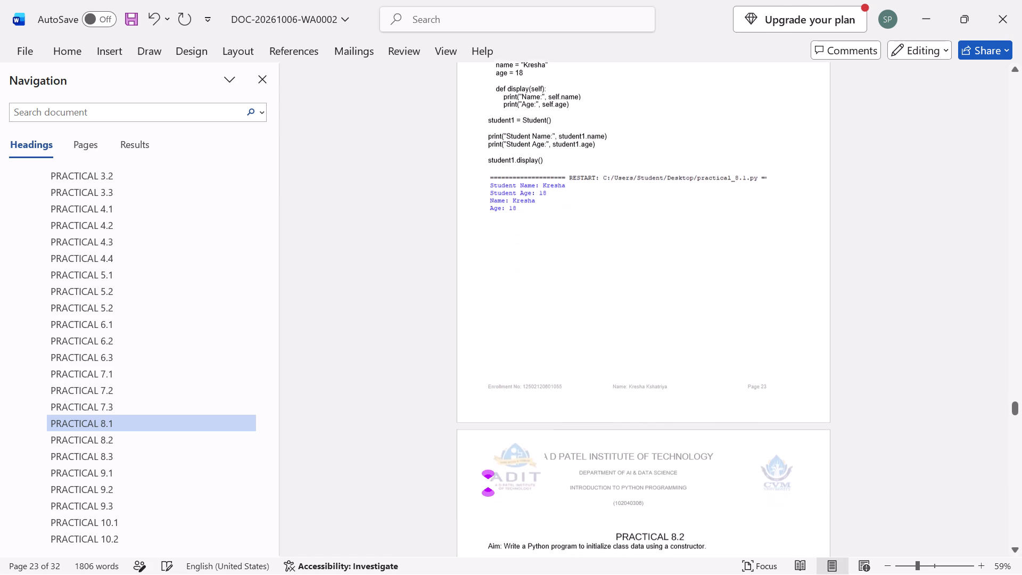
pyautogui.scroll(-1, 593, 472)
pyautogui.click(696, 521)
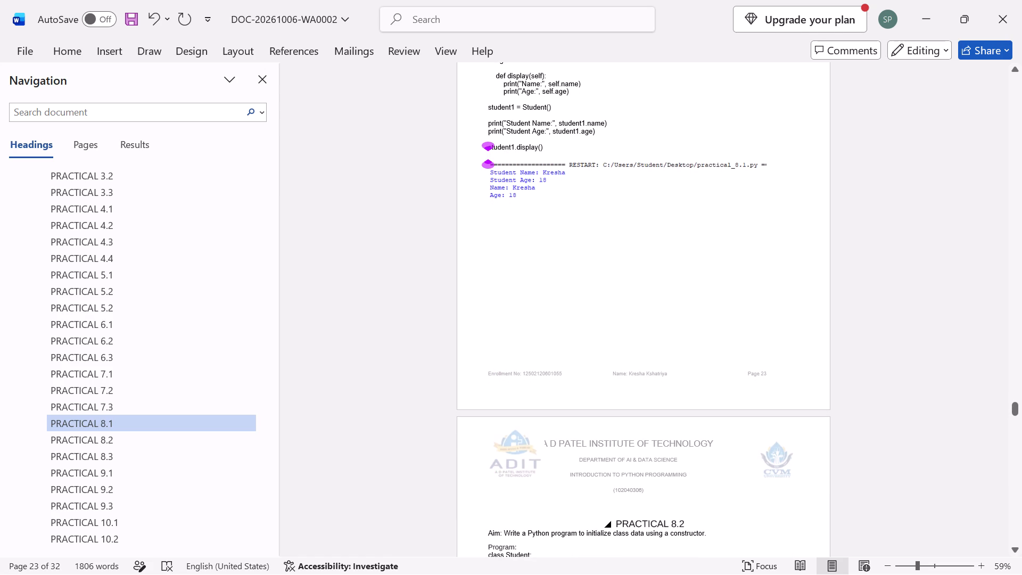
pyautogui.press('Return')
pyautogui.scroll(-2, 696, 521)
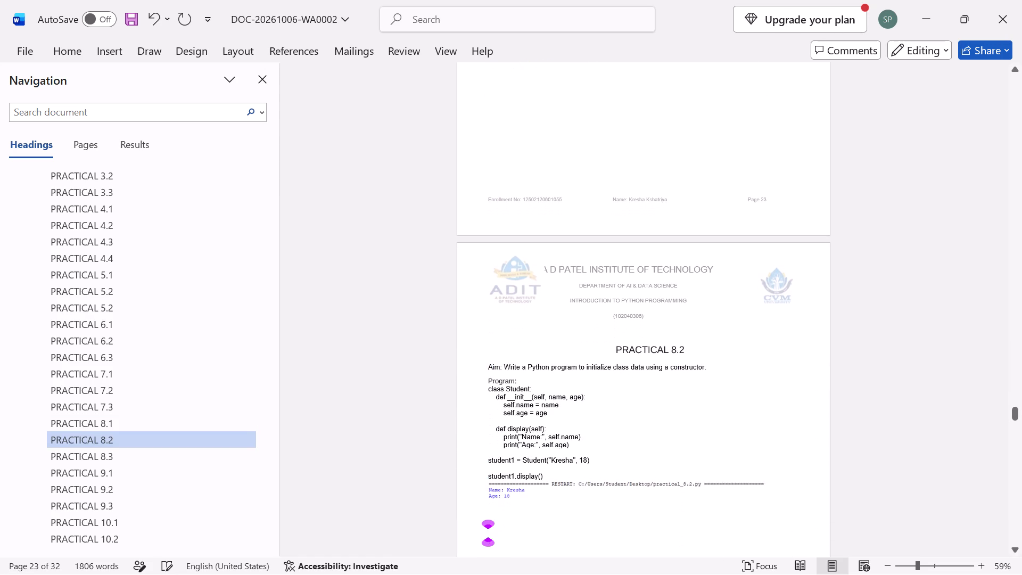
pyautogui.click(555, 477)
pyautogui.press('Return')
# In PRACTICAL 8.3, insert a blank line between the heading and the aim, and another between the code and the output picture.
pyautogui.scroll(-3, 555, 477)
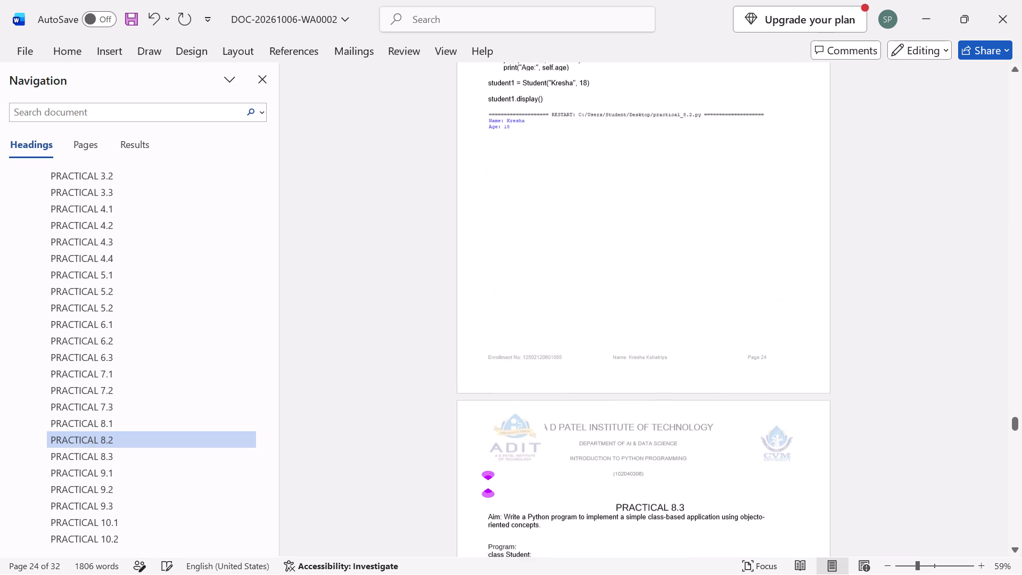
pyautogui.click(701, 481)
pyautogui.press('Return')
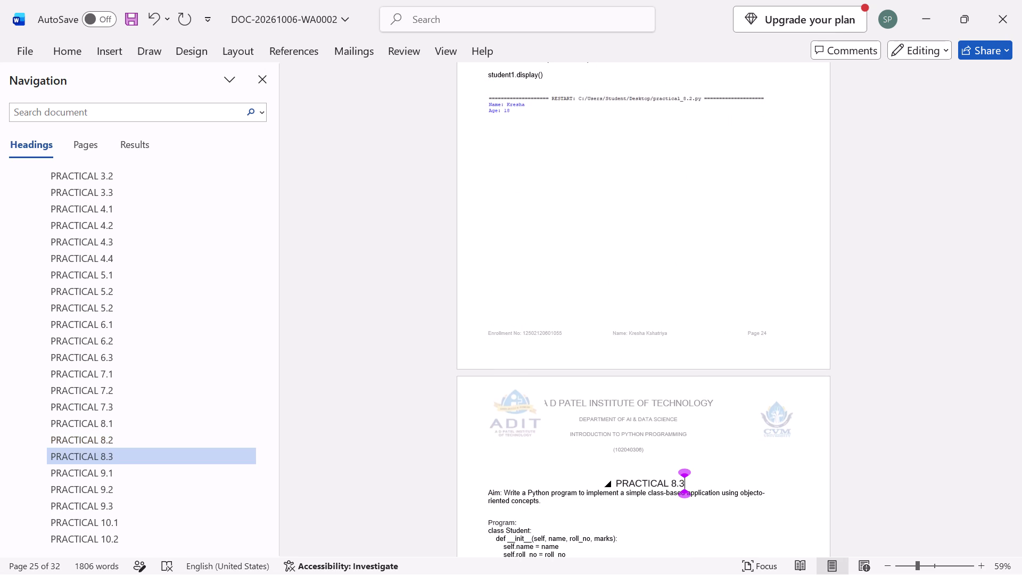
pyautogui.hotkey('ctrl', 'z')
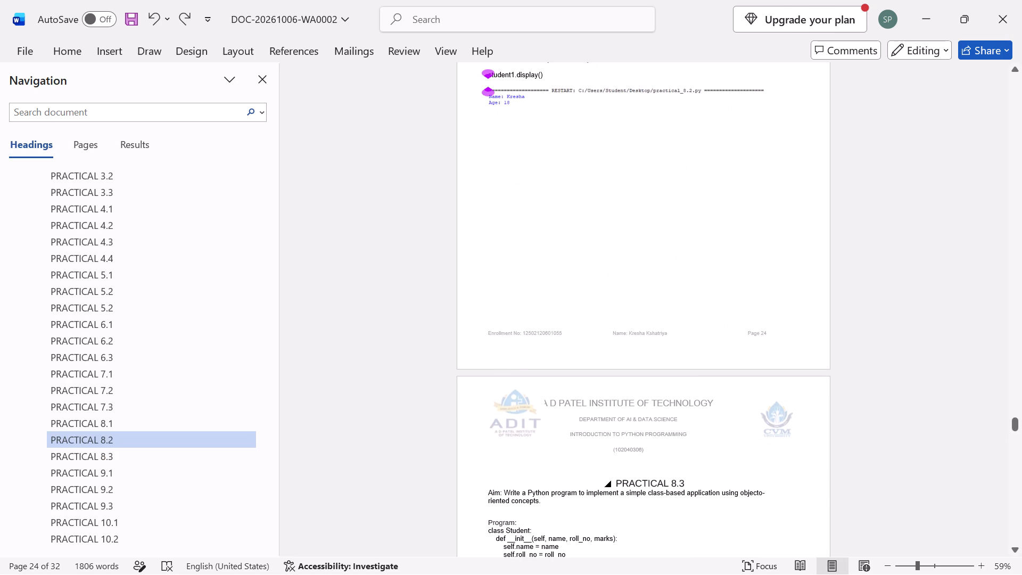
pyautogui.click(698, 481)
pyautogui.press('Return')
pyautogui.scroll(-2, 698, 481)
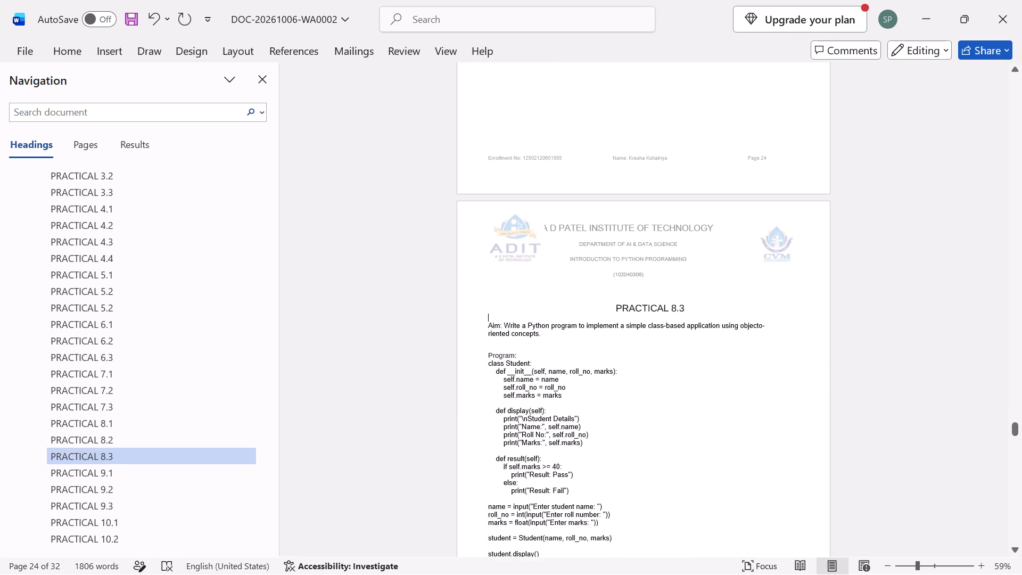
pyautogui.scroll(-2, 698, 481)
pyautogui.click(538, 447)
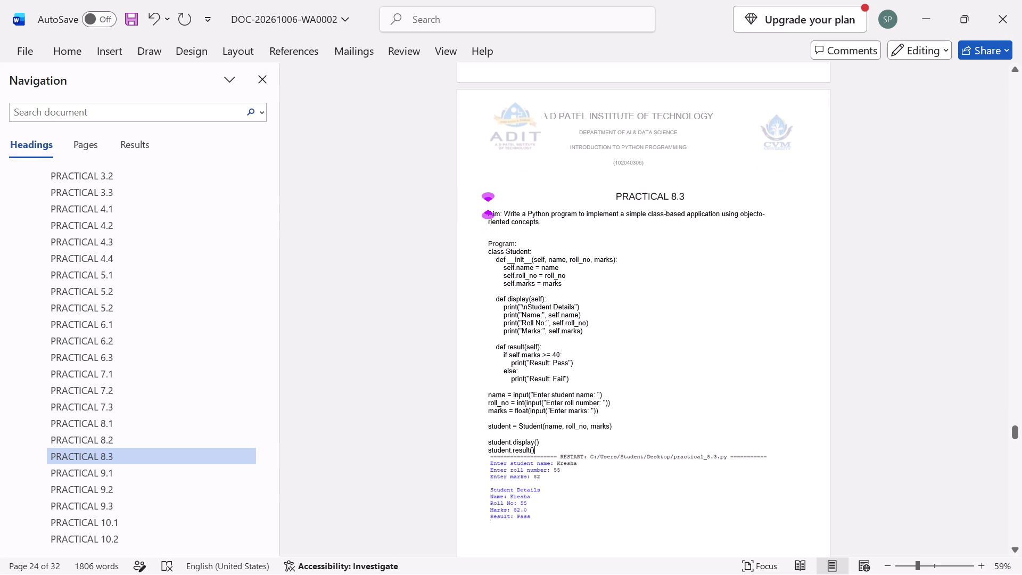
pyautogui.press('Return')
# In PRACTICAL 9.1, insert a blank line between the heading and the aim, and another between the code and the output picture.
pyautogui.scroll(-2, 538, 447)
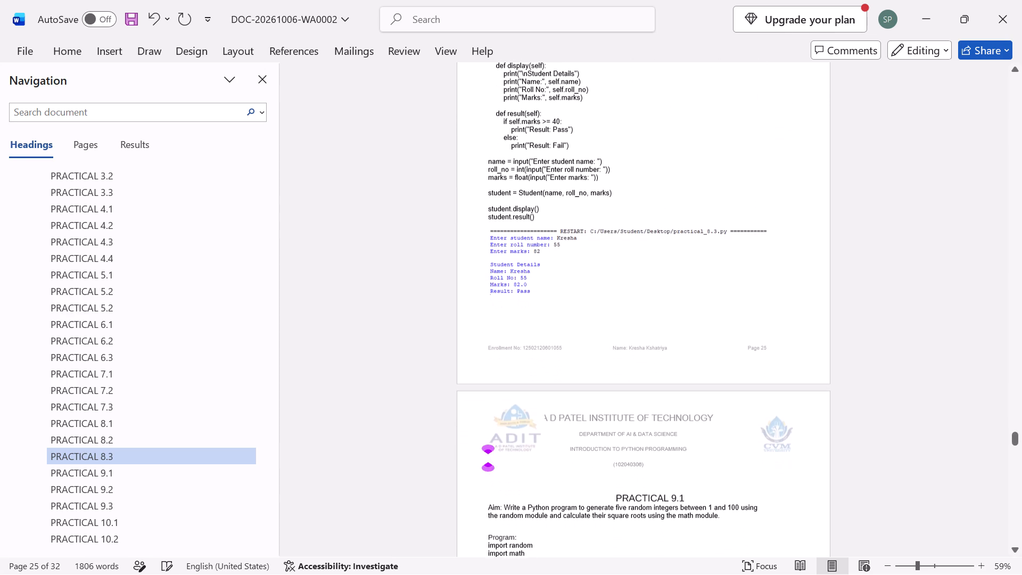
pyautogui.click(692, 499)
pyautogui.press('Return')
pyautogui.scroll(-2, 692, 499)
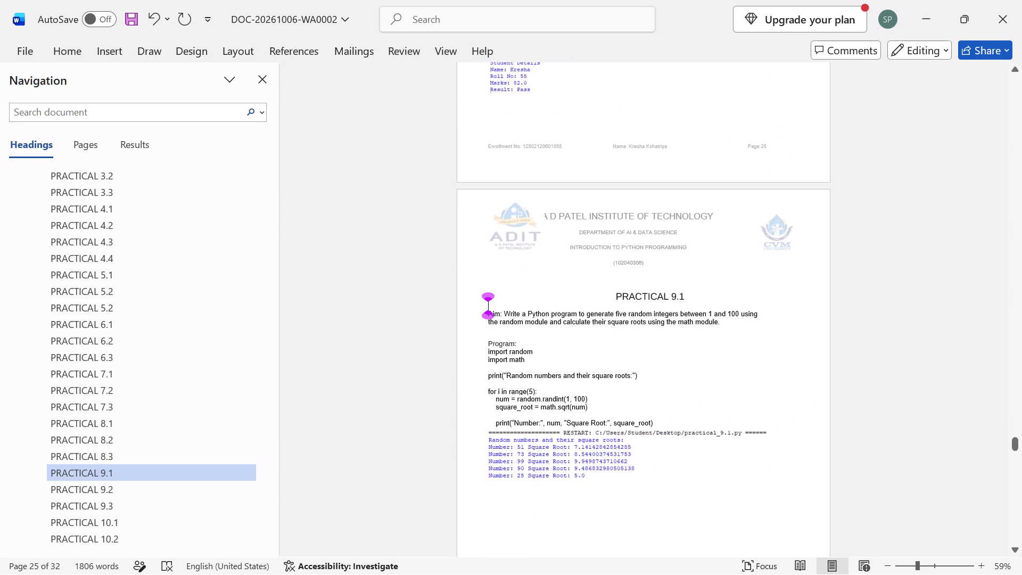
pyautogui.click(659, 422)
pyautogui.press('Return')
# Insert a blank line between the heading and the aim in both PRACTICAL 9.2 and PRACTICAL 9.3.
pyautogui.scroll(-1, 659, 422)
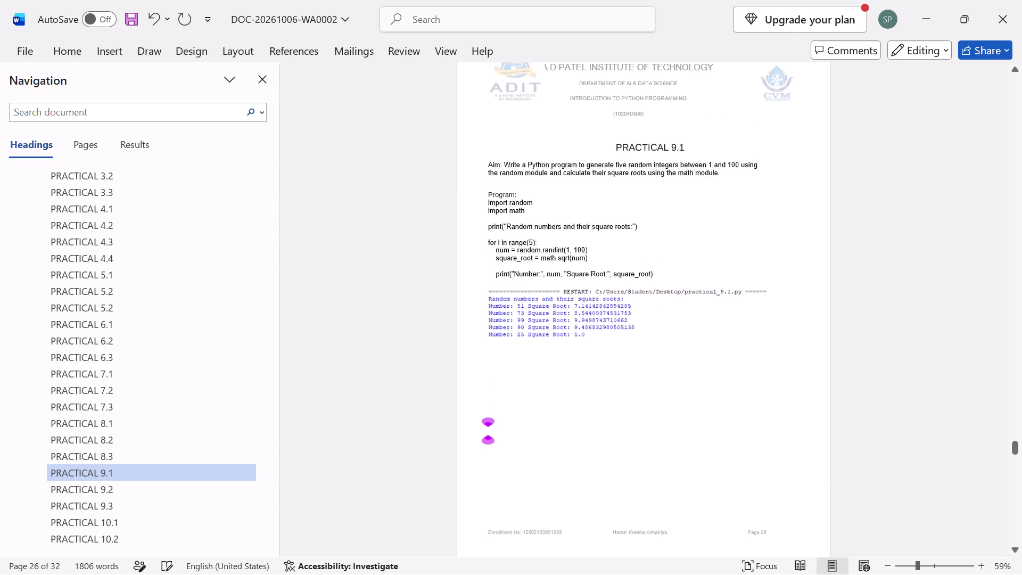
pyautogui.scroll(-1, 659, 422)
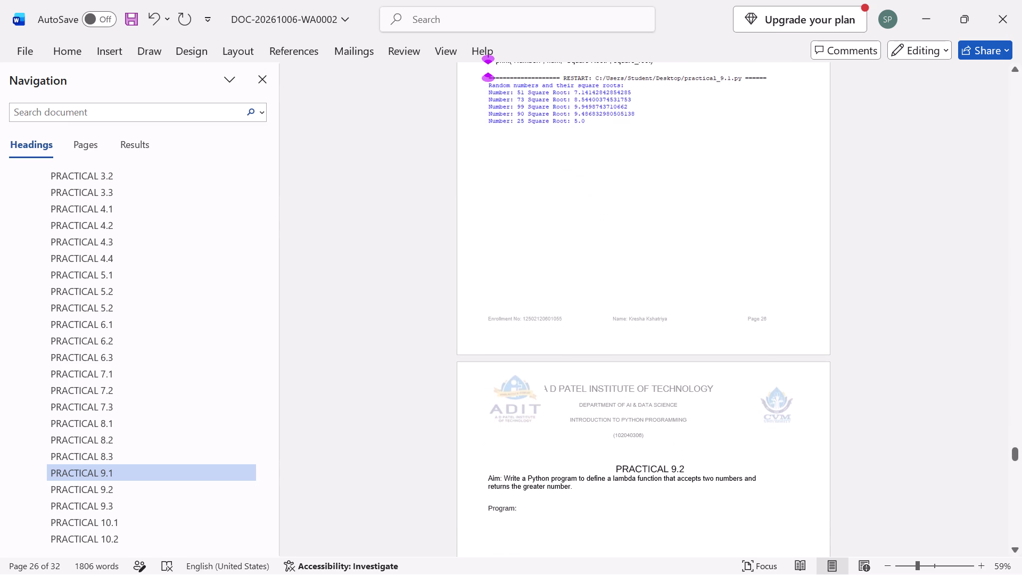
pyautogui.click(692, 471)
pyautogui.press('Return')
pyautogui.scroll(-2, 692, 471)
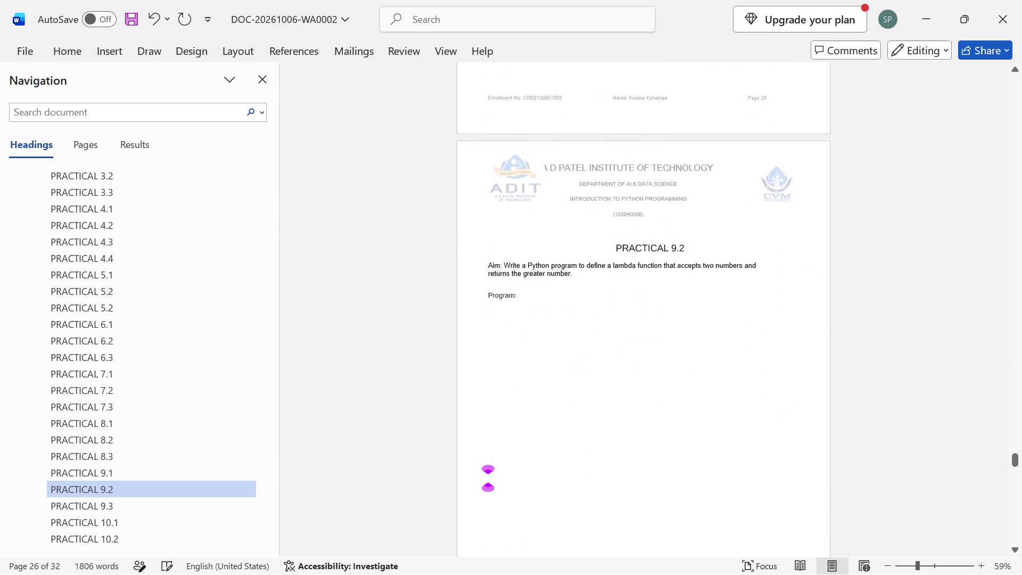
pyautogui.scroll(-1, 692, 471)
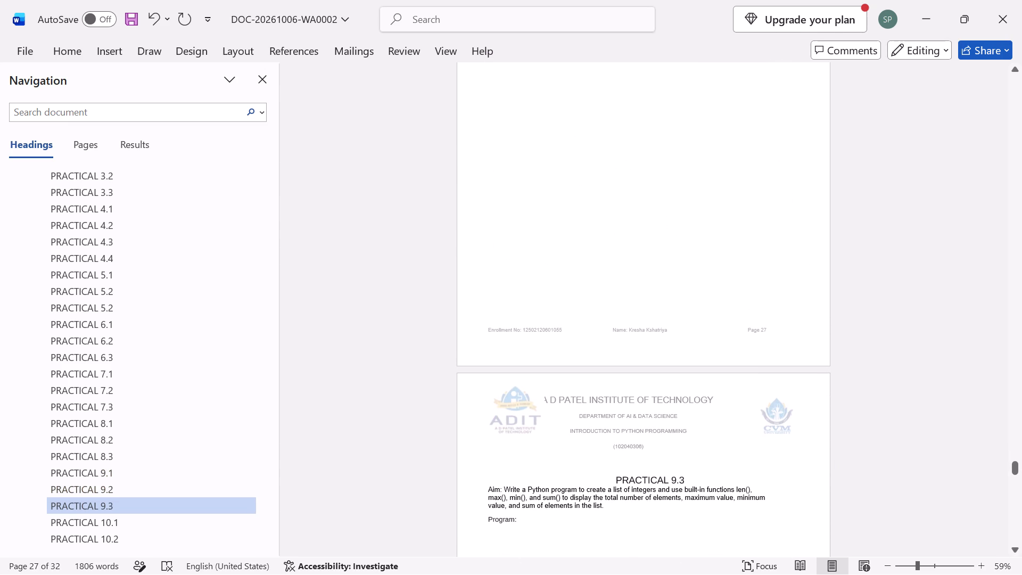
pyautogui.click(685, 477)
pyautogui.press('Return')
# Insert a blank line between the heading and the aim in both PRACTICAL 10.1 and PRACTICAL 10.2.
pyautogui.scroll(-2, 685, 477)
pyautogui.scroll(-1, 679, 368)
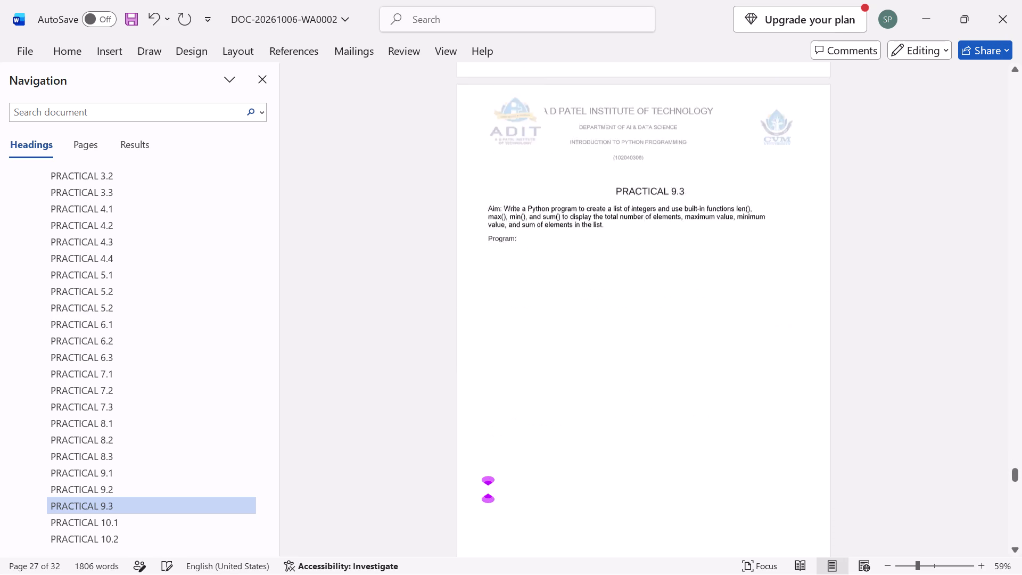
pyautogui.scroll(-2, 679, 368)
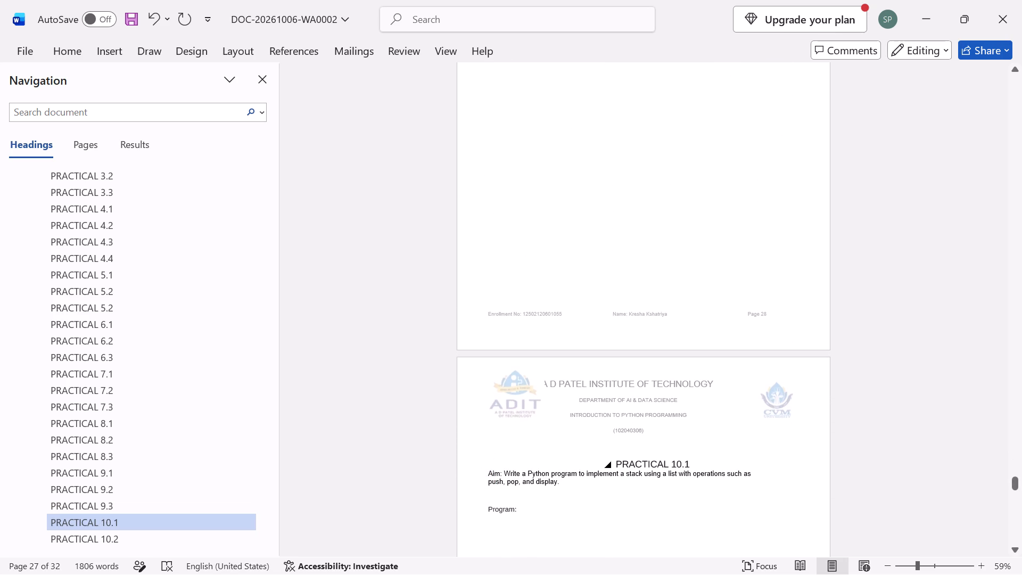
pyautogui.click(702, 466)
pyautogui.press('Return')
pyautogui.scroll(-4, 702, 466)
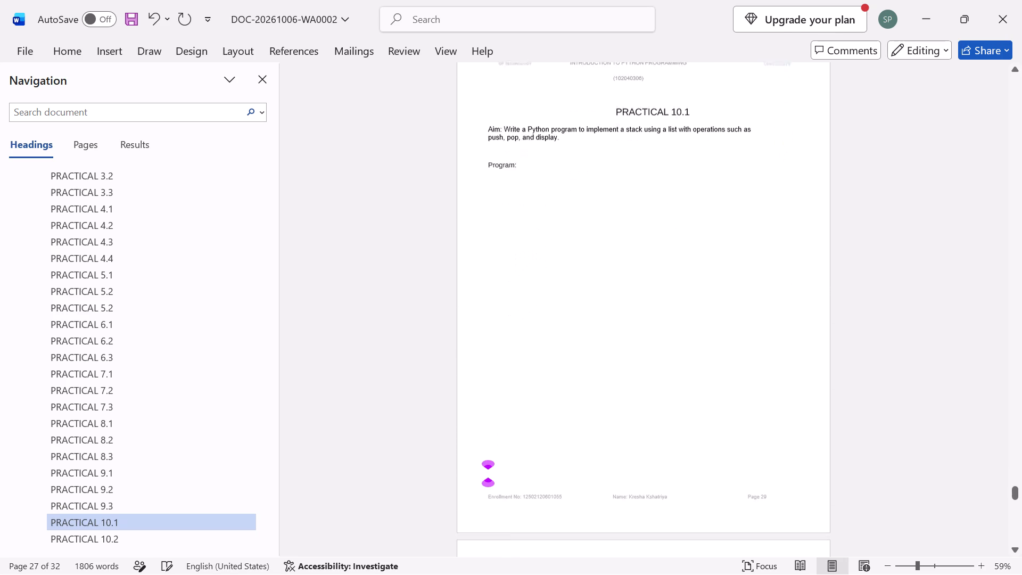
pyautogui.scroll(-1, 706, 508)
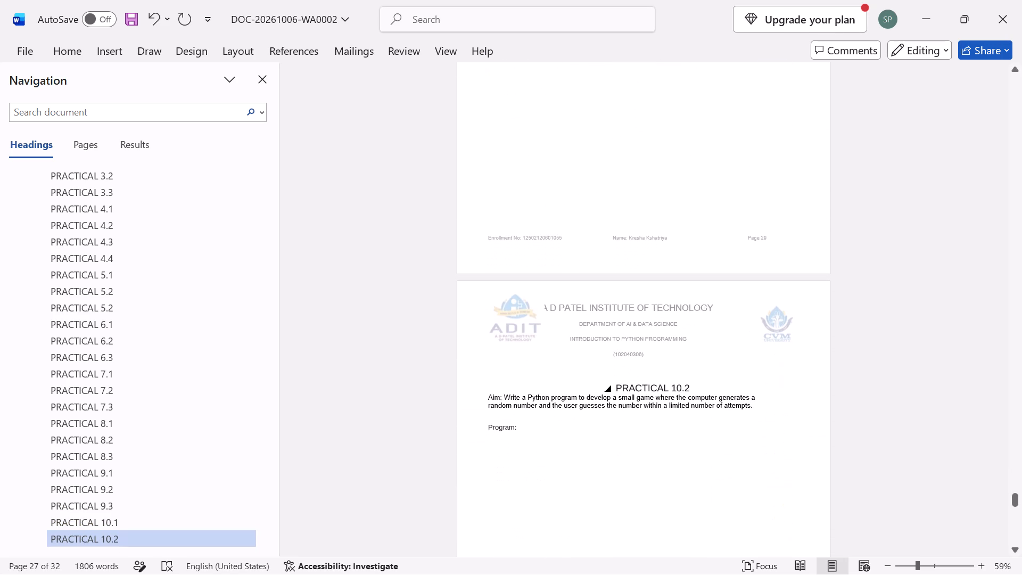
pyautogui.click(700, 383)
pyautogui.press('Return')
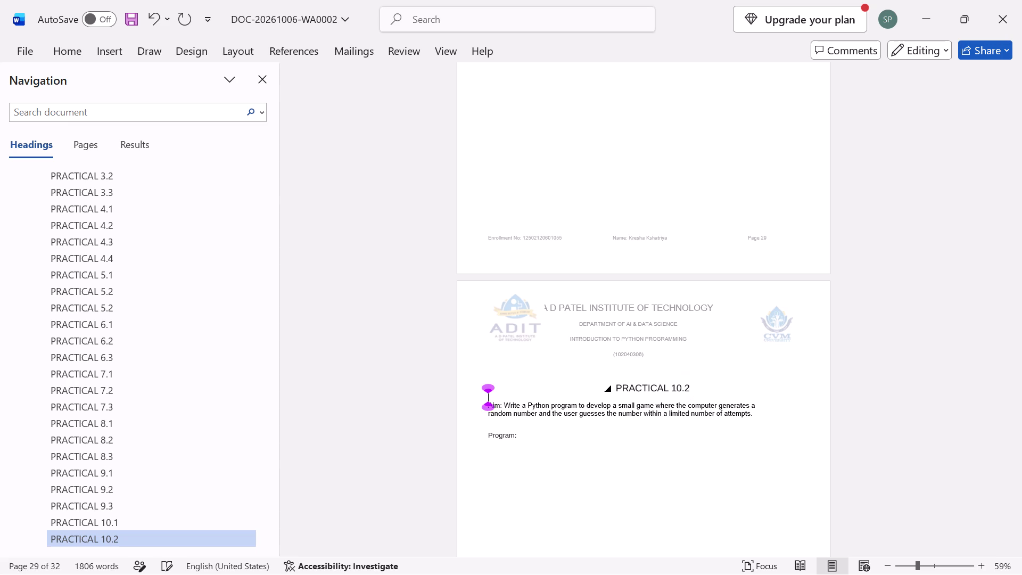
# In PRACTICAL 10.3, insert a blank line between the heading and the aim about the contact management system.
pyautogui.scroll(-3, 700, 383)
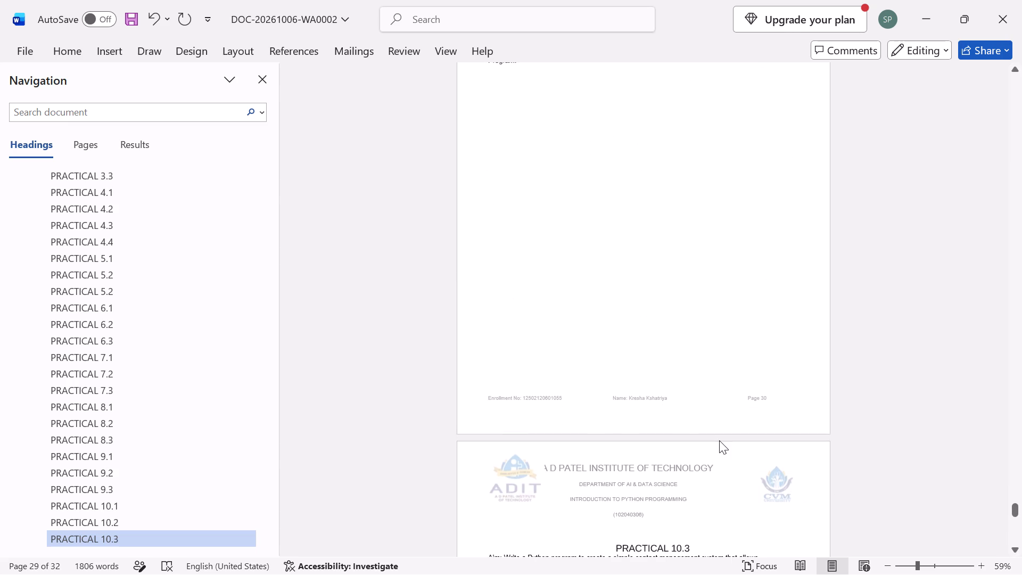
pyautogui.scroll(-1, 719, 440)
pyautogui.click(698, 472)
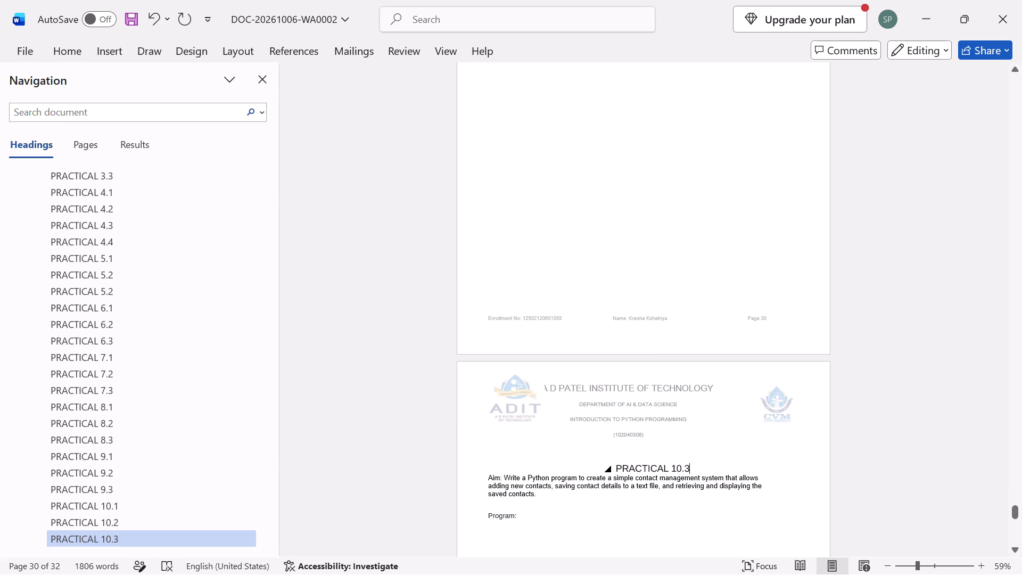
pyautogui.press('Return')
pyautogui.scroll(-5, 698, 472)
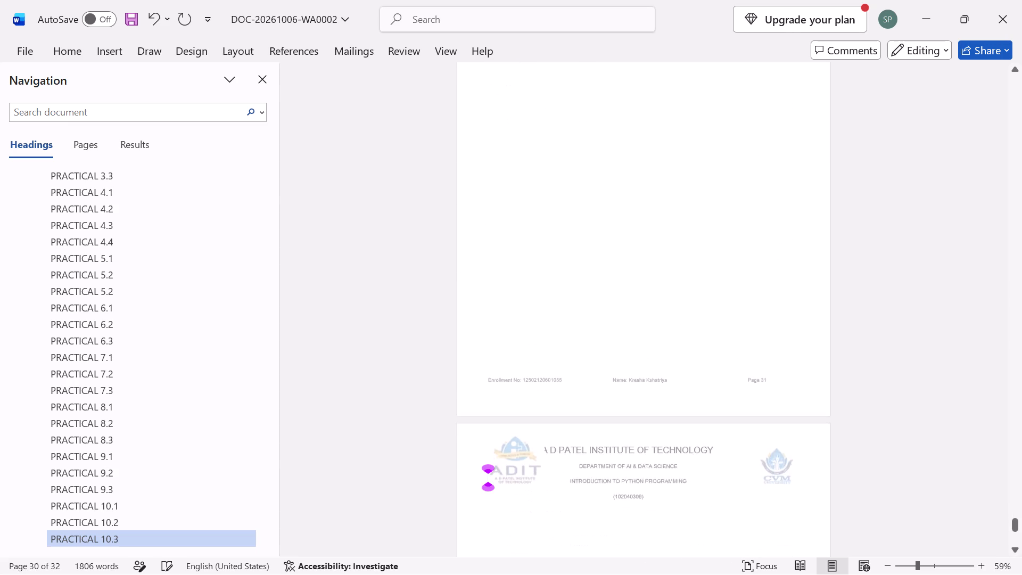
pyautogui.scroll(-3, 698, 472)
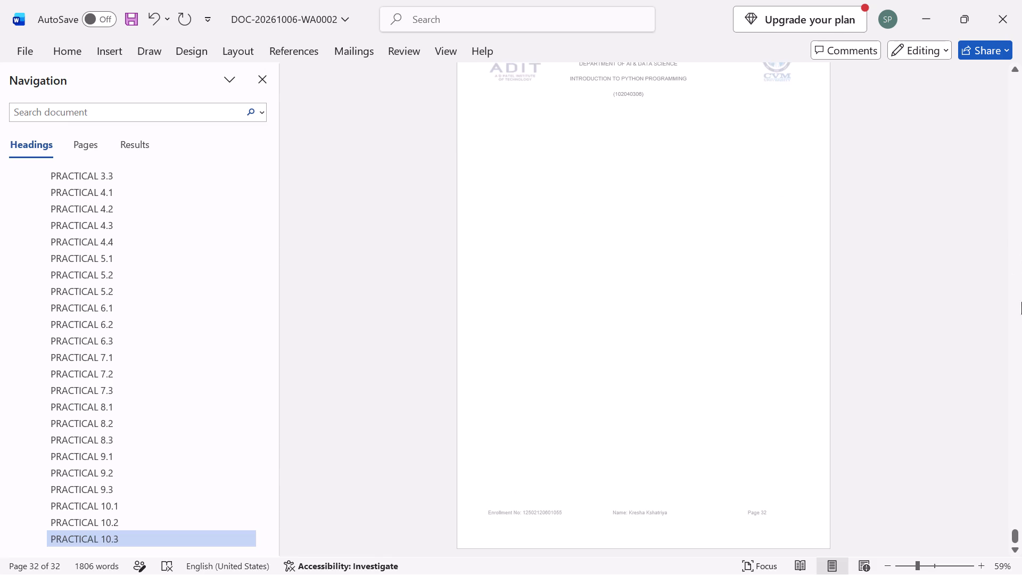
# Delete the empty lines at the end of the document after PRACTICAL 10.3 to remove the blank last page.
pyautogui.click(678, 276)
pyautogui.press('BackSpace')
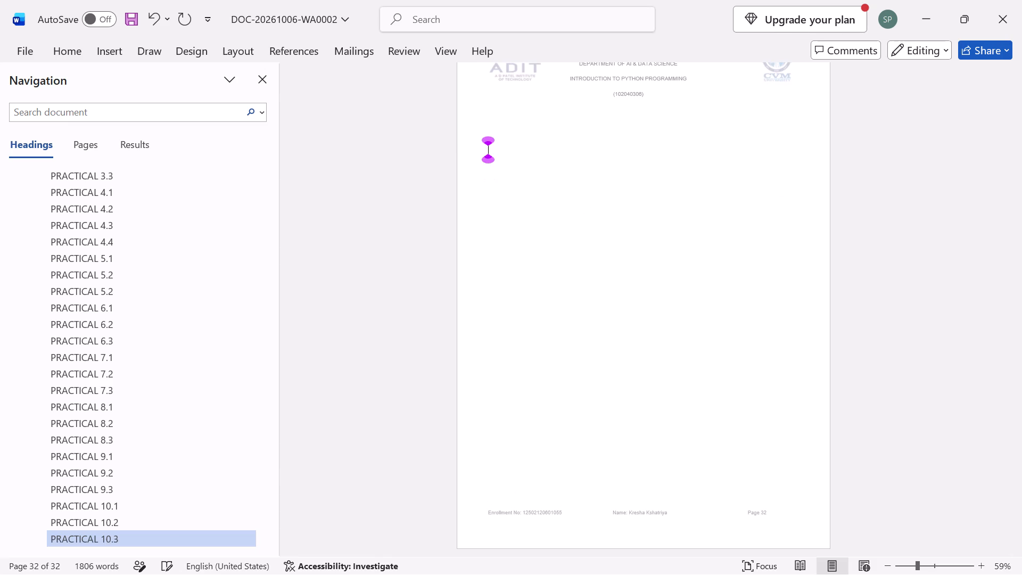
pyautogui.press('BackSpace')
pyautogui.press('BackSpace')
pyautogui.press('BackSpace')
pyautogui.scroll(3, 678, 276)
pyautogui.scroll(-1, 678, 276)
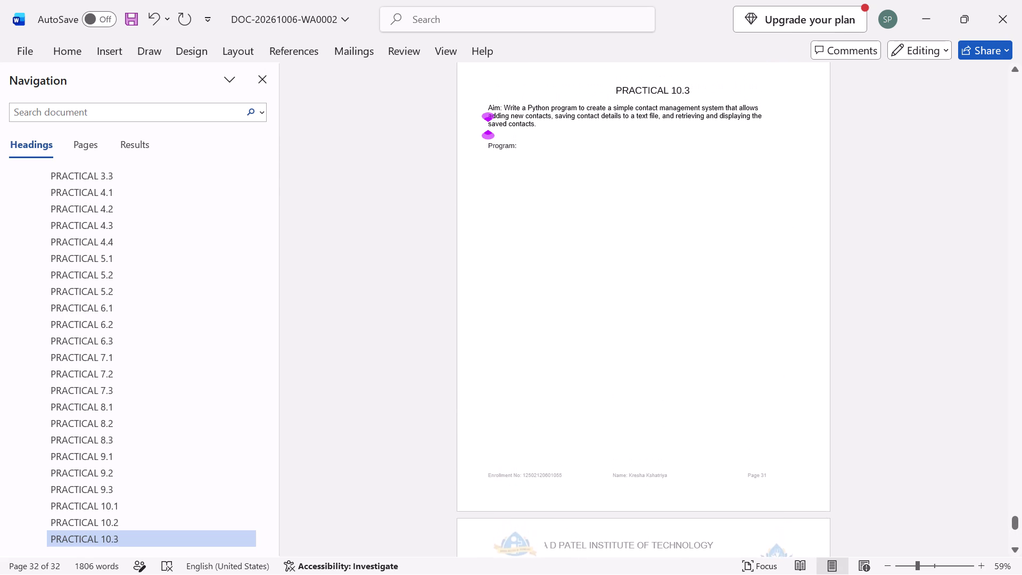
pyautogui.scroll(-1, 678, 276)
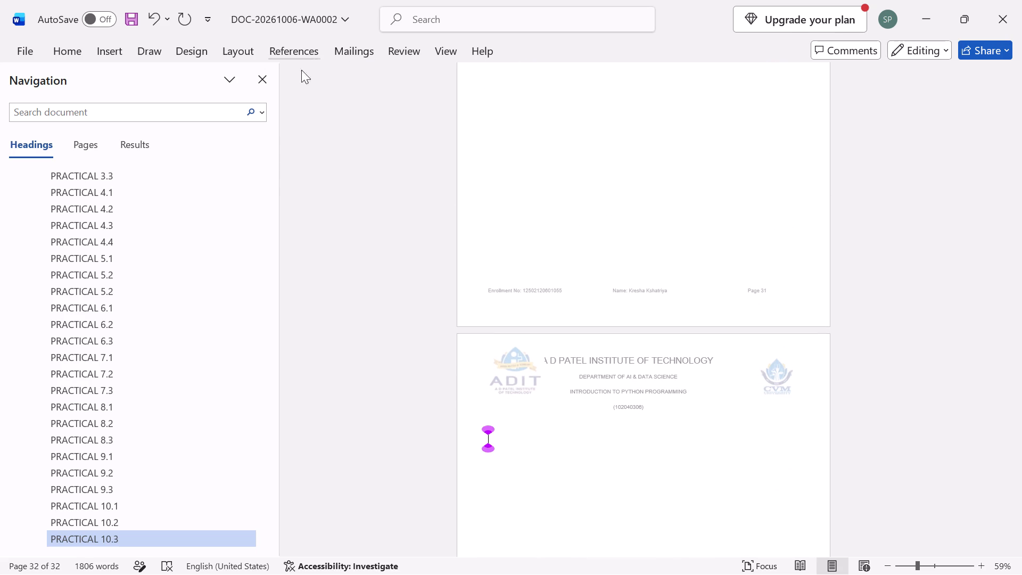
pyautogui.scroll(-1, 172, 377)
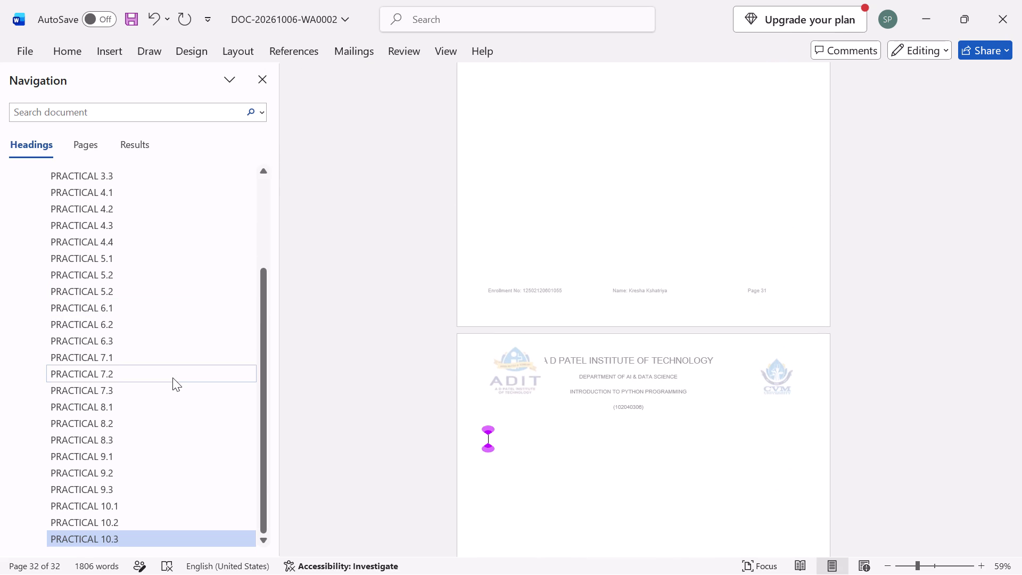
pyautogui.press('BackSpace')
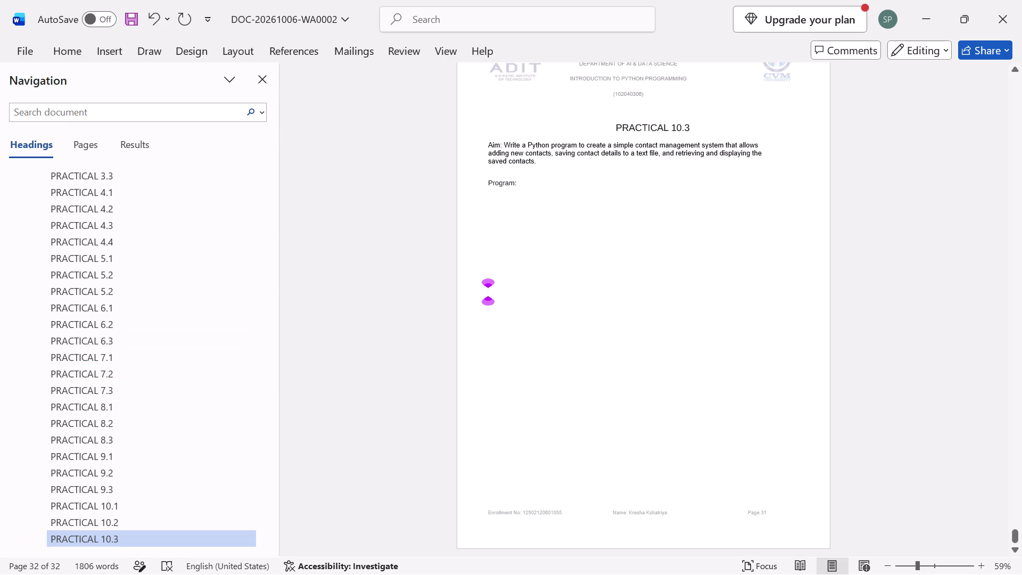
pyautogui.scroll(-2, 632, 405)
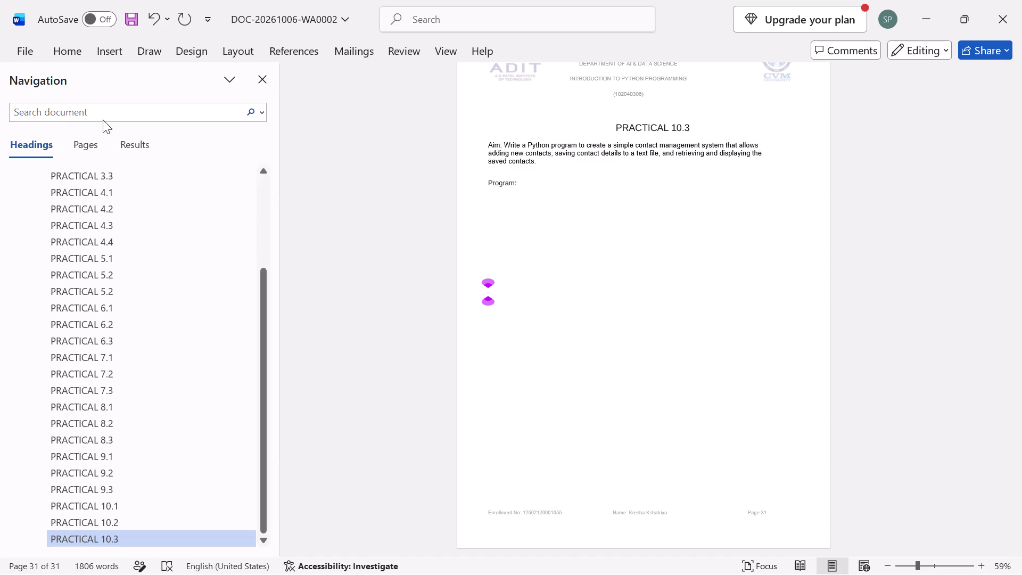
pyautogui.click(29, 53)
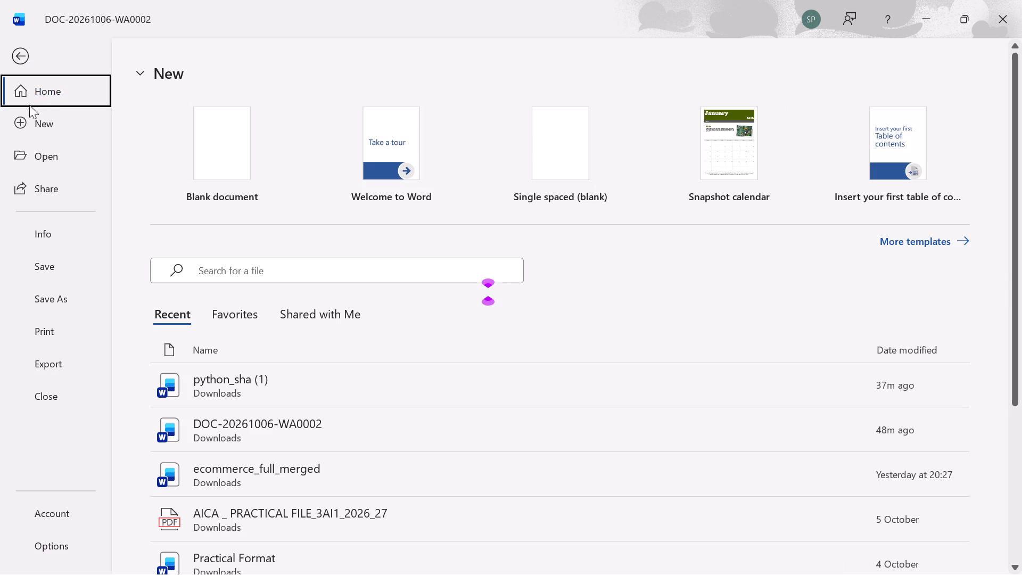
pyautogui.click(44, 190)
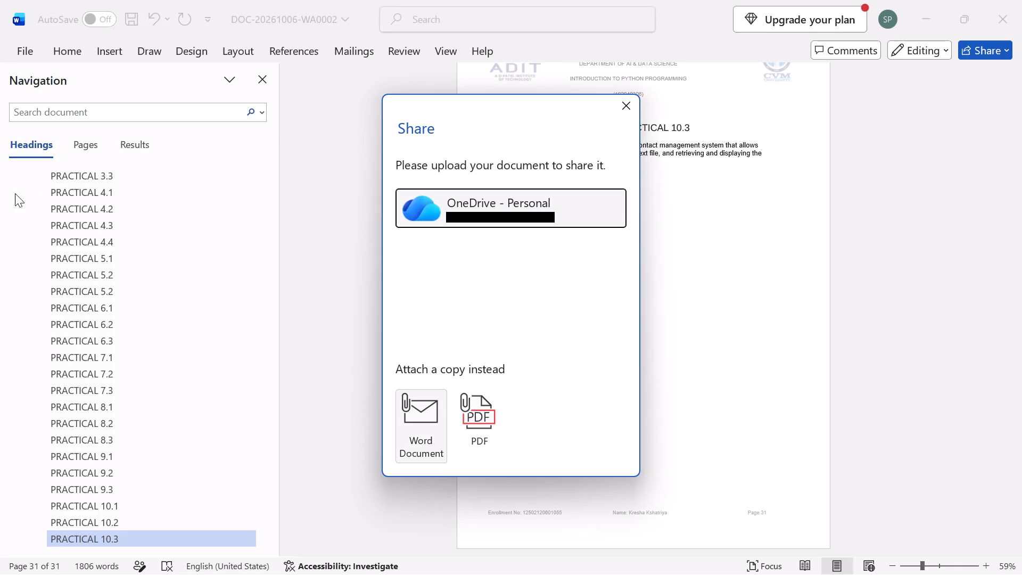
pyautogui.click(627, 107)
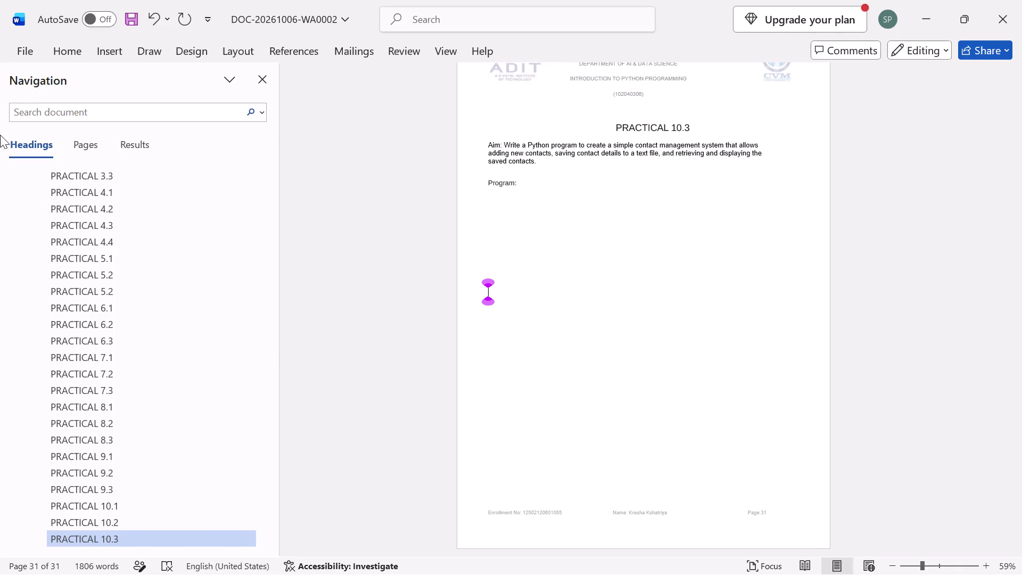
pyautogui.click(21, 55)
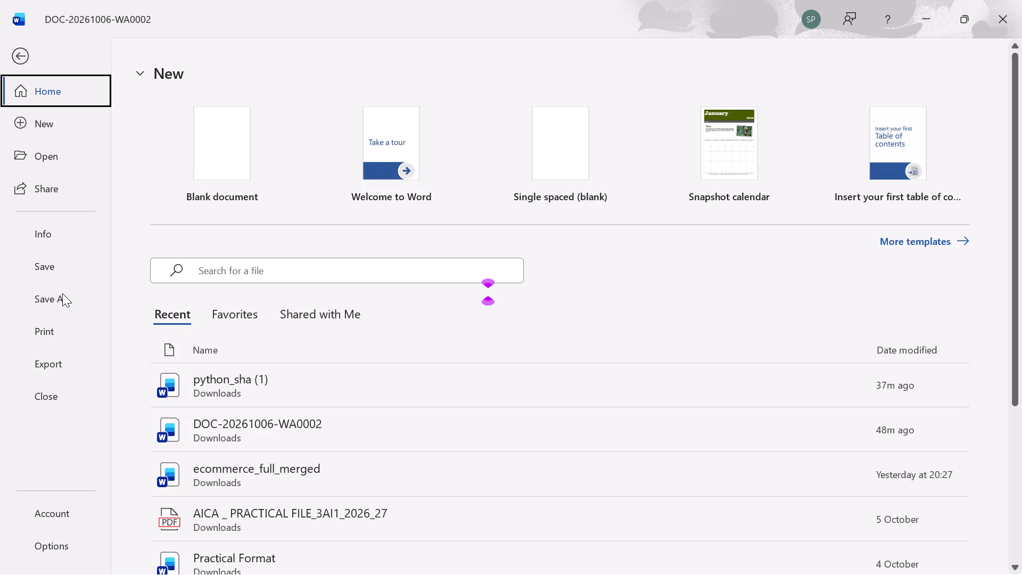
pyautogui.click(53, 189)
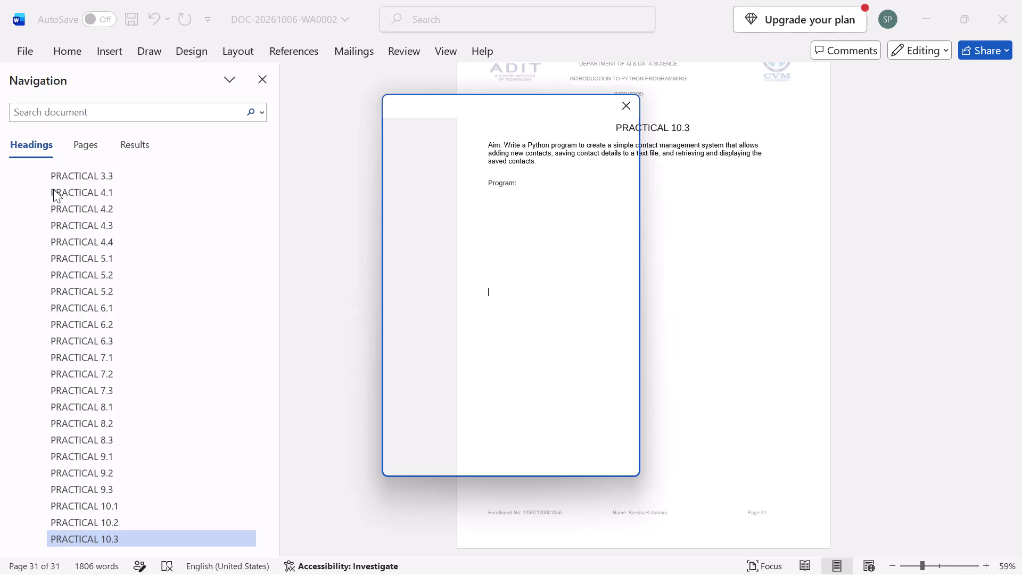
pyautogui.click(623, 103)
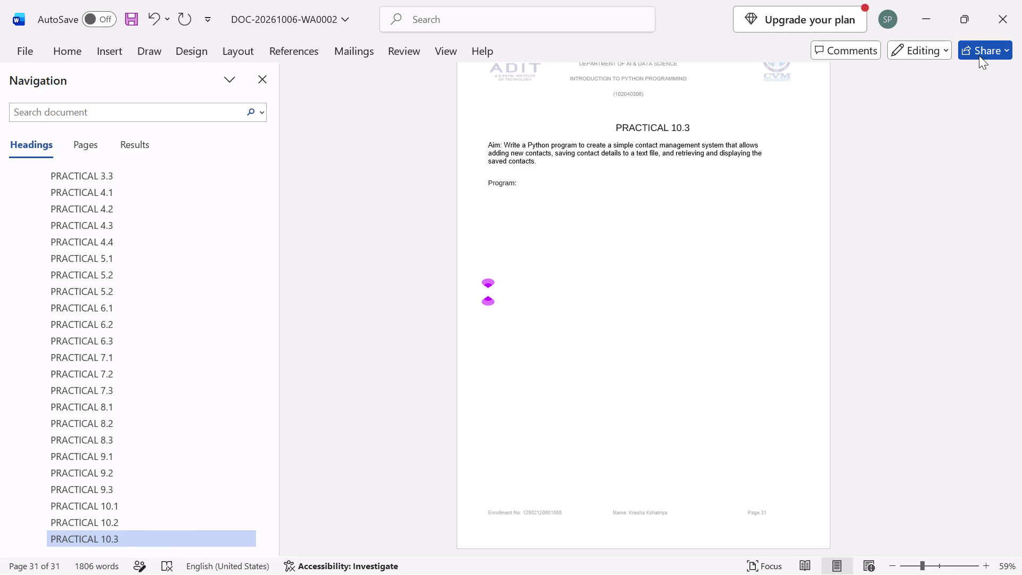
# Share the document by uploading it to OneDrive - Personal, close the sharing dialog and save.
pyautogui.click(978, 47)
pyautogui.click(963, 69)
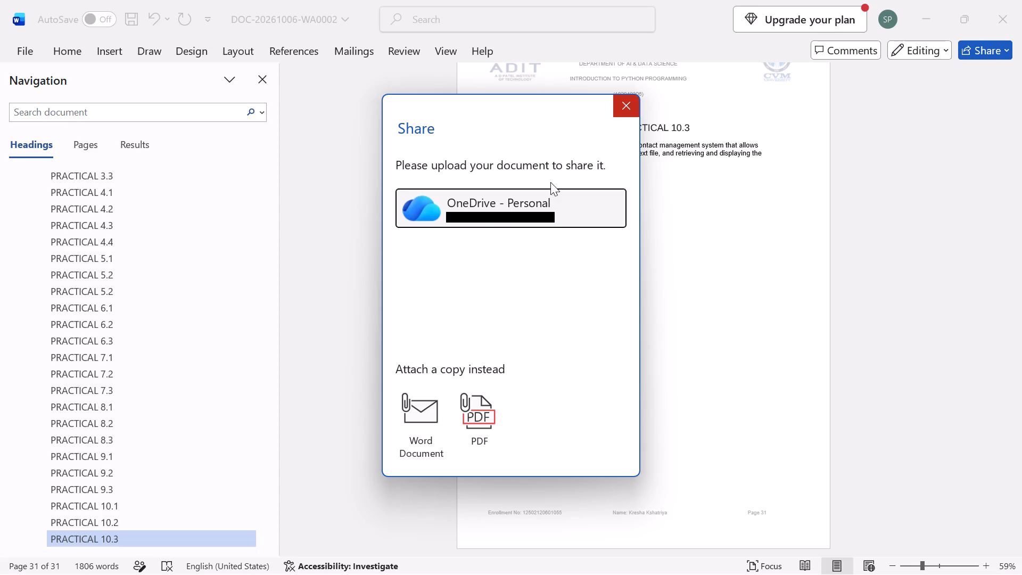
pyautogui.click(526, 208)
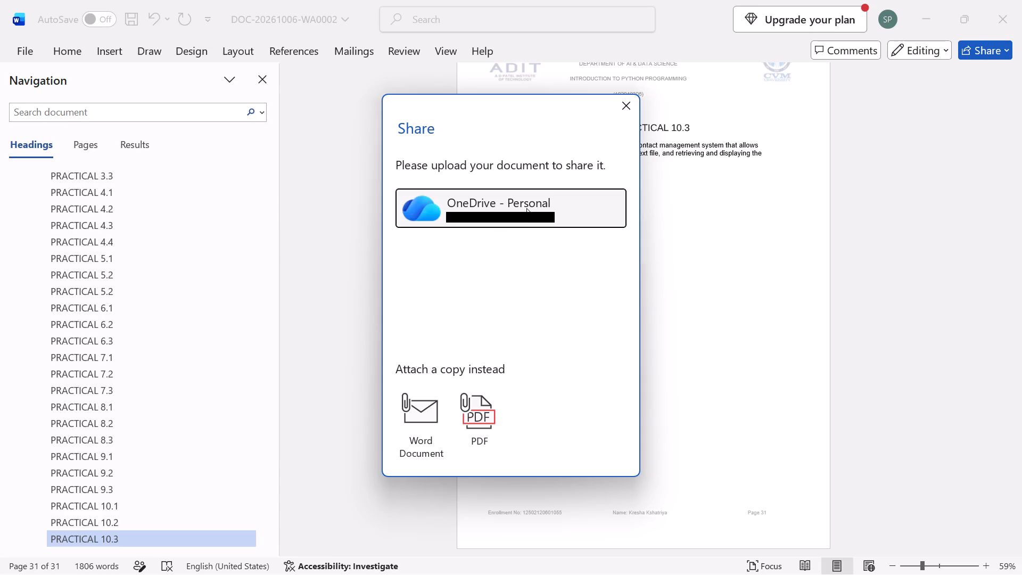
pyautogui.click(526, 208)
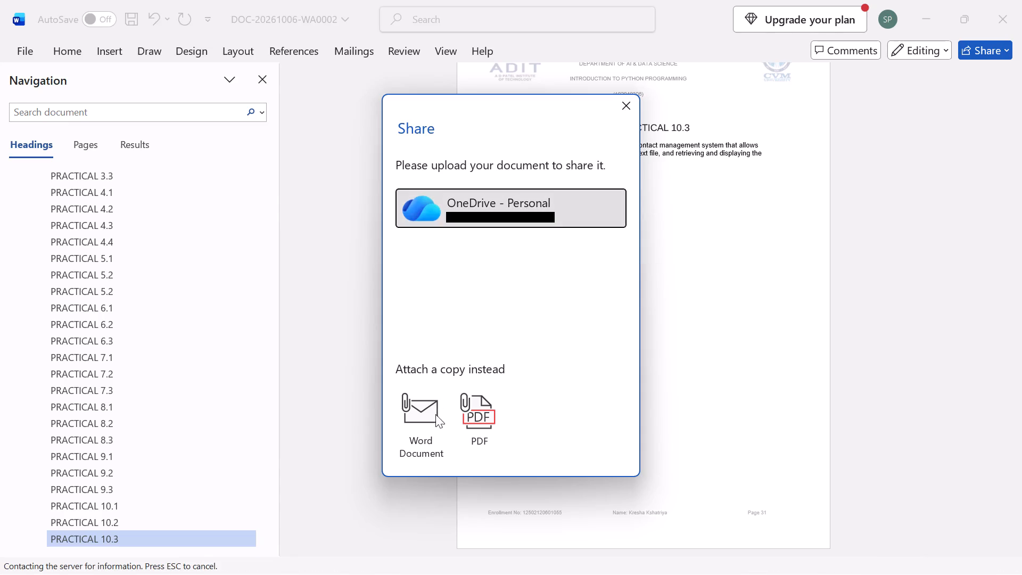
pyautogui.click(419, 415)
pyautogui.click(509, 211)
pyautogui.click(629, 97)
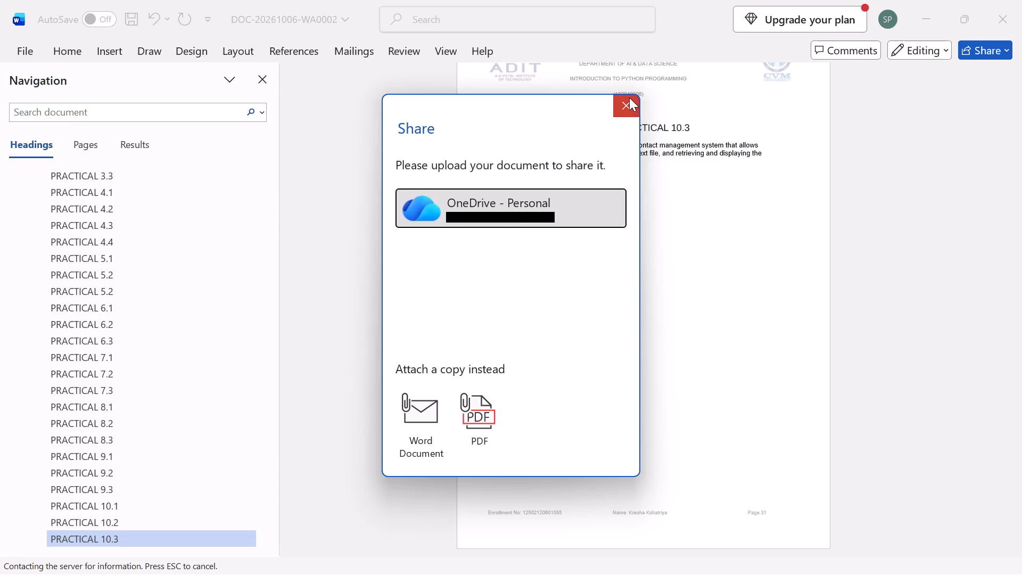
pyautogui.click(624, 102)
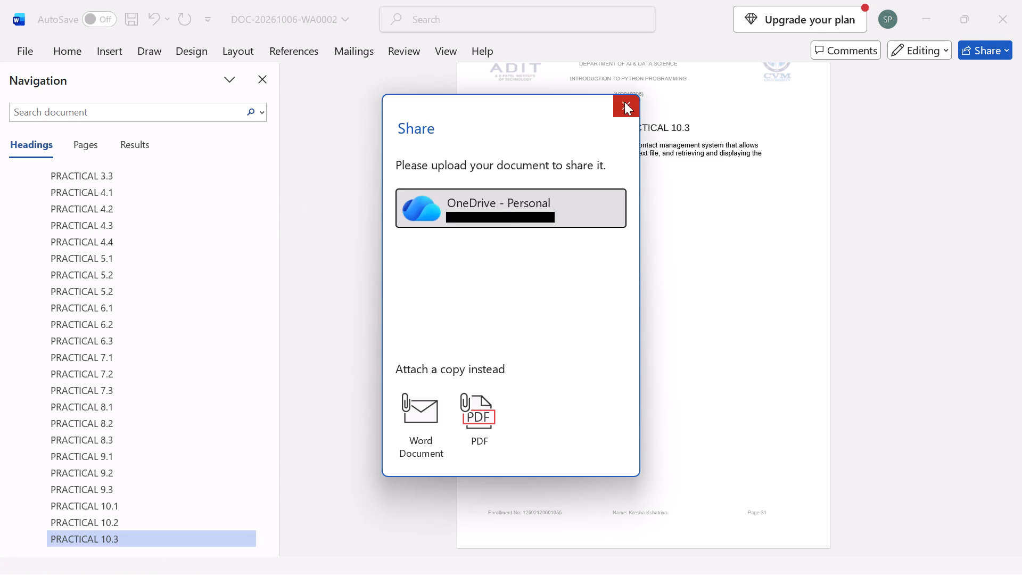
pyautogui.click(624, 102)
pyautogui.click(719, 203)
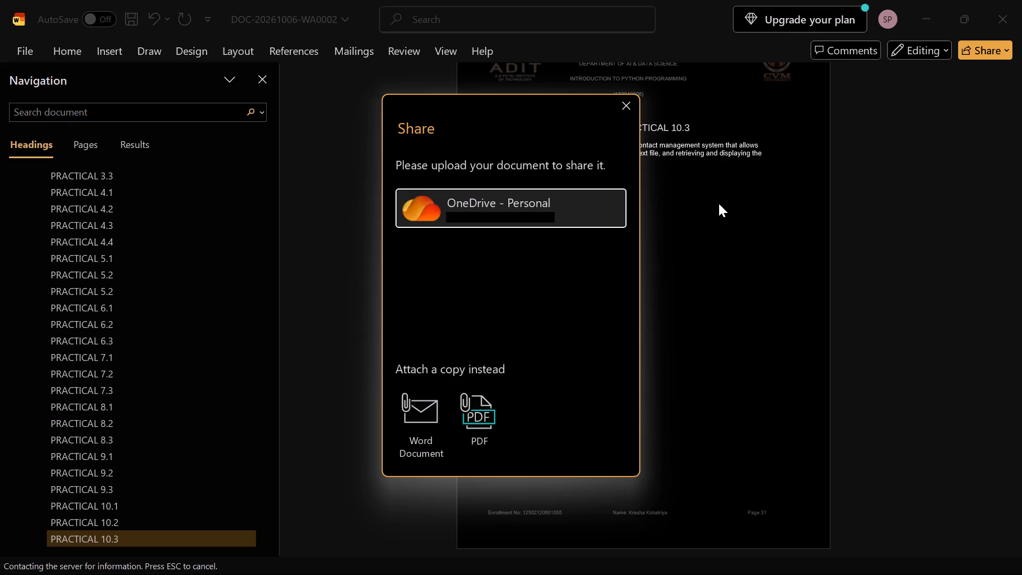
pyautogui.click(631, 106)
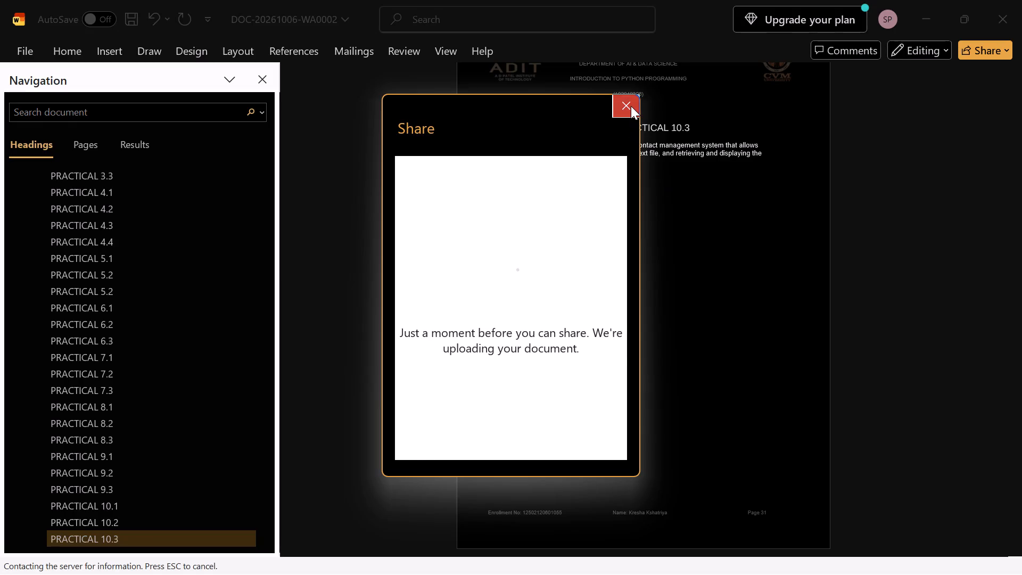
pyautogui.click(631, 106)
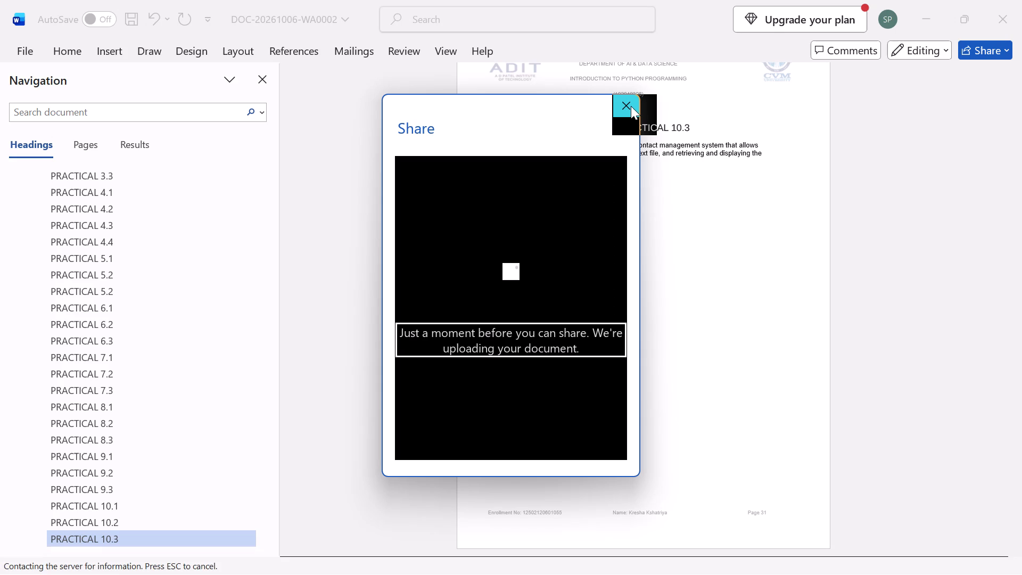
pyautogui.click(631, 106)
pyautogui.click(631, 106)
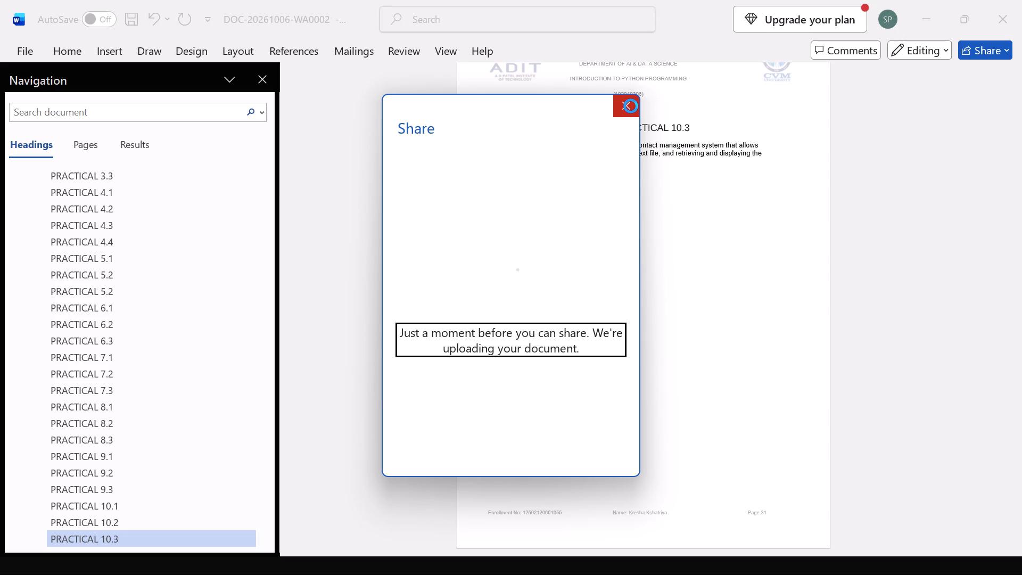
pyautogui.click(630, 102)
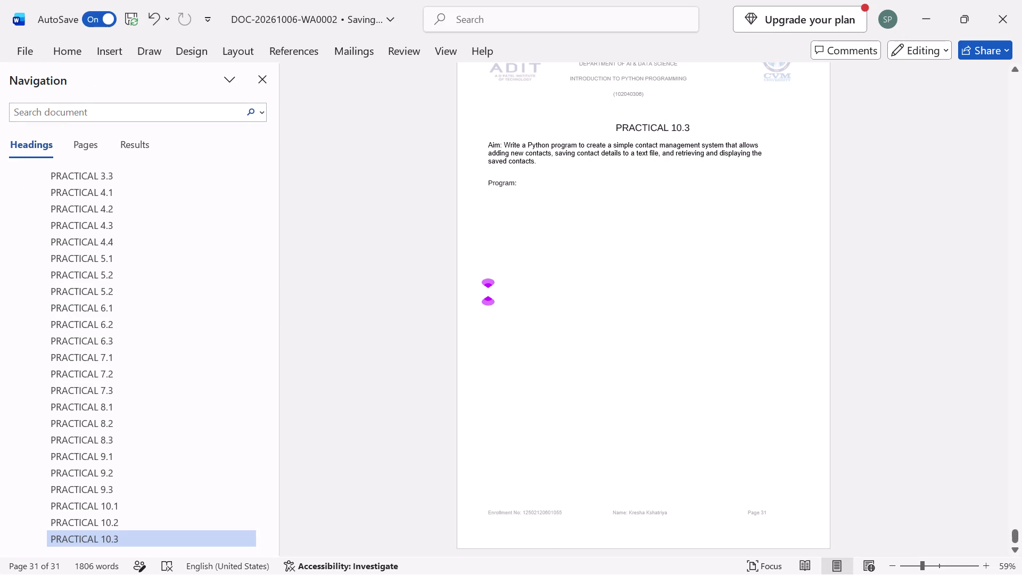
pyautogui.hotkey('ctrl', 's')
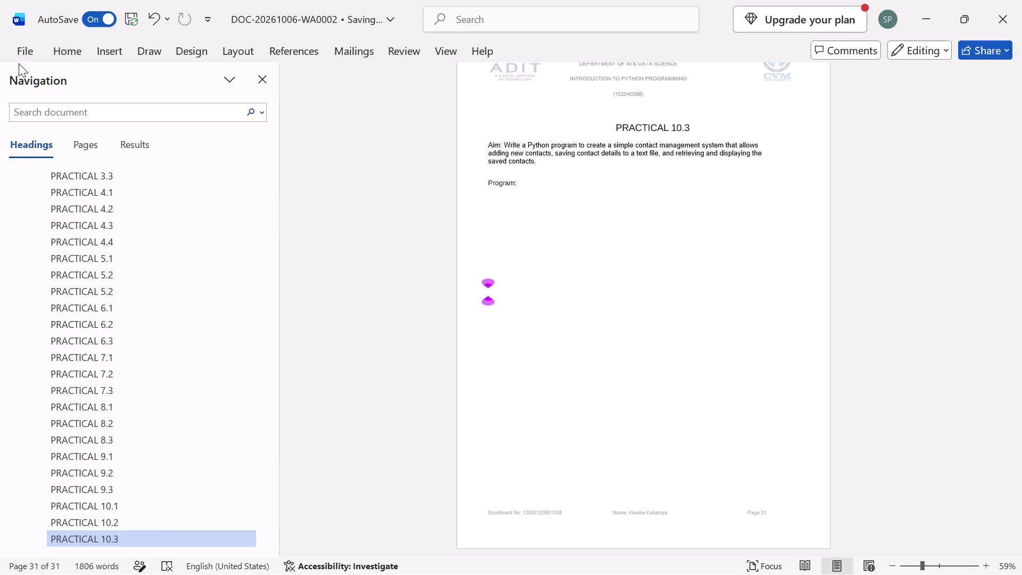
# Export the document as a PDF named sha_pp-final to the Desktop folder.
pyautogui.click(19, 57)
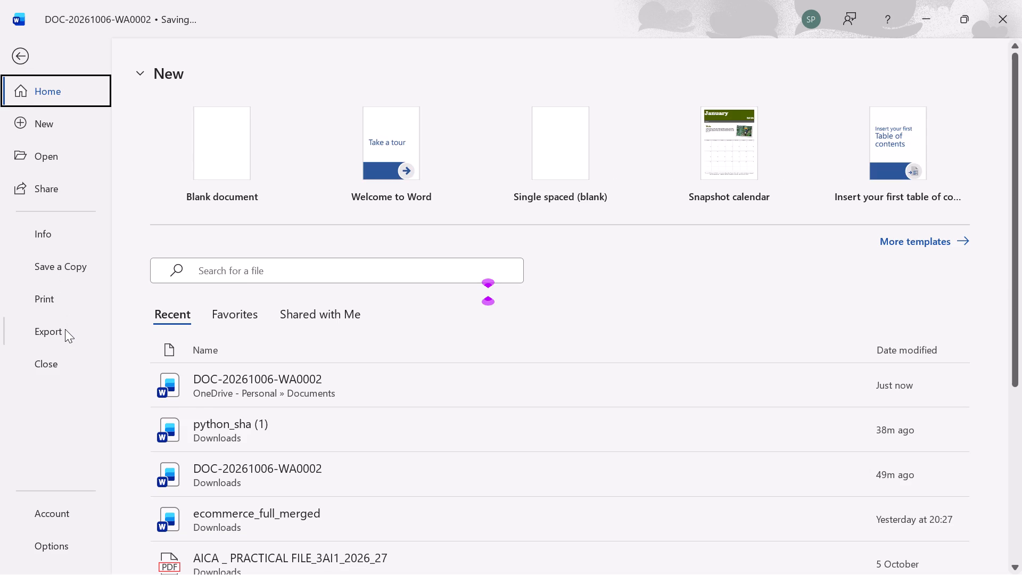
pyautogui.click(65, 329)
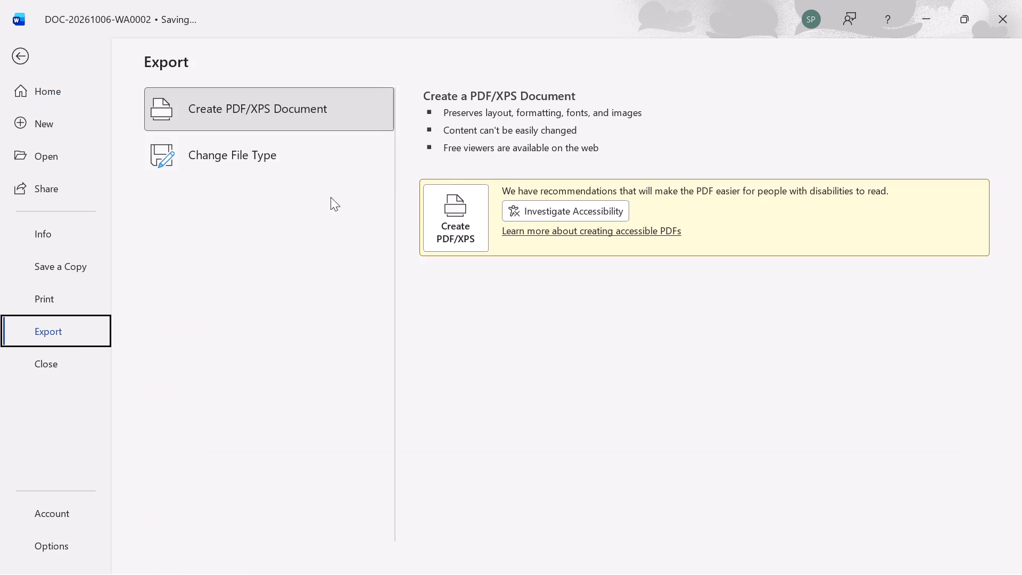
pyautogui.click(458, 202)
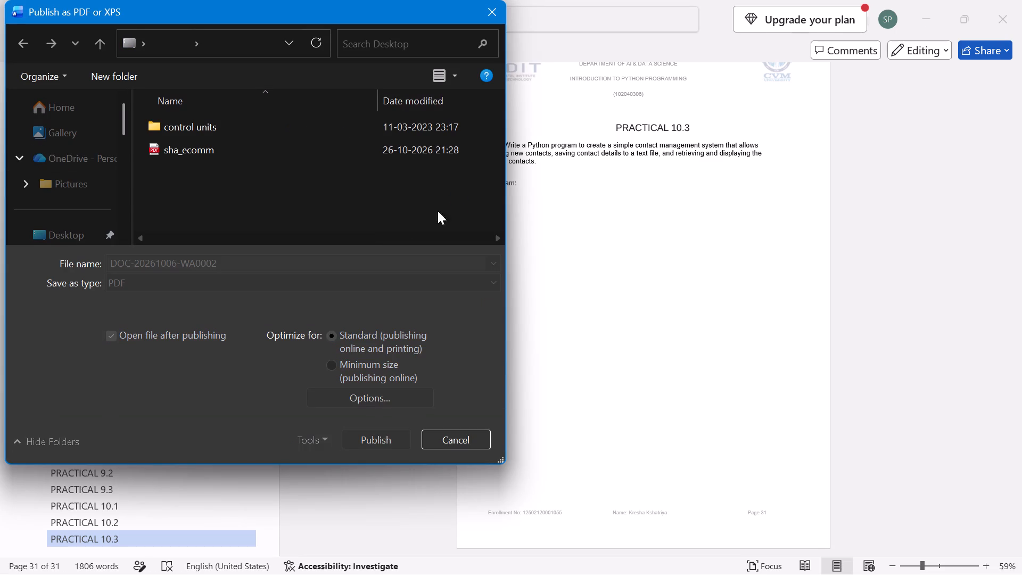
pyautogui.click(309, 263)
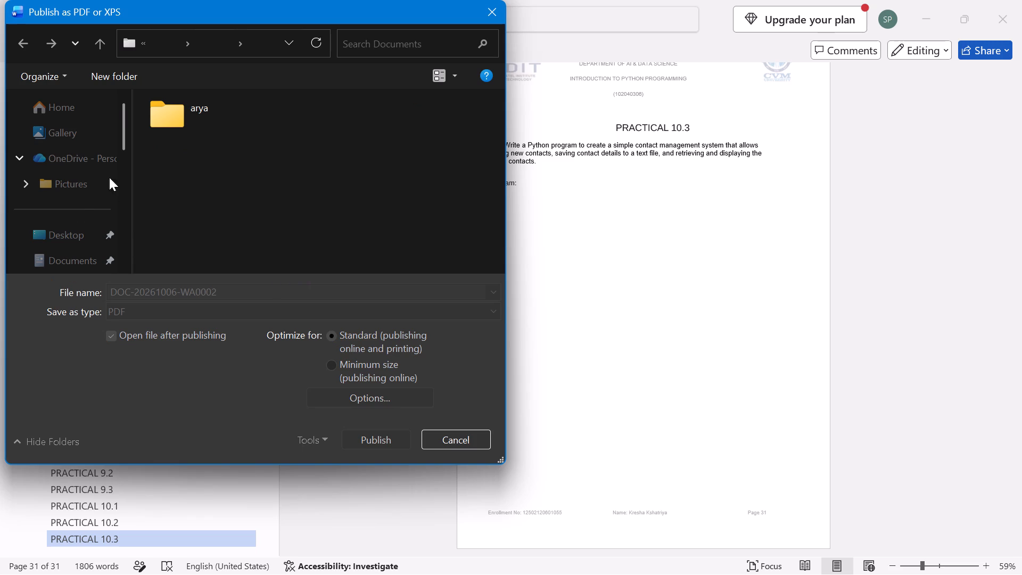
pyautogui.scroll(-3, 59, 243)
pyautogui.scroll(1, 59, 243)
pyautogui.click(176, 112)
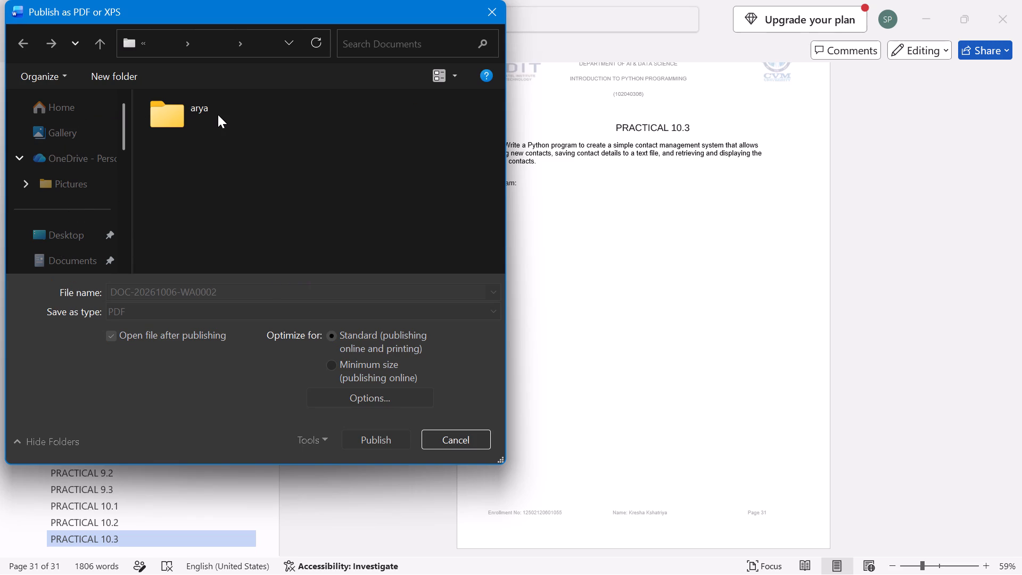
pyautogui.tripleClick(218, 114)
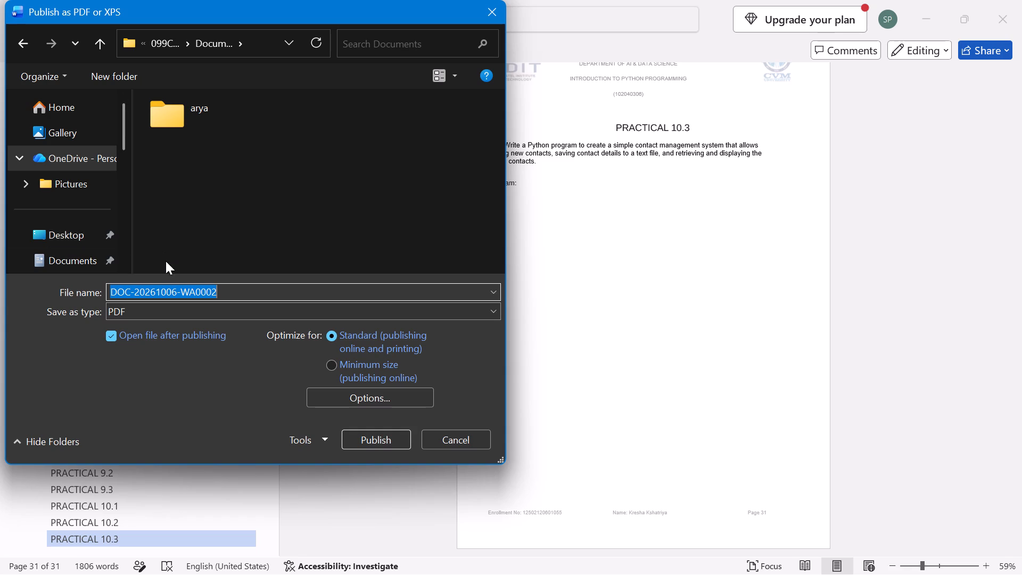
pyautogui.click(83, 231)
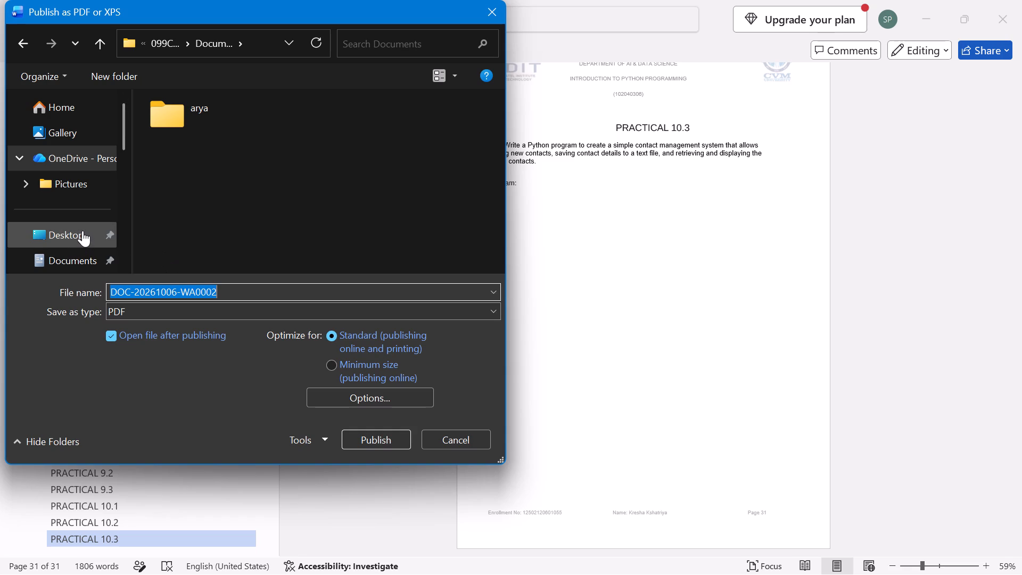
pyautogui.click(233, 287)
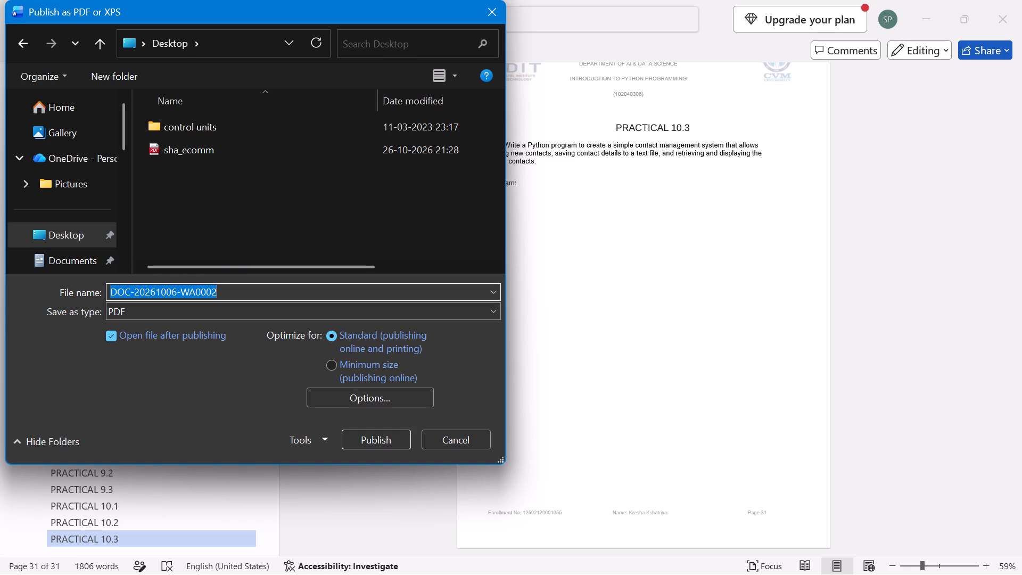
pyautogui.press('BackSpace')
pyautogui.press('p')
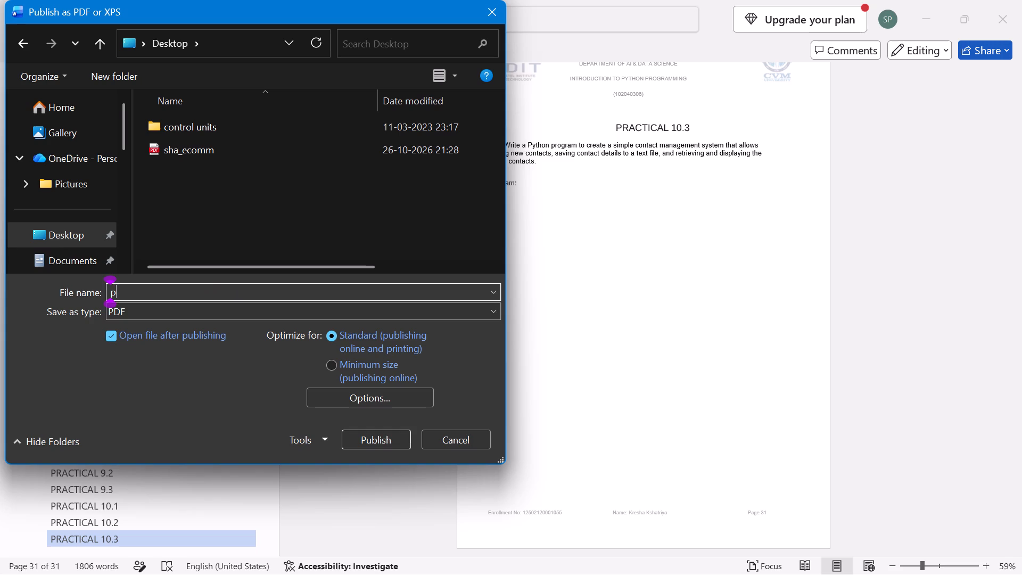
pyautogui.press('BackSpace')
pyautogui.write('sha')
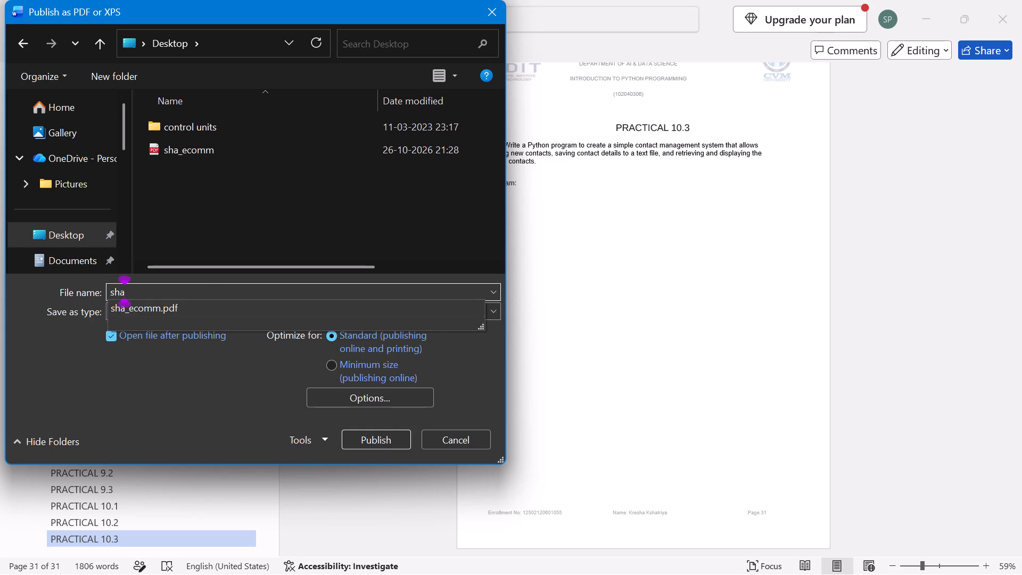
pyautogui.hotkey('shift', '_')
pyautogui.write('pp')
pyautogui.write('-final')
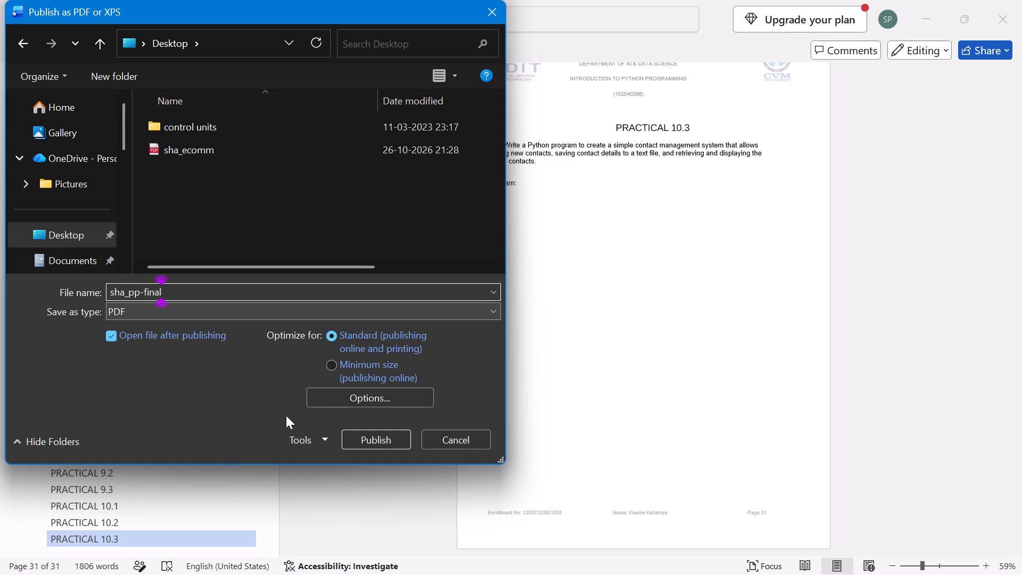
pyautogui.click(368, 440)
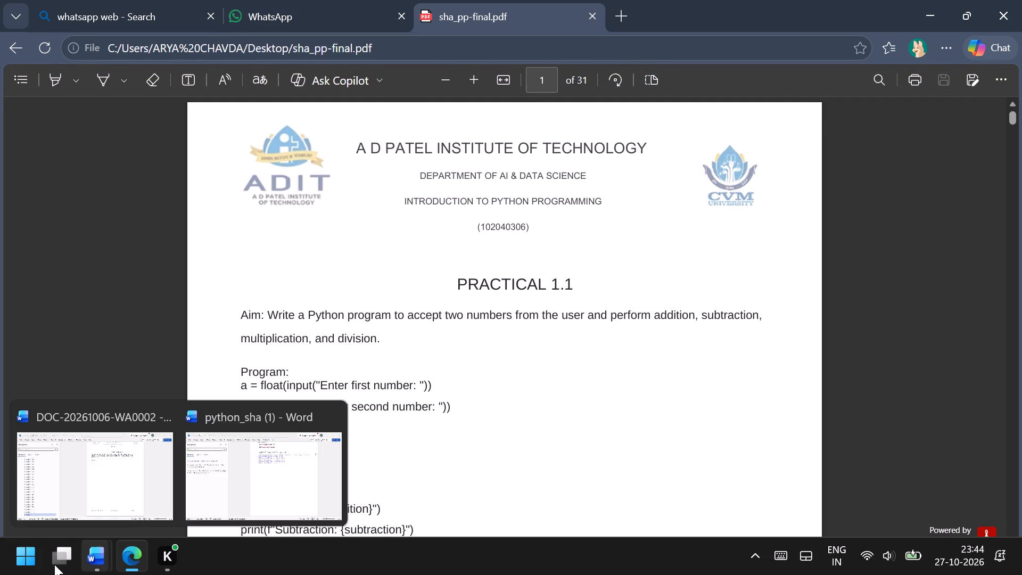
# In File Explorer, share the recent sha_pp-final PDF from the Desktop folder using WhatsApp.
pyautogui.click(21, 559)
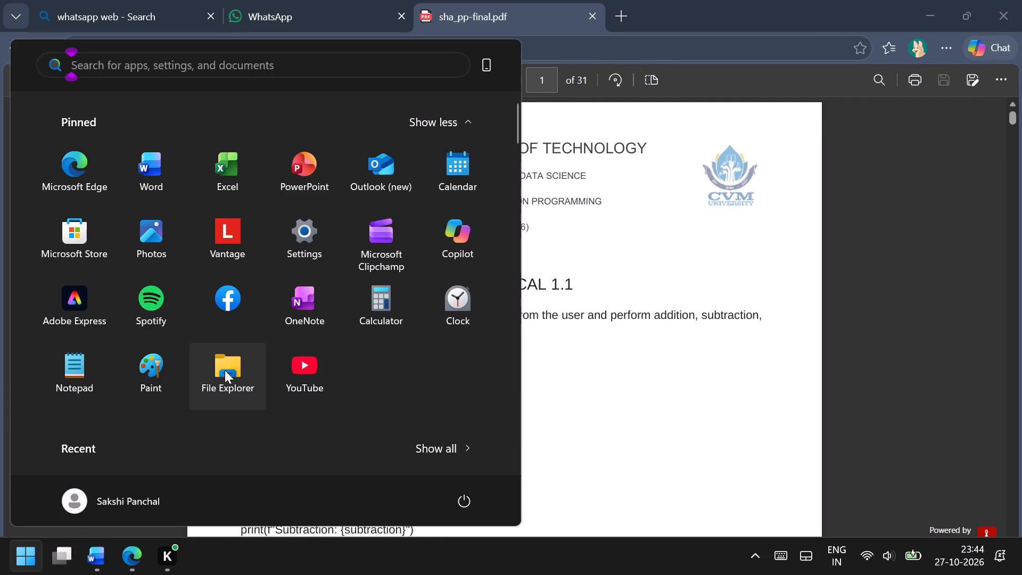
pyautogui.click(236, 372)
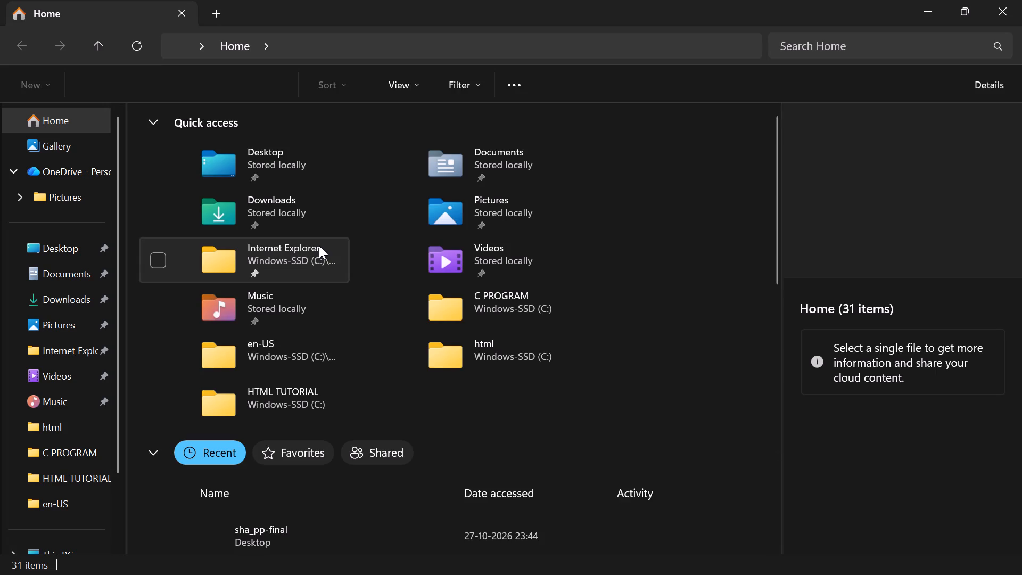
pyautogui.rightClick(343, 540)
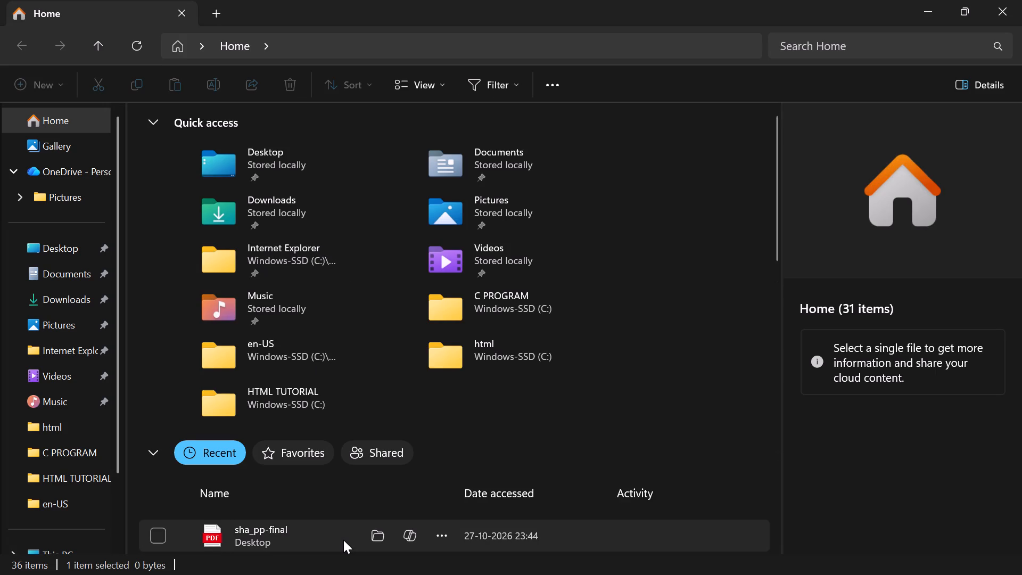
pyautogui.click(418, 519)
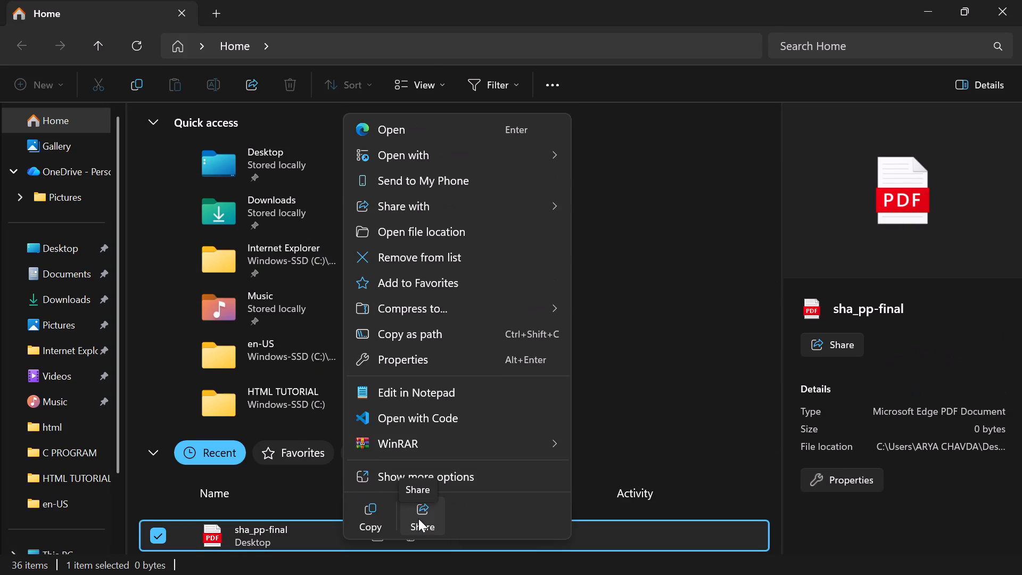
pyautogui.click(424, 518)
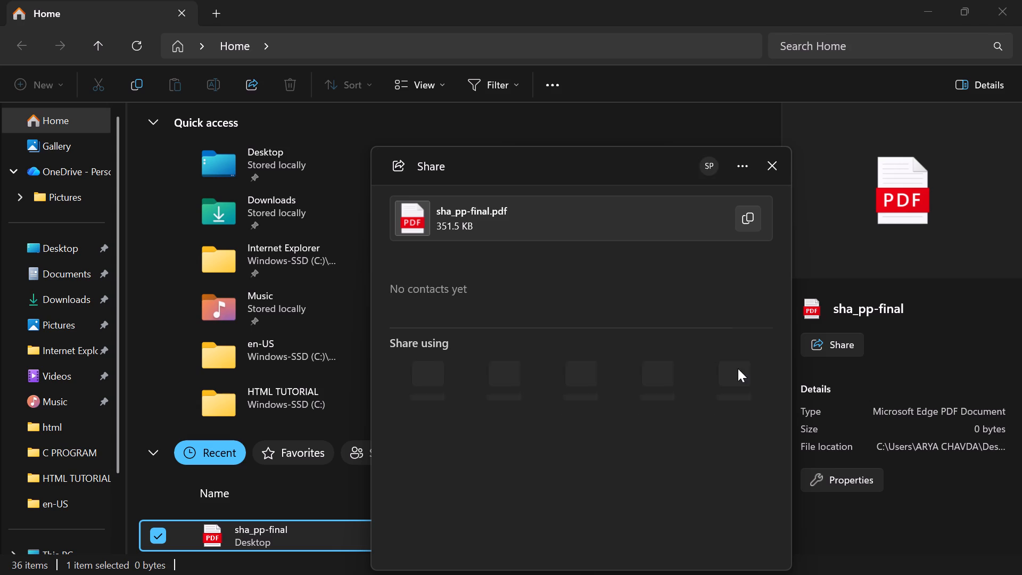
pyautogui.click(501, 405)
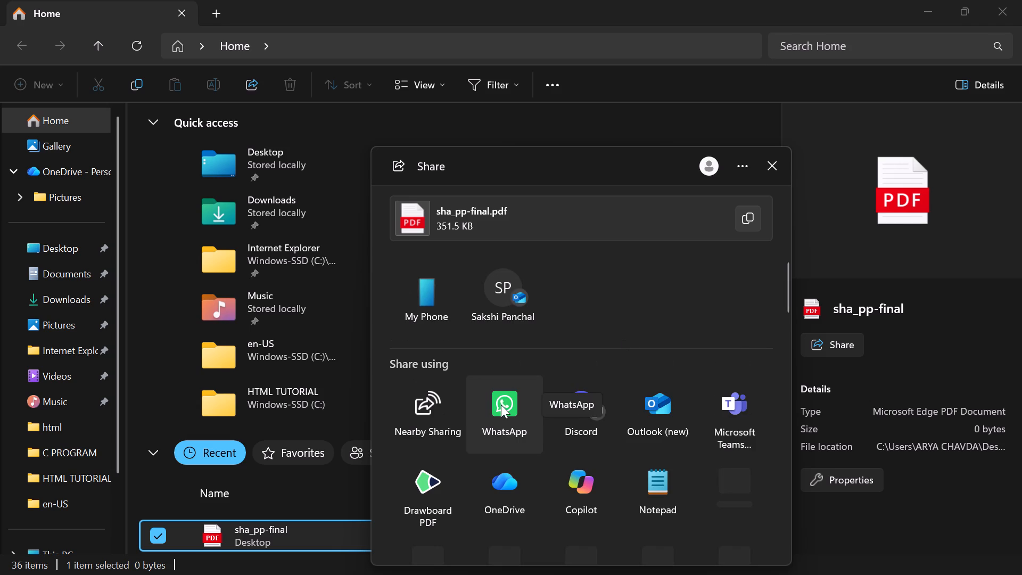
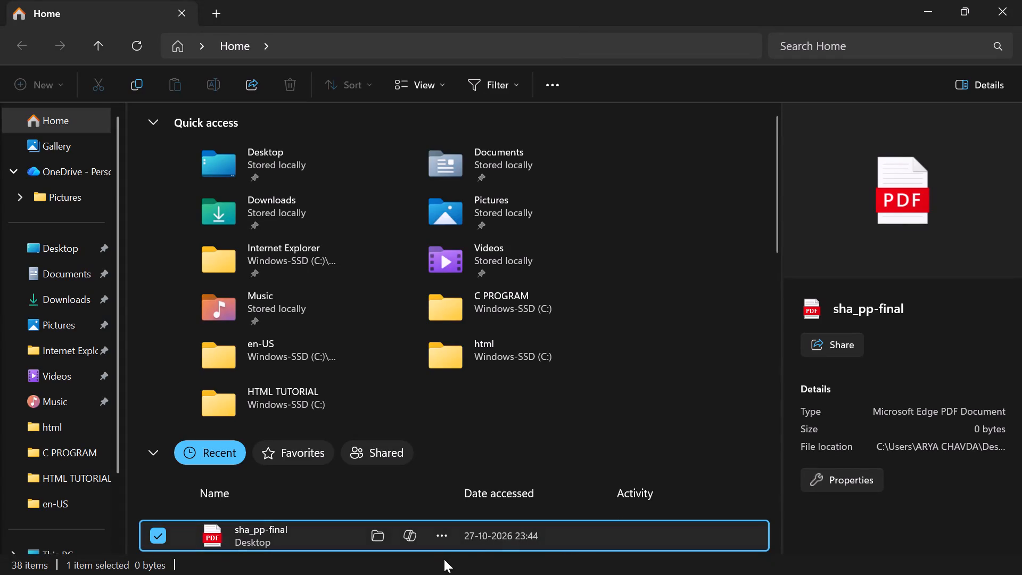
# Copy the sha_pp-final PDF from the recent files in File Explorer.
pyautogui.click(435, 530)
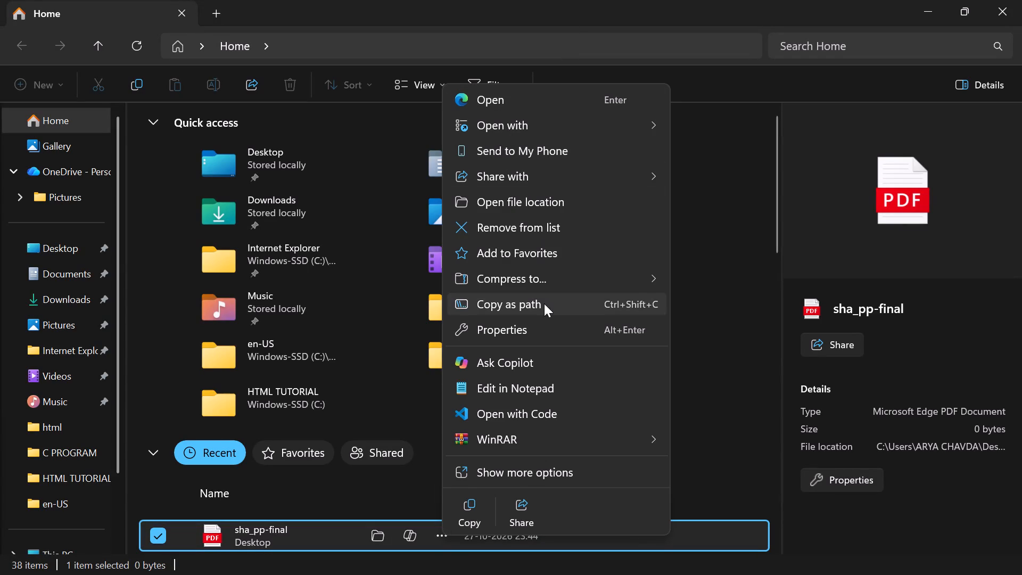
pyautogui.click(465, 505)
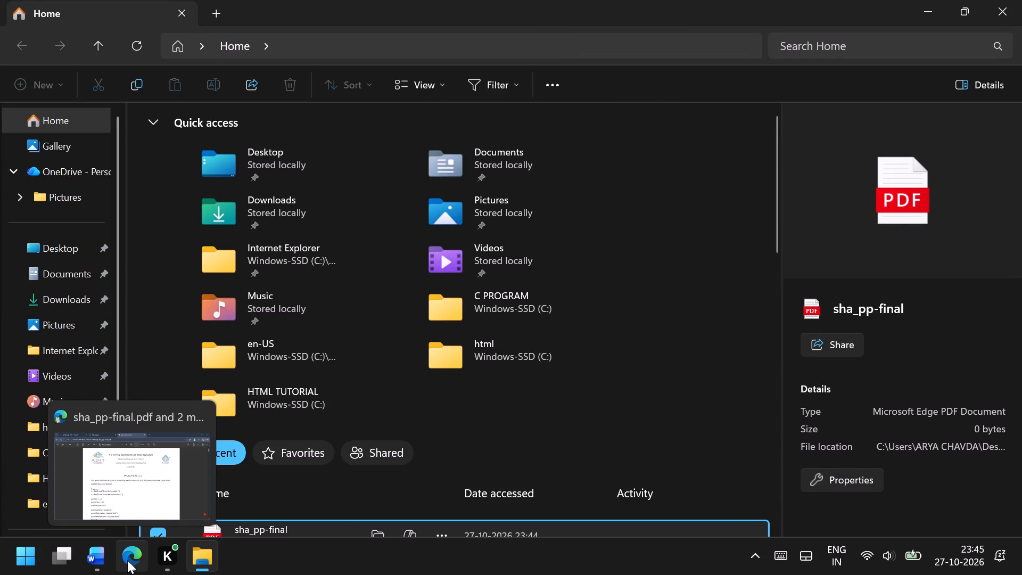
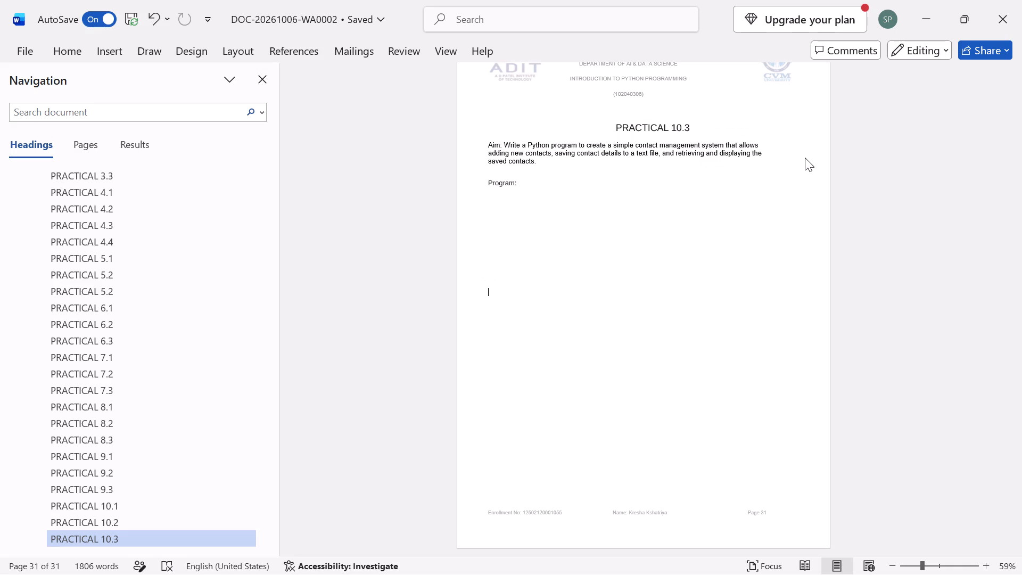
# Open the sharing options for the document.
pyautogui.click(987, 51)
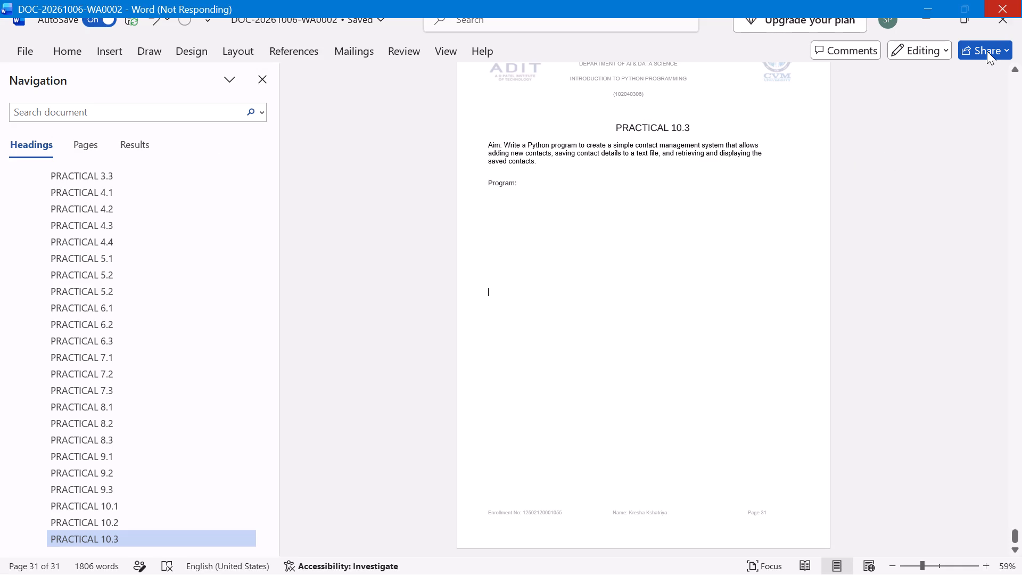
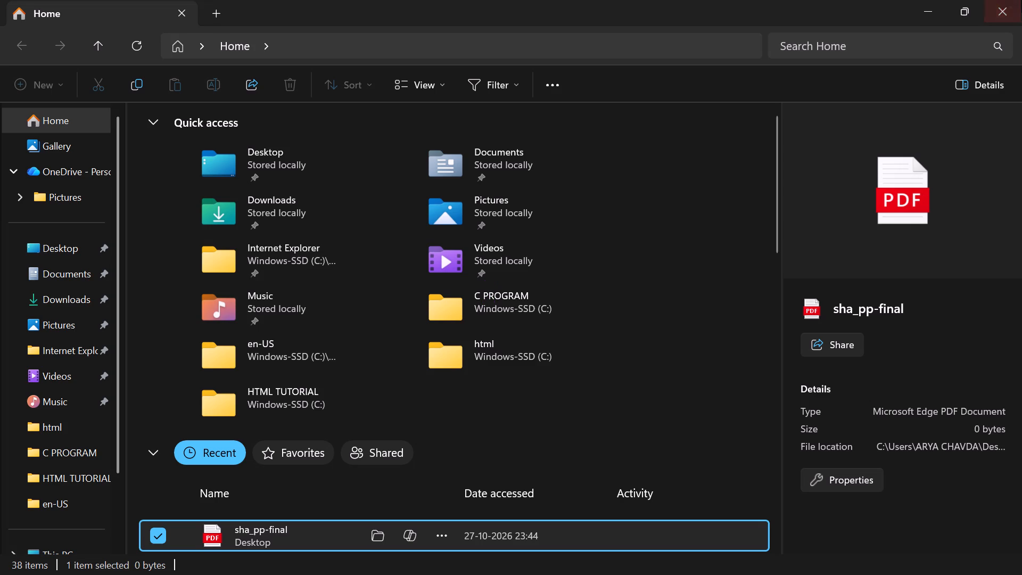
# Close the File Explorer window in which the sha_pp-final PDF is selected.
pyautogui.click(1021, 0)
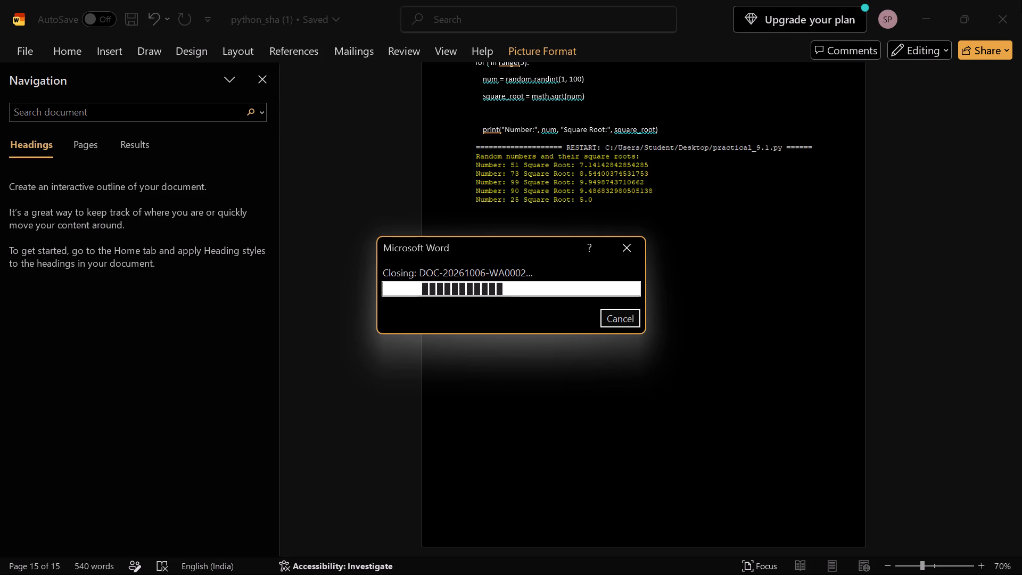
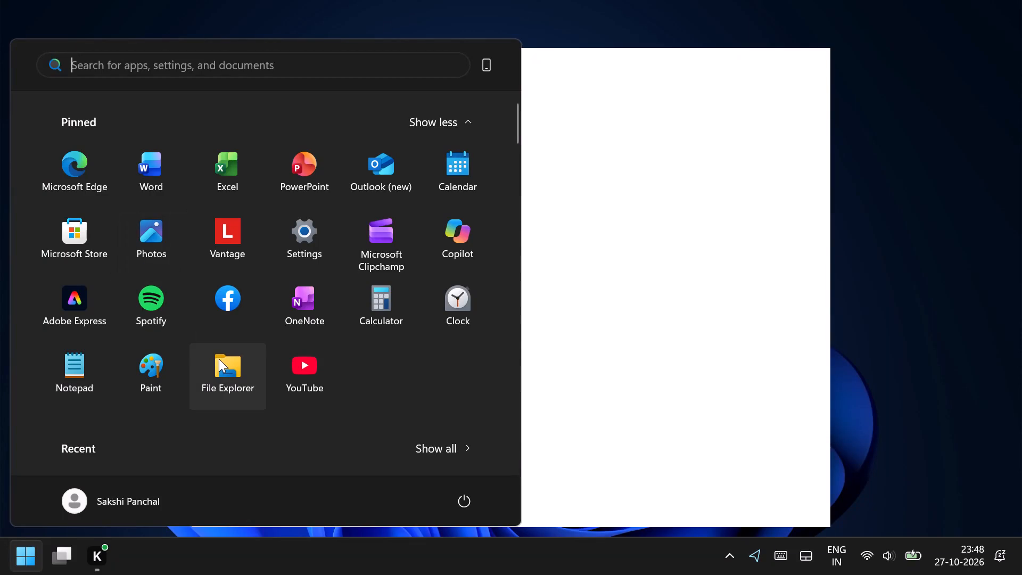
# Open a new File Explorer window.
pyautogui.click(220, 362)
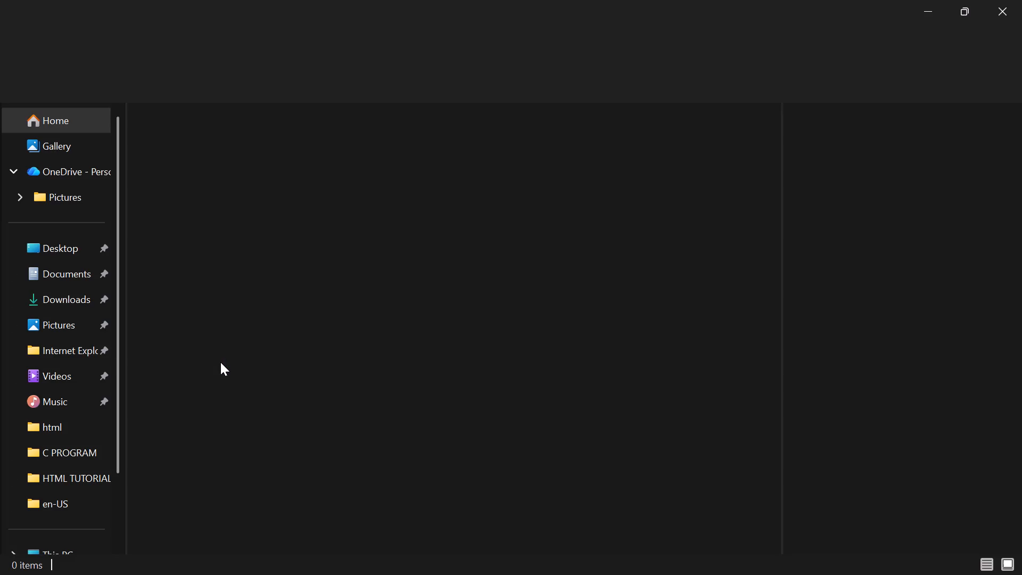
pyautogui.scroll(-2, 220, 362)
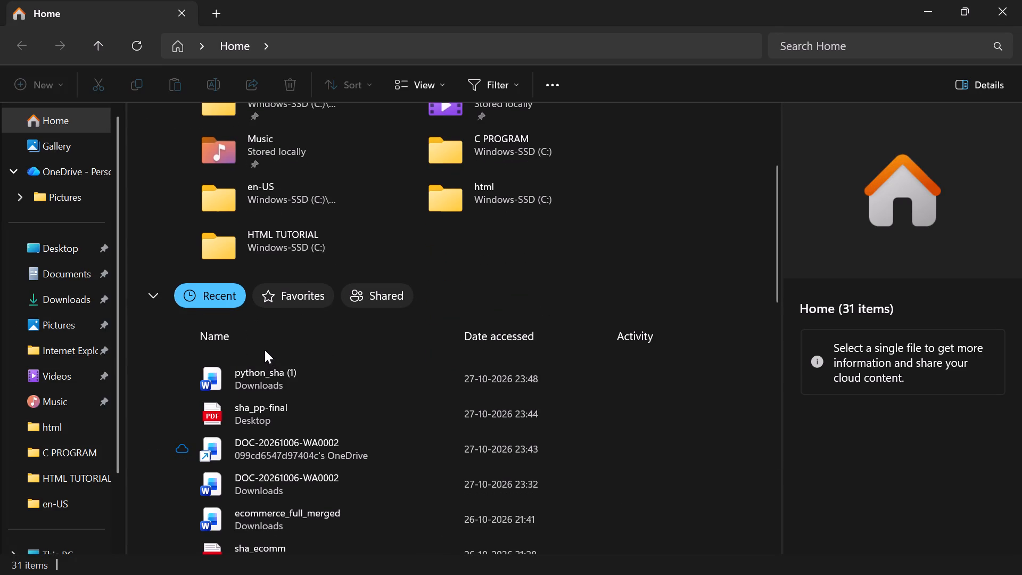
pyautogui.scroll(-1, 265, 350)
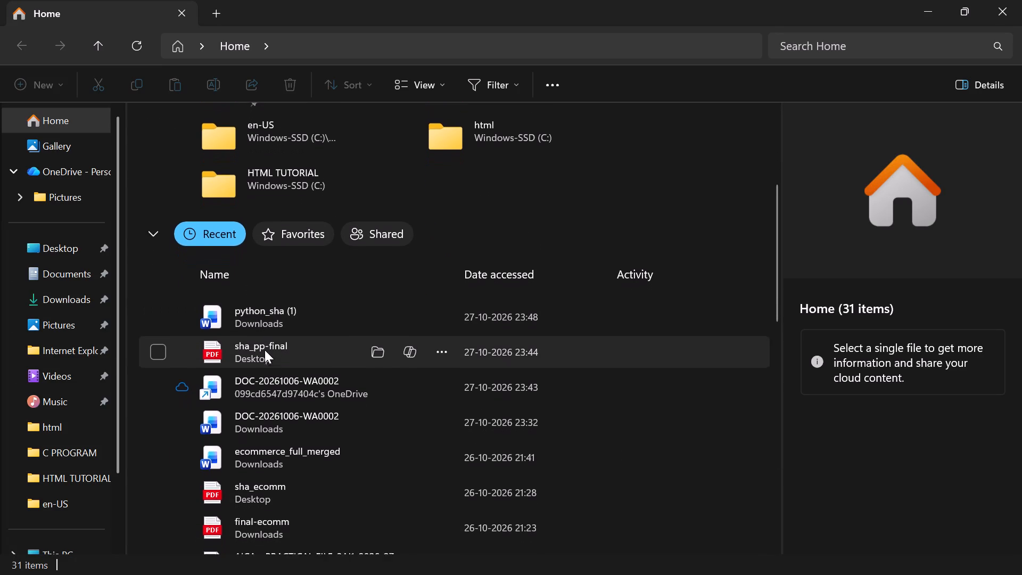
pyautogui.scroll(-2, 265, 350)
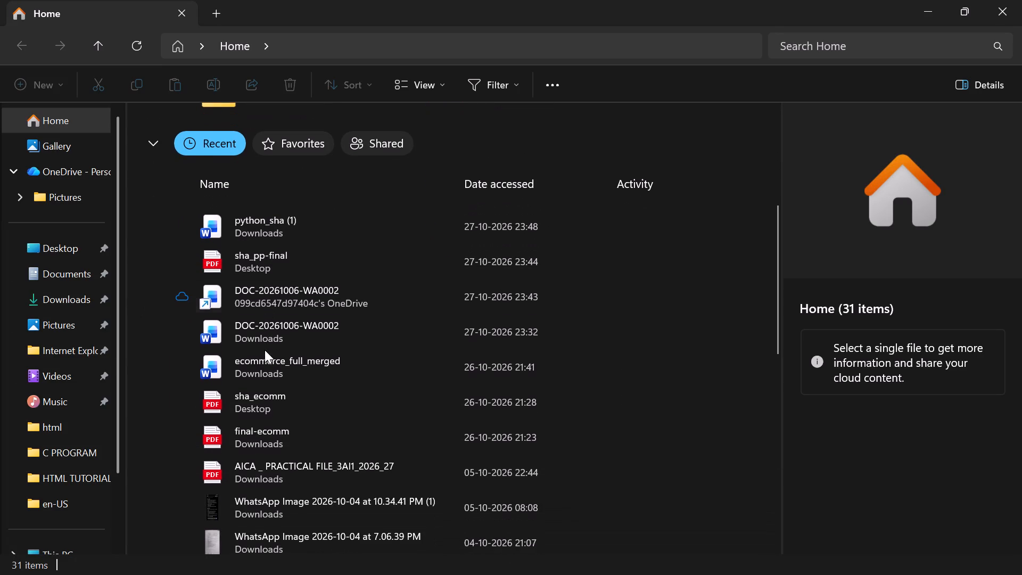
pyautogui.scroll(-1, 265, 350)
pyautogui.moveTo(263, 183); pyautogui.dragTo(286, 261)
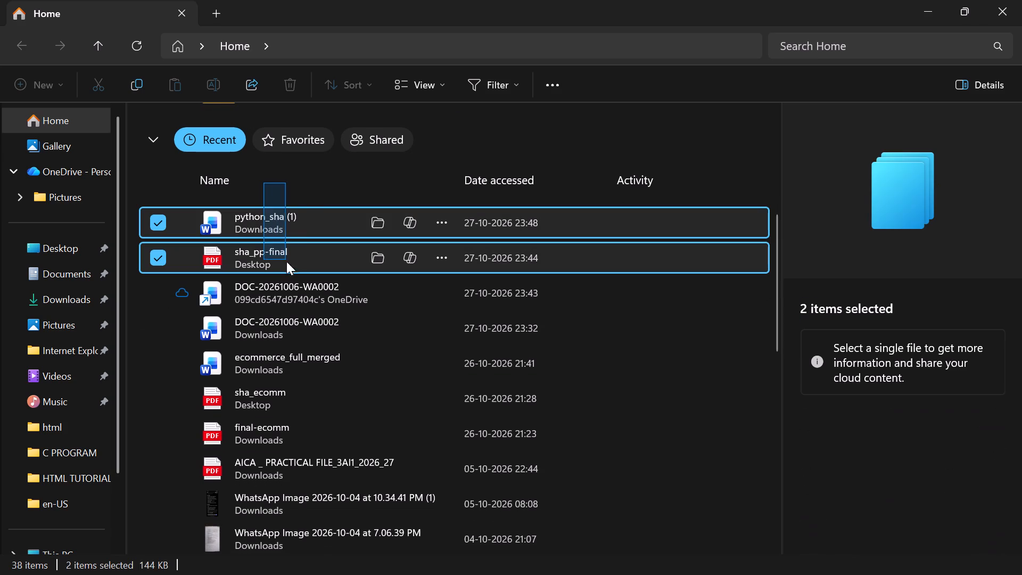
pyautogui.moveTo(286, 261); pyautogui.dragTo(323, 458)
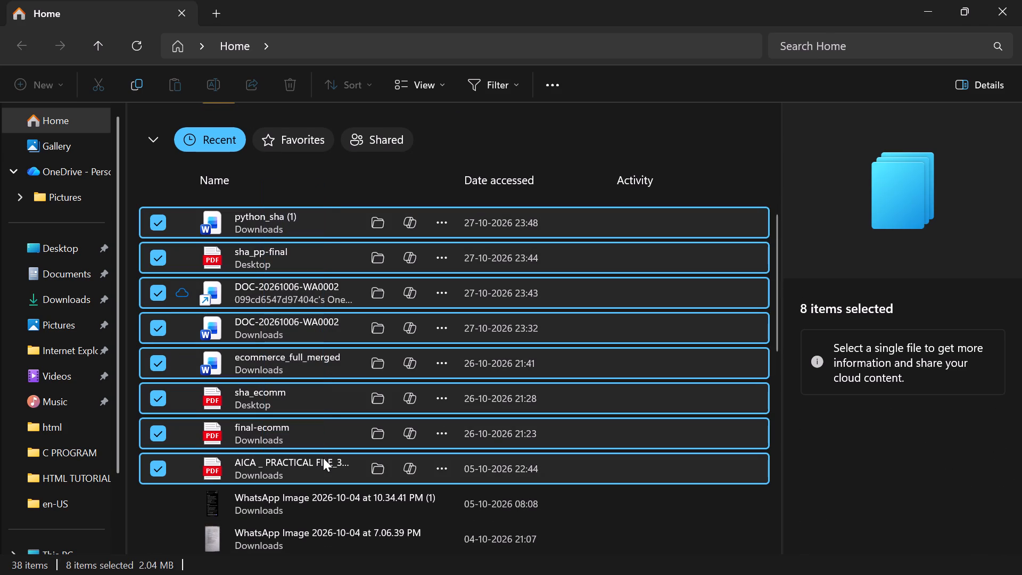
# Delete the sha_ecomm and sha_pp-final PDFs from the Desktop folder.
pyautogui.click(37, 251)
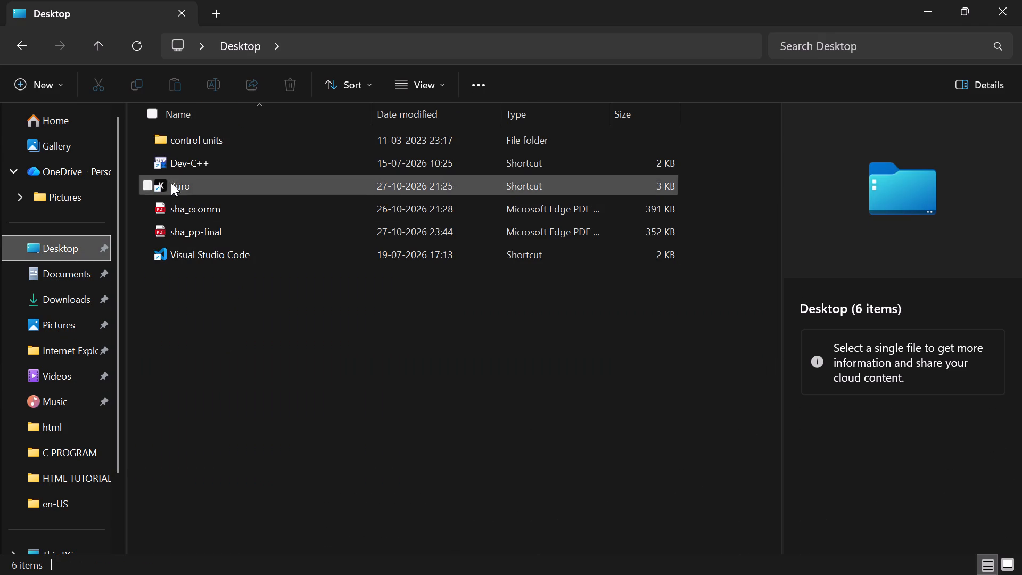
pyautogui.moveTo(142, 206); pyautogui.dragTo(171, 233)
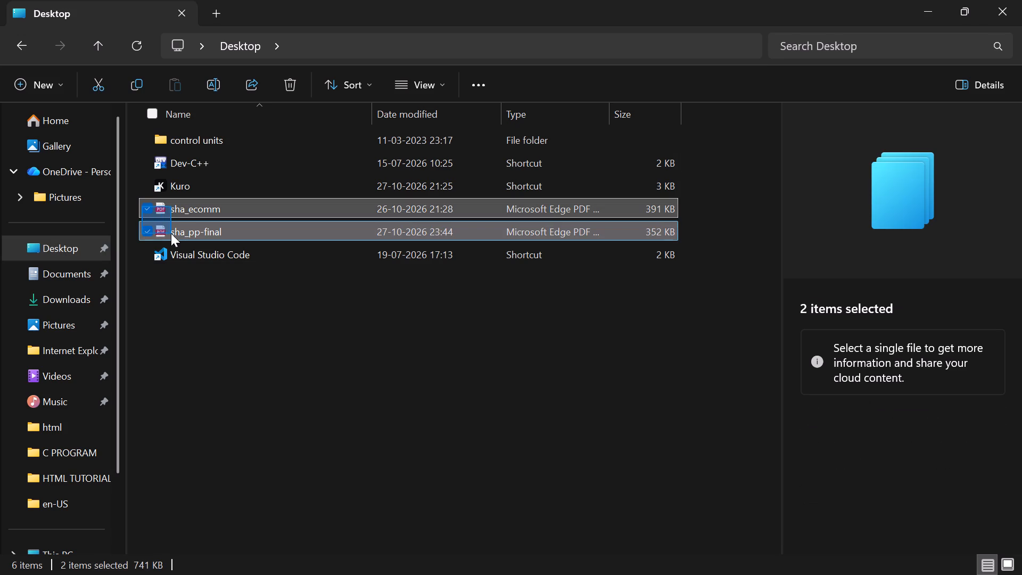
pyautogui.moveTo(171, 233); pyautogui.dragTo(172, 233)
pyautogui.click(287, 86)
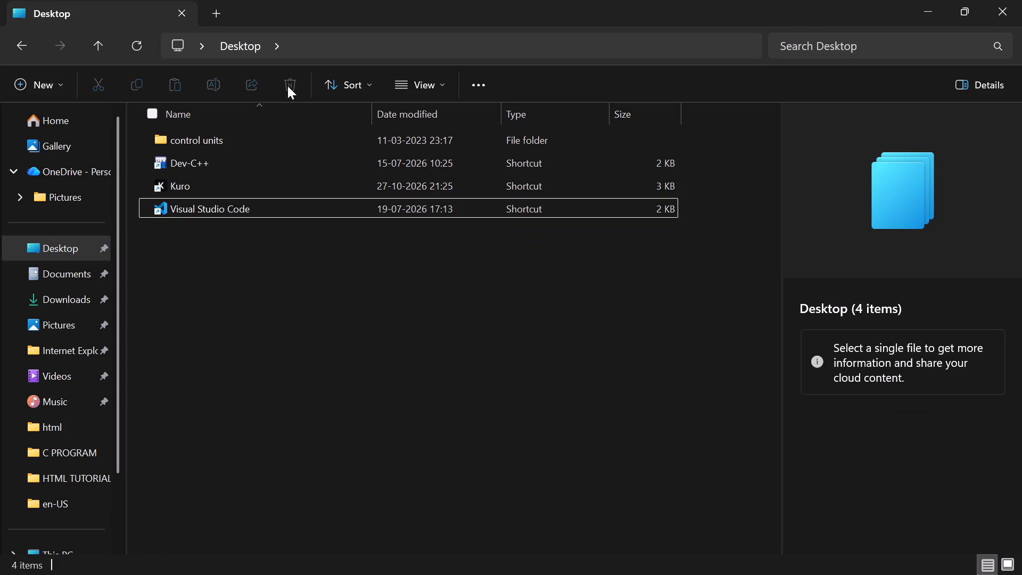
# Delete the ecommerce_full_merged document and the final-ecomm PDF from the Downloads folder.
pyautogui.click(77, 292)
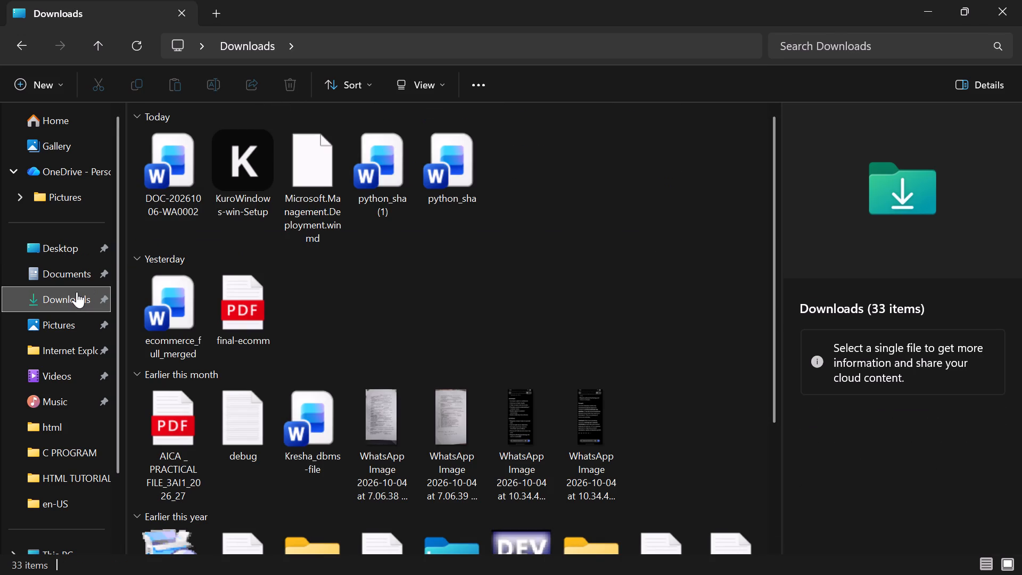
pyautogui.scroll(-7, 332, 364)
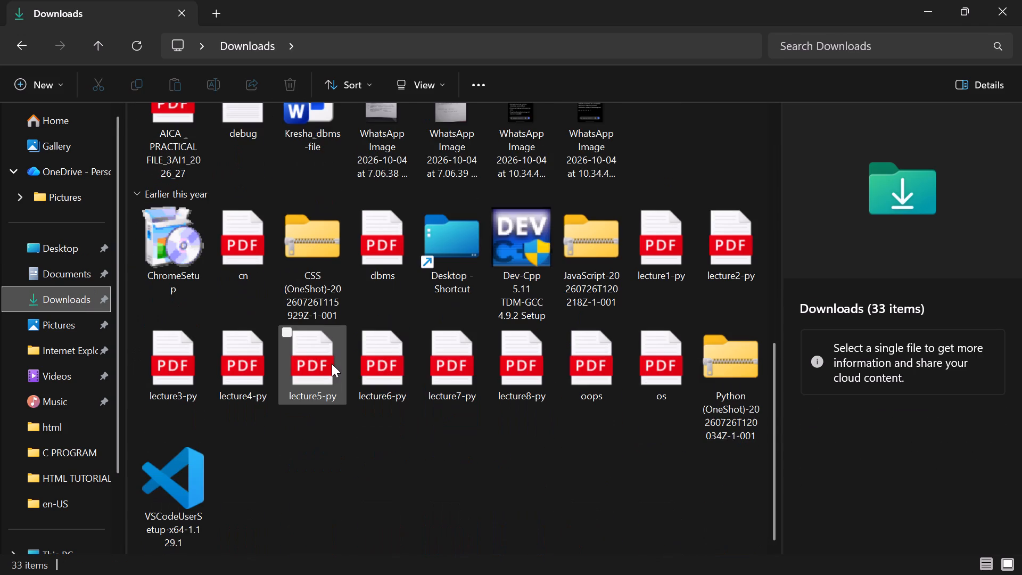
pyautogui.scroll(-1, 332, 364)
pyautogui.scroll(4, 332, 364)
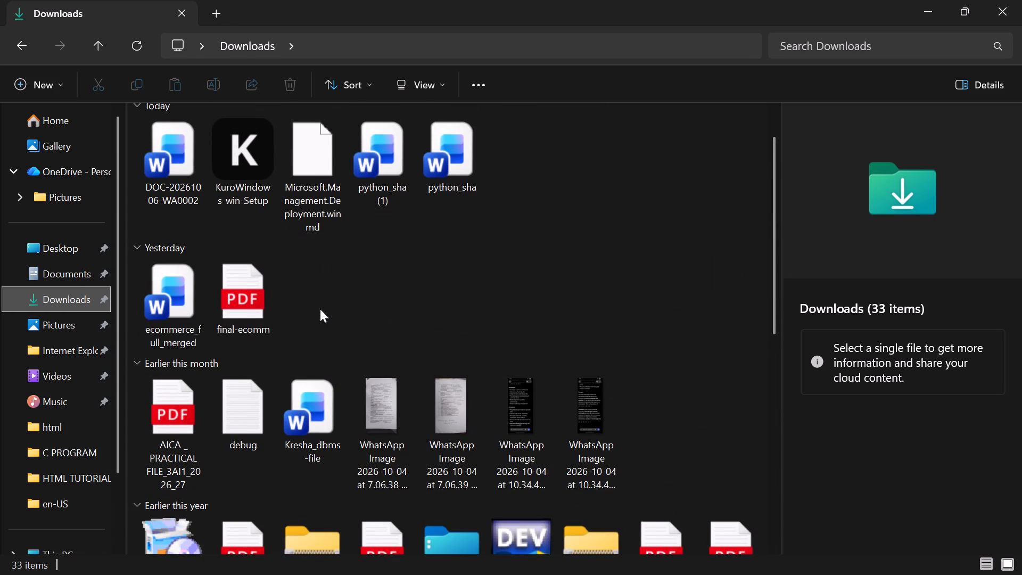
pyautogui.moveTo(320, 309); pyautogui.dragTo(160, 297)
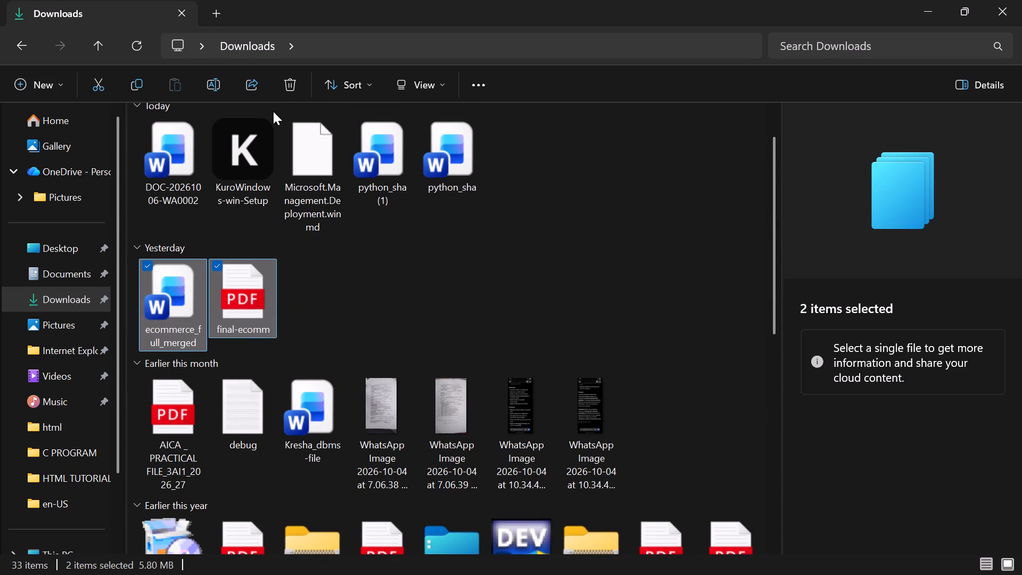
pyautogui.click(292, 81)
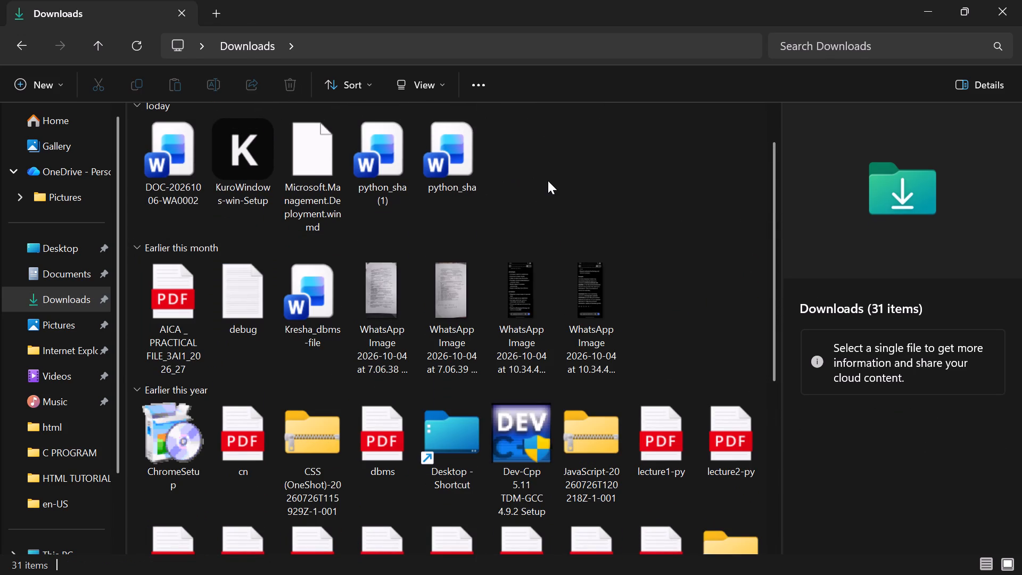
# Delete the python_sha (1) and python_sha Word documents from the Downloads folder.
pyautogui.moveTo(548, 180); pyautogui.dragTo(378, 171)
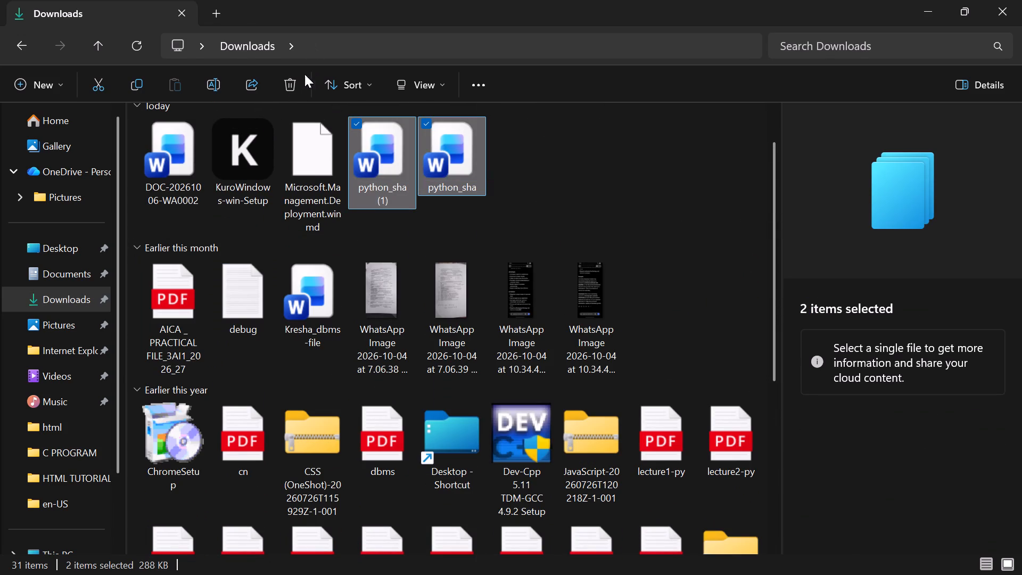
pyautogui.click(293, 79)
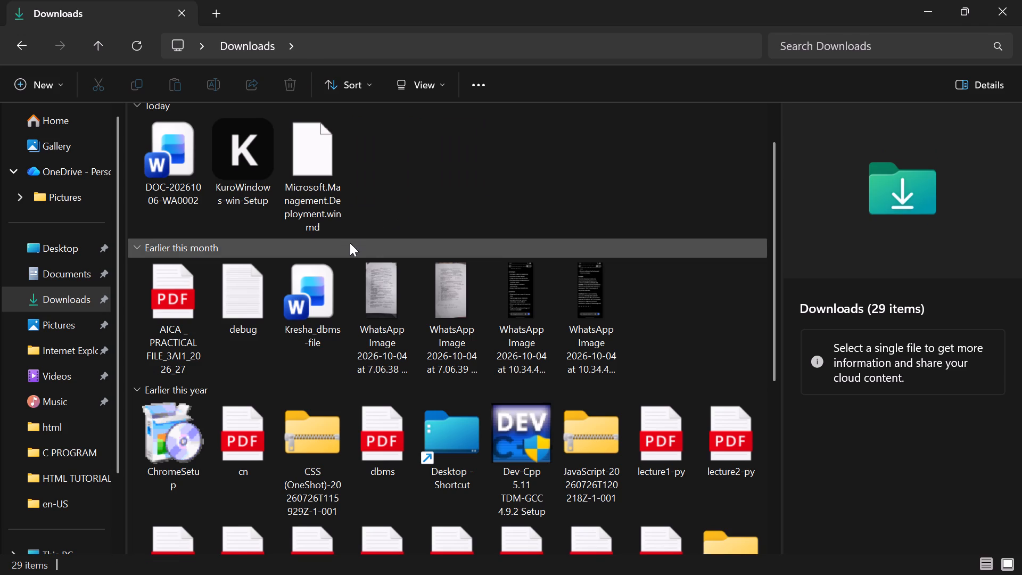
# Delete only the Kresha_dbms-file Word document from the Earlier this month group in Downloads.
pyautogui.moveTo(347, 244); pyautogui.dragTo(322, 321)
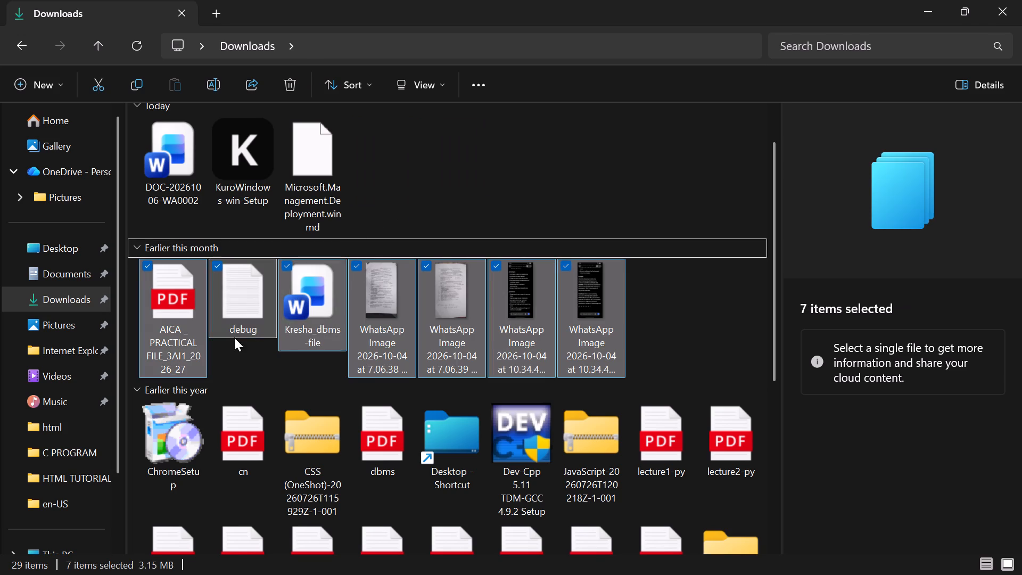
pyautogui.click(438, 176)
pyautogui.click(314, 309)
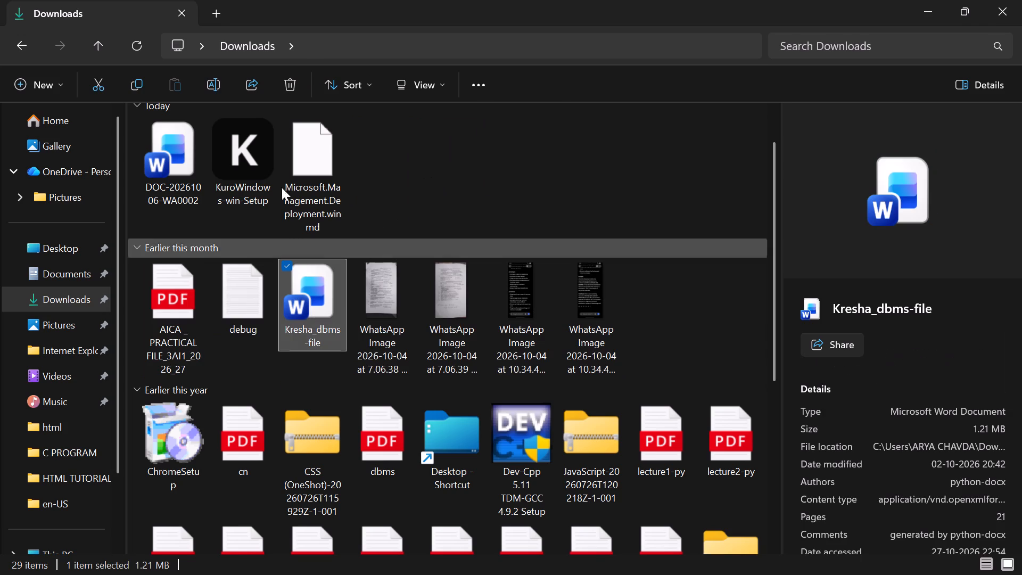
pyautogui.click(285, 92)
# Delete the AICA _ PRACTICAL FILE_3AI1_2026_27 PDF from the Downloads folder.
pyautogui.click(197, 280)
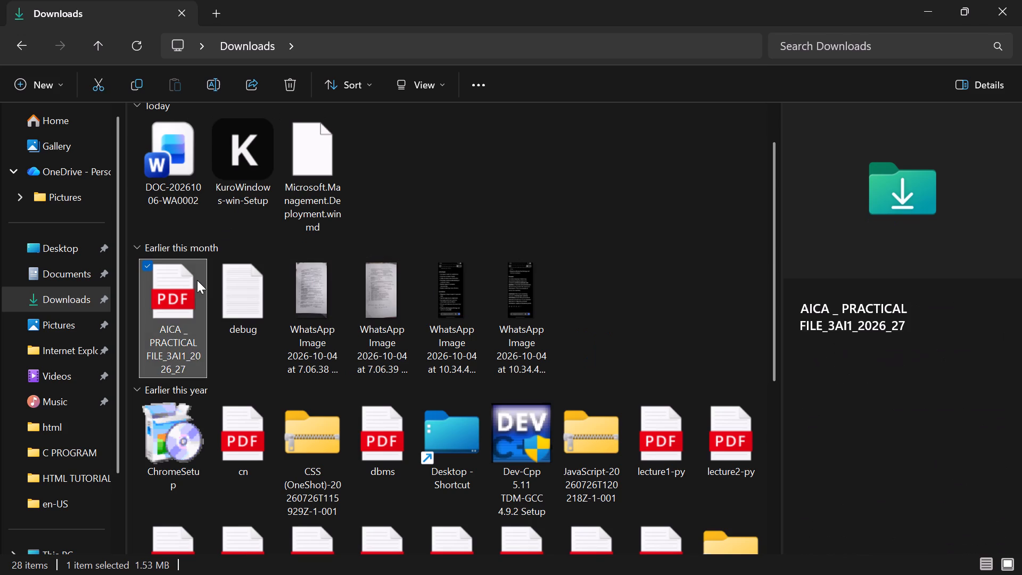
pyautogui.click(287, 88)
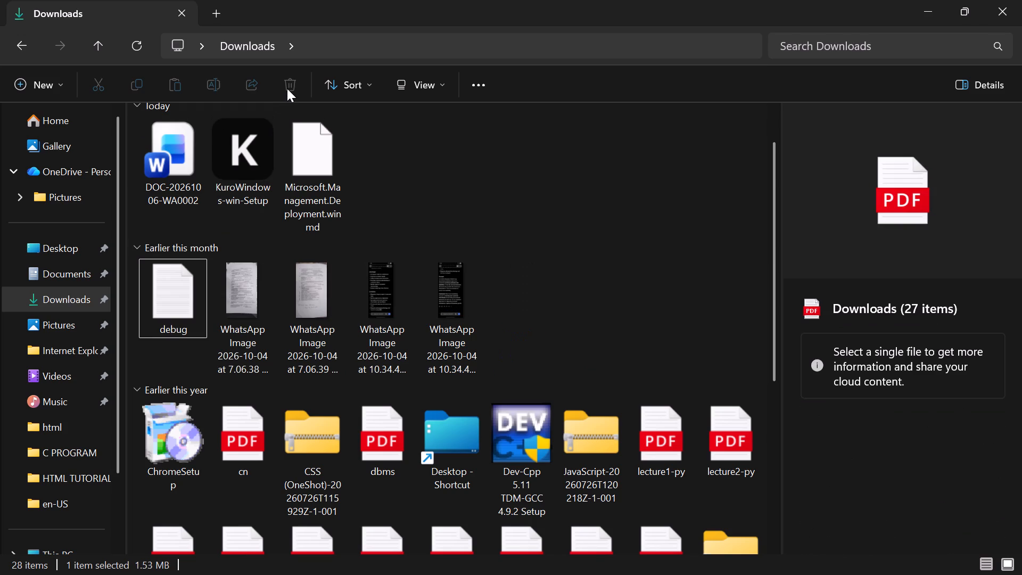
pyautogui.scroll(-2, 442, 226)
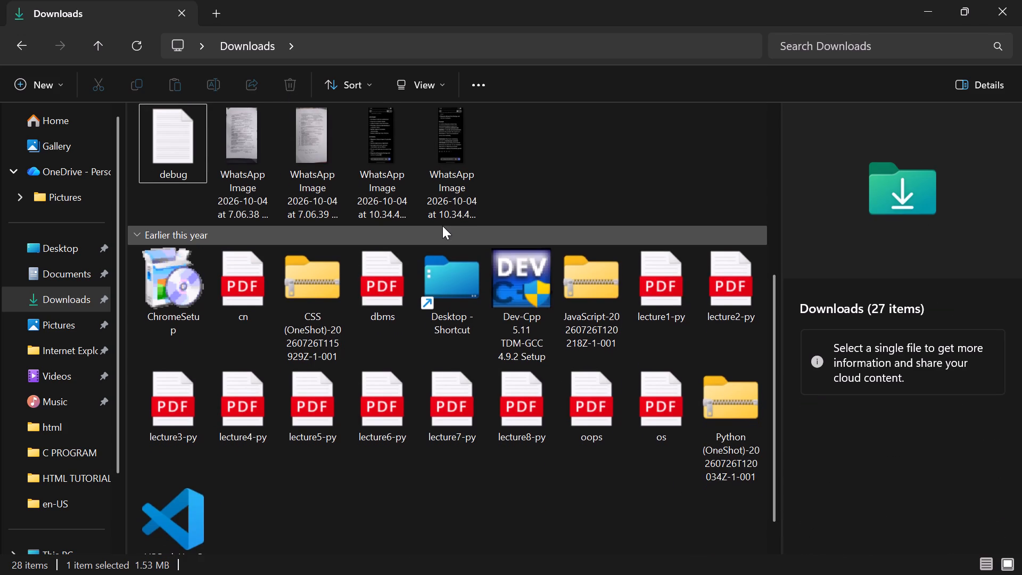